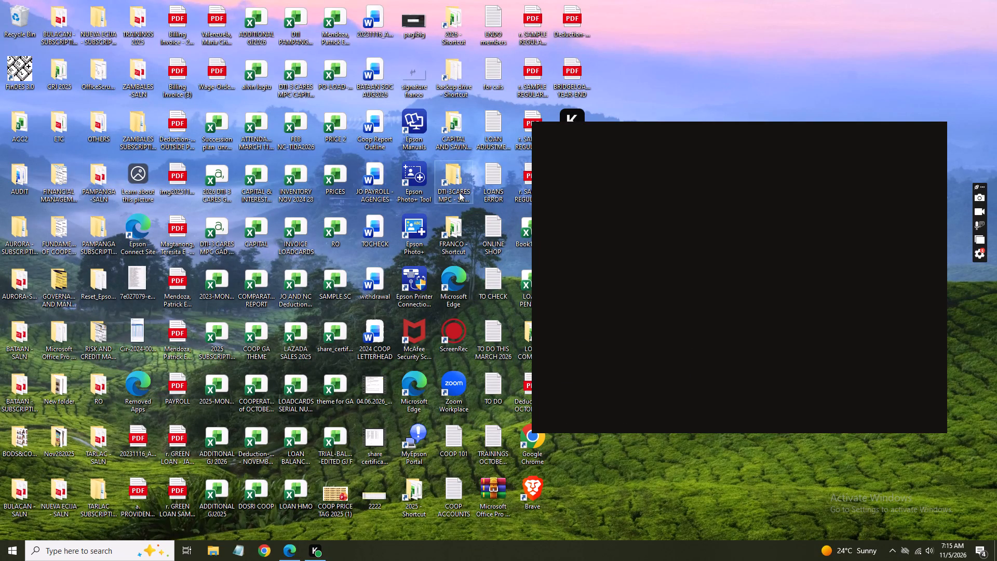
Open the 2026 FILES folder inside the FRANCO folder from its desktop shortcut.
double_click(455, 229)
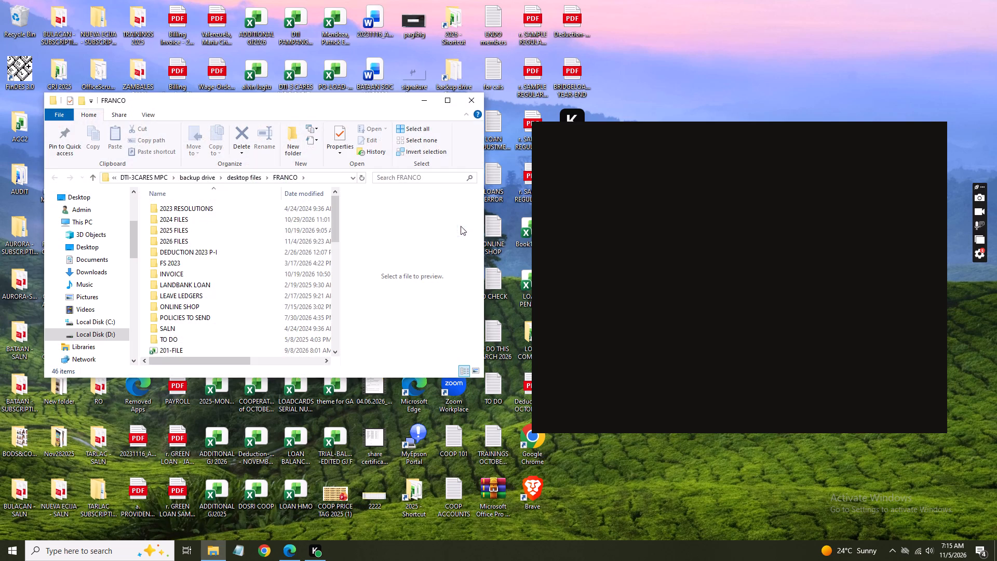
double_click(220, 242)
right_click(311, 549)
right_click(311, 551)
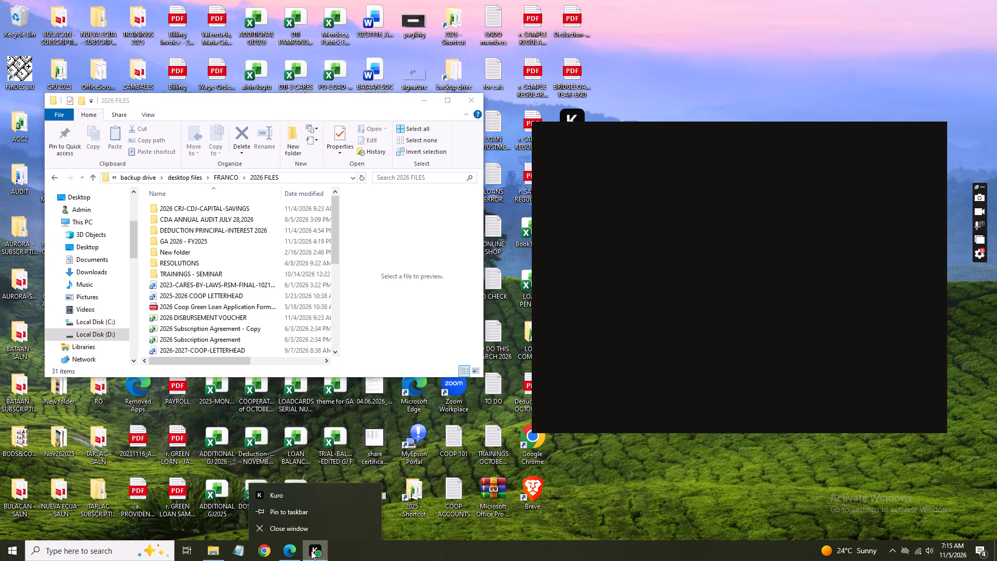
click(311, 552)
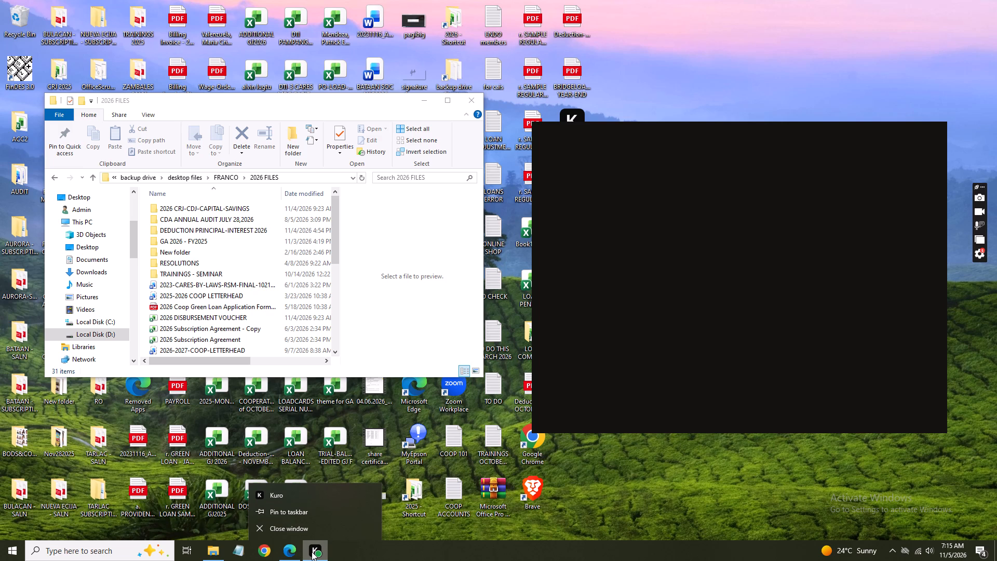
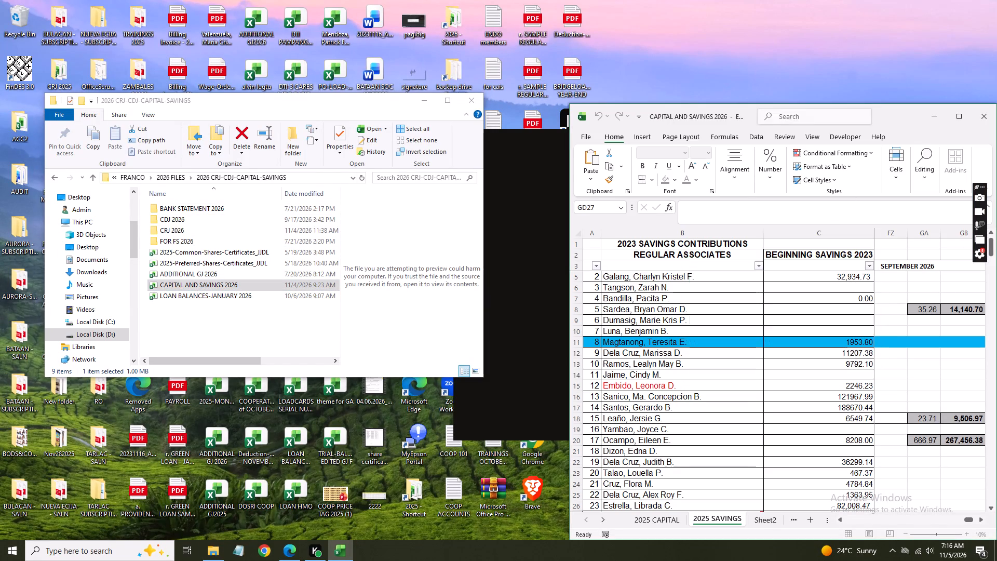
Maximize the CAPITAL AND SAVINGS 2026 workbook and examine the June to September 2026 columns of the 2025 SAVINGS sheet.
click(961, 115)
scroll(386, 370, up, 5)
click(341, 274)
key(Left)
key(Left)
key(Left)
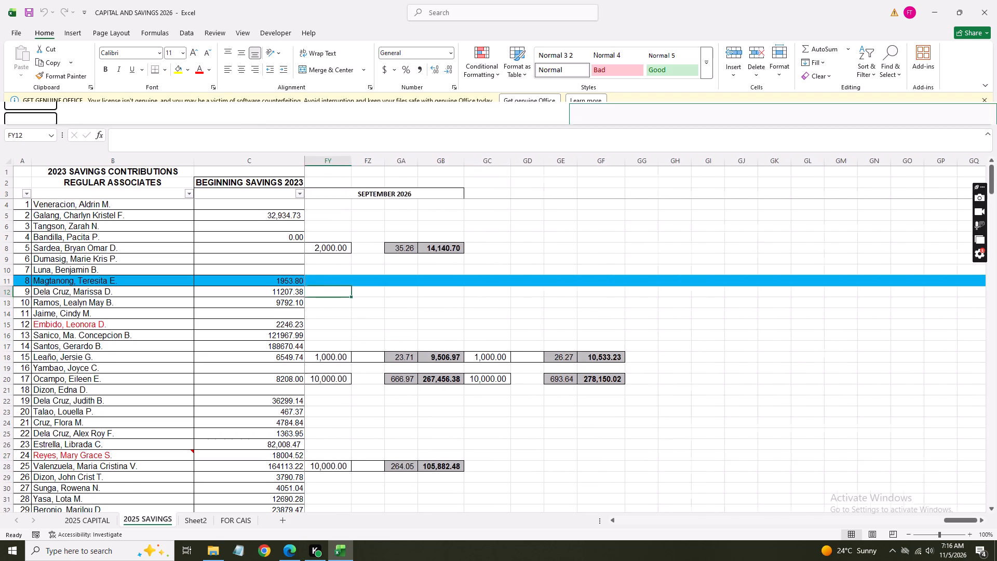
key(Left)
key(Left)
key(Left)
key(Left)
key(Left)
key(Left)
key(Left)
key(Left)
key(Left)
key(Left)
key(Left)
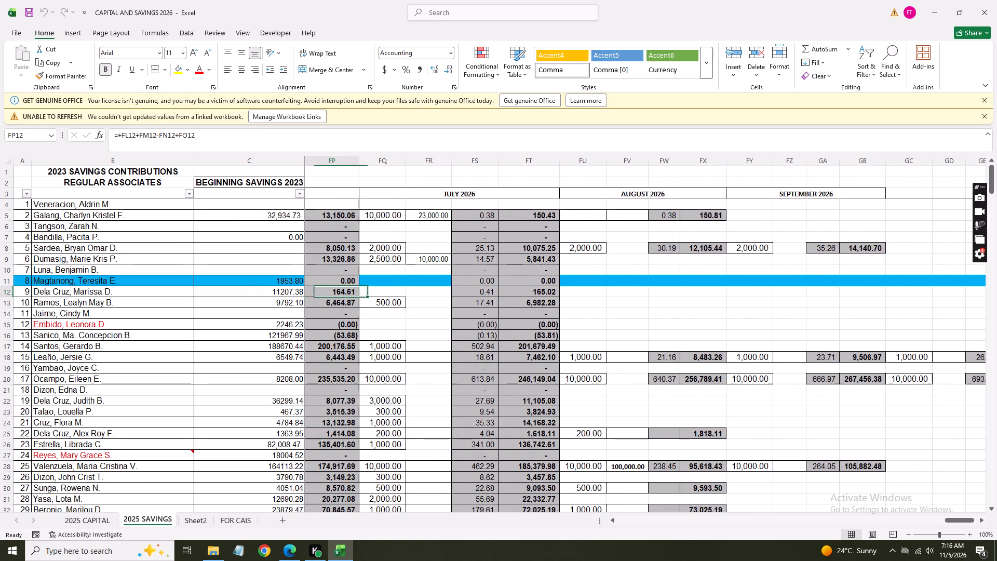
Examine the 2025 SAVINGS member rows down to the PM ASSOCIATES section and the TOTAL and balance rows.
scroll(455, 318, down, 20)
scroll(455, 318, down, 3)
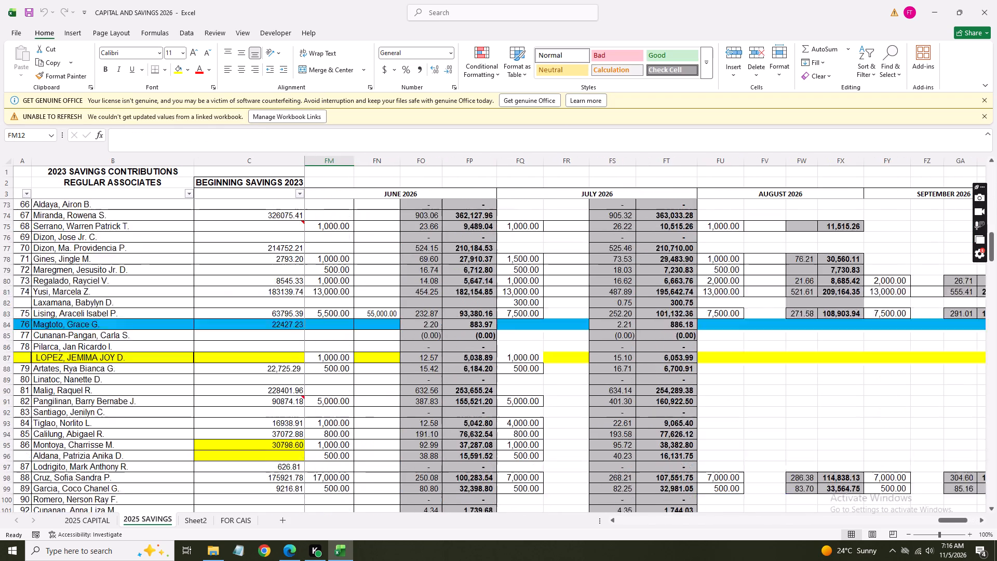
scroll(459, 318, down, 5)
scroll(459, 318, up, 1)
scroll(459, 318, down, 8)
scroll(459, 318, up, 1)
scroll(459, 318, down, 20)
scroll(459, 318, down, 12)
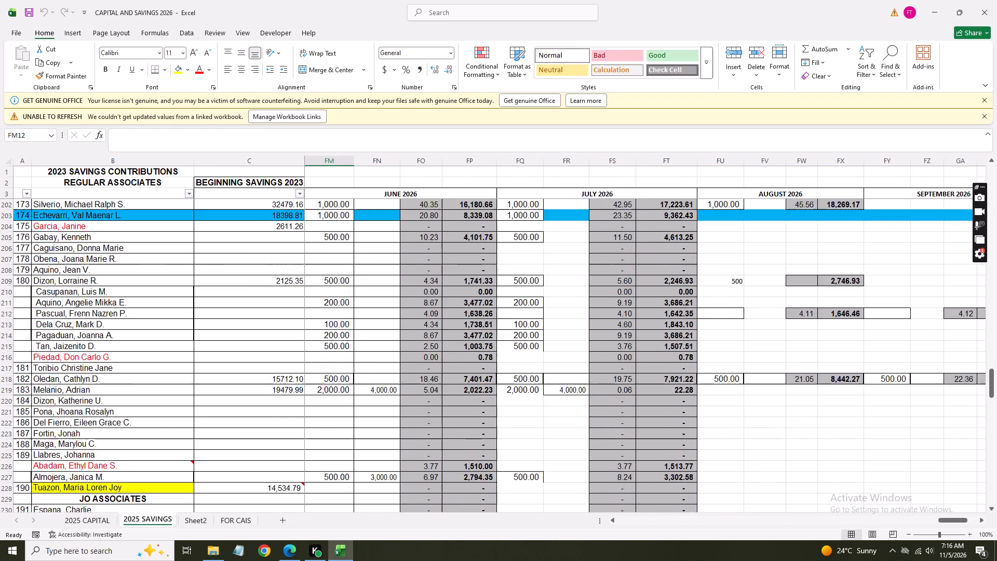
scroll(459, 318, down, 20)
scroll(460, 318, down, 1)
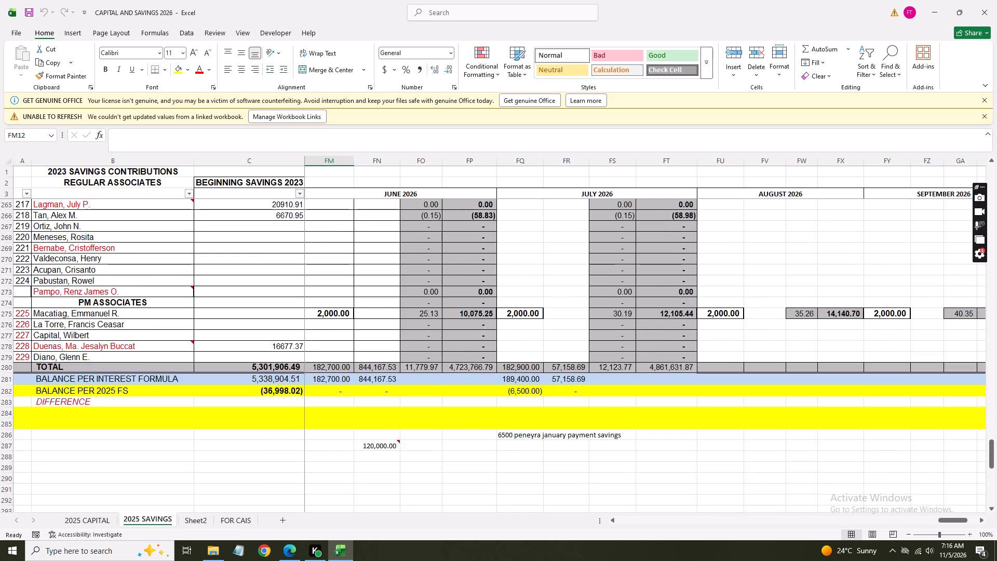
scroll(446, 303, up, 2)
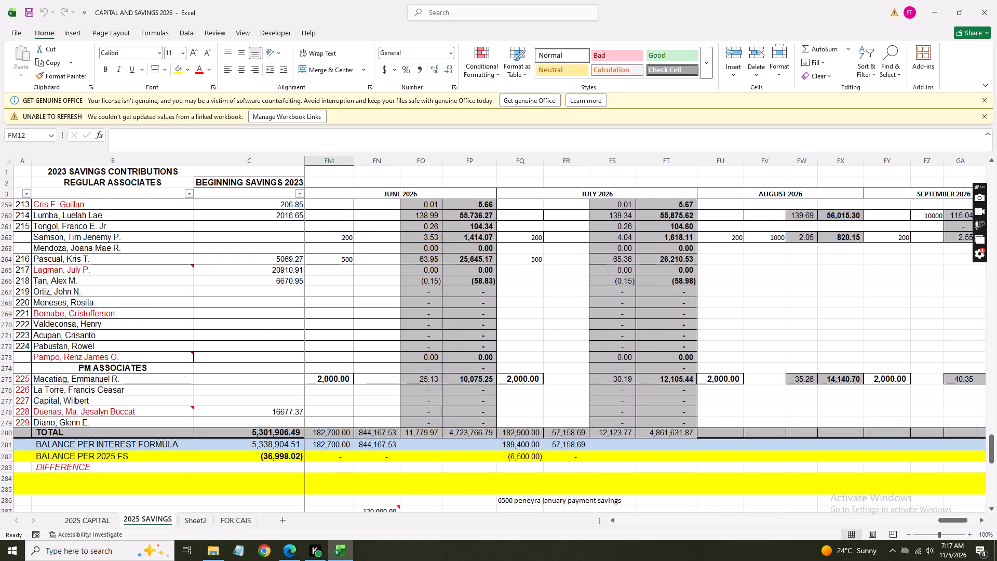
click(570, 319)
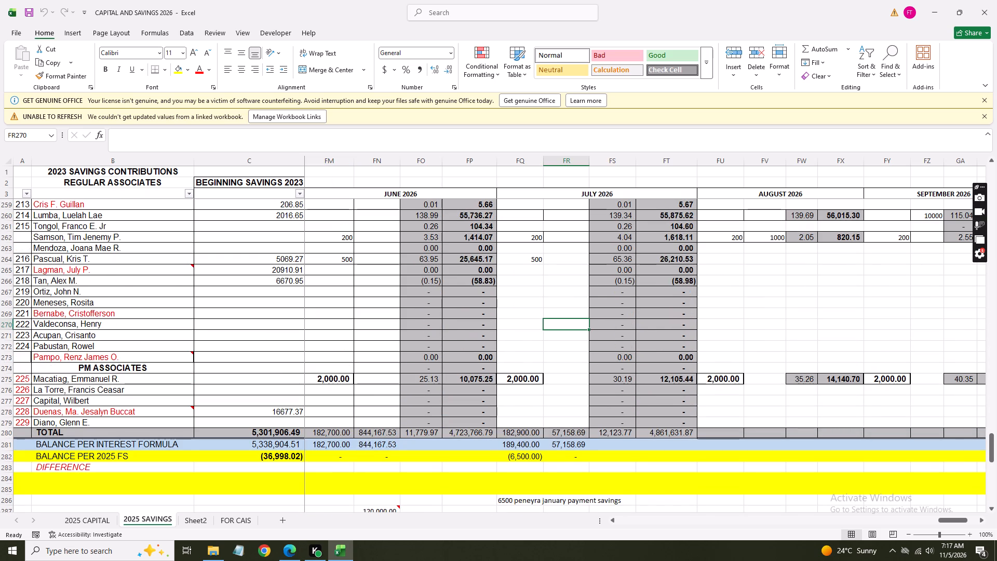
click(739, 311)
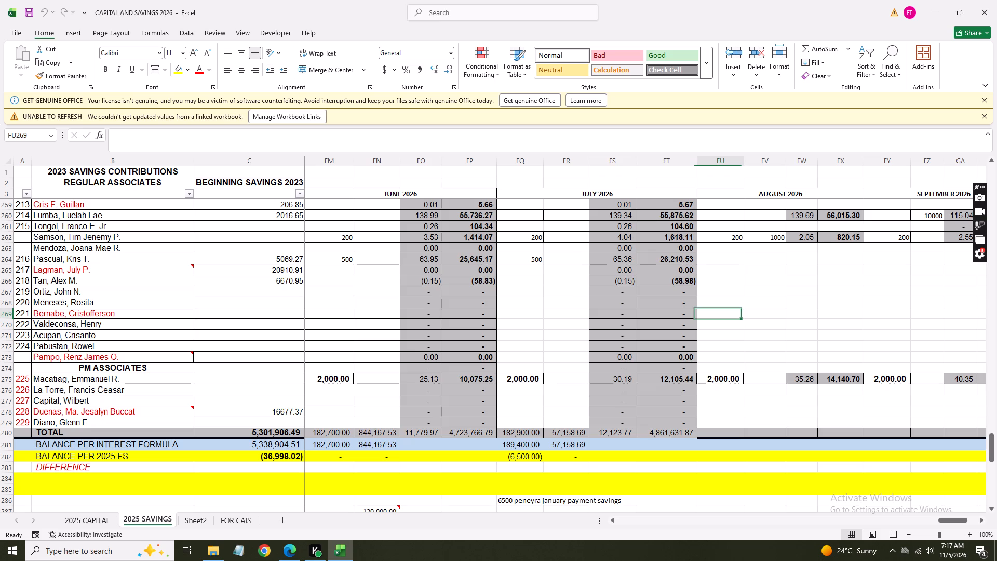
Hide columns C through FP on the 2025 SAVINGS sheet so July 2026 directly follows the associate names.
drag(489, 161, 176, 170)
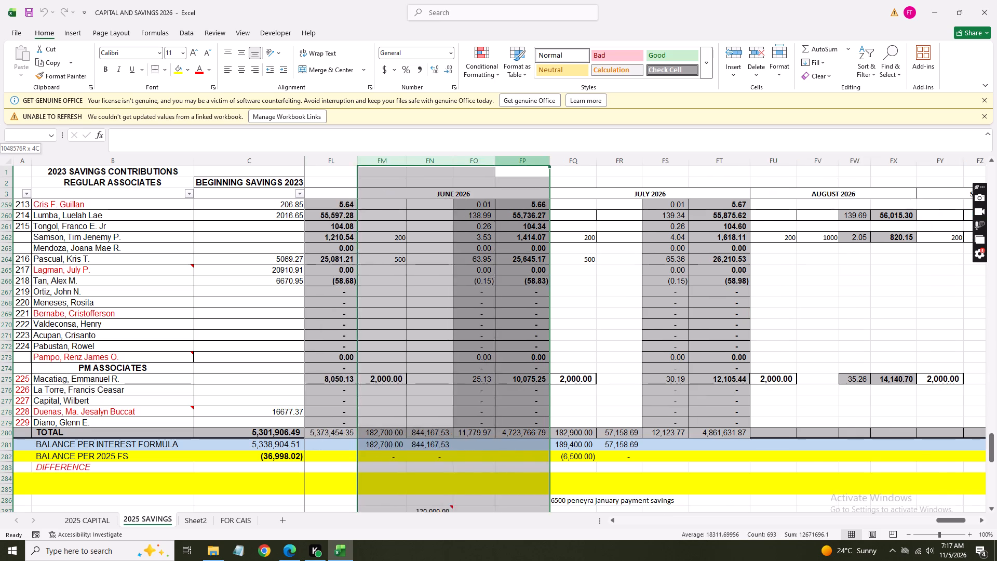
drag(176, 170, 112, 175)
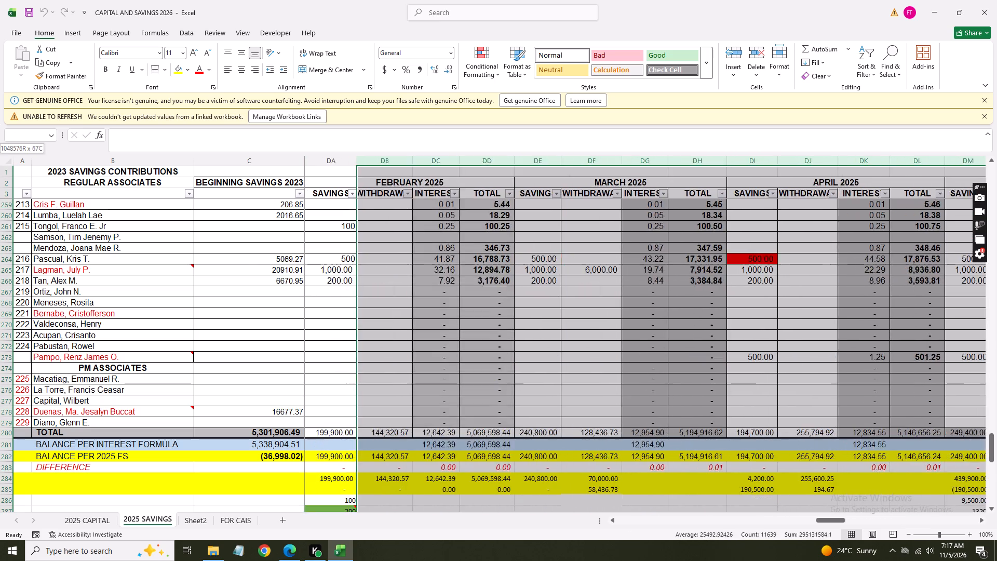
drag(112, 175, 33, 180)
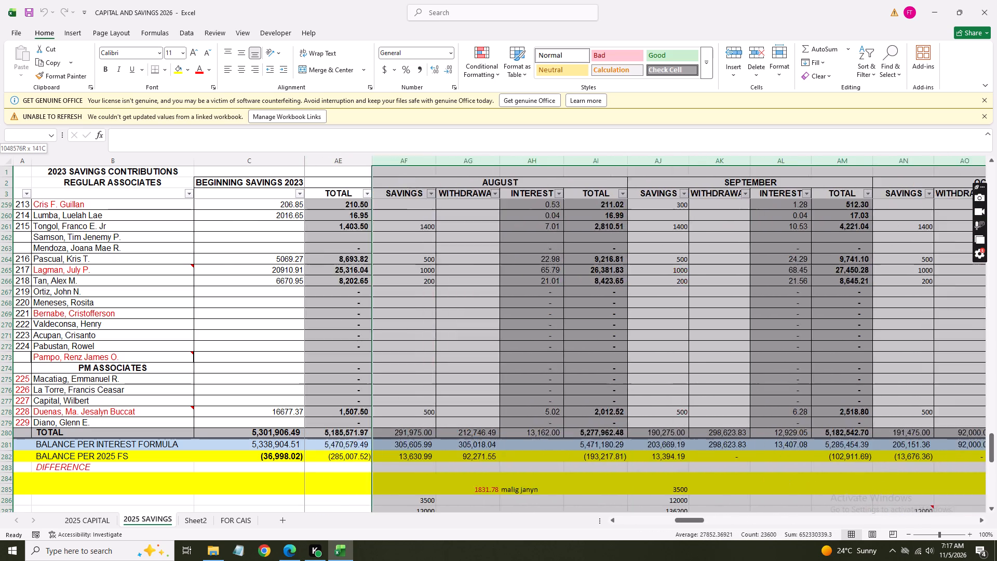
drag(33, 180, 261, 190)
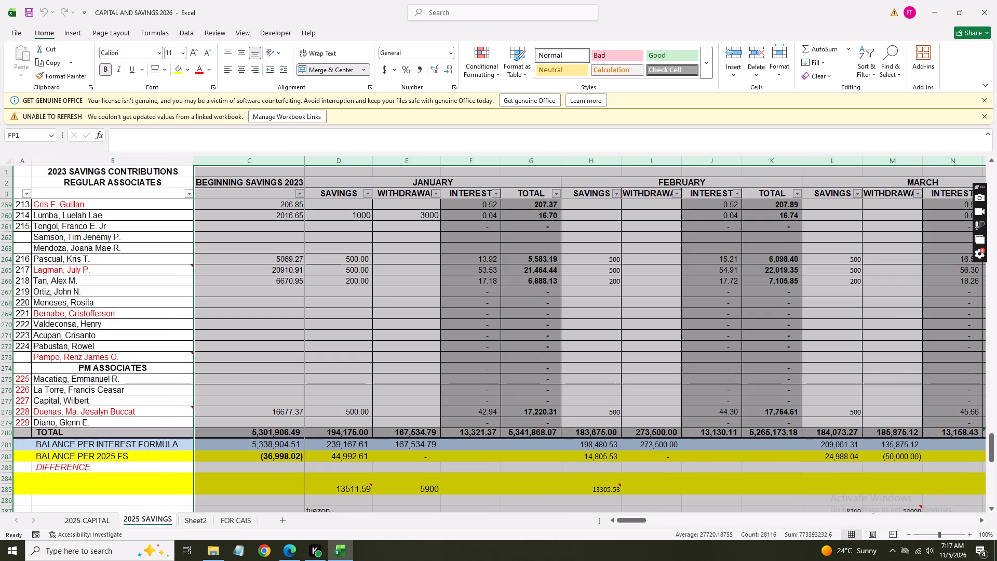
right_click(258, 164)
click(281, 341)
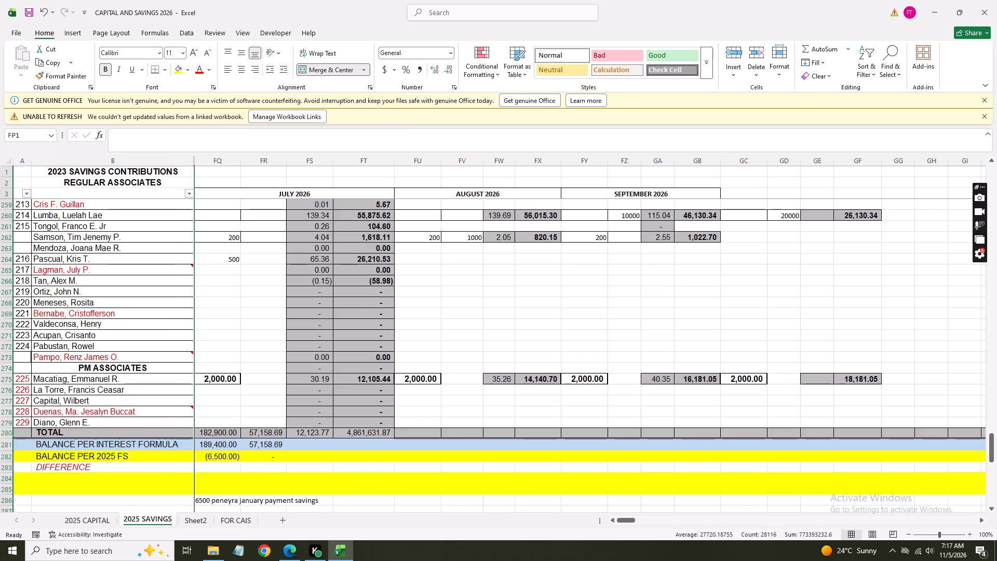
click(280, 310)
click(471, 302)
click(570, 321)
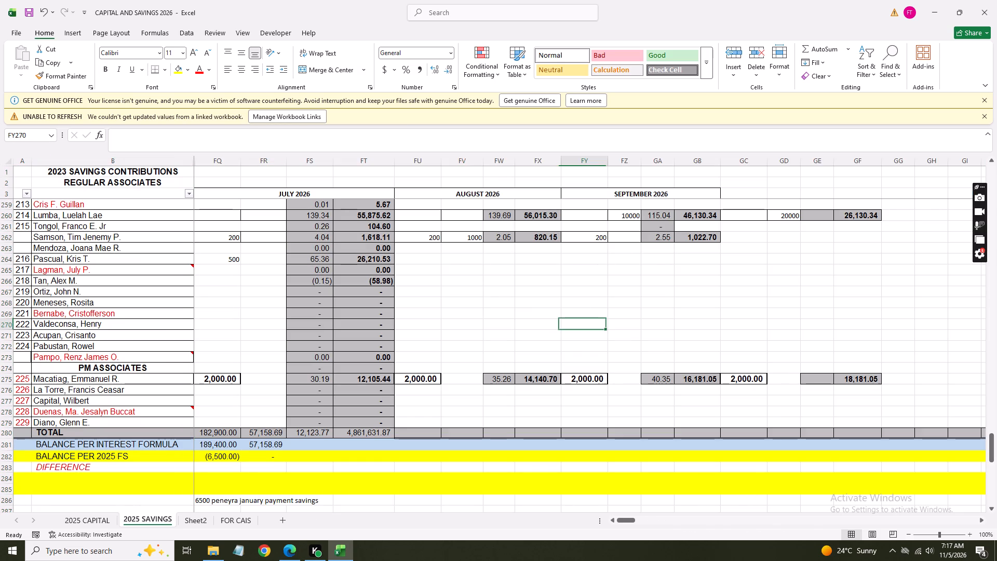
Switch to the 2025 CAPITAL sheet and go to the associate name column in row 66.
click(79, 519)
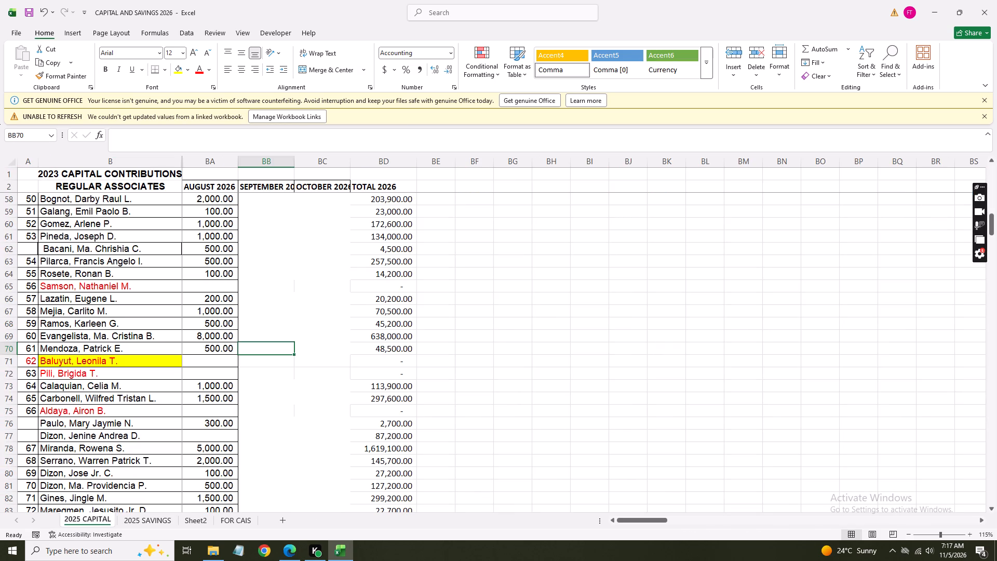
click(245, 296)
key(Left)
key(Left)
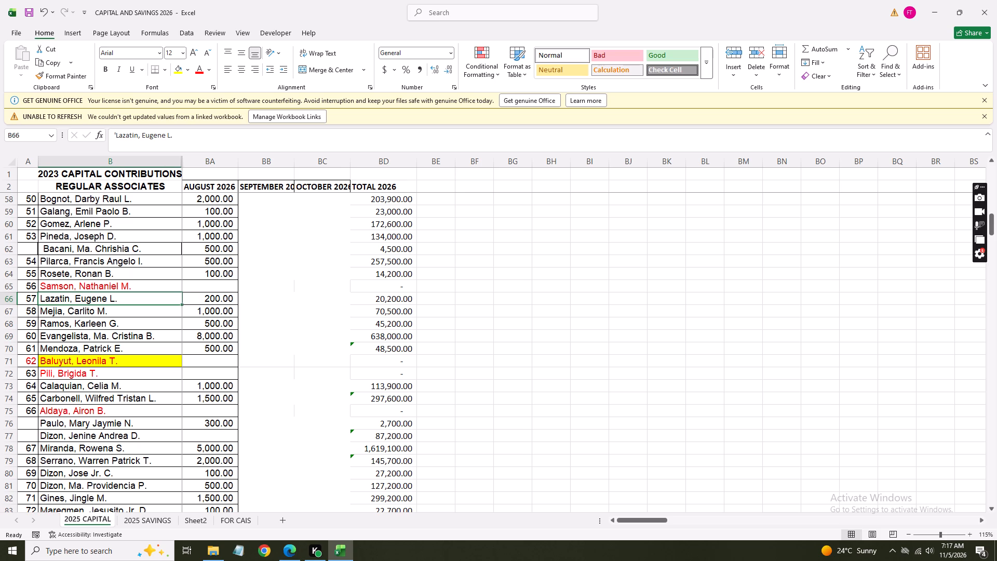
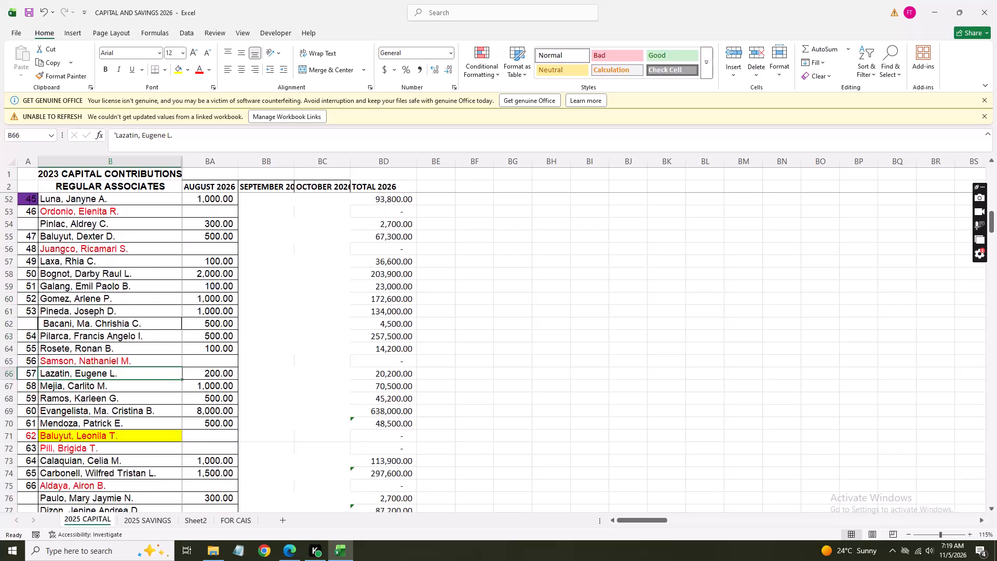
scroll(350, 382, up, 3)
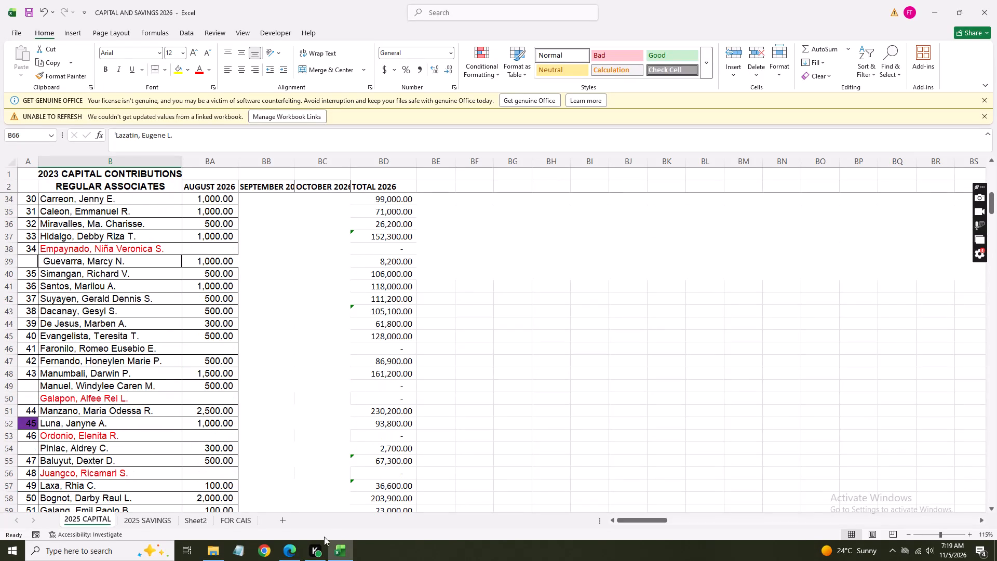
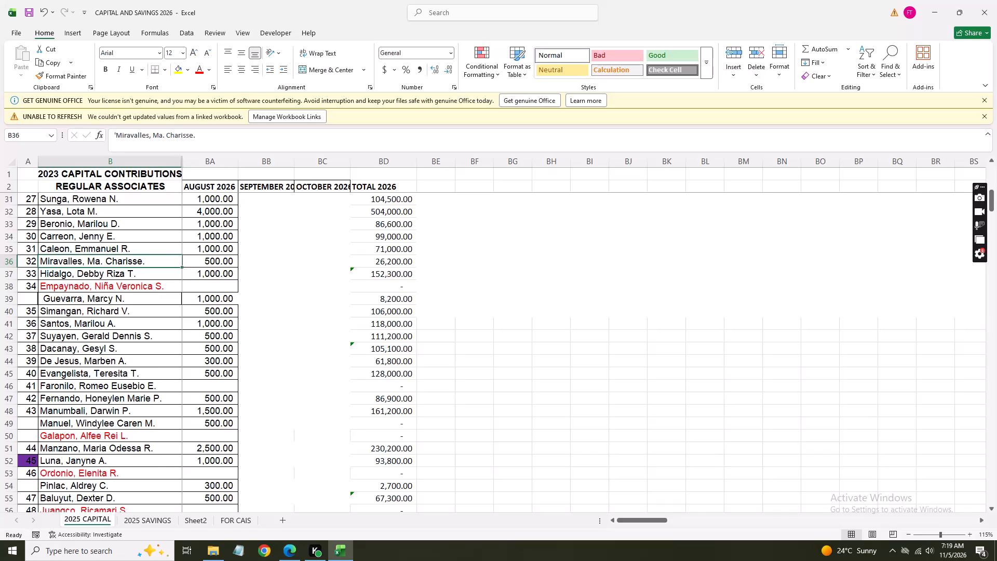
Review the August to October 2026 capital contributions through all associate groups, down to the totals and August's balance formula.
scroll(252, 278, up, 11)
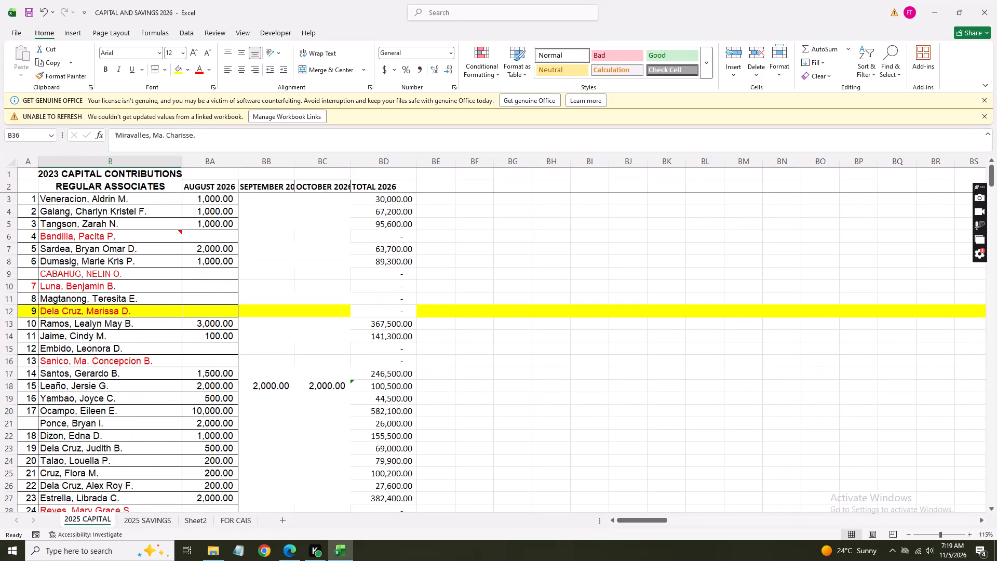
scroll(252, 279, up, 4)
scroll(257, 284, down, 4)
scroll(251, 335, down, 1)
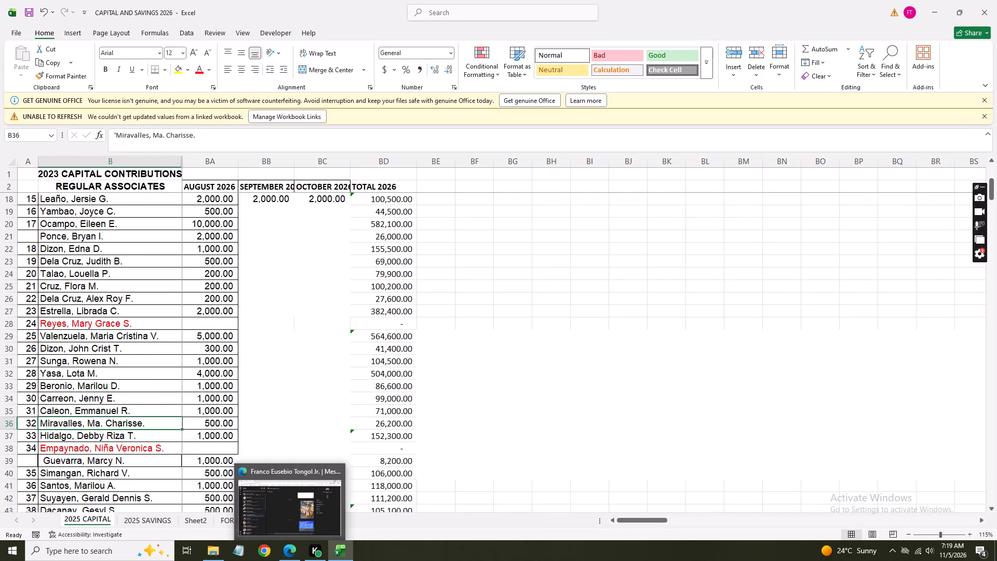
click(251, 279)
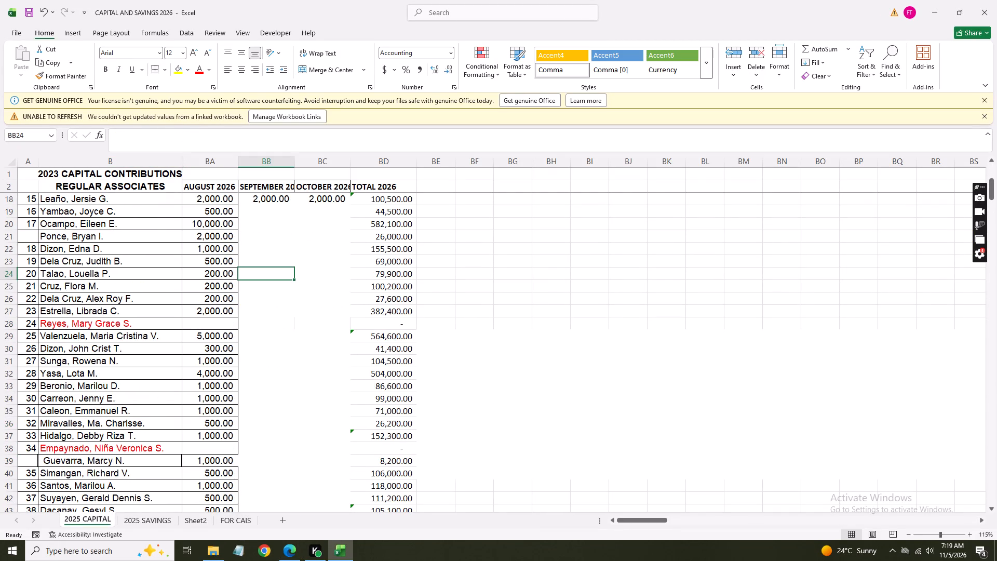
scroll(279, 291, down, 20)
scroll(279, 291, down, 20)
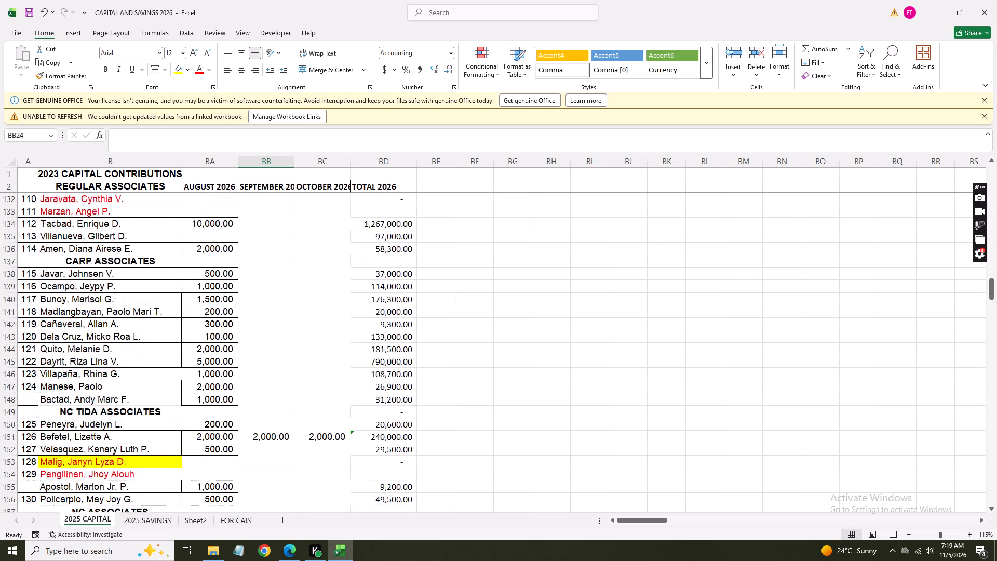
scroll(276, 293, down, 20)
scroll(276, 293, down, 20)
scroll(276, 293, down, 2)
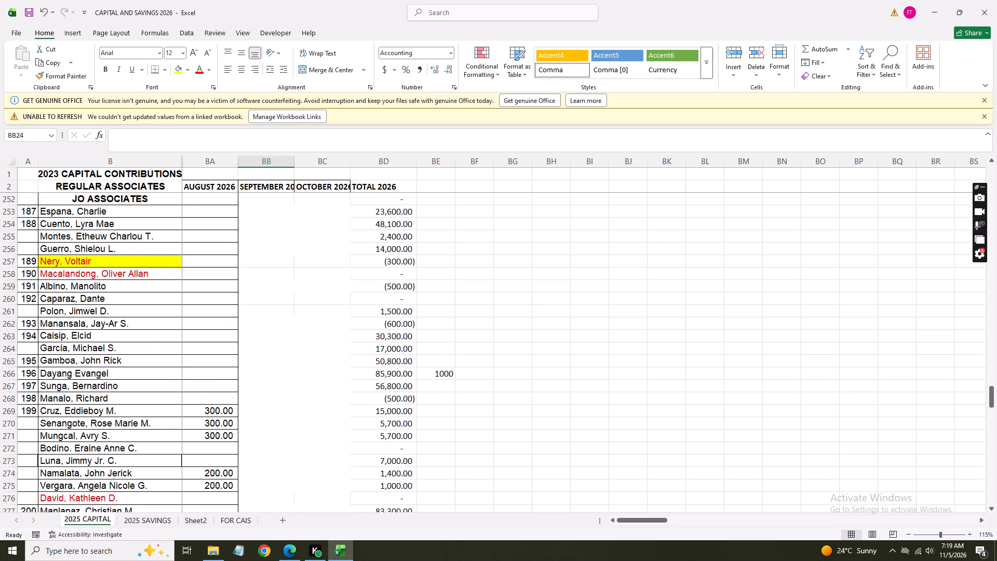
scroll(276, 294, down, 16)
scroll(276, 294, up, 2)
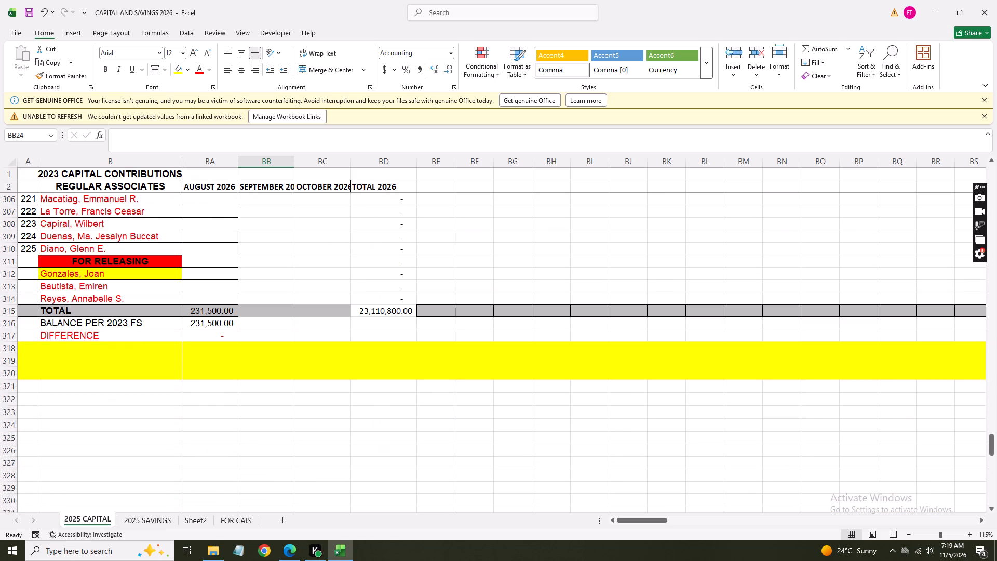
click(210, 324)
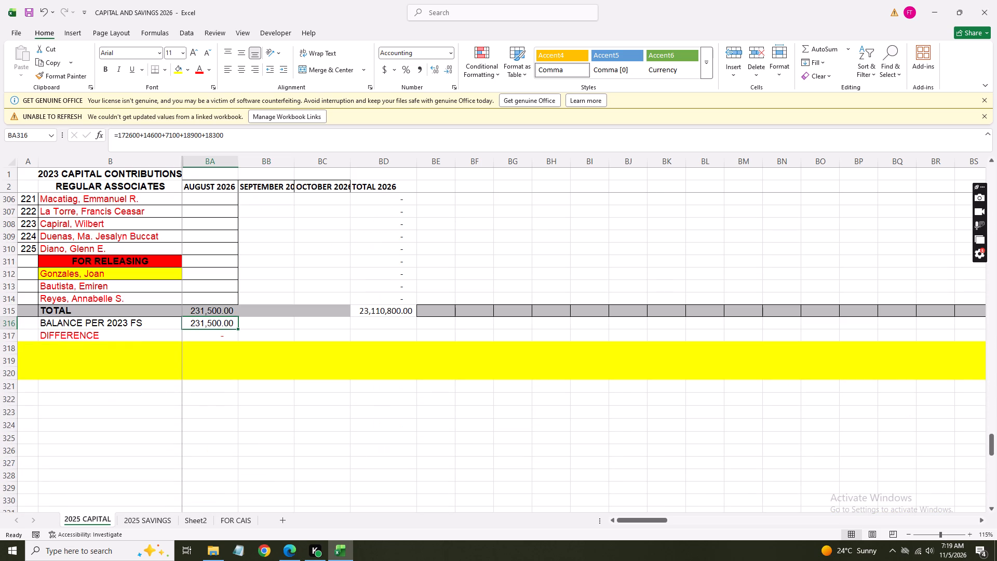
Unhide the columns between the associates' names in column B and SEPTEMBER 2026 in column BB of the capital sheet.
drag(172, 162, 250, 162)
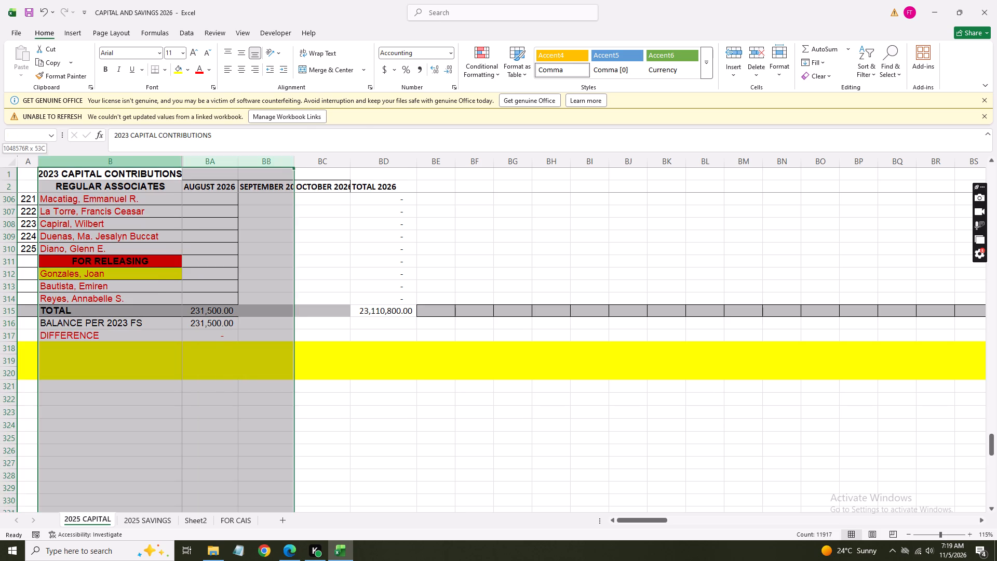
drag(250, 162, 252, 162)
right_click(252, 162)
click(291, 353)
click(329, 328)
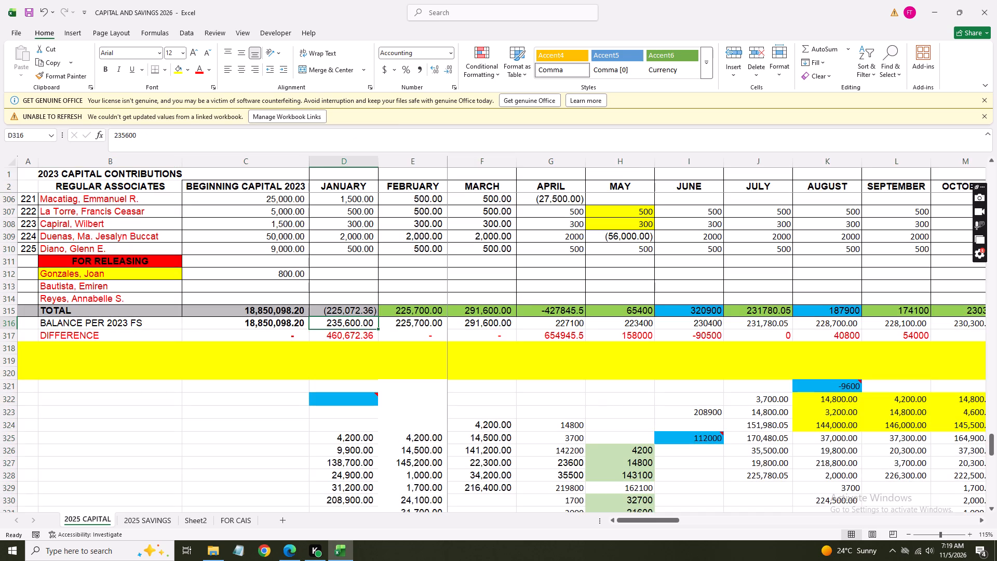
Select the capital sheet's columns from BEGINNING CAPITAL 2023 (C) through JULY2026 (AZ).
drag(271, 164, 996, 242)
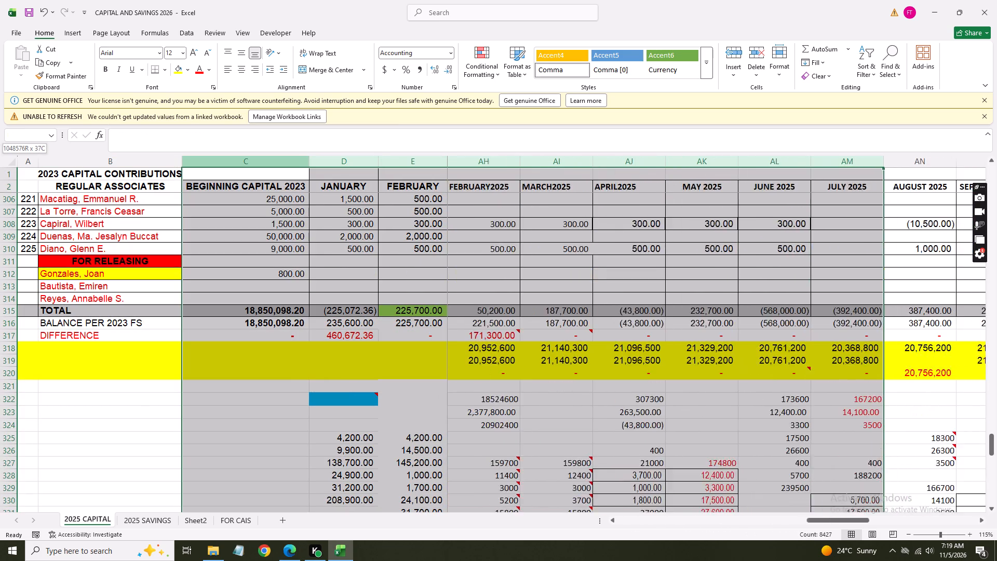
drag(996, 242, 642, 258)
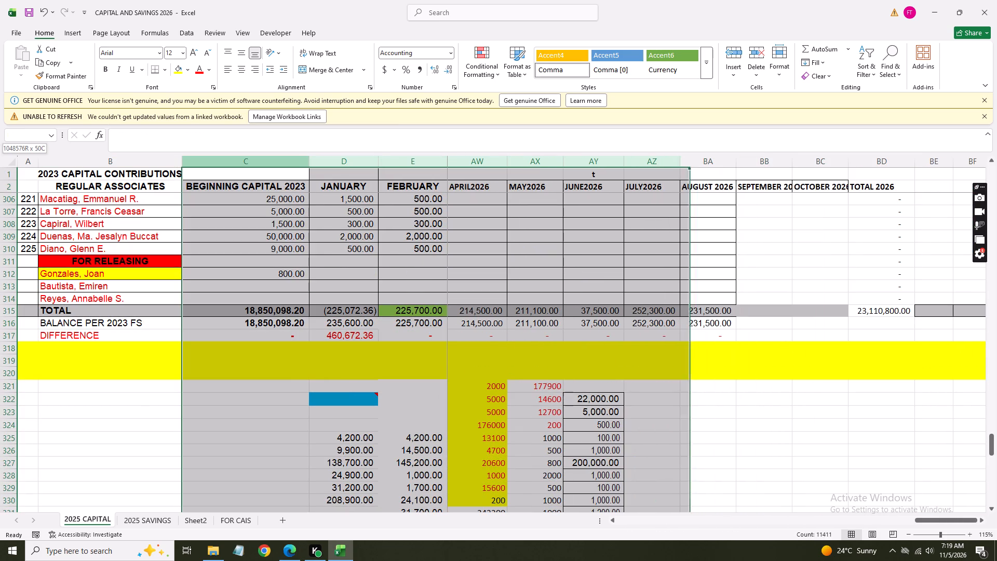
Hide the capital sheet's columns from BEGINNING CAPITAL 2023 (C) through MAY2026 (AX).
drag(642, 258, 526, 253)
right_click(535, 163)
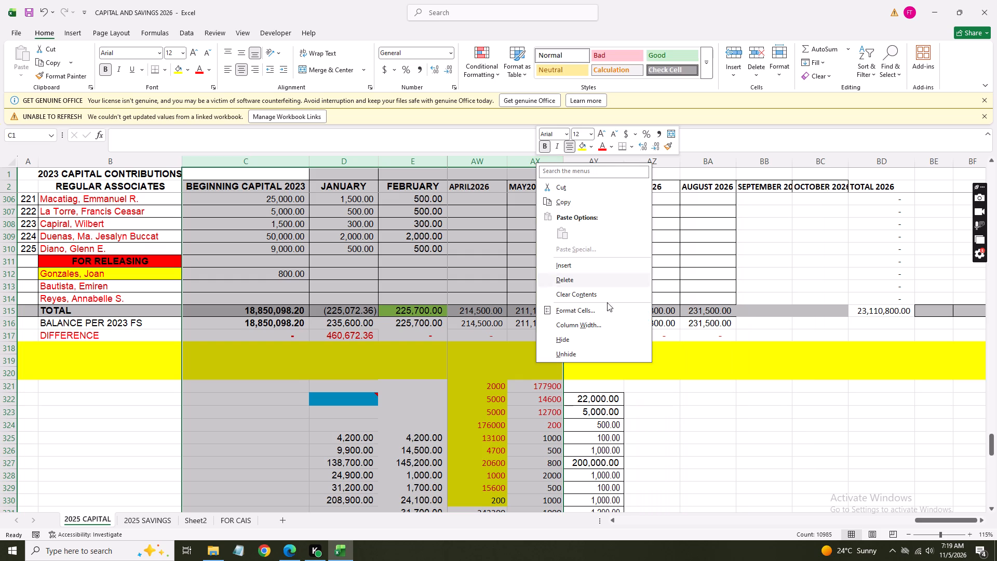
click(588, 339)
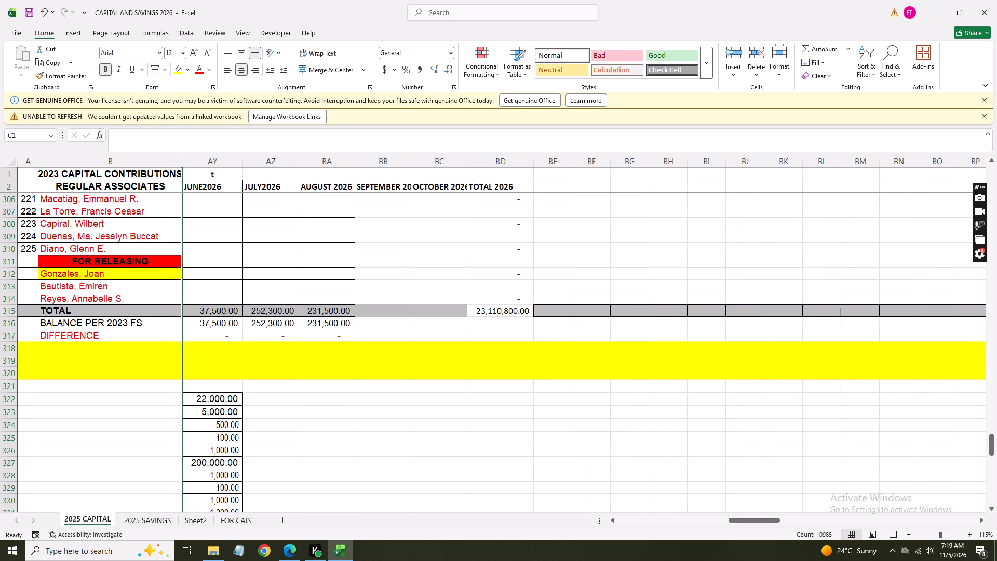
Check the June to August 2026 entries in the BALANCE PER 2023 FS row and July's DIFFERENCE formula.
click(218, 323)
click(272, 325)
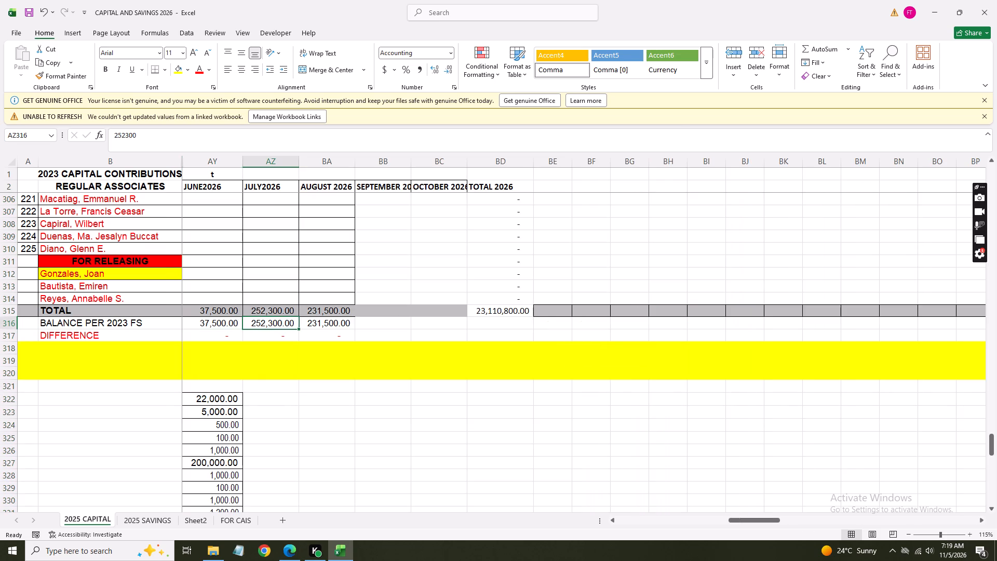
key(Right)
key(Left)
key(Down)
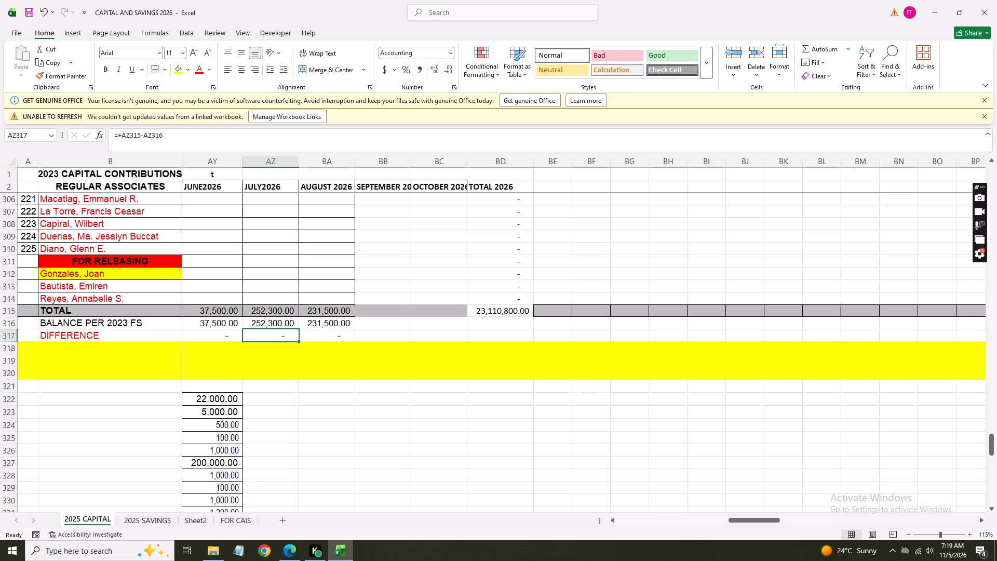
Examine the JUNE2026 amounts listed below the totals, check the sum of rows 333 to 337, and return to the associates' rows.
scroll(262, 405, down, 4)
click(217, 358)
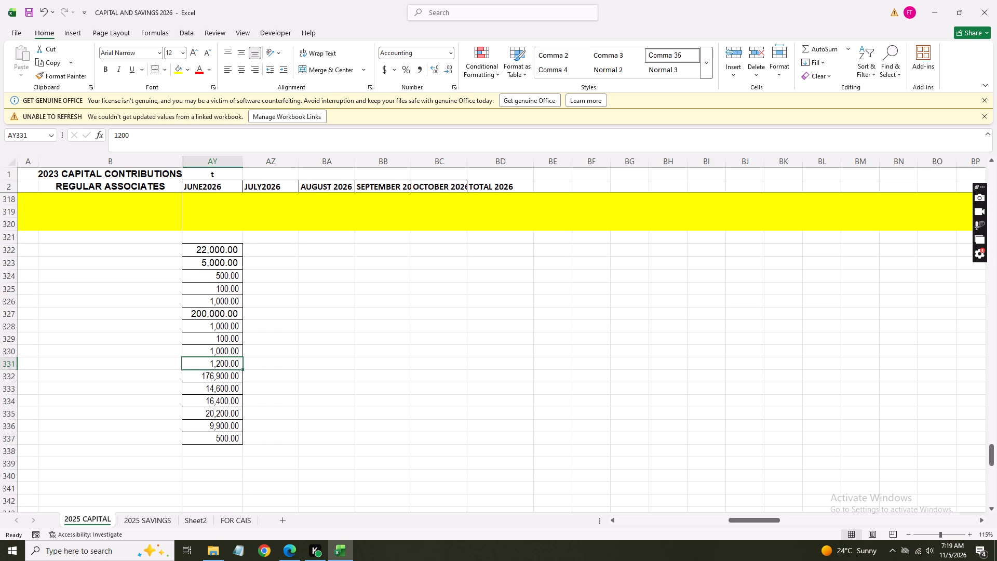
click(224, 435)
drag(228, 393, 224, 439)
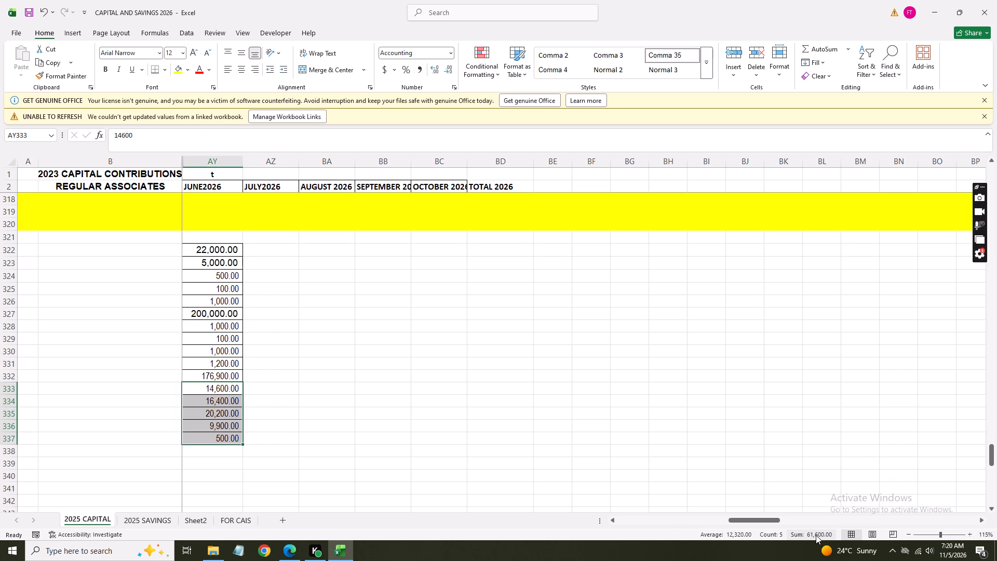
scroll(219, 327, up, 8)
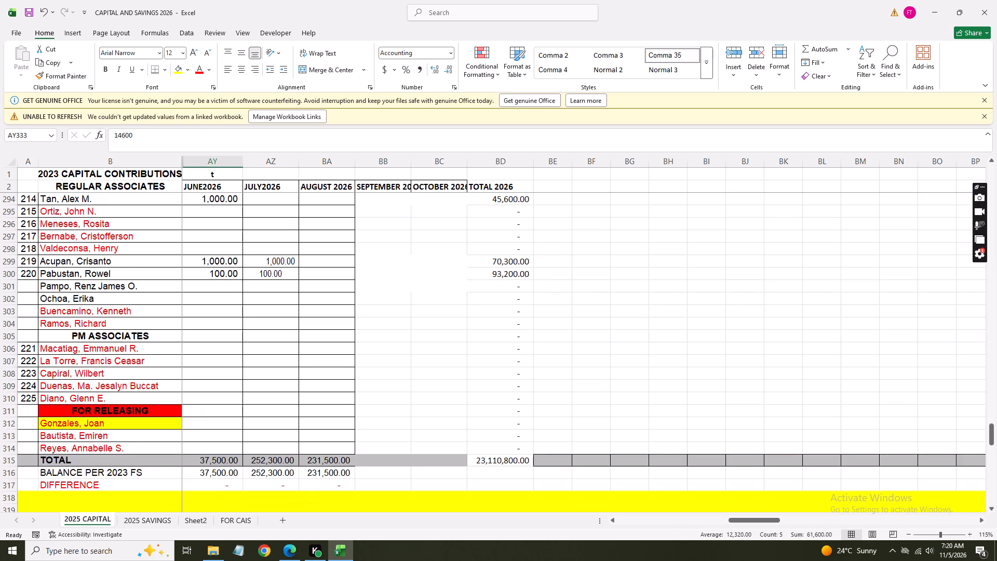
click(286, 359)
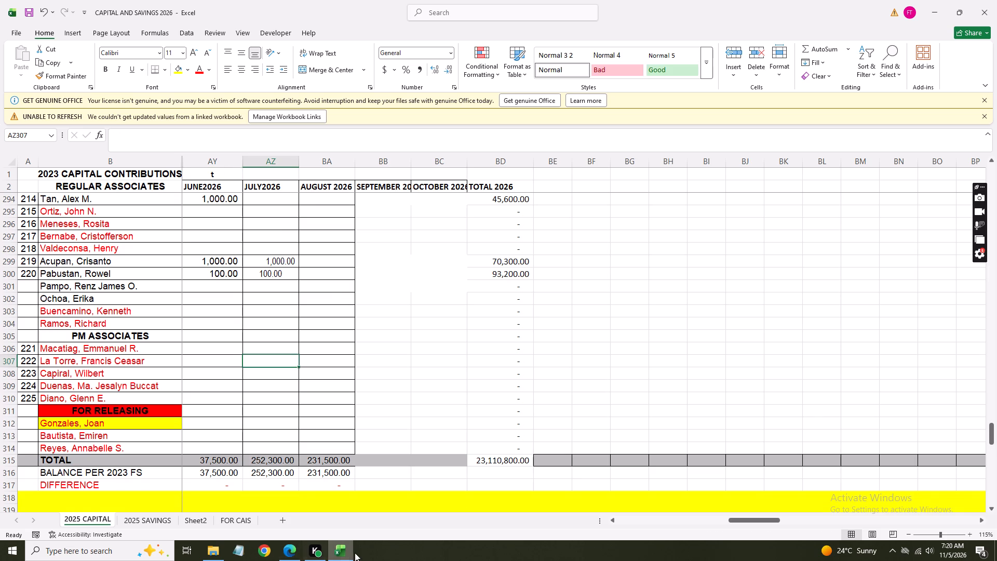
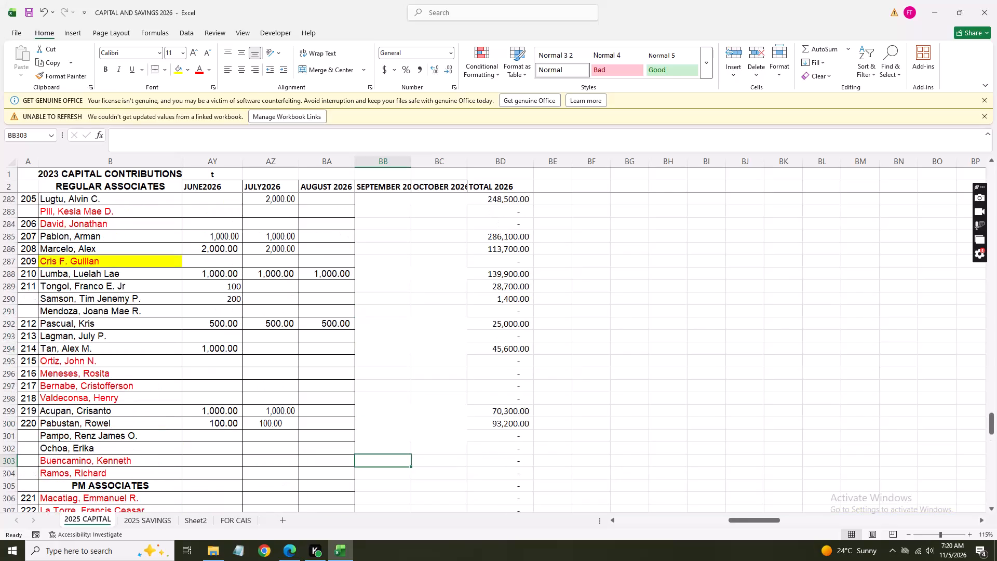
Review the June to October 2026 capital contributions and 2026 totals for the associates around the JO ASSOCIATES group, down to the PM ASSOCIATES heading.
scroll(394, 348, up, 9)
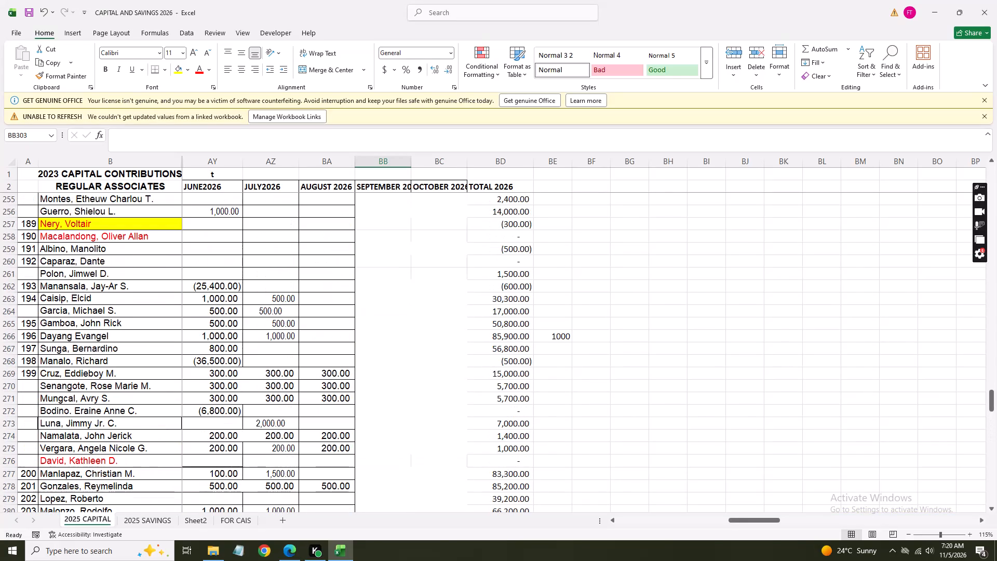
scroll(394, 348, up, 11)
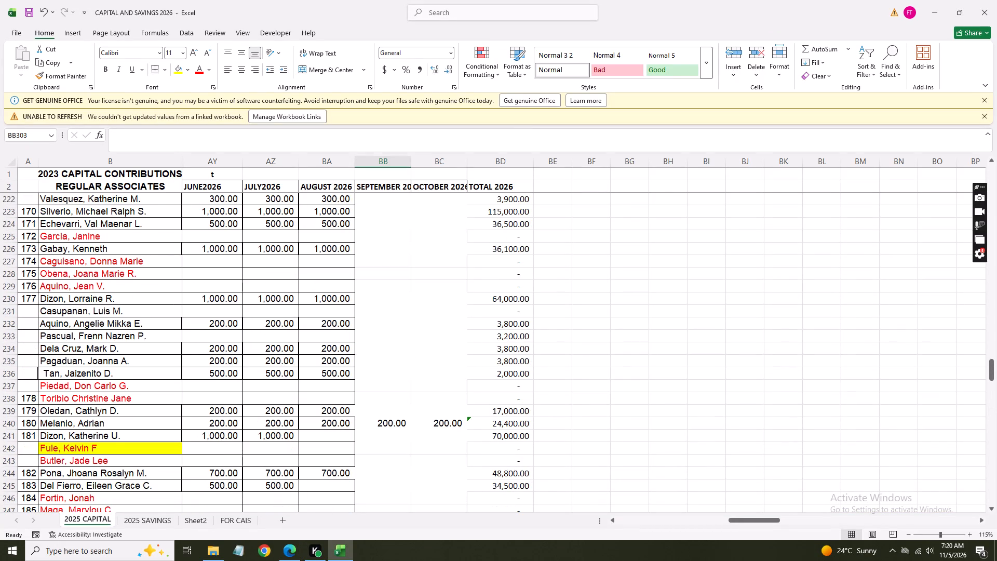
scroll(394, 348, down, 10)
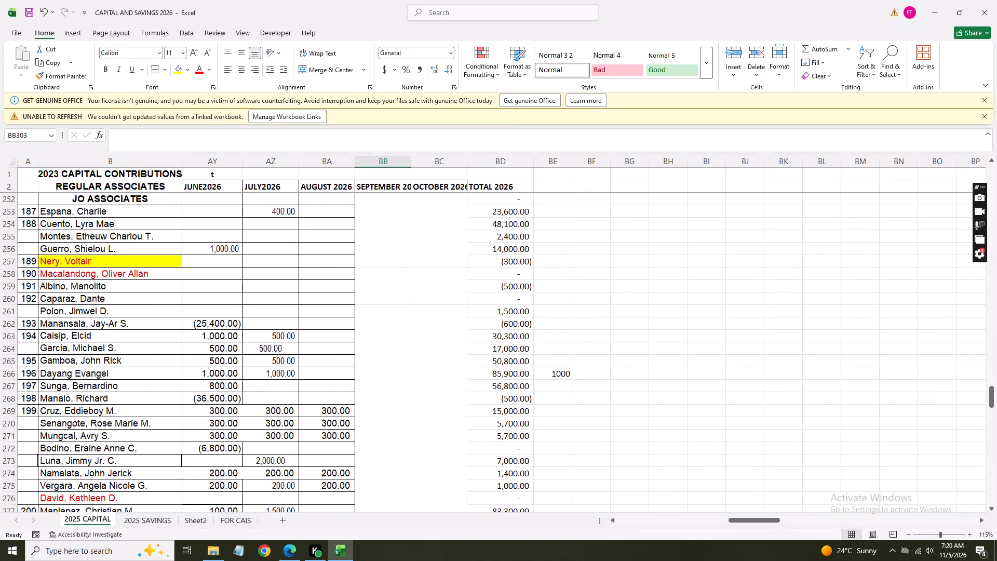
scroll(394, 348, down, 7)
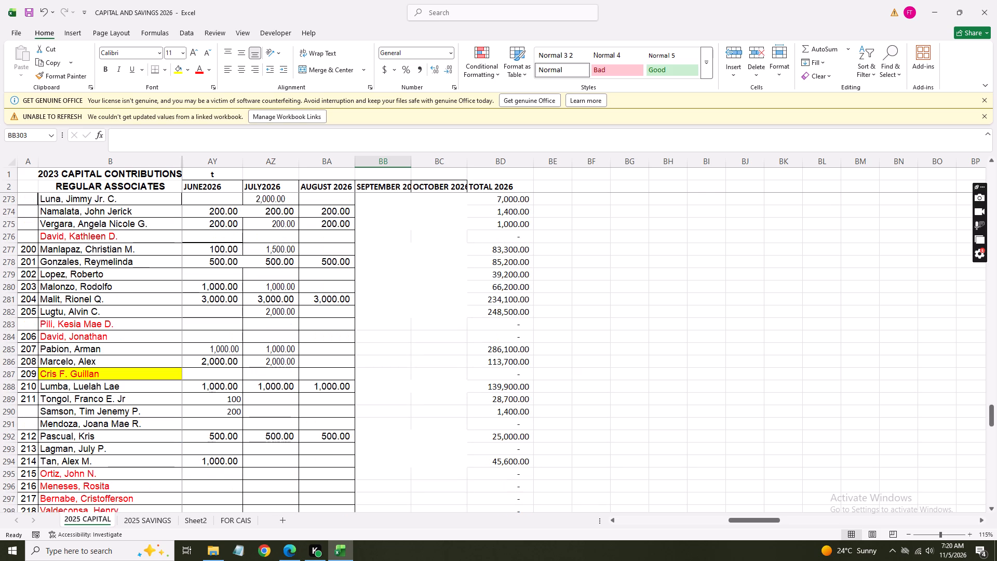
scroll(394, 348, up, 1)
scroll(394, 348, down, 5)
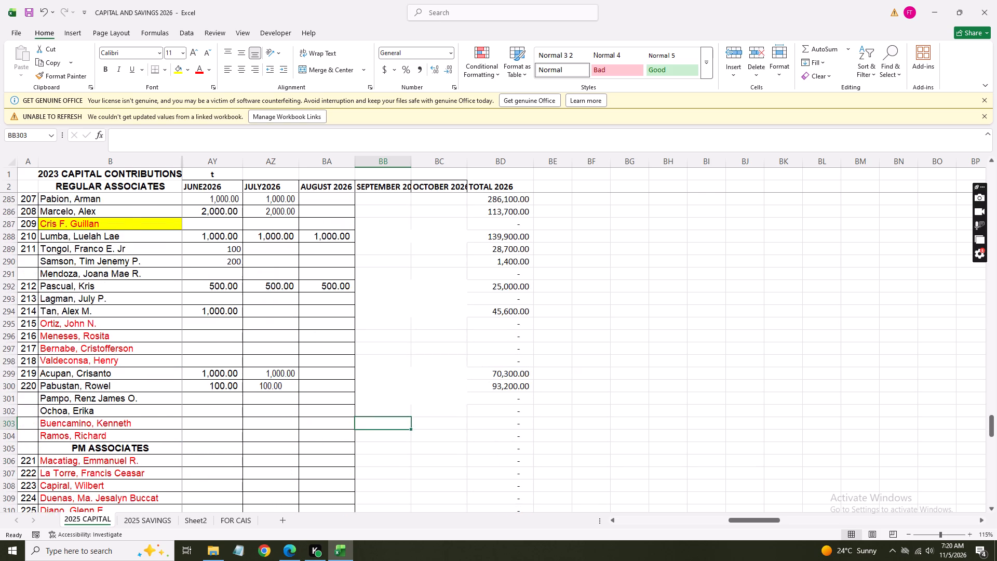
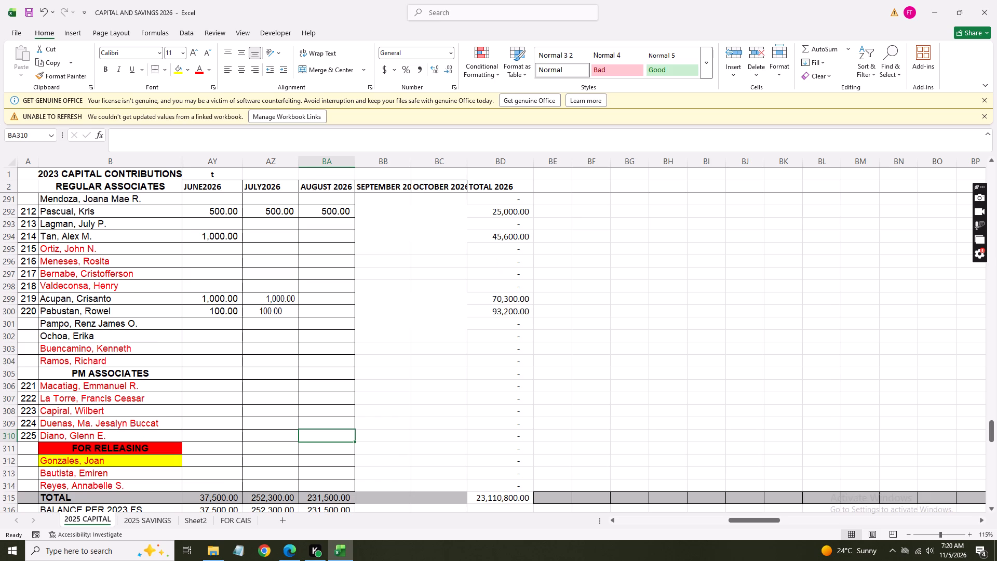
Inspect the JULY2026 entry in the BALANCE PER 2023 FS row below the capital contribution totals.
scroll(447, 323, down, 2)
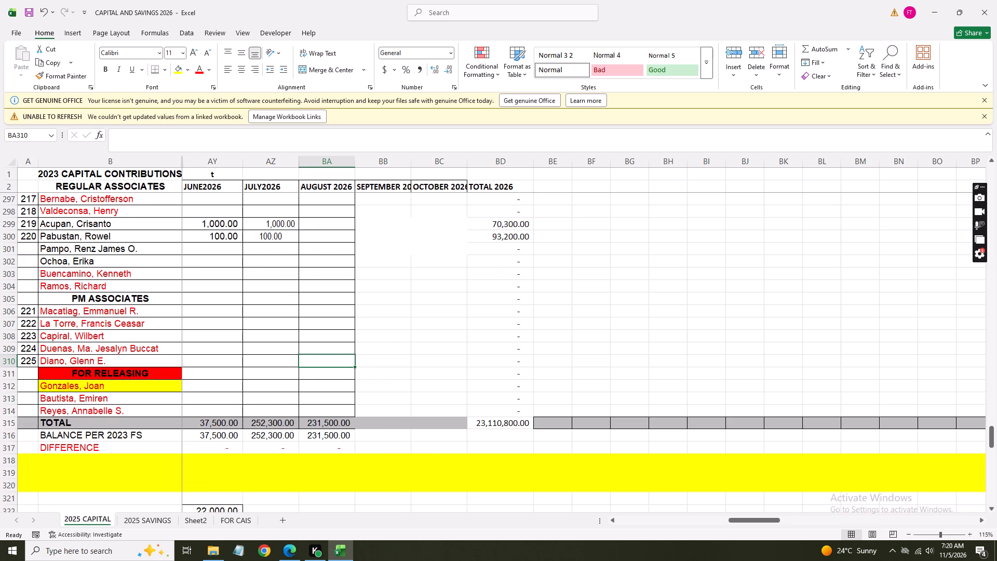
click(288, 432)
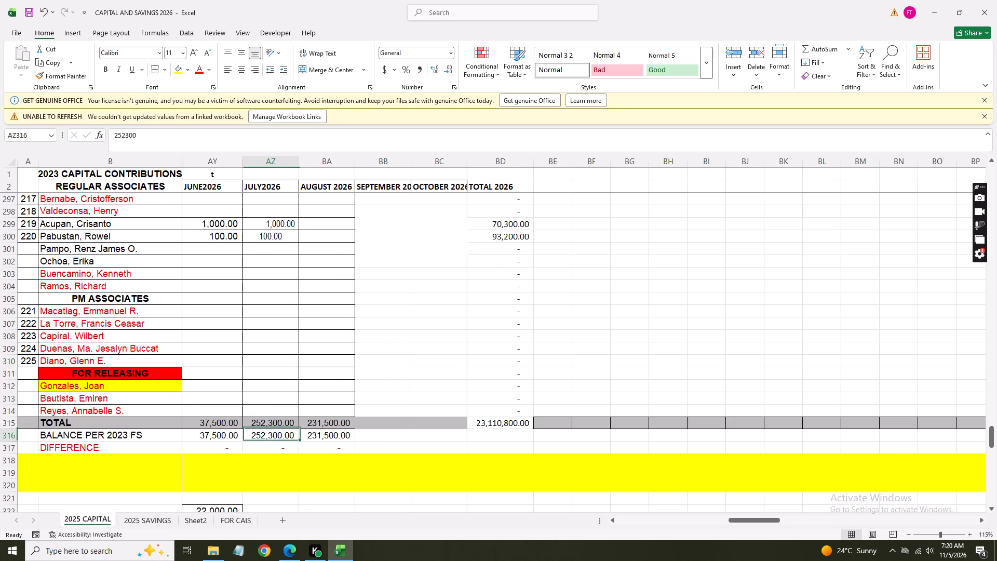
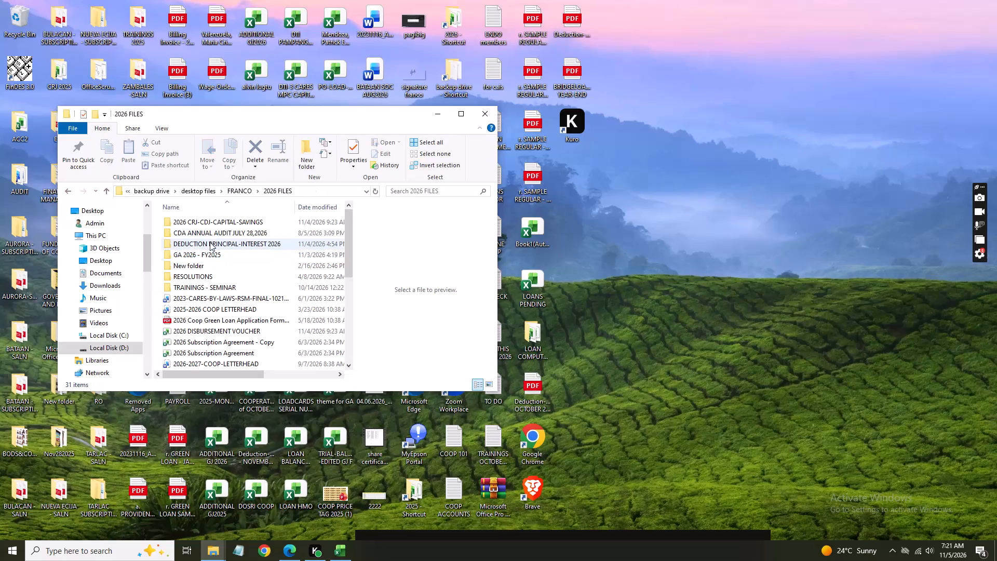
Open the CRJ-AUGUST 2026 workbook from 2026 CRJ-CDJ-CAPITAL-SAVINGS, CRJ 2026, updating its links and dismissing the notices.
double_click(218, 222)
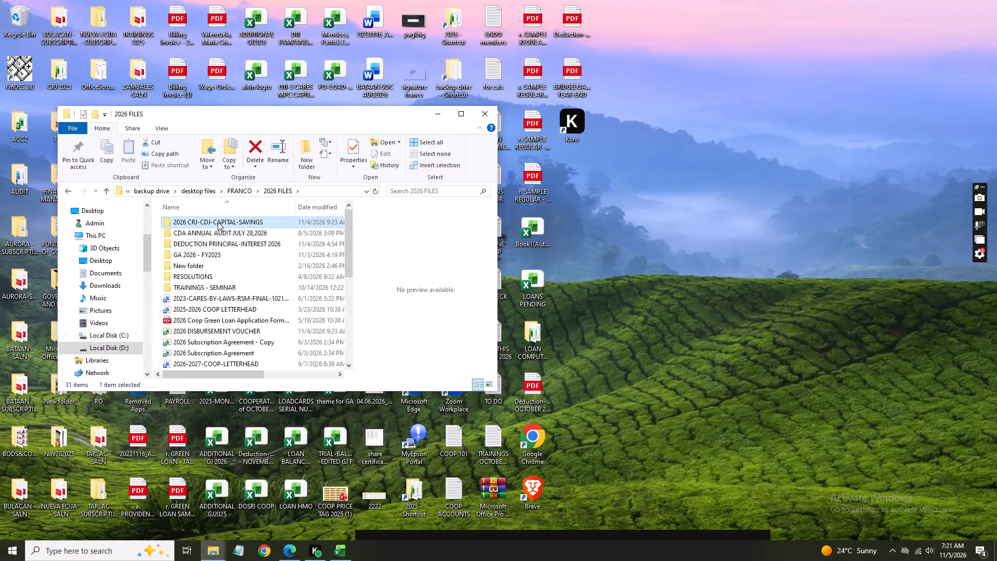
double_click(215, 242)
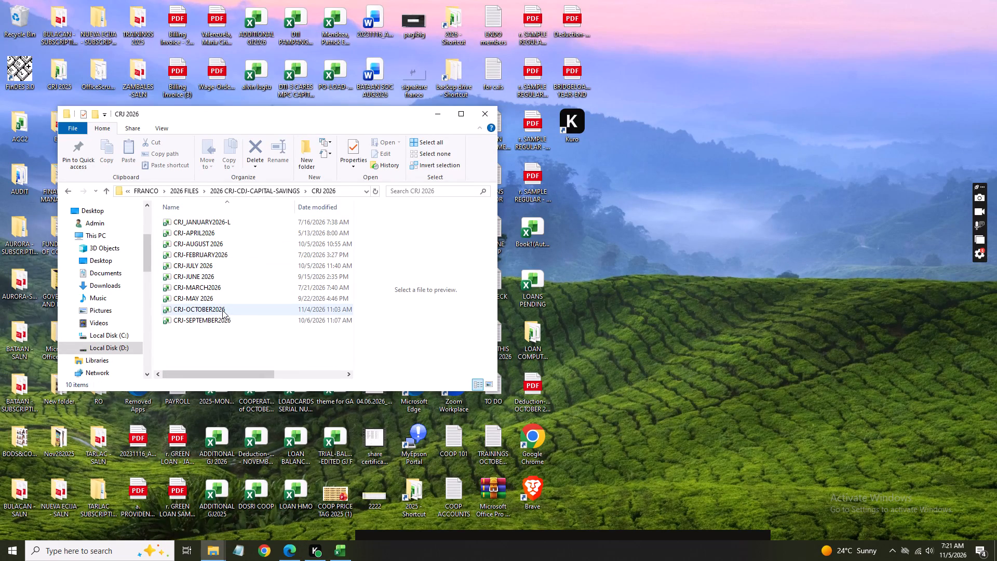
double_click(219, 245)
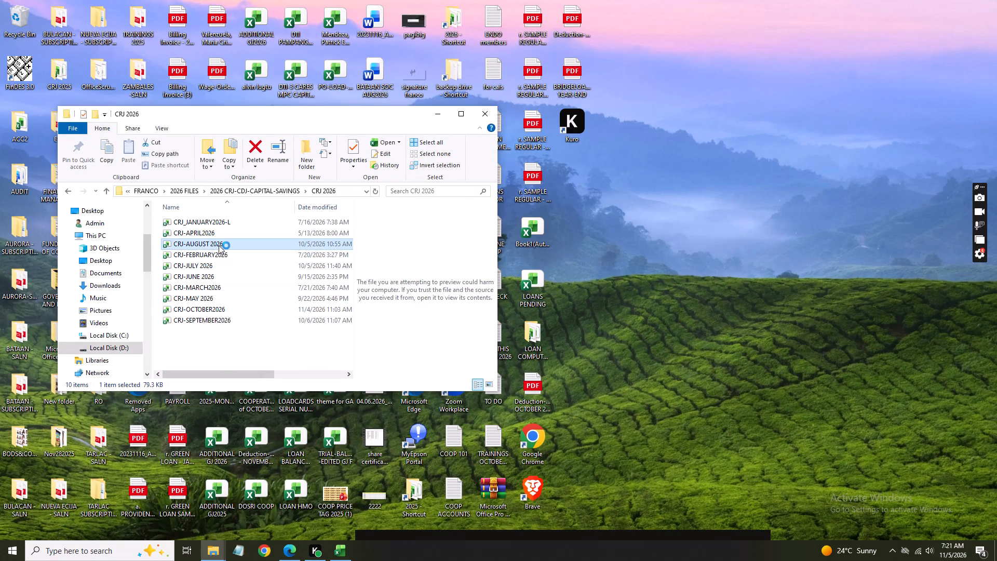
click(512, 315)
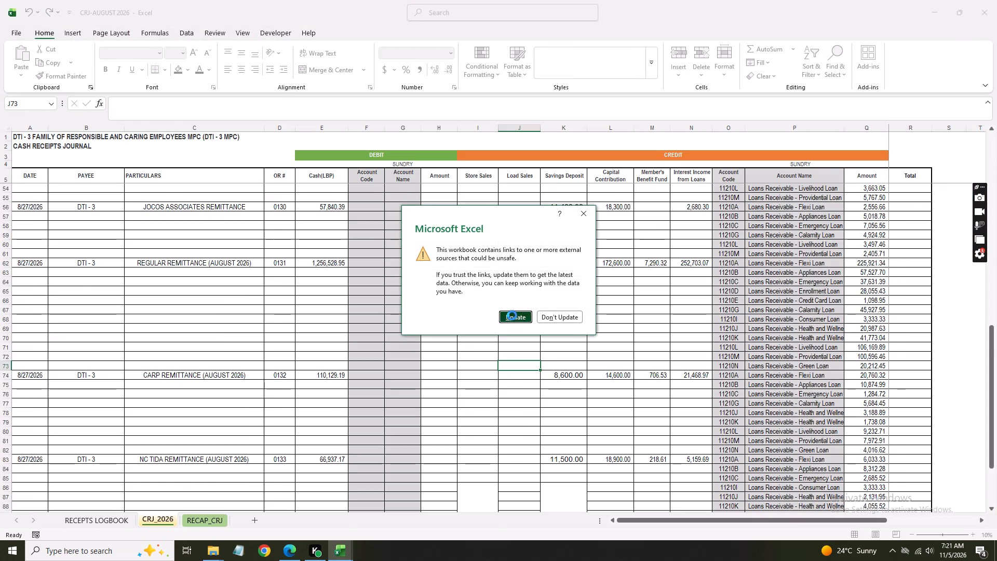
scroll(414, 318, up, 12)
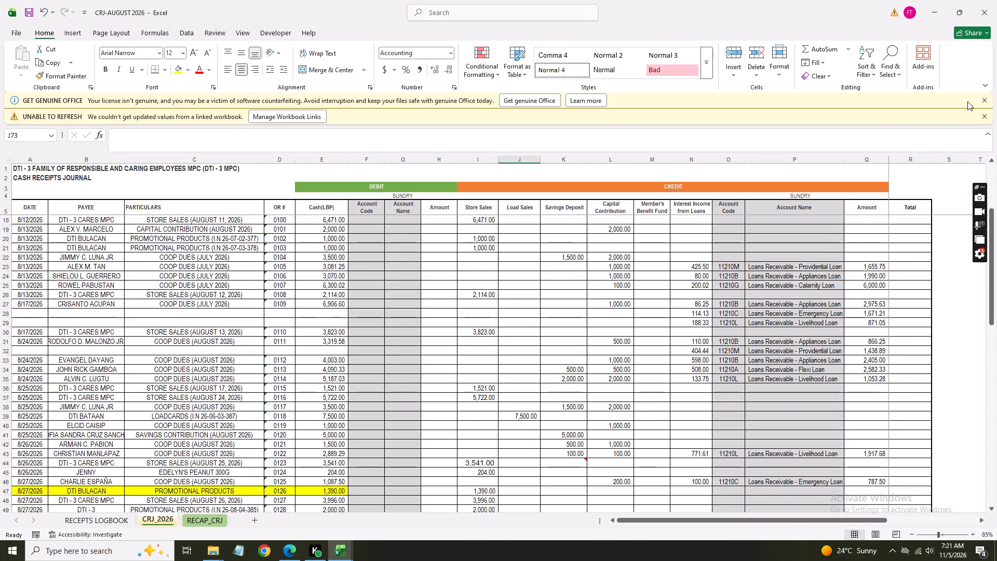
click(988, 93)
double_click(988, 97)
Review the August 2026 cash receipts entries in the CRJ_2026 sheet, including the account name formula in P23.
scroll(271, 327, up, 6)
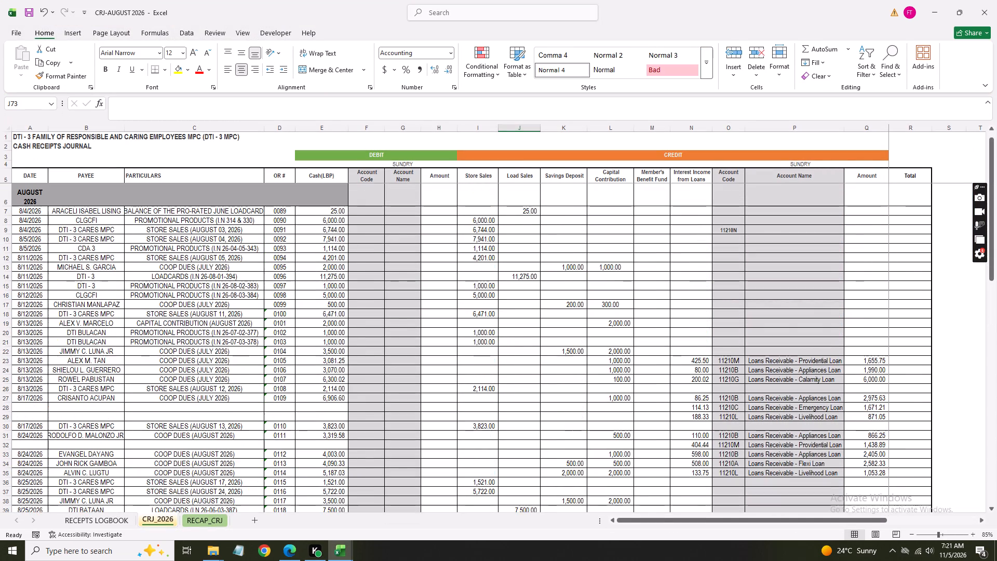
scroll(268, 333, down, 6)
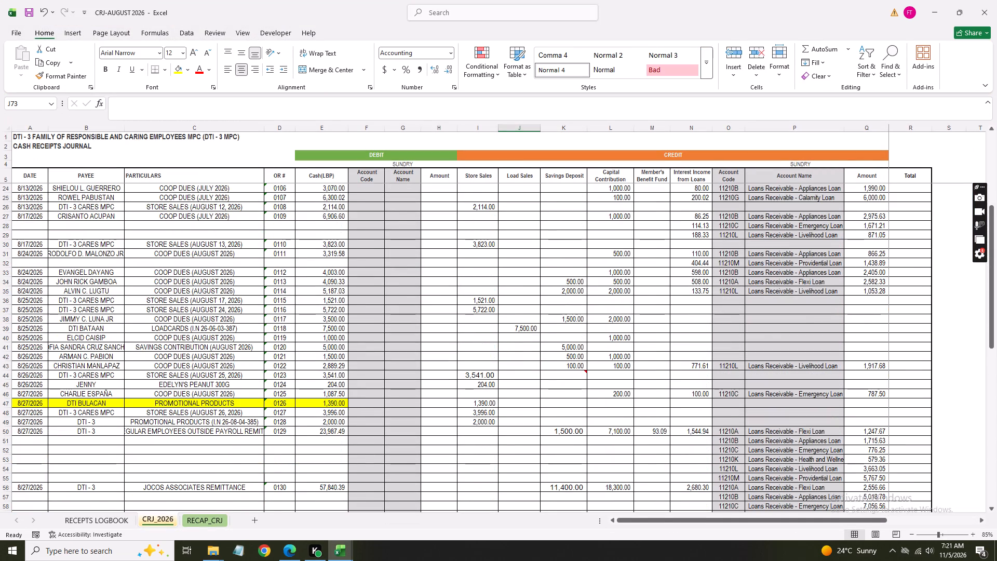
scroll(214, 373, up, 11)
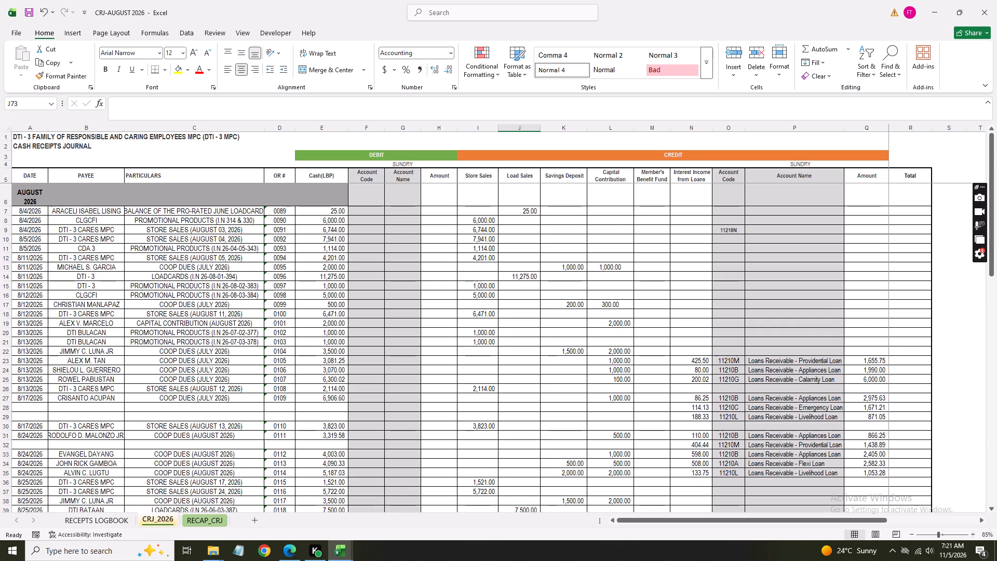
scroll(495, 346, down, 2)
click(769, 290)
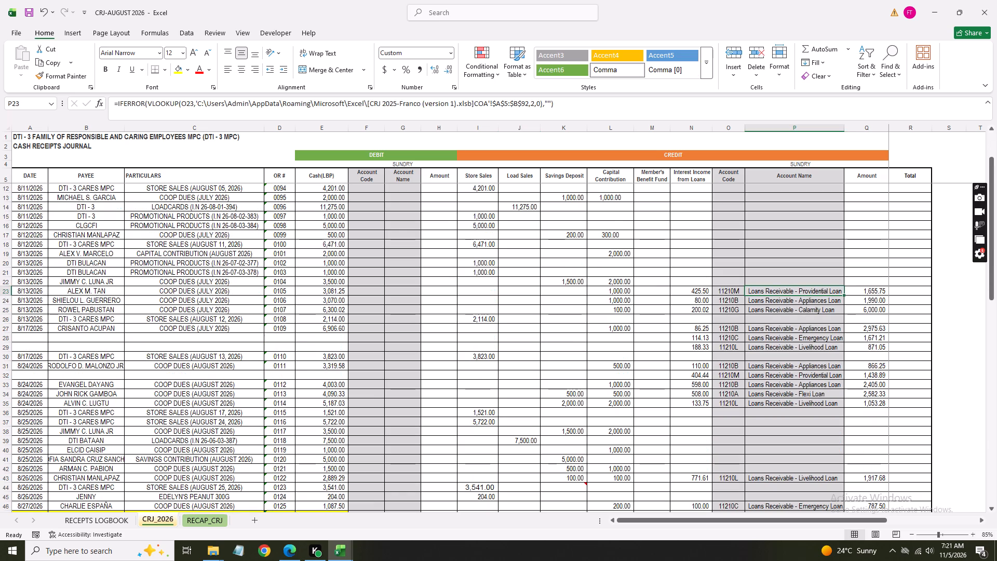
scroll(364, 332, down, 4)
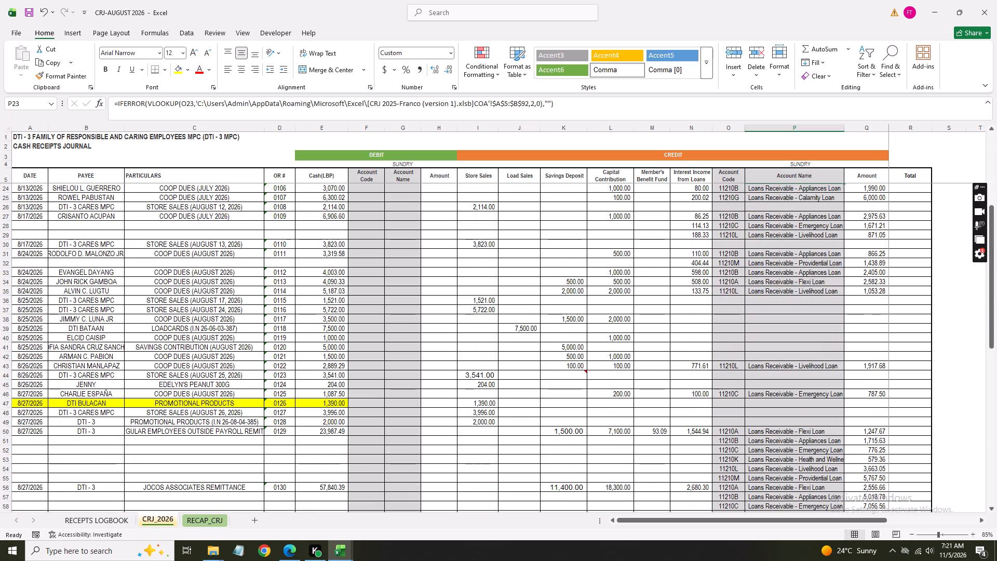
scroll(364, 332, down, 3)
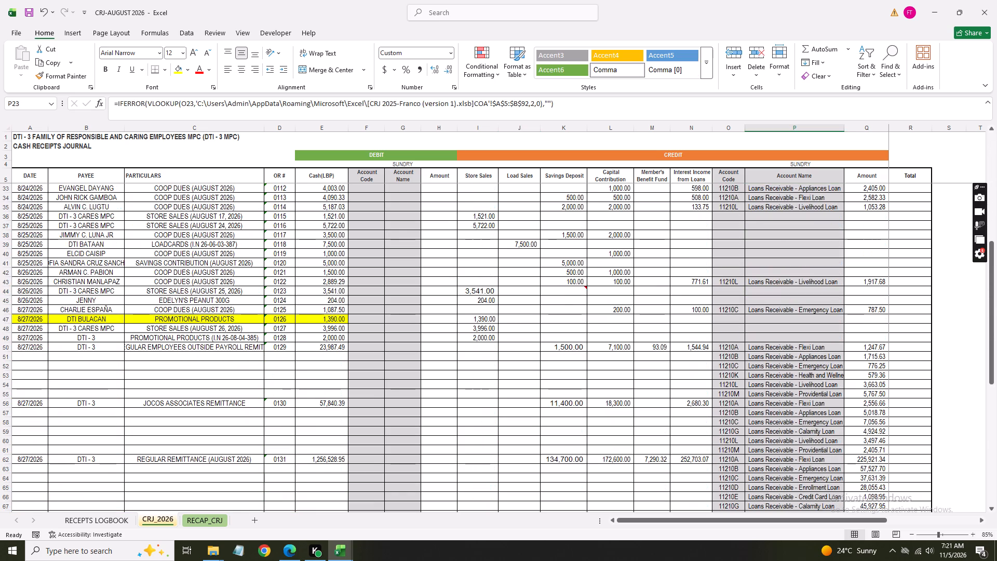
Examine the outside-payroll remittance entry (OR 0129): its particulars, cash, savings deposit and capital contribution.
click(214, 363)
click(209, 350)
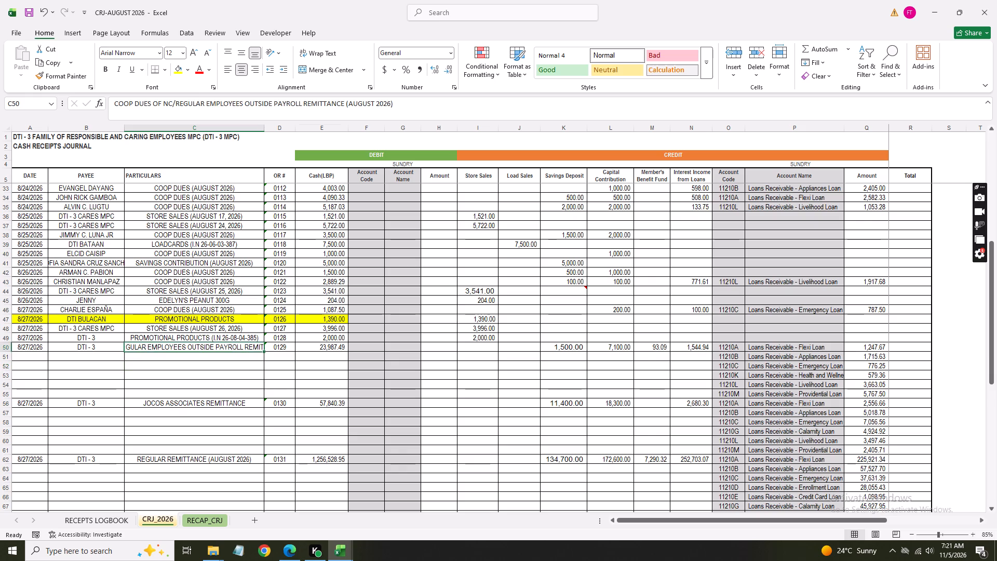
click(330, 345)
key(alt+Tab)
key(alt+Tab)
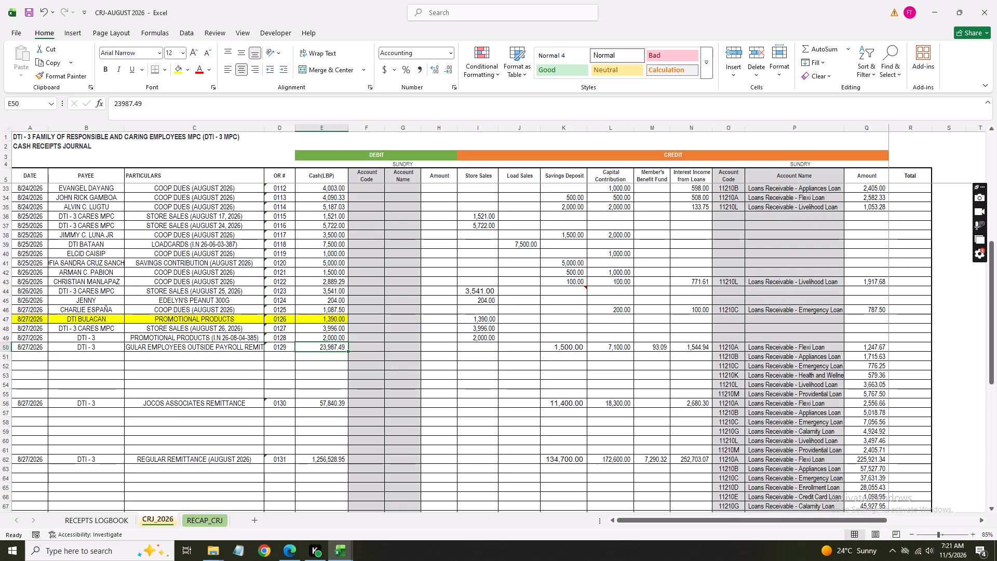
click(573, 345)
click(616, 345)
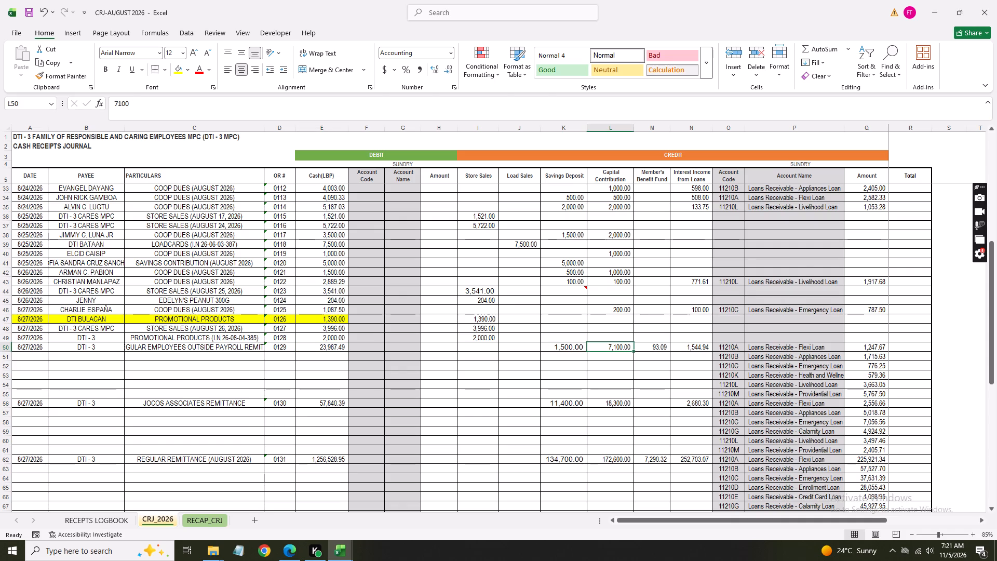
key(alt+Tab)
key(alt+Tab)
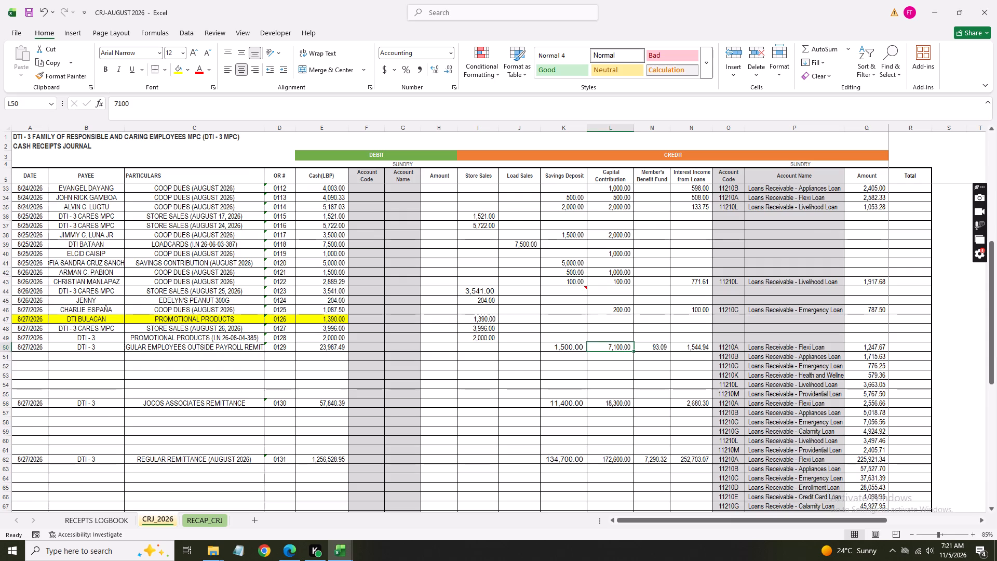
Look through the whole August cash receipts journal, from its first receipts down to the TOTAL - AUGUST 2026 row.
scroll(331, 425, up, 15)
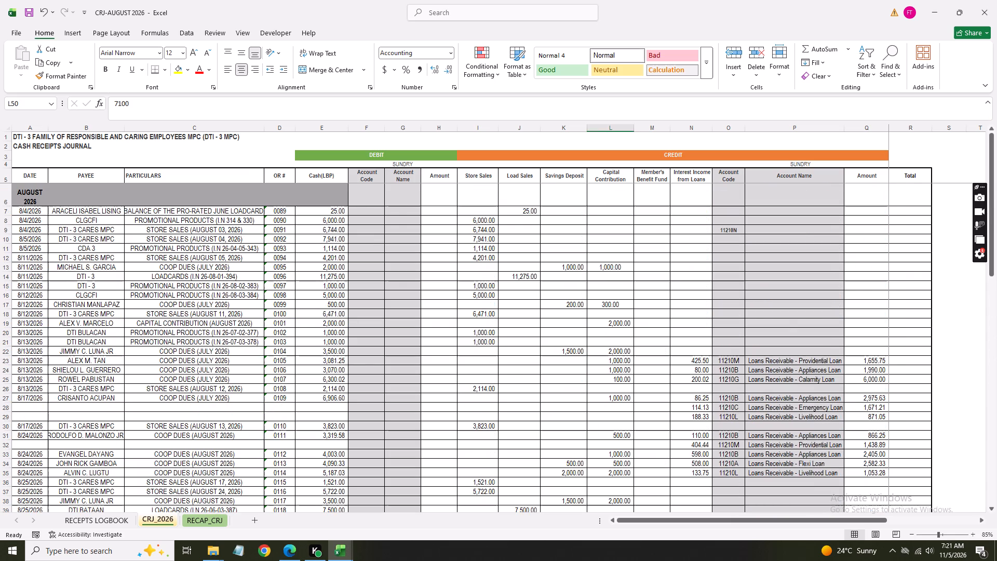
scroll(331, 425, down, 16)
scroll(331, 425, down, 5)
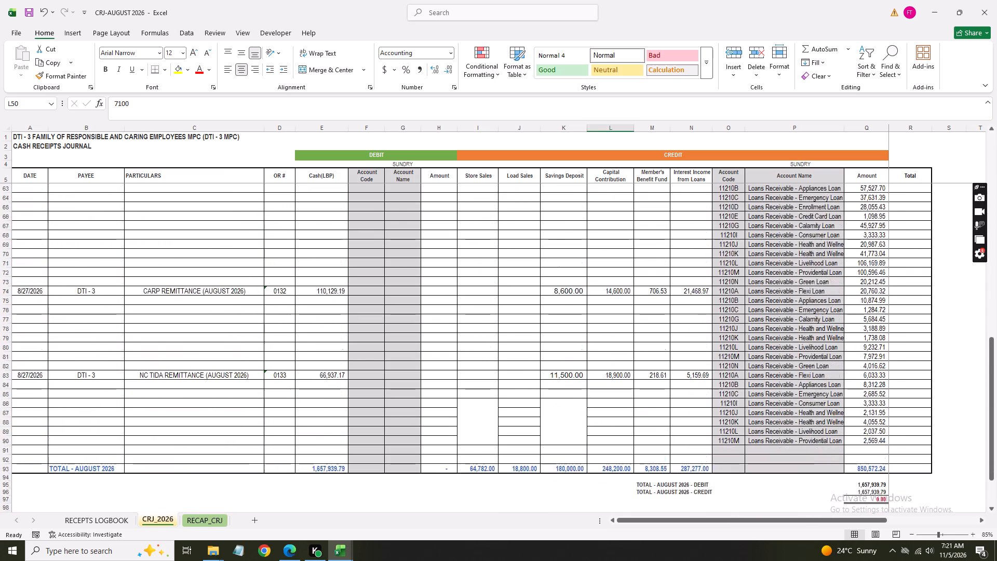
scroll(331, 425, up, 15)
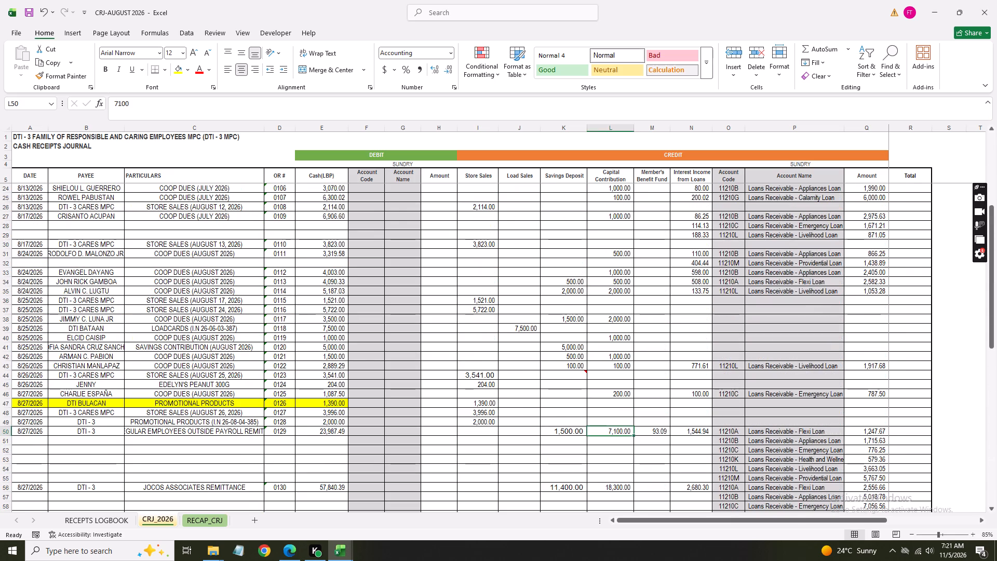
scroll(331, 425, up, 11)
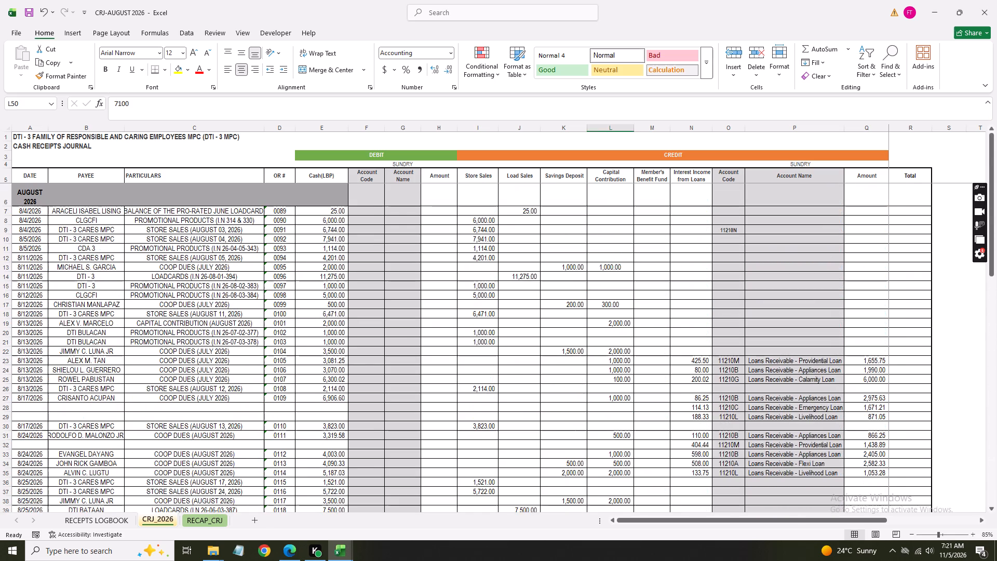
scroll(331, 425, down, 5)
scroll(505, 454, down, 2)
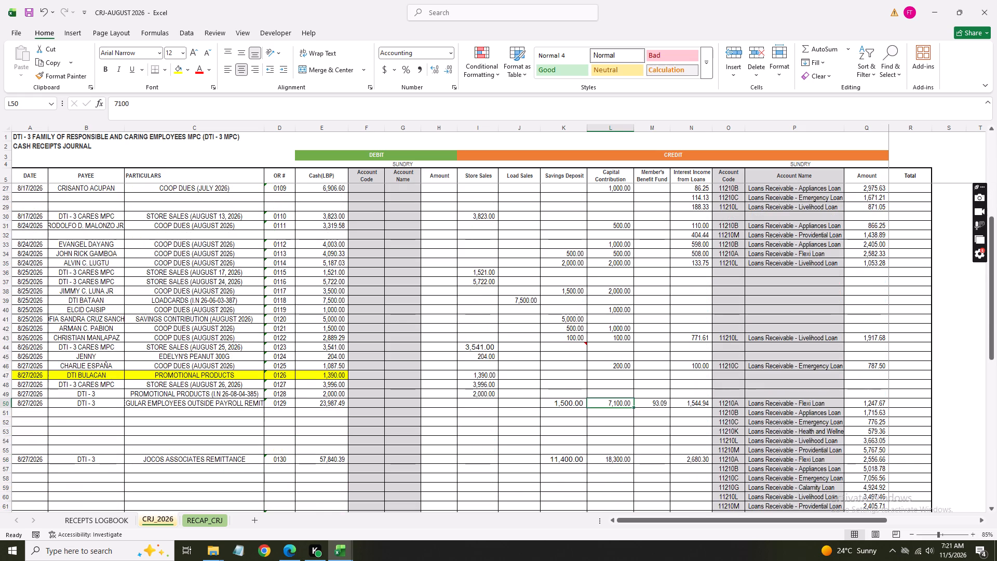
Compare OR 0129's capital contribution with the August 2026 balance formula in BA316 of the CAPITAL AND SAVINGS 2026 workbook.
click(565, 415)
click(616, 406)
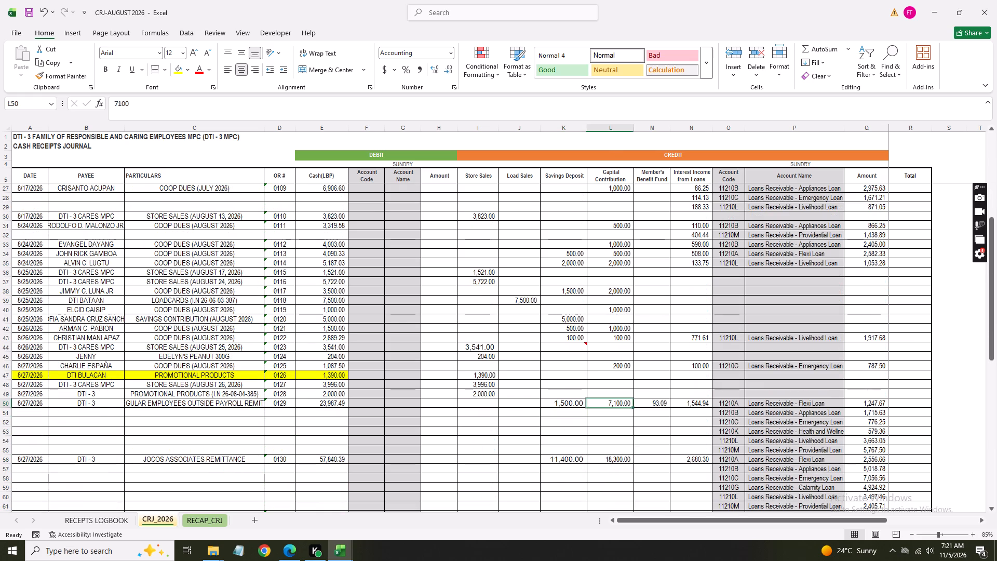
key(alt+Tab)
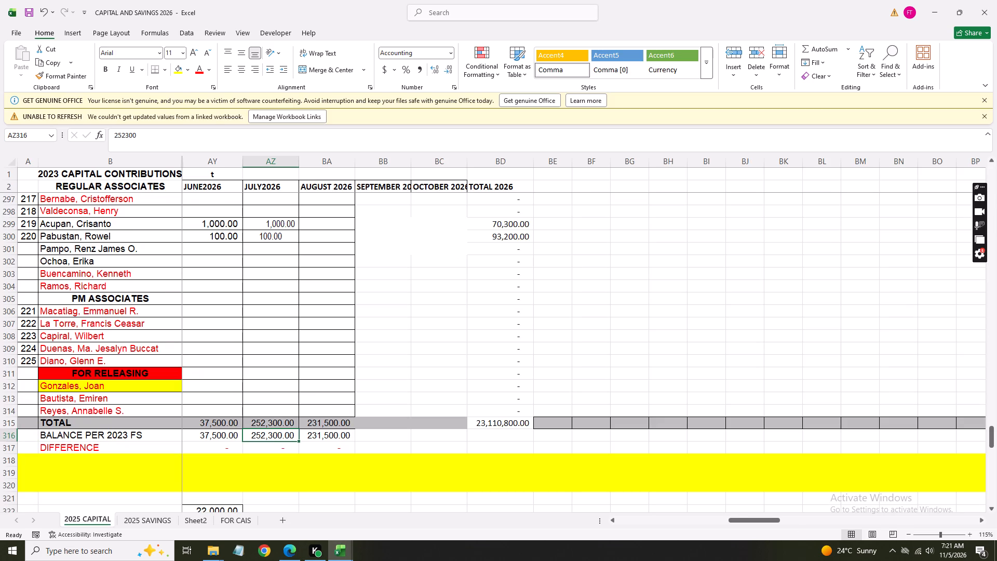
click(276, 422)
click(265, 434)
click(319, 437)
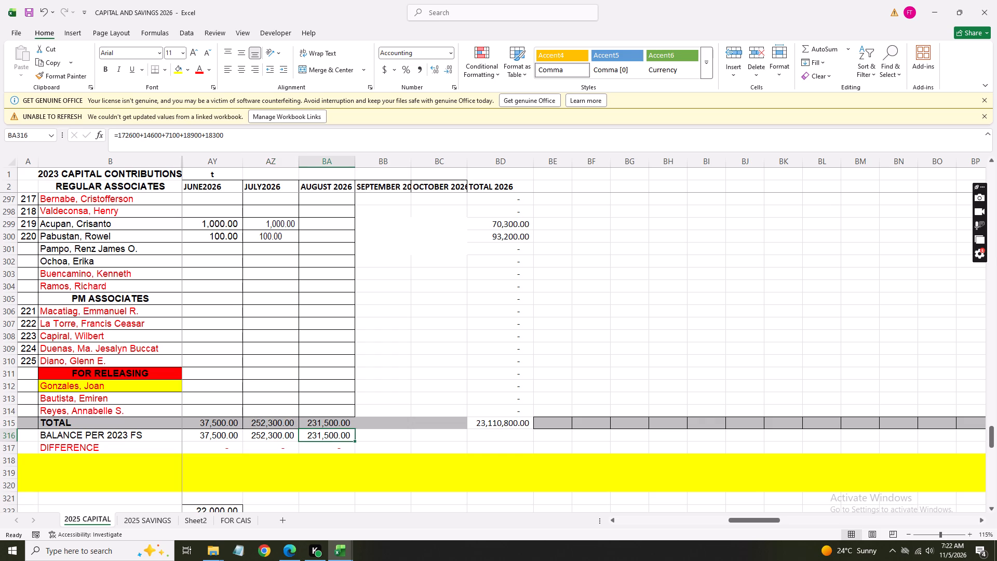
Check the JOCOS associates (OR 0130) and regular (OR 0131) remittances' capital contributions in CRJ-AUGUST 2026 against the BA316 formula.
key(alt+Tab)
scroll(622, 420, down, 3)
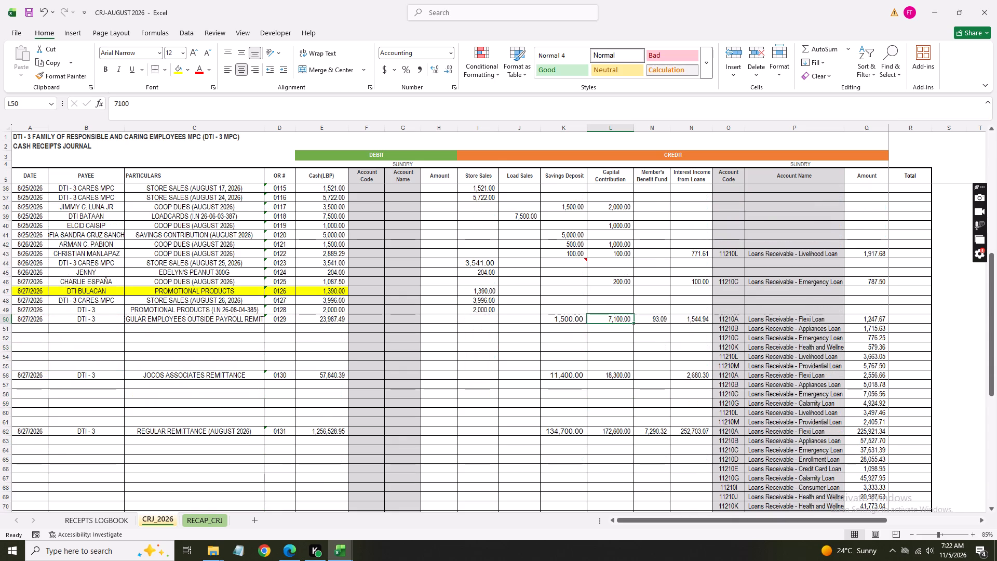
click(623, 376)
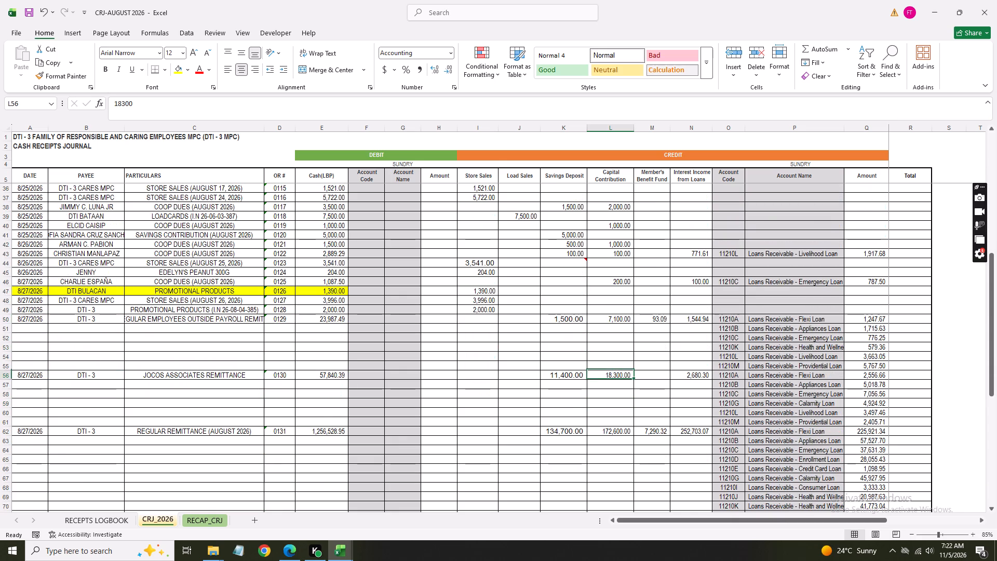
key(alt+Tab)
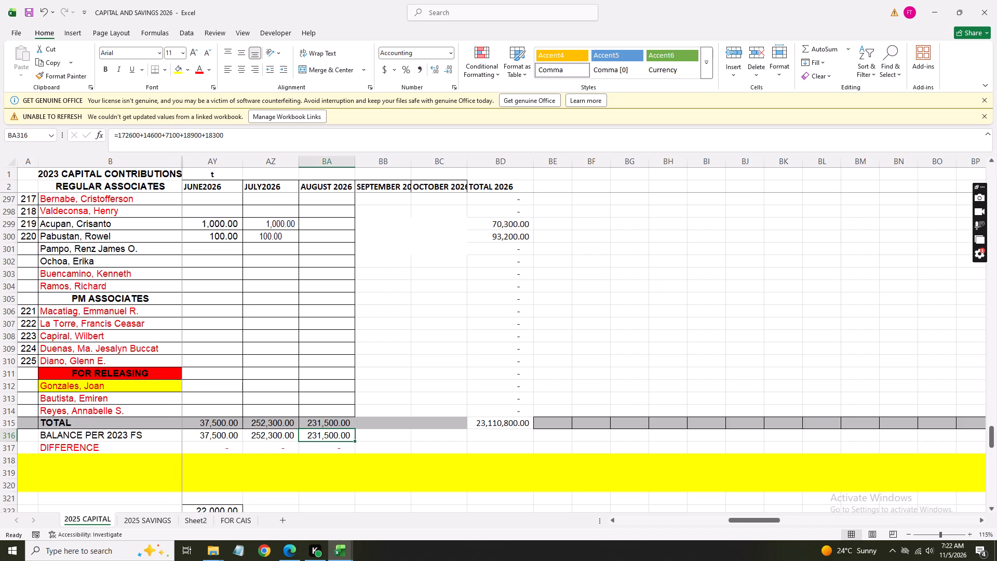
key(alt+Tab)
key(alt+Tab)
key(alt+Tab)
scroll(643, 411, down, 3)
click(614, 345)
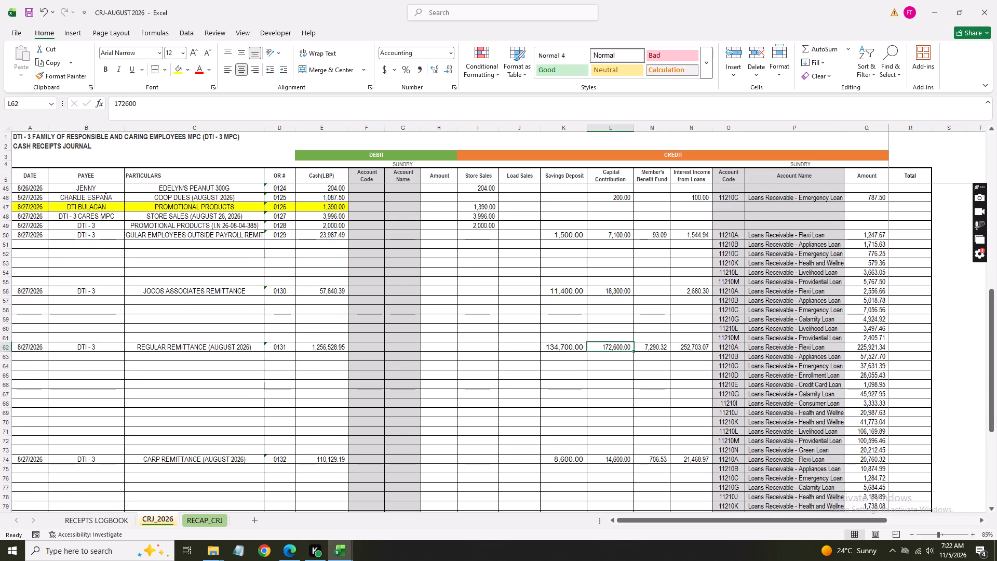
key(alt+Tab)
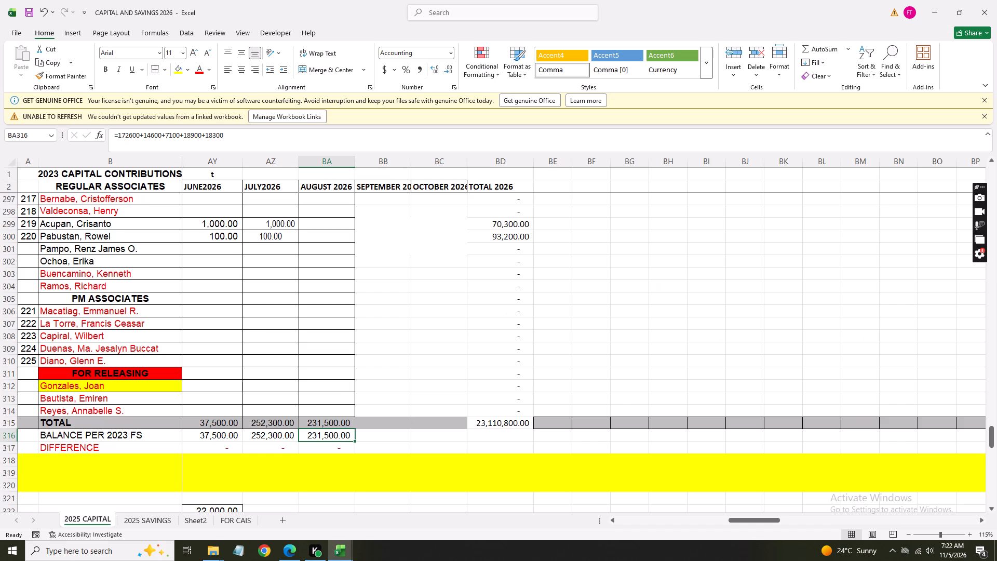
In CRJ-AUGUST 2026, select the capital contributions of the five remittances, OR 0129 to 0133, together to check their sum.
key(alt+Tab)
scroll(616, 399, down, 3)
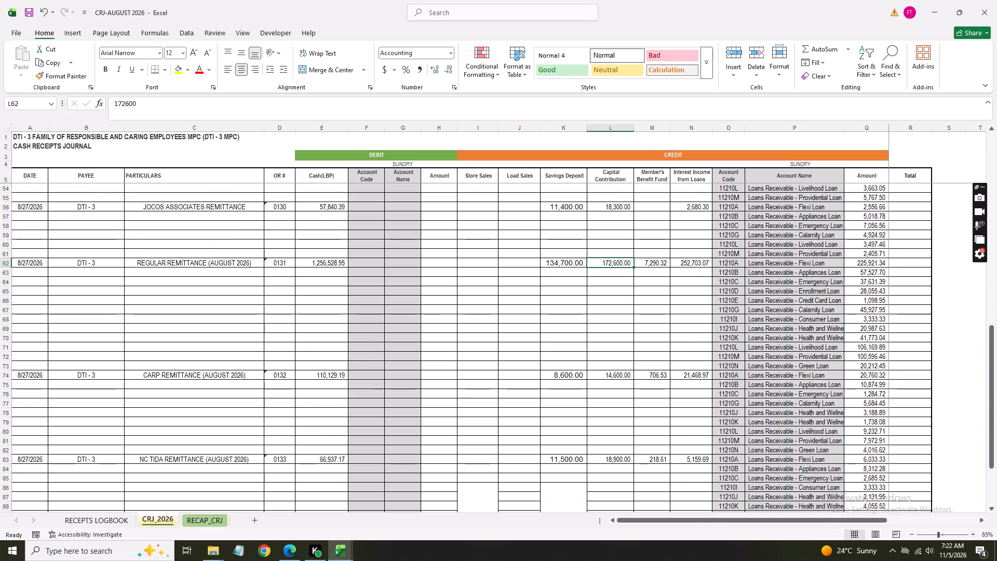
ctrl+click(618, 376)
scroll(618, 417, down, 3)
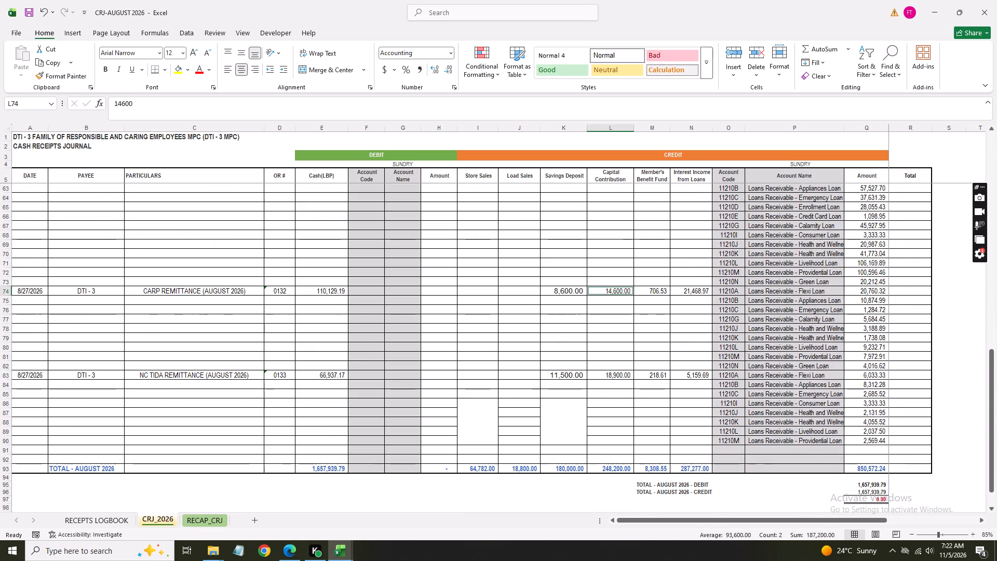
ctrl+click(621, 375)
scroll(612, 388, up, 2)
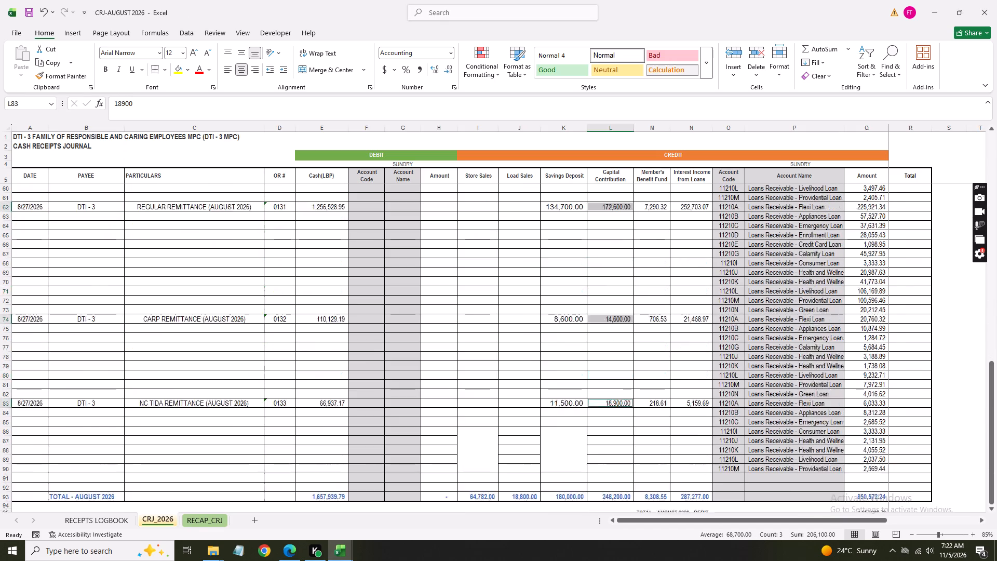
scroll(612, 387, up, 3)
ctrl+click(618, 262)
scroll(619, 262, up, 2)
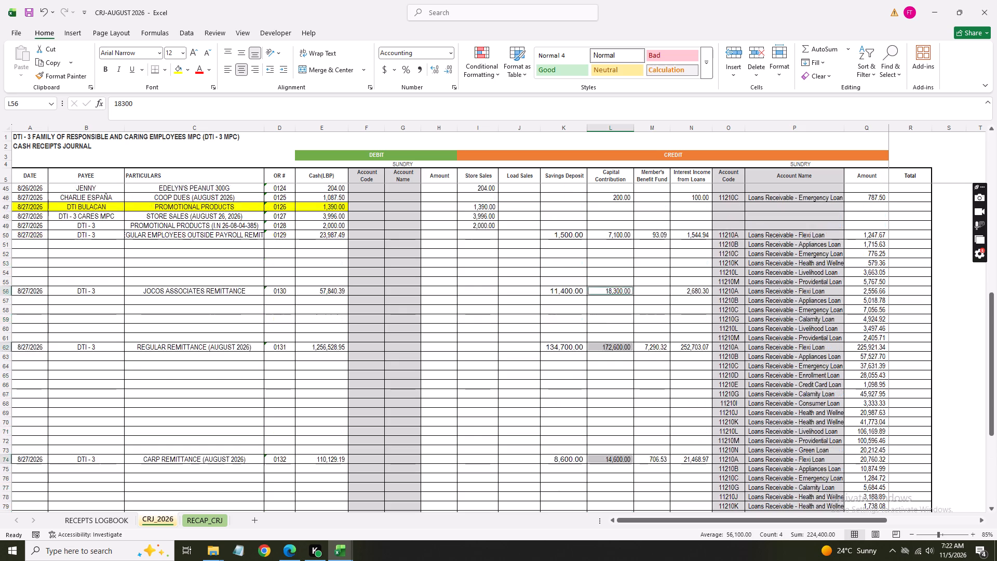
ctrl+click(624, 265)
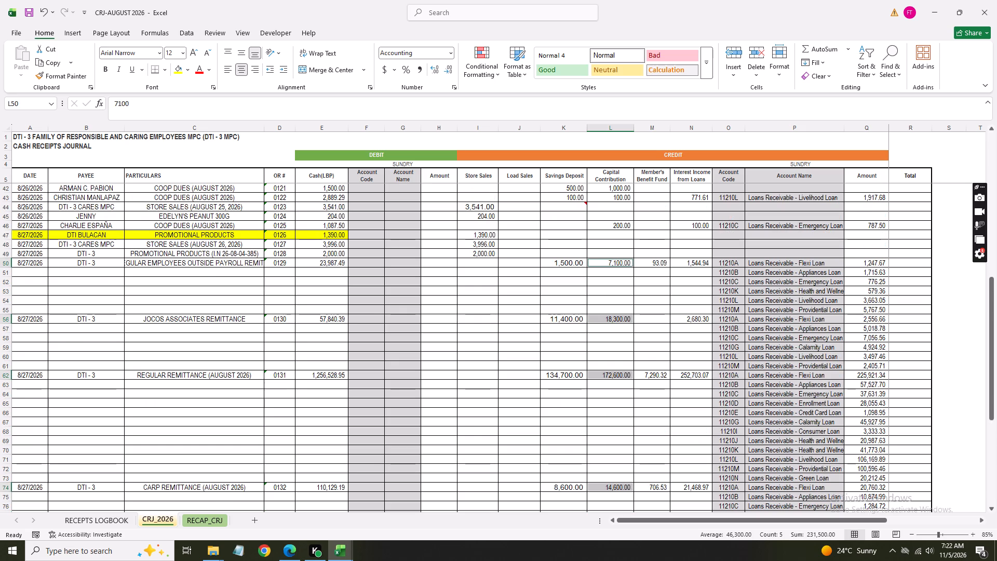
Compare the sum of the five selected remittance capital contributions in CRJ-AUGUST 2026 with the August 2026 total and balance in CAPITAL AND SAVINGS 2026.
key(alt+Tab)
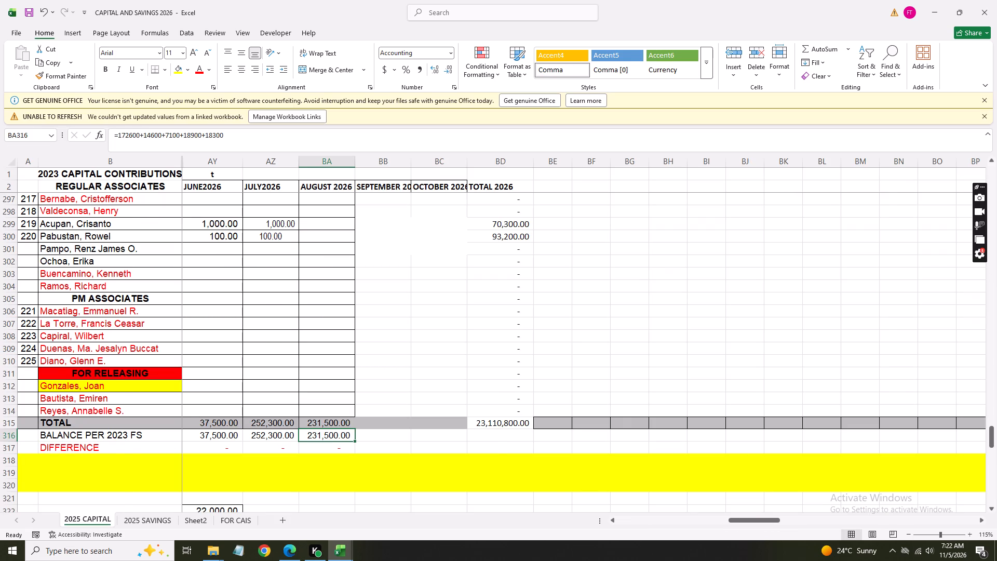
key(alt+Tab)
key(alt+Tab)
key(alt+Tab)
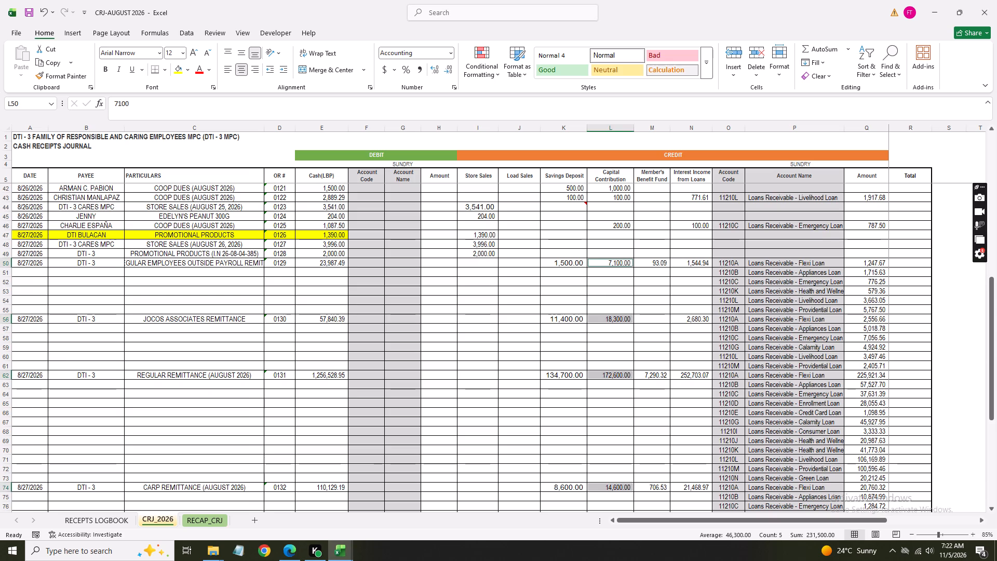
scroll(639, 359, down, 6)
scroll(637, 350, up, 7)
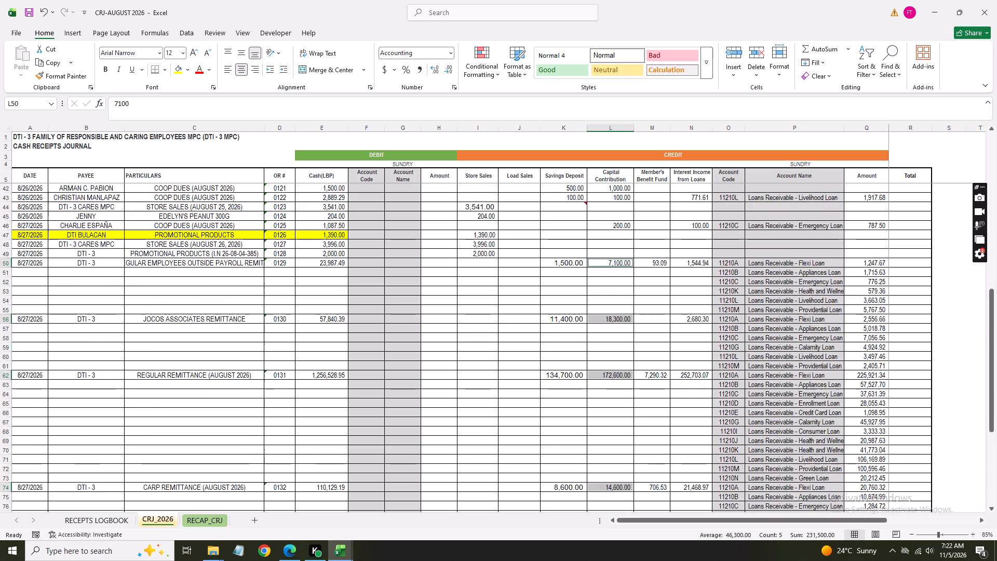
key(alt+Tab)
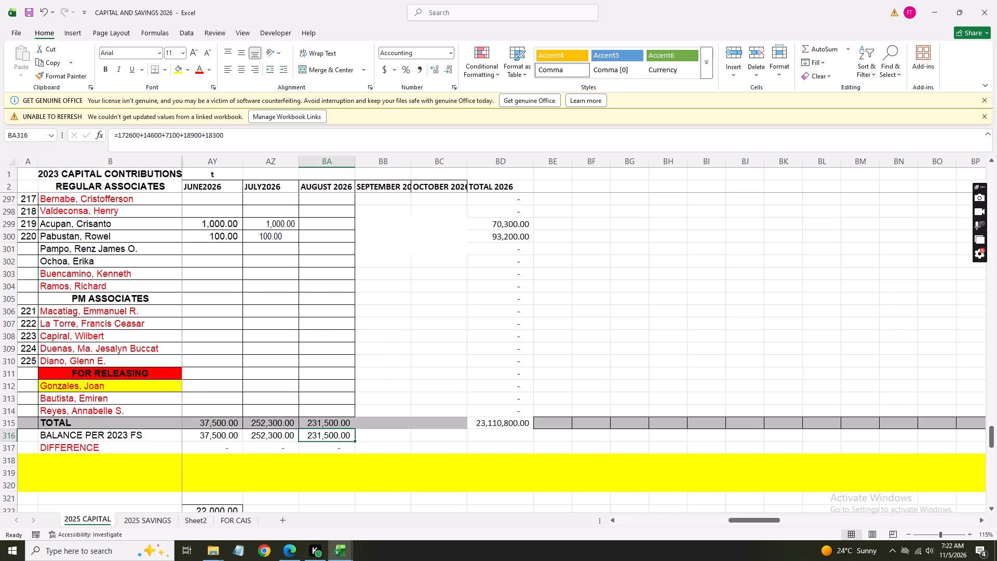
key(alt+Tab)
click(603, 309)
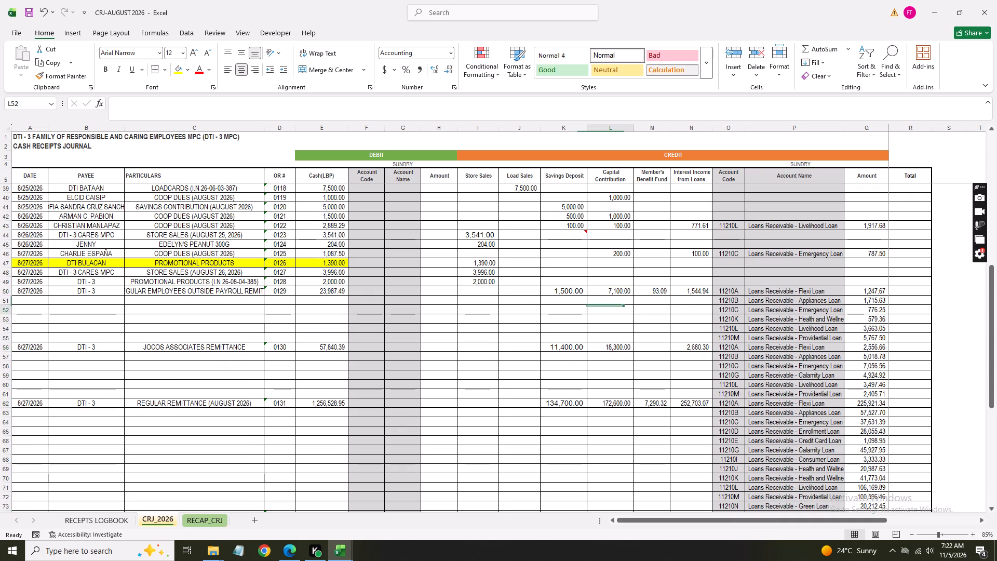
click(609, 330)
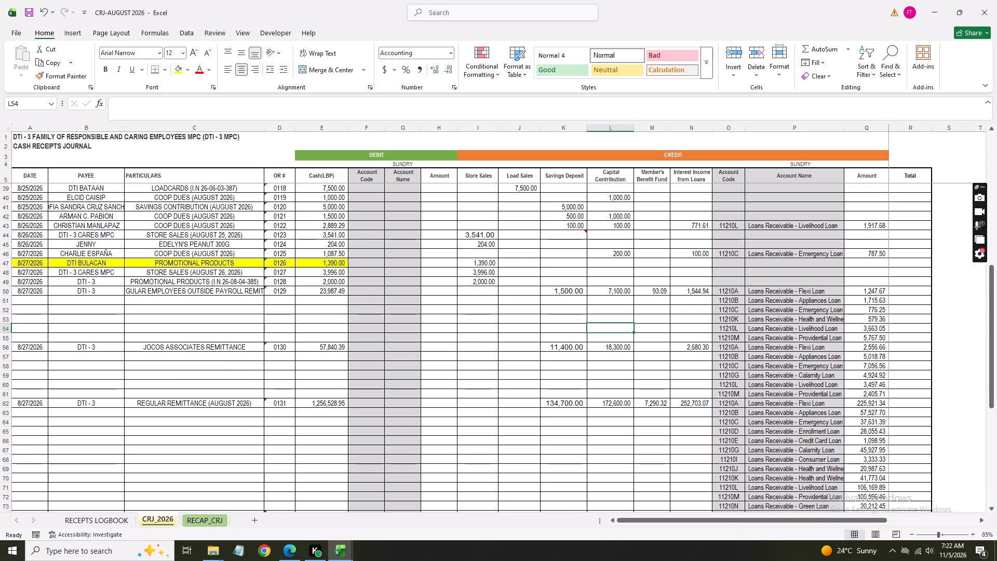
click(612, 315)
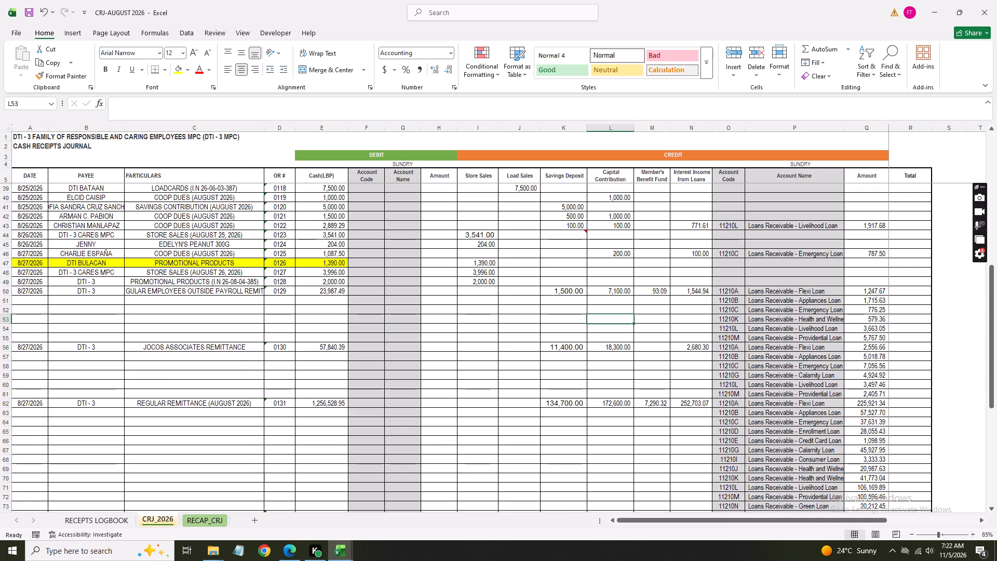
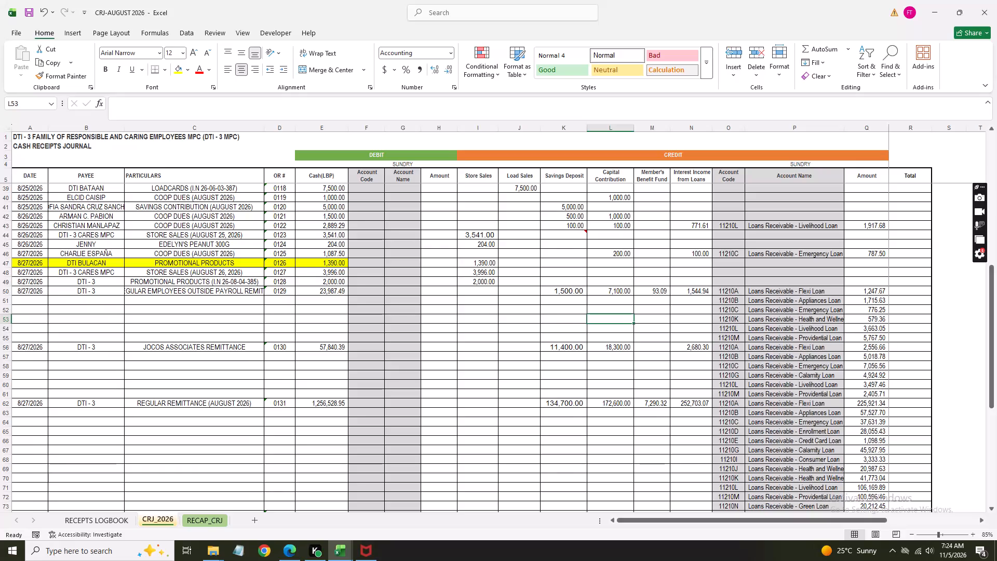
Check the savings deposit recorded for the OR 0129 remittance of regular employees outside payroll in CRJ-AUGUST 2026.
click(579, 235)
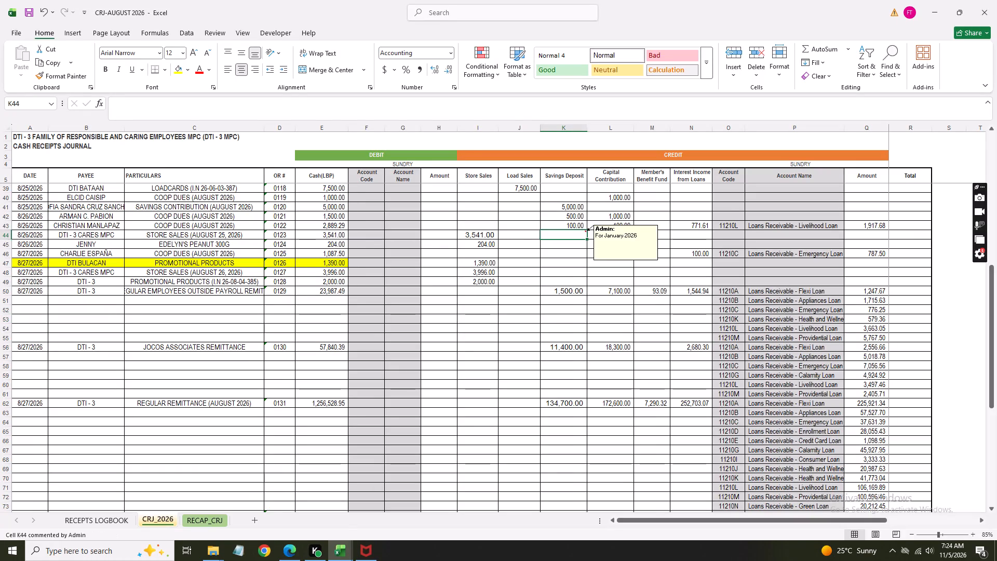
click(573, 290)
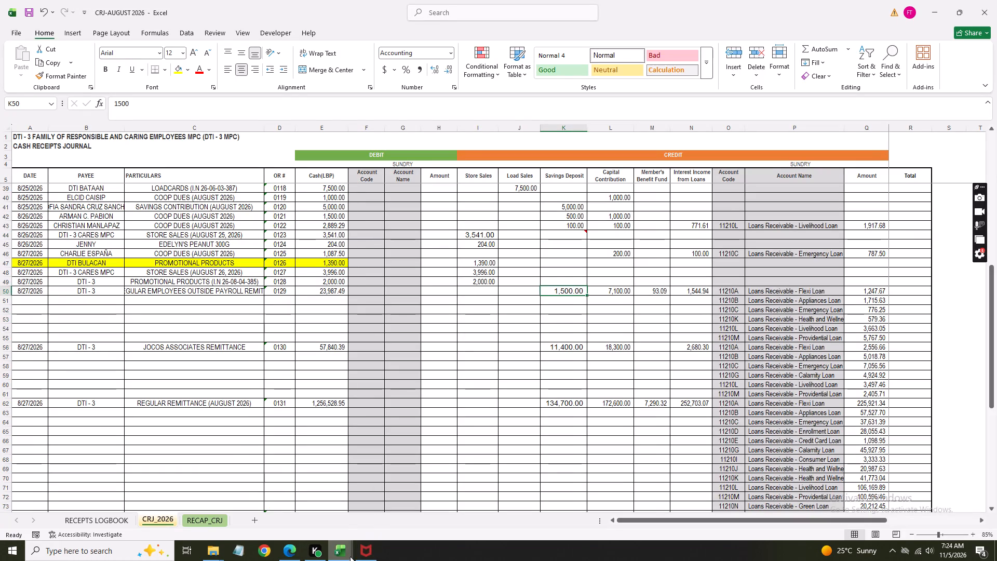
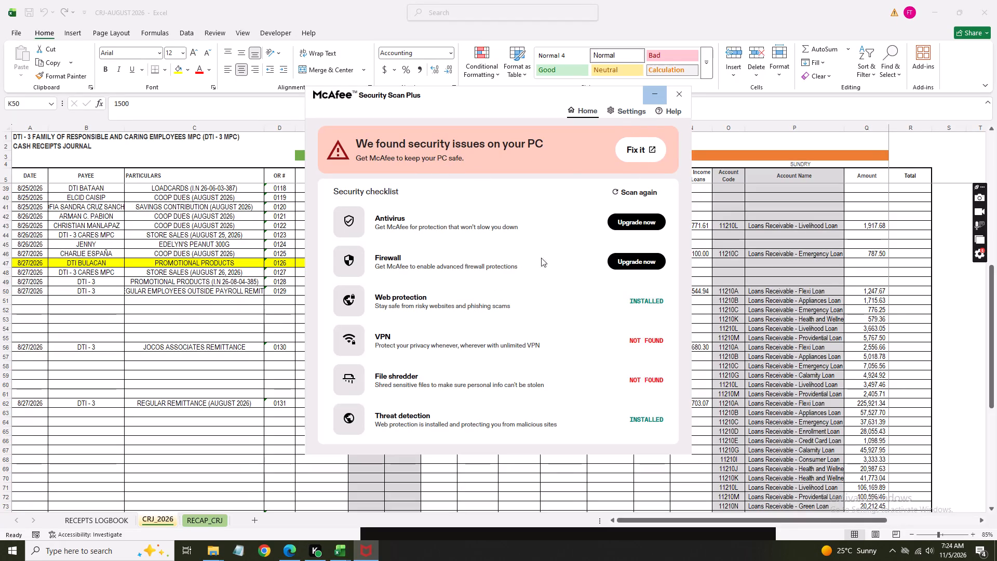
Close the McAfee Security Scan Plus window covering the cash receipts journal.
click(679, 95)
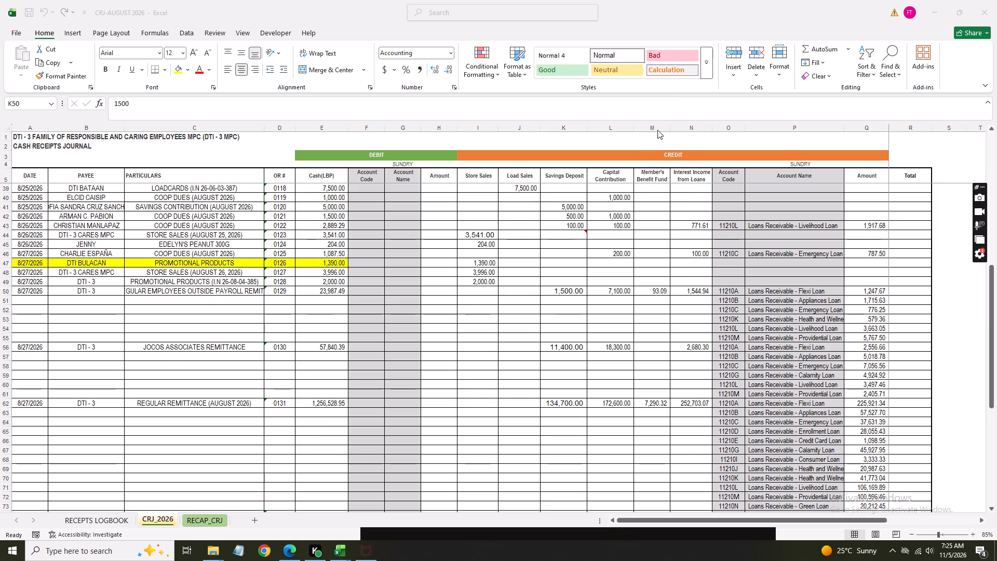
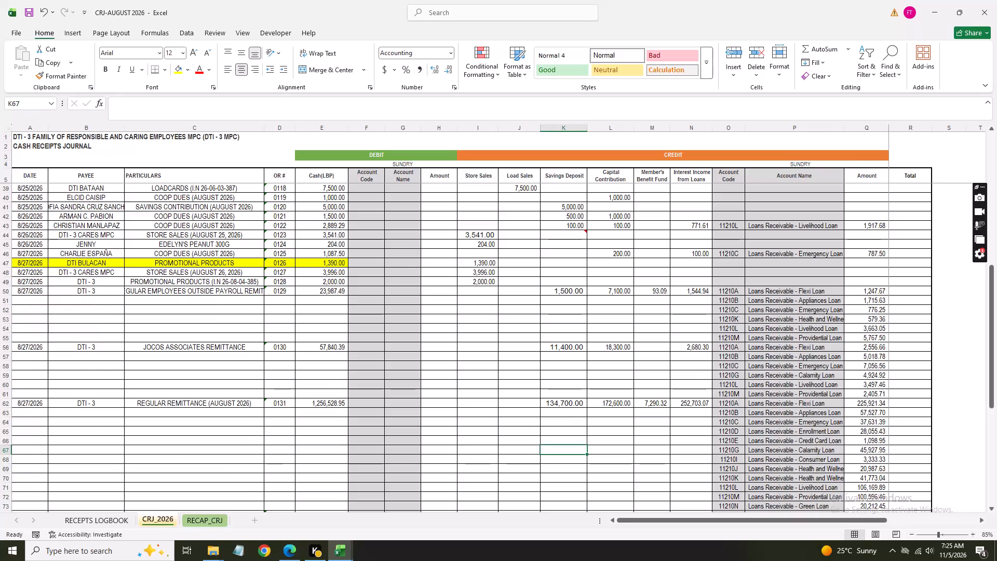
Review the earlier August 2026 journal entries back to the first capital contribution, under OR 0095, and select that contribution amount.
scroll(583, 364, up, 2)
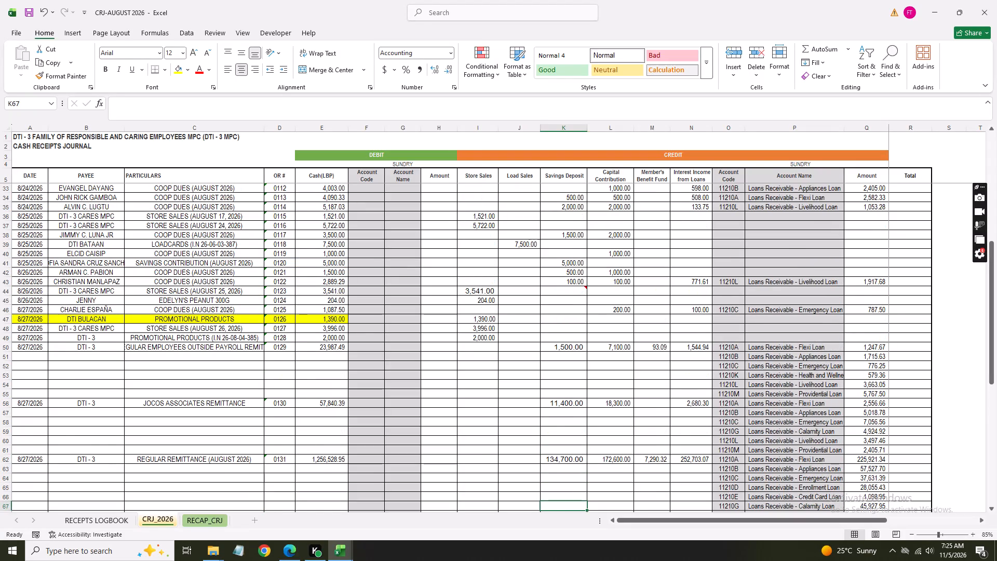
scroll(583, 364, up, 7)
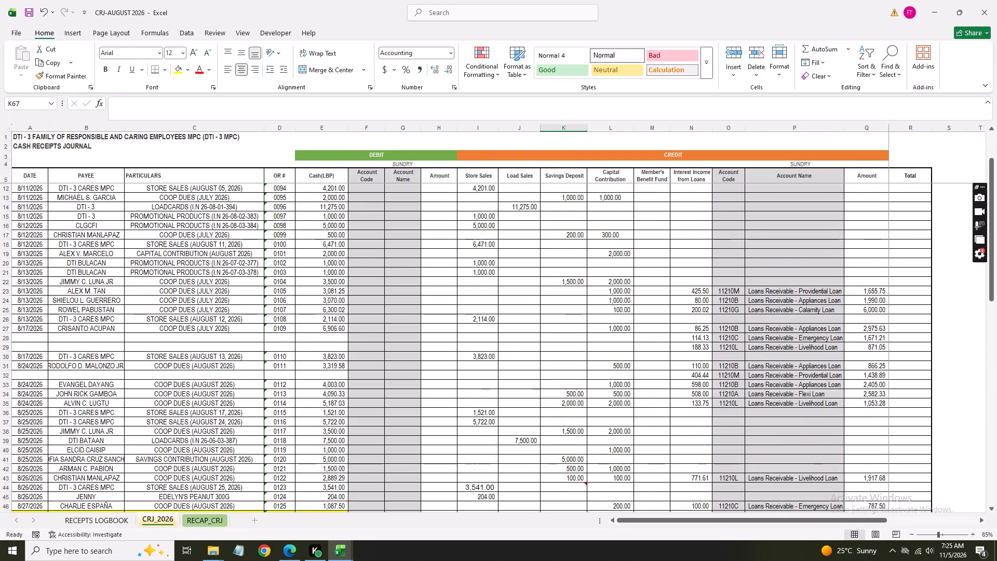
scroll(583, 364, up, 2)
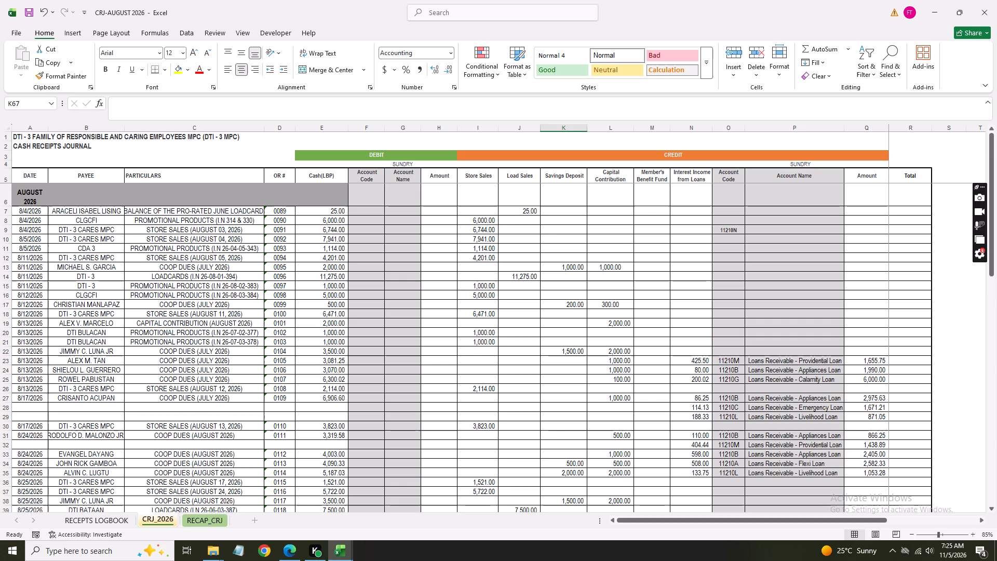
scroll(582, 357, up, 3)
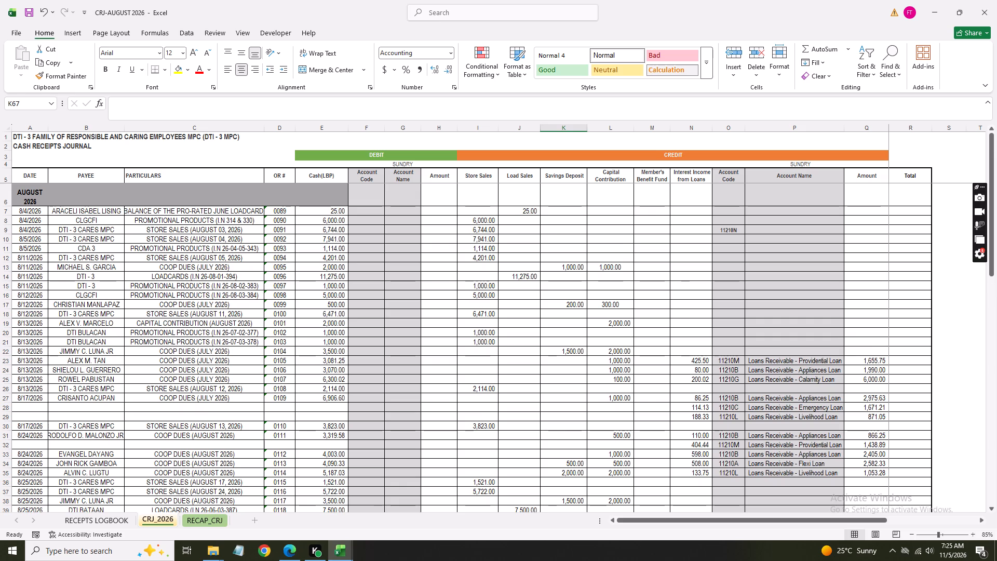
click(612, 266)
scroll(613, 319, up, 2)
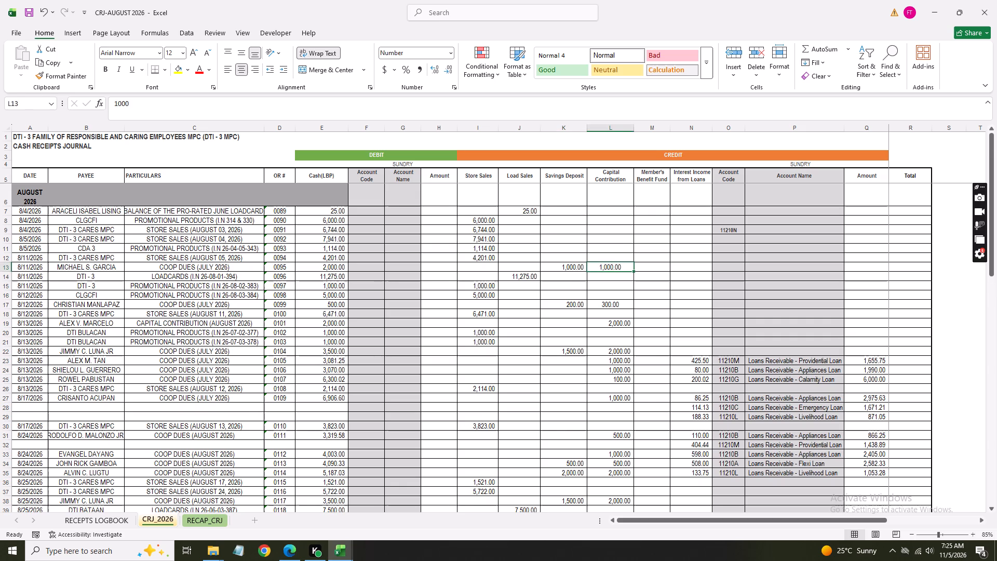
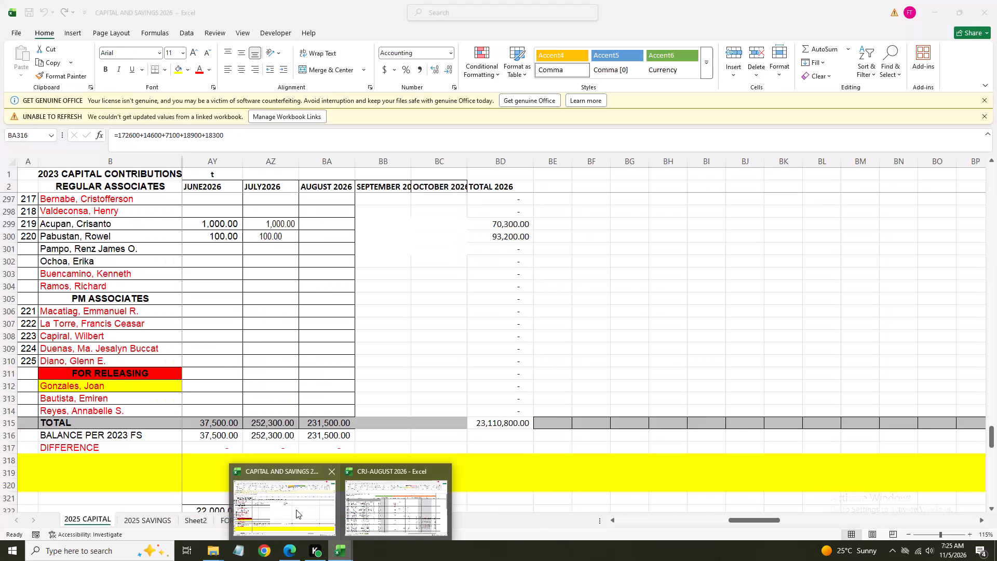
Switch to the CAPITAL AND SAVINGS 2026 workbook and search the 2025 CAPITAL sheet for "michael" to find the OR 0095 payee's row among the JO associates.
click(296, 510)
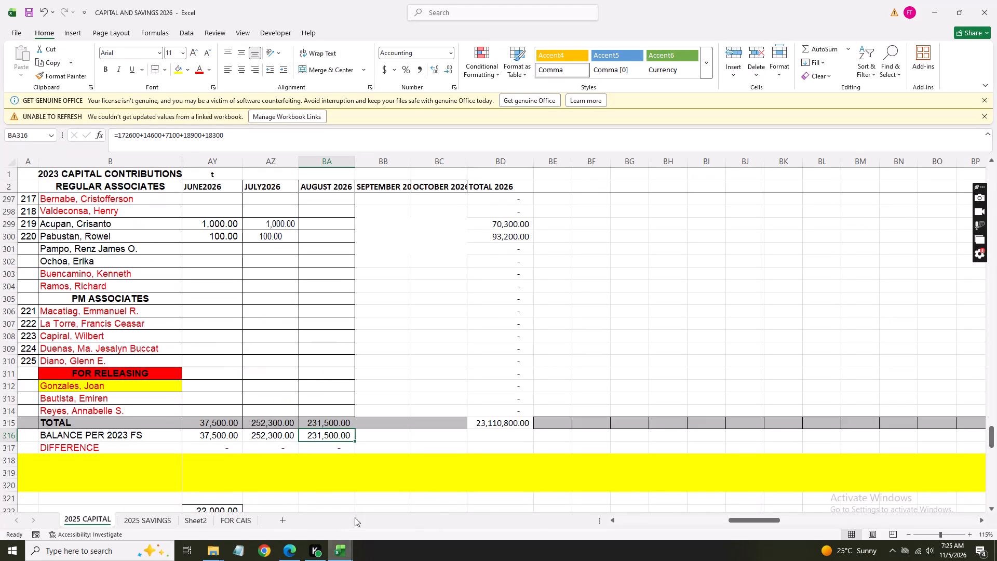
click(385, 448)
key(ctrl+f)
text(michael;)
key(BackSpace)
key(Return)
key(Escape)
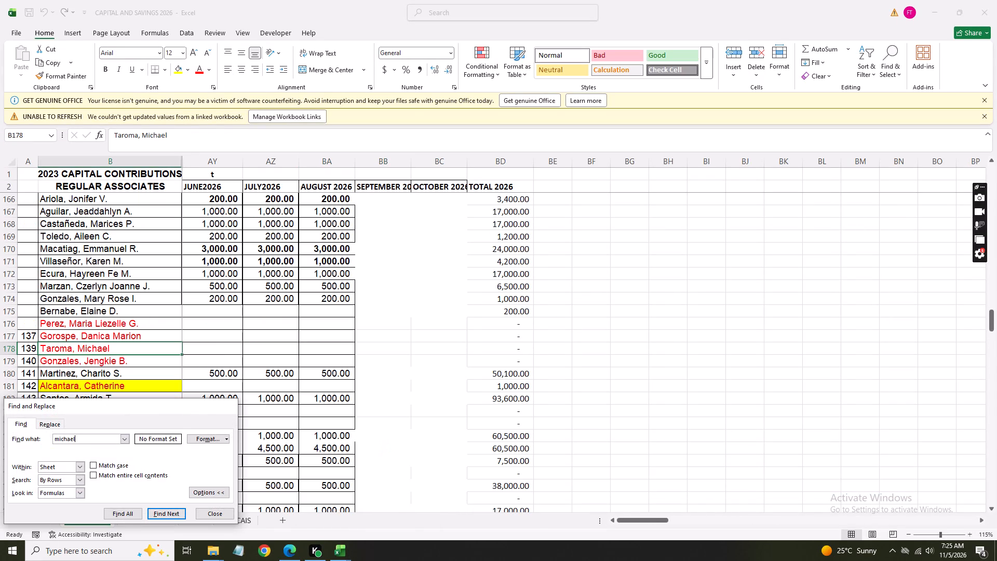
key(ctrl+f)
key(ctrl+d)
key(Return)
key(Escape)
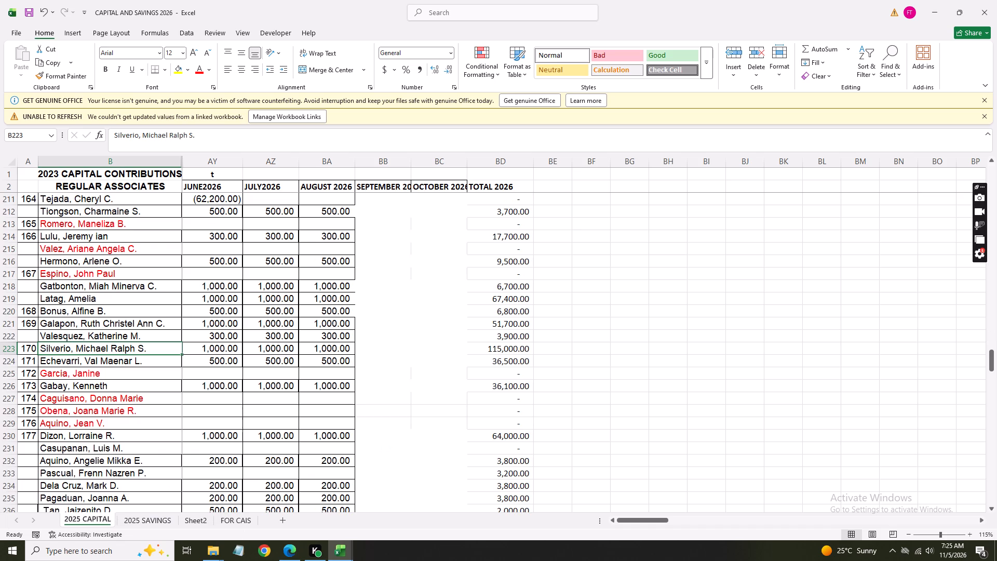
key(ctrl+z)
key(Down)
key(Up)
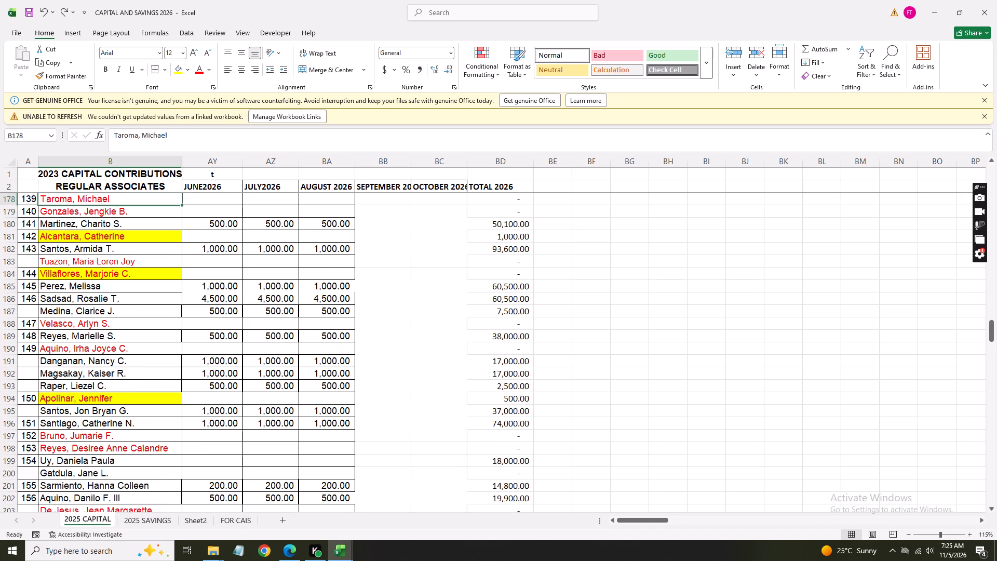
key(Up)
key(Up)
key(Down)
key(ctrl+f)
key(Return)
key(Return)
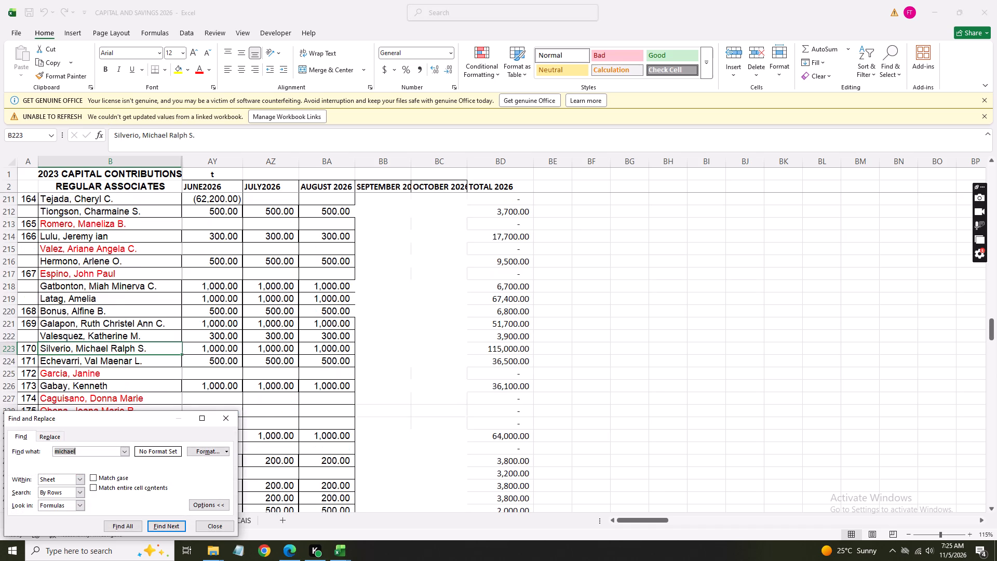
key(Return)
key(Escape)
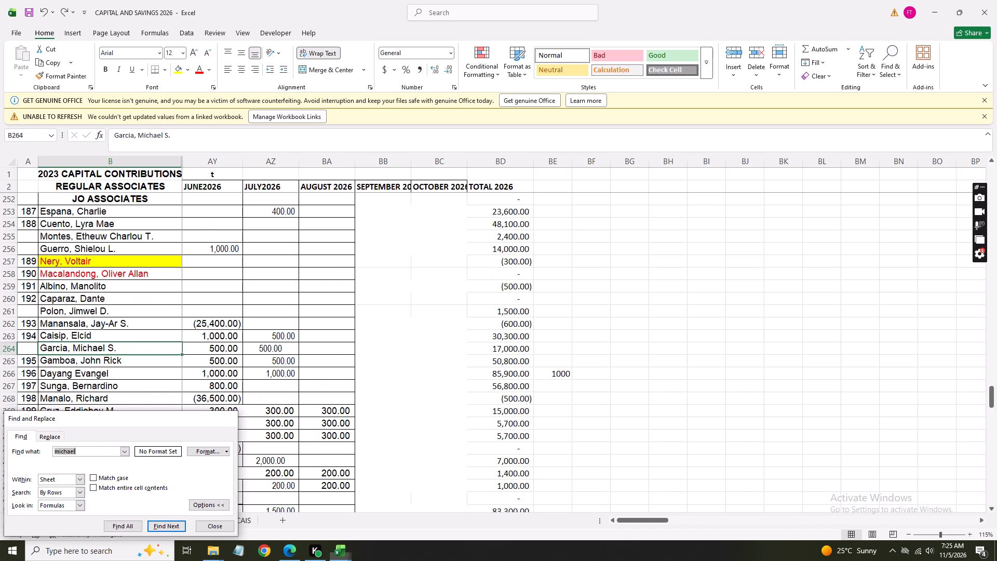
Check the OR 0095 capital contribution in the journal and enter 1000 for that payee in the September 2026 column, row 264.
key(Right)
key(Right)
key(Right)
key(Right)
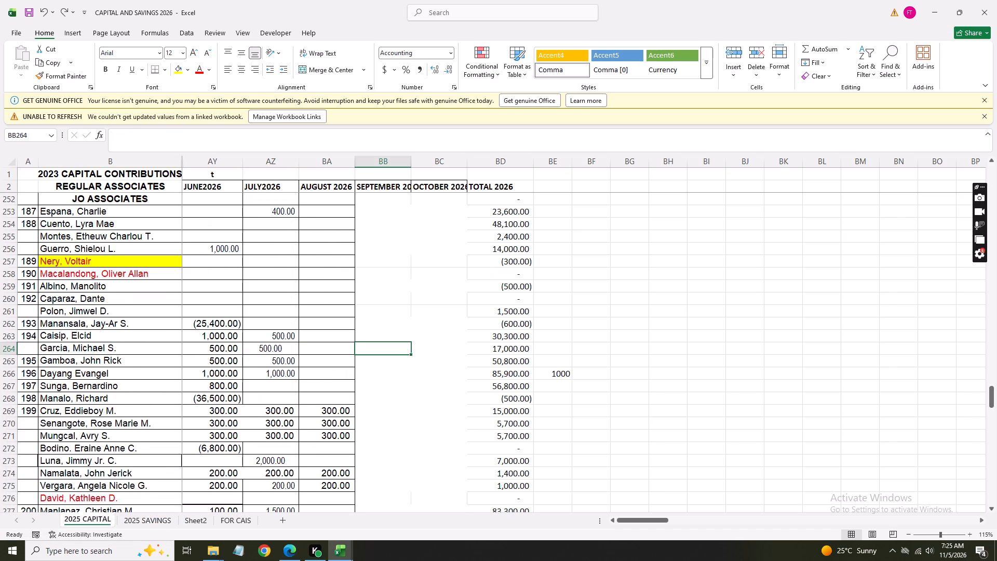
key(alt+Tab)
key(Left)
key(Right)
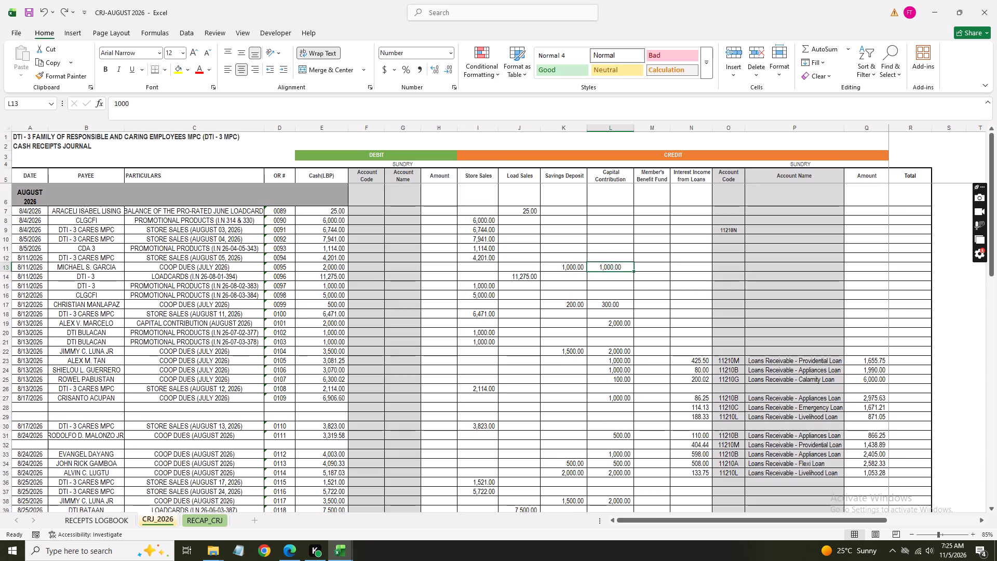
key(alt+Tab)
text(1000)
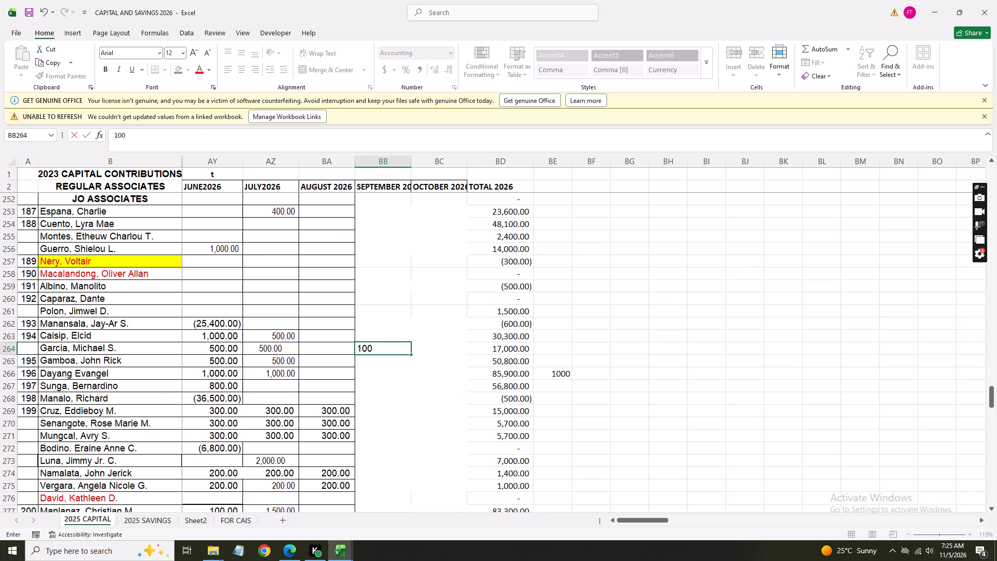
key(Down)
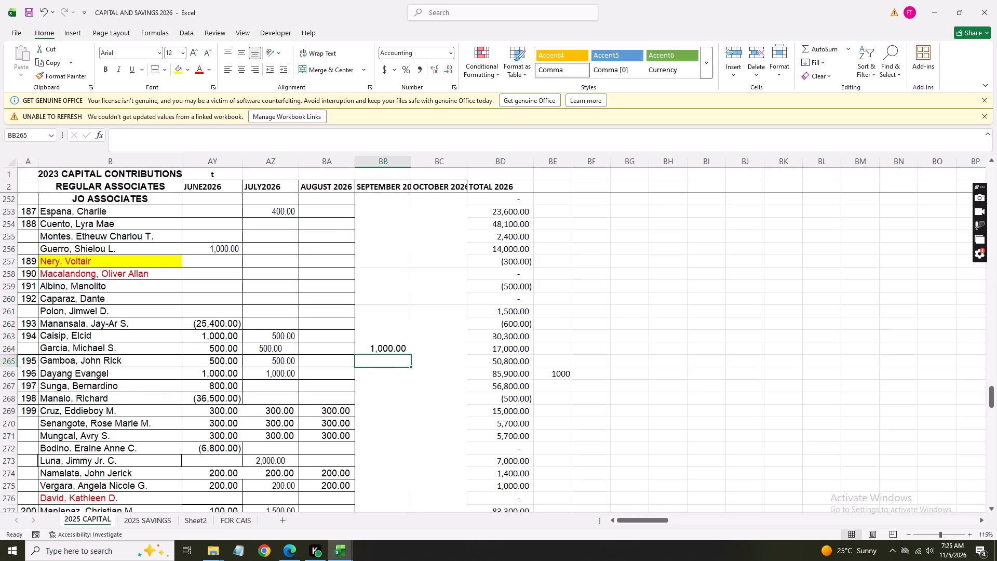
Enter 1000 as the OR 0095 payee's August 2026 capital contribution in row 264 and clear the misplaced September 2026 entry.
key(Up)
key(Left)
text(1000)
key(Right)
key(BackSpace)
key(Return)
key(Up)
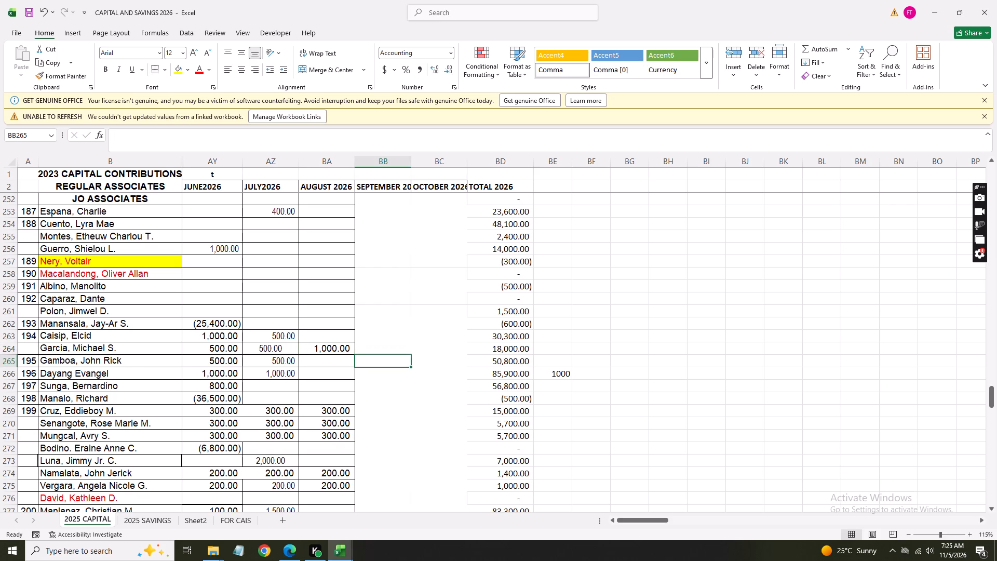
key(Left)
Look up the OR 0099 capital contribution in the journal and enter 300 in that payee's August 2026 column, row 277, of the 2025 CAPITAL sheet.
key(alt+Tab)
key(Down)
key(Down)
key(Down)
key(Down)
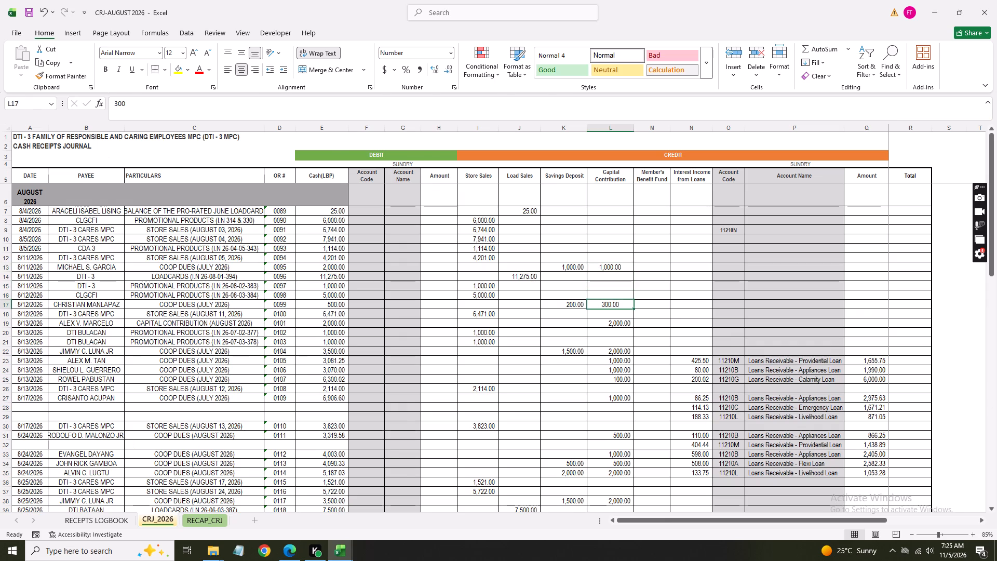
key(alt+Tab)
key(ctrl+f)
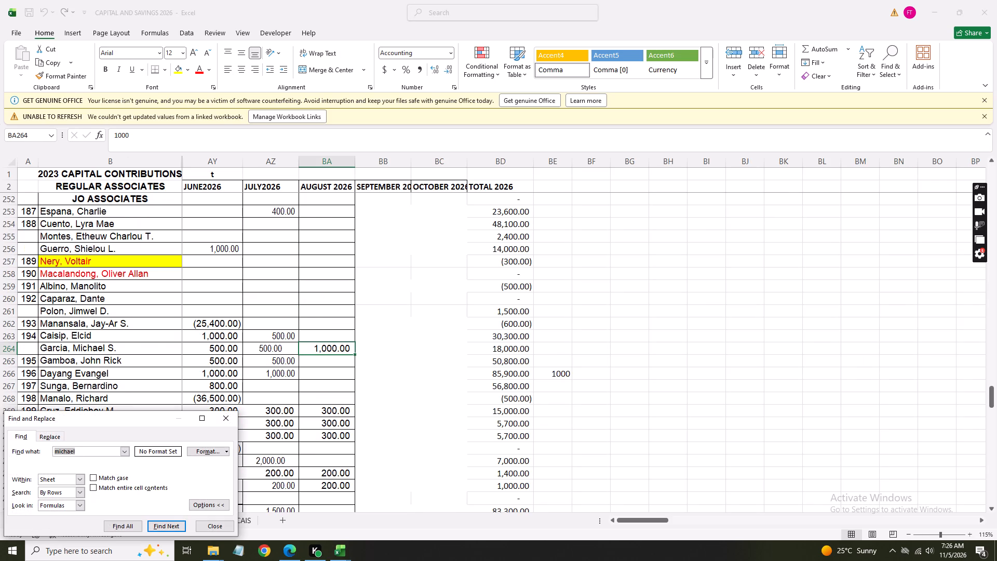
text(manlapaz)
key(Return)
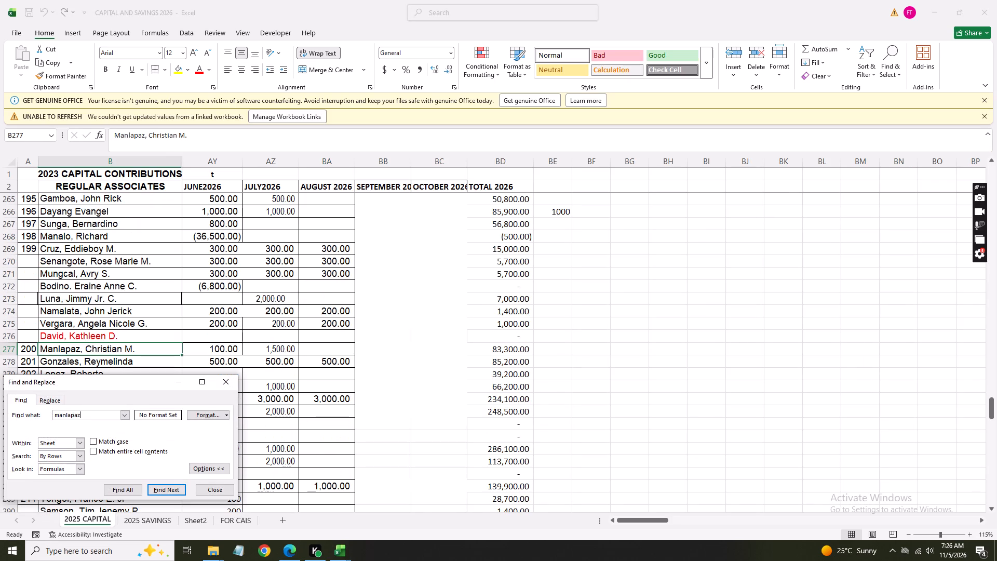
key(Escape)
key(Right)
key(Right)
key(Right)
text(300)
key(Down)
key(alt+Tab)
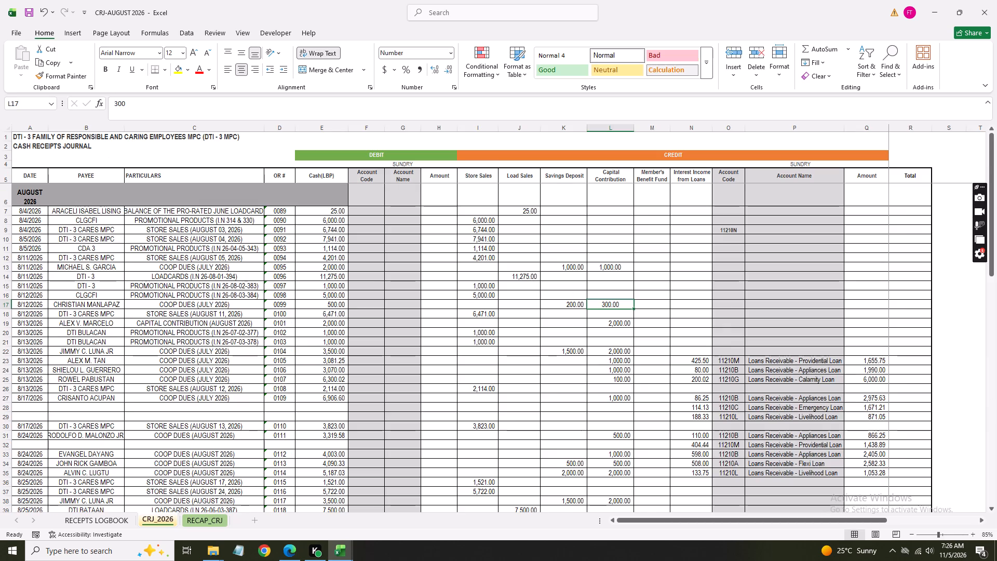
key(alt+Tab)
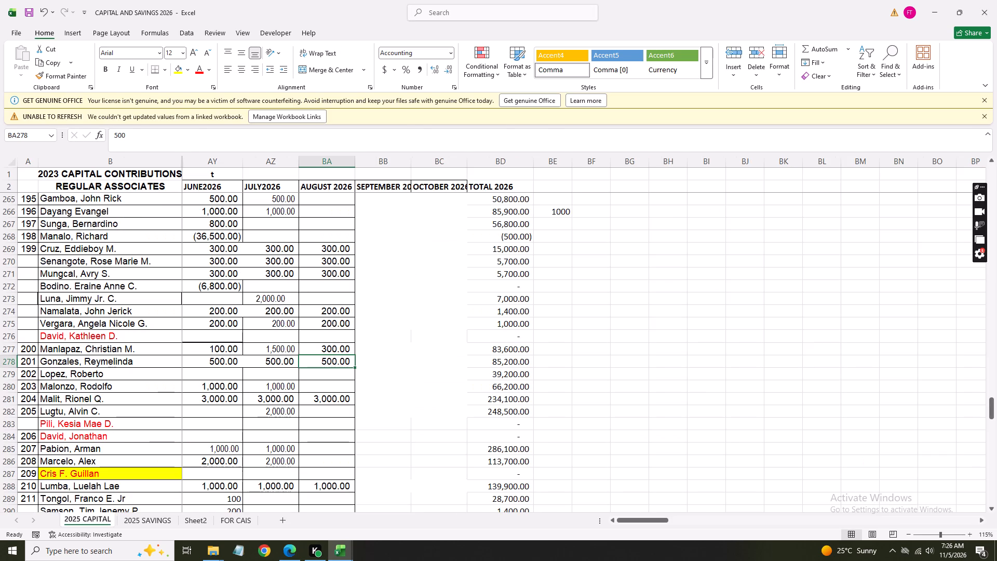
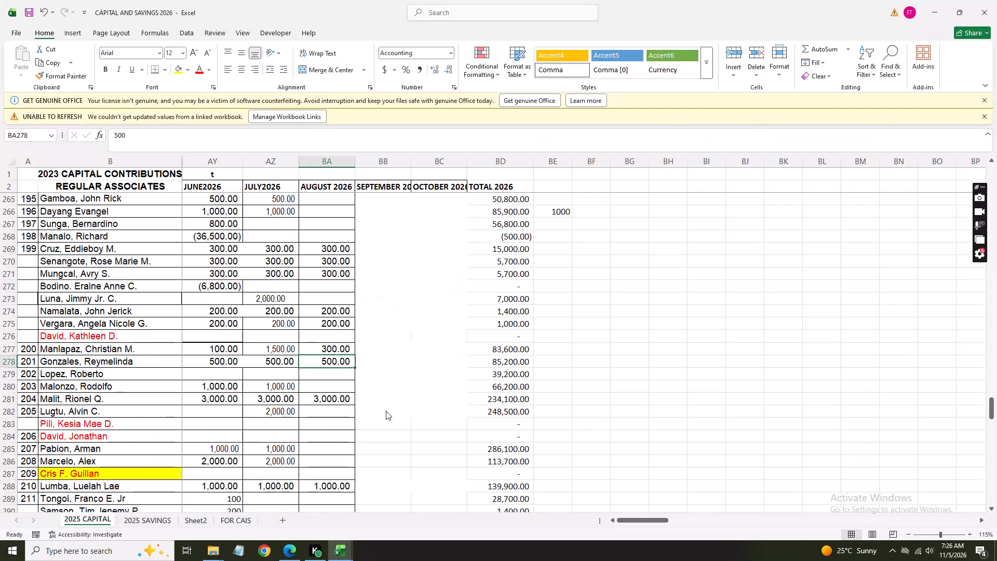
Copy the OR 0101 capital contribution of 2,000 from the CRJ-AUGUST 2026 journal into that payee's August 2026 column, row 286, of the 2025 CAPITAL sheet.
key(alt+Tab)
key(alt+Tab)
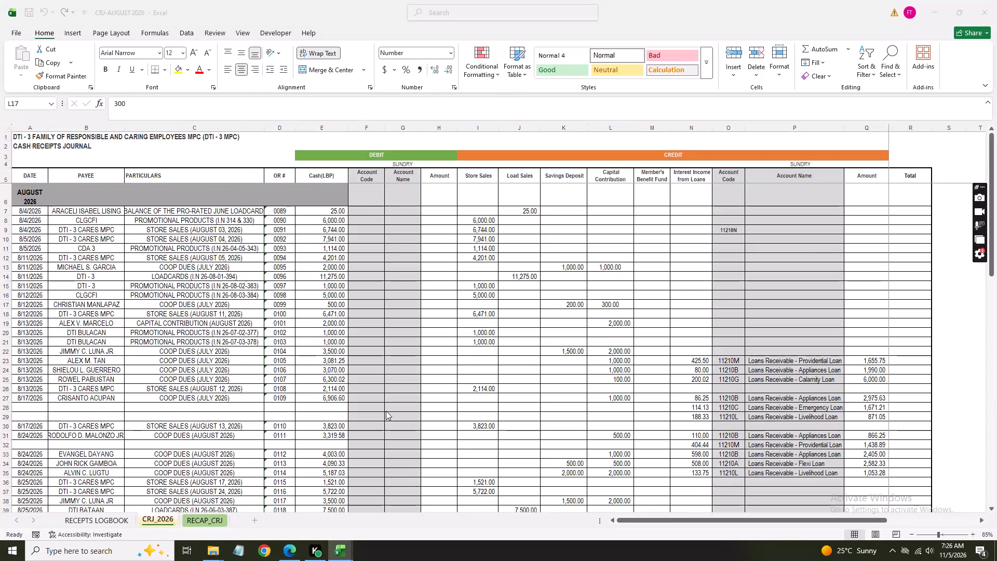
key(Up)
key(alt+Tab)
key(Down)
key(Down)
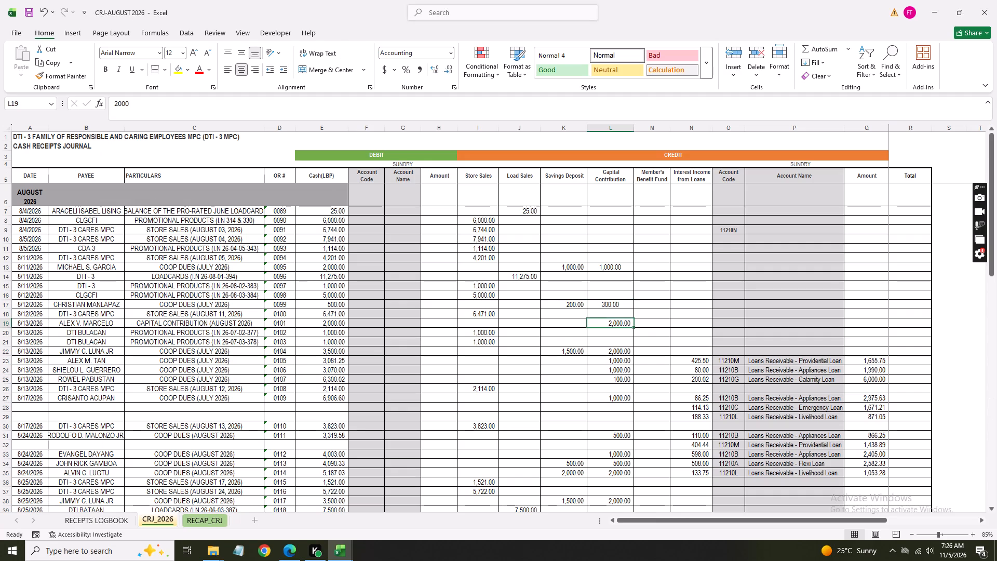
key(ctrl+c)
key(alt+Tab)
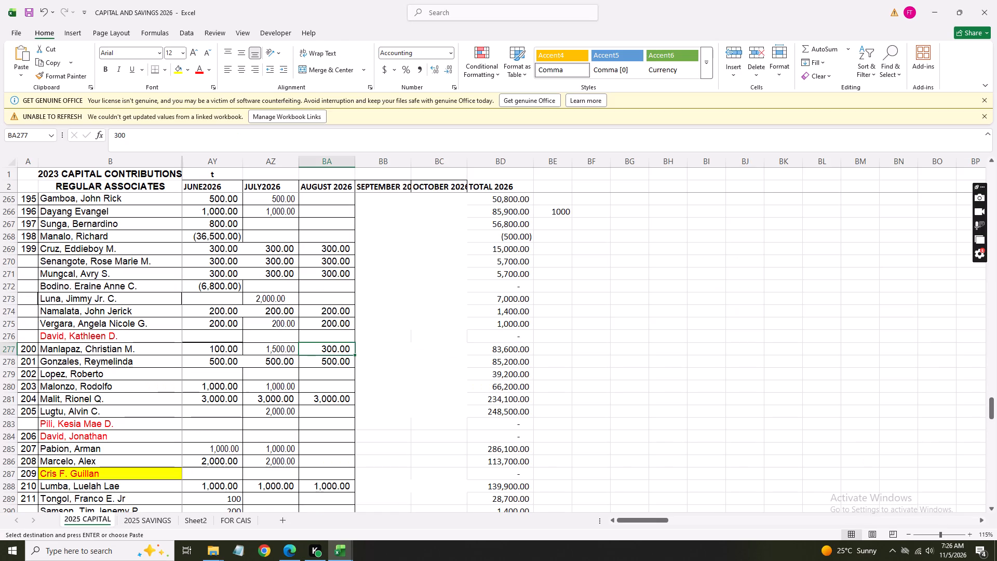
key(ctrl+f)
text(marcelo)
key(Return)
key(Escape)
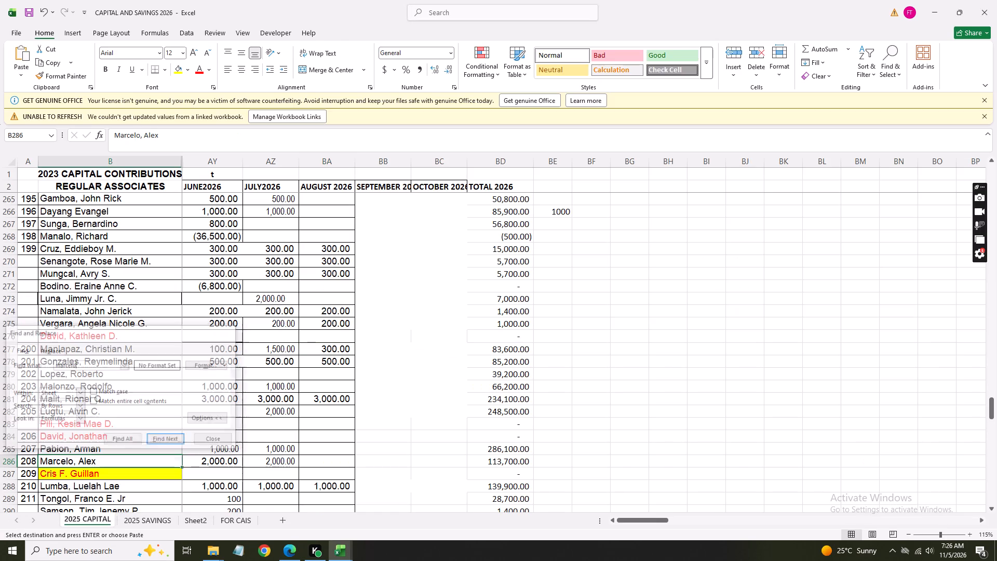
key(Right)
key(Right)
key(Right)
key(ctrl+v)
Copy the OR 0104 capital contribution of 2,000 from the journal into that payee's August 2026 column, row 273, of the 2025 CAPITAL sheet.
key(alt+Tab)
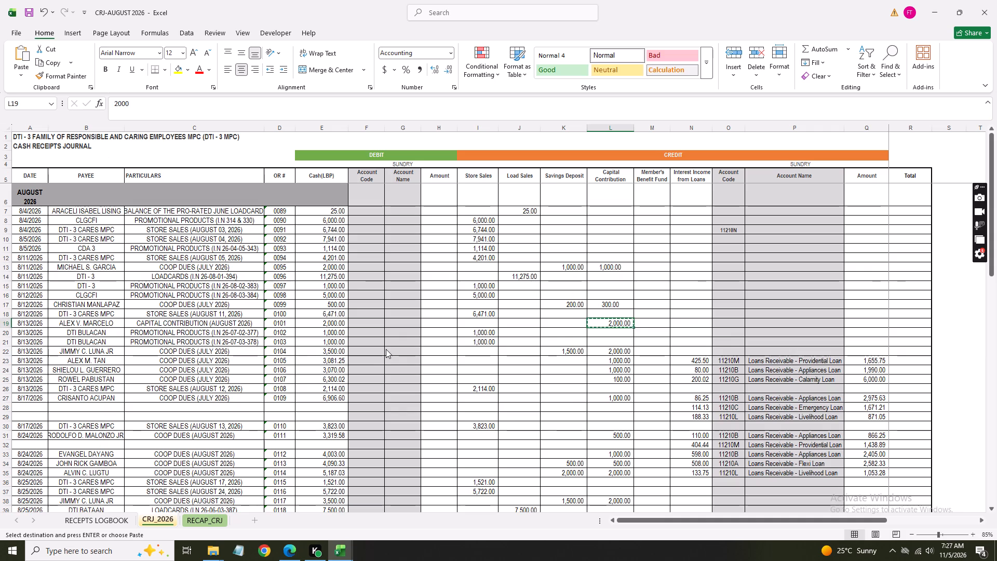
key(Down)
key(Down)
key(Down)
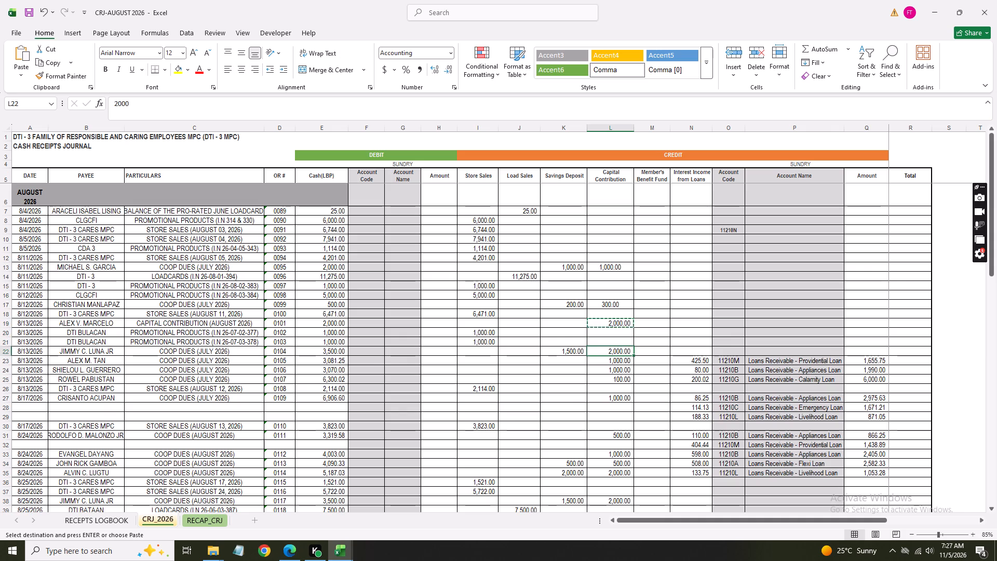
key(ctrl+c)
key(alt+Tab)
key(ctrl+f)
text(jimm)
key(y)
key(Return)
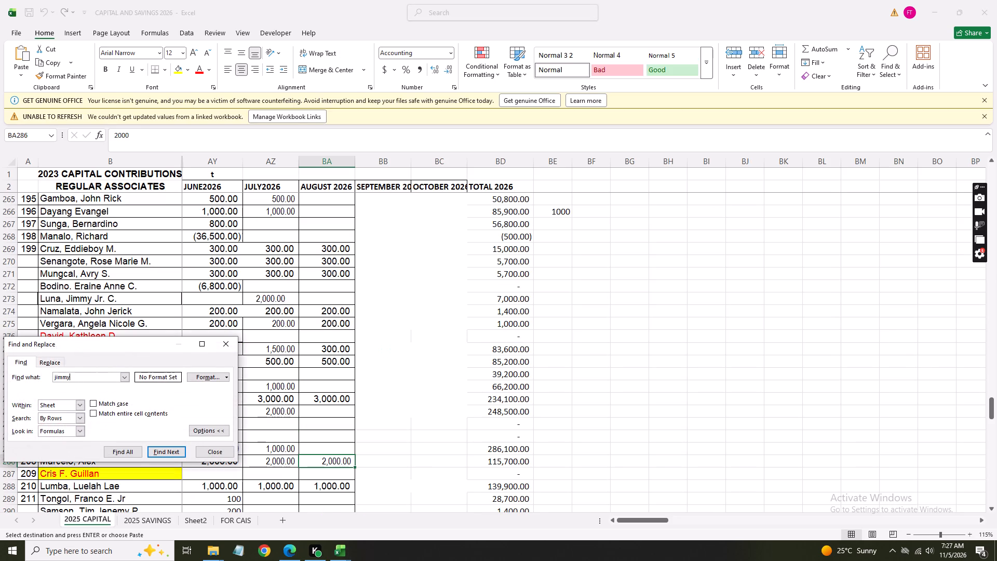
key(Escape)
key(Right)
key(Right)
key(Right)
key(ctrl+v)
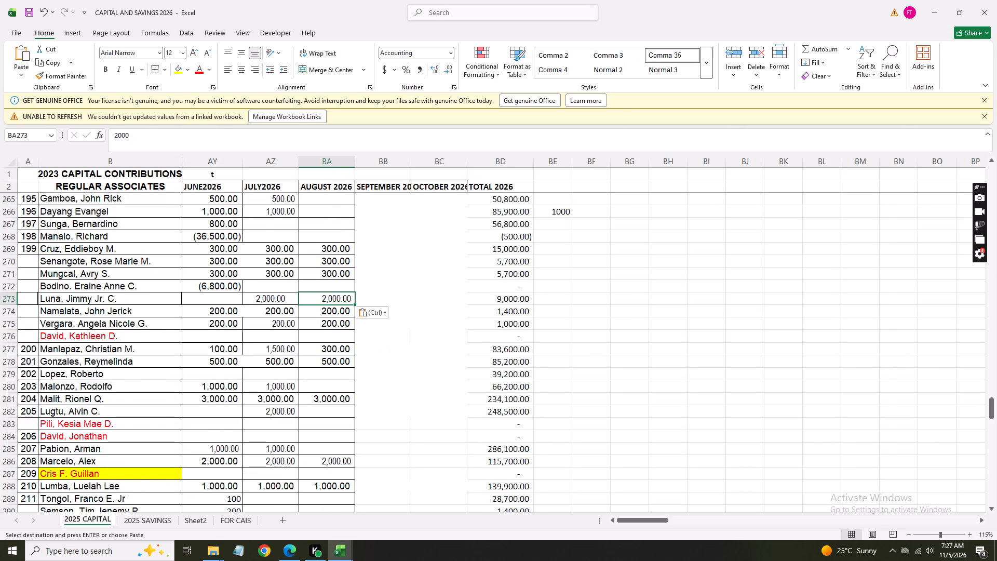
Copy the OR 0105 capital contribution of 1,000 from the journal into that payee's August 2026 column, row 294, of the 2025 CAPITAL sheet.
key(alt+Tab)
key(Down)
key(ctrl+c)
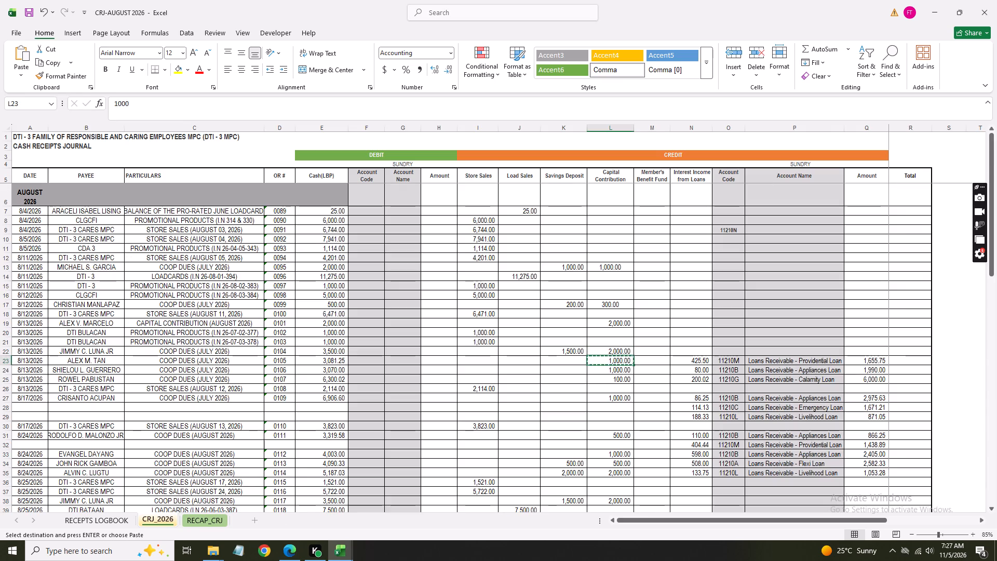
key(alt+Tab)
key(ctrl+f)
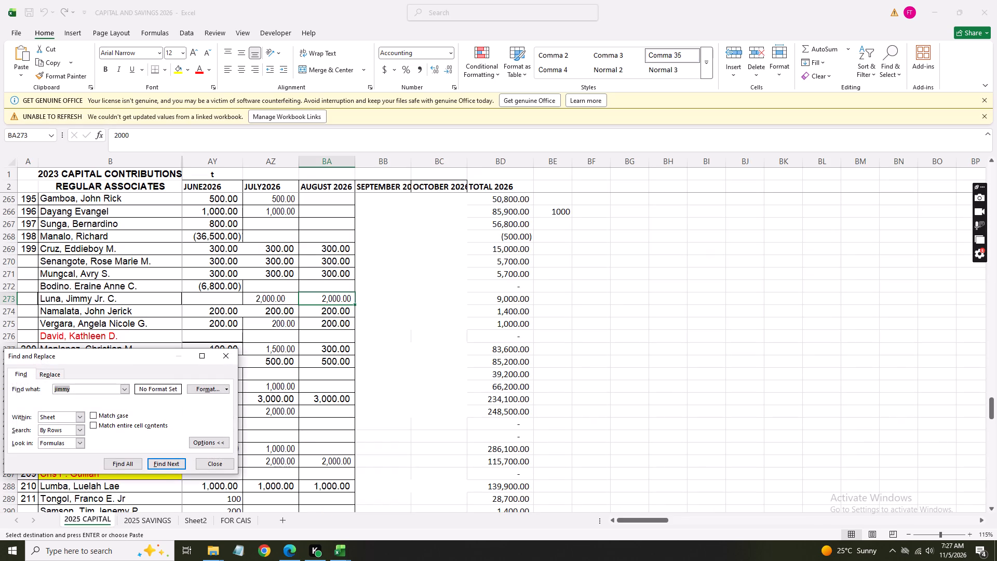
key(t)
key(BackSpace)
text(alex)
key(Return)
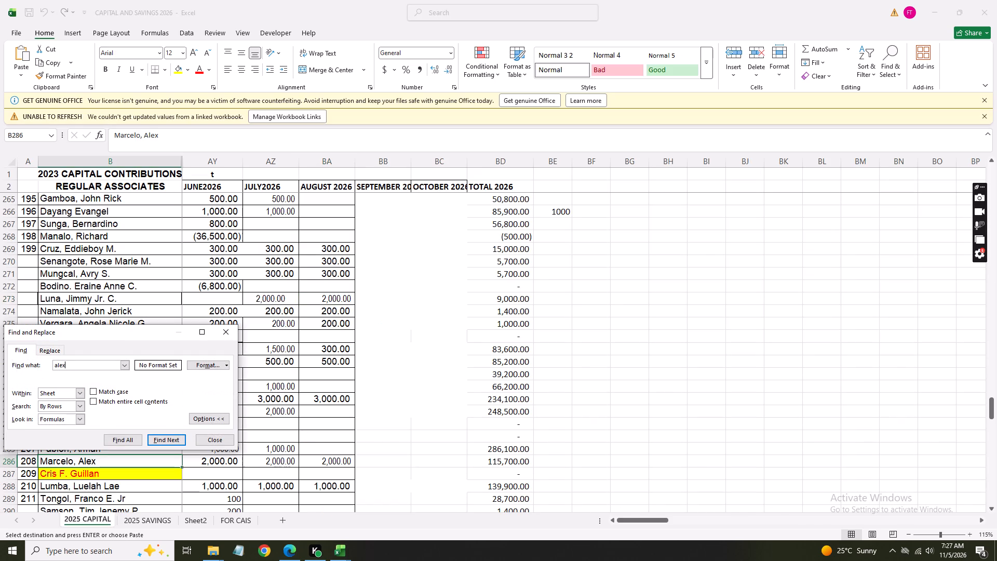
key(Return)
key(Escape)
key(Right)
key(Right)
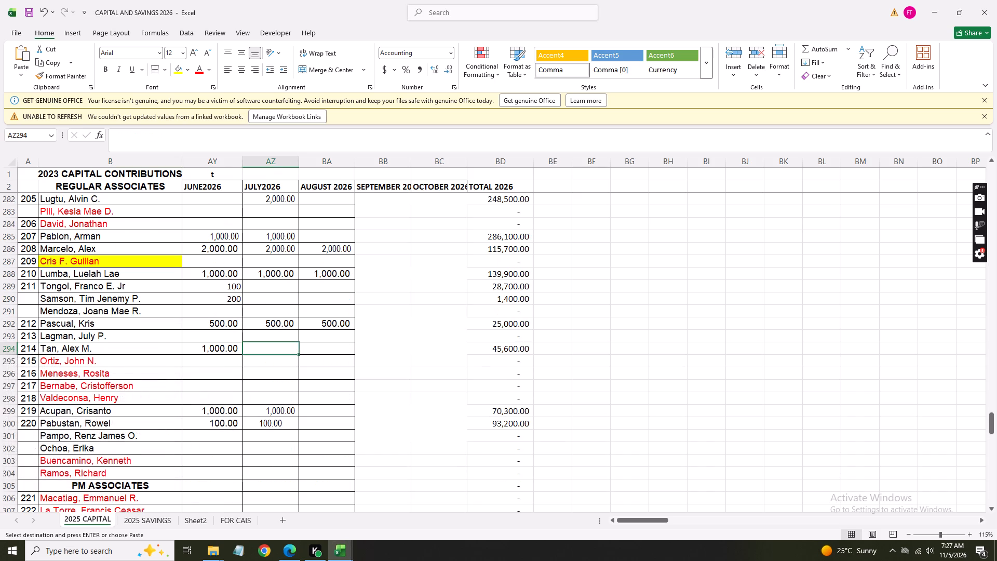
key(Right)
key(ctrl+v)
Copy the OR 0106 capital contribution of 1,000 from the journal into that payee's August 2026 column, row 256, among the JO associates.
key(alt+Tab)
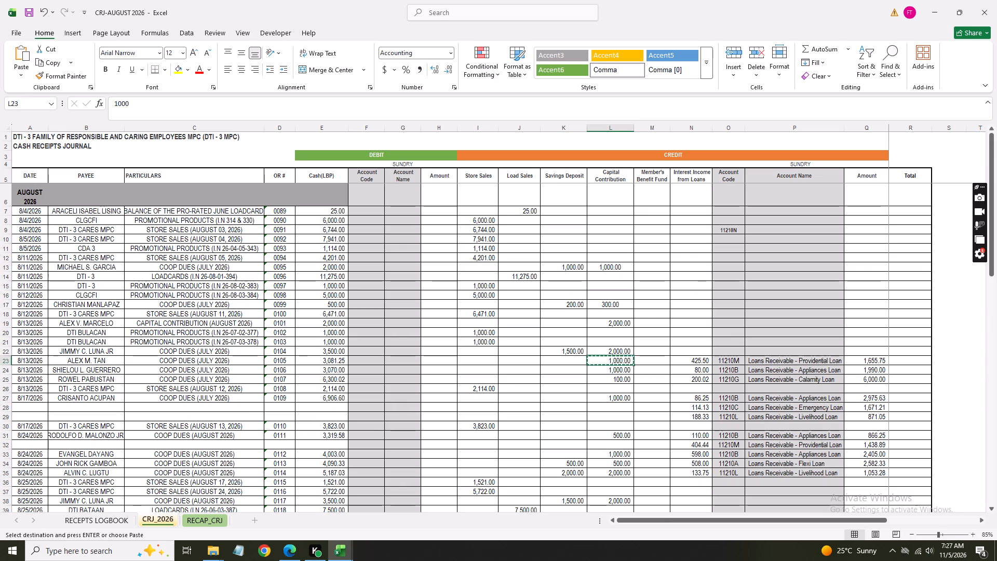
key(Down)
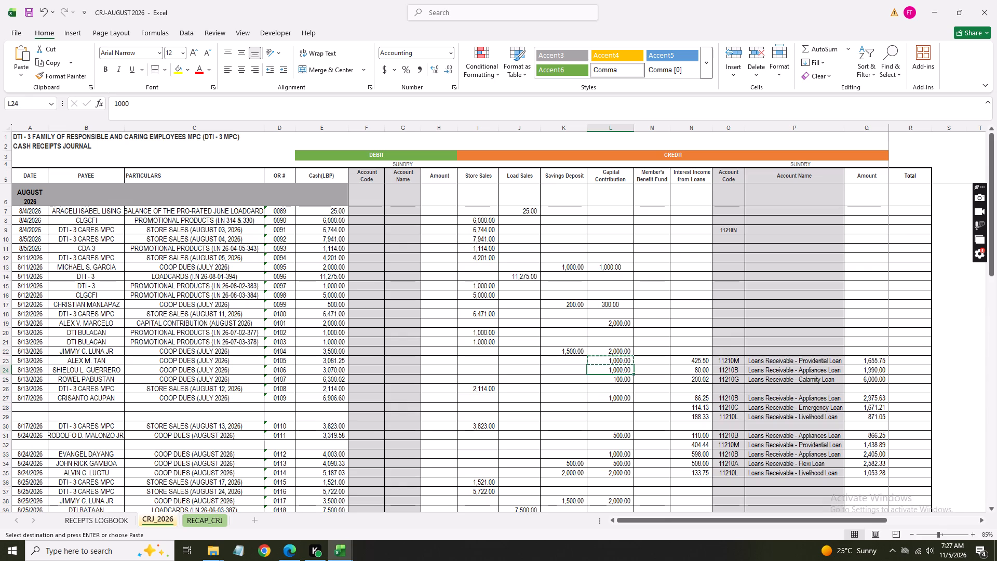
key(Down)
key(Up)
key(ctrl+c)
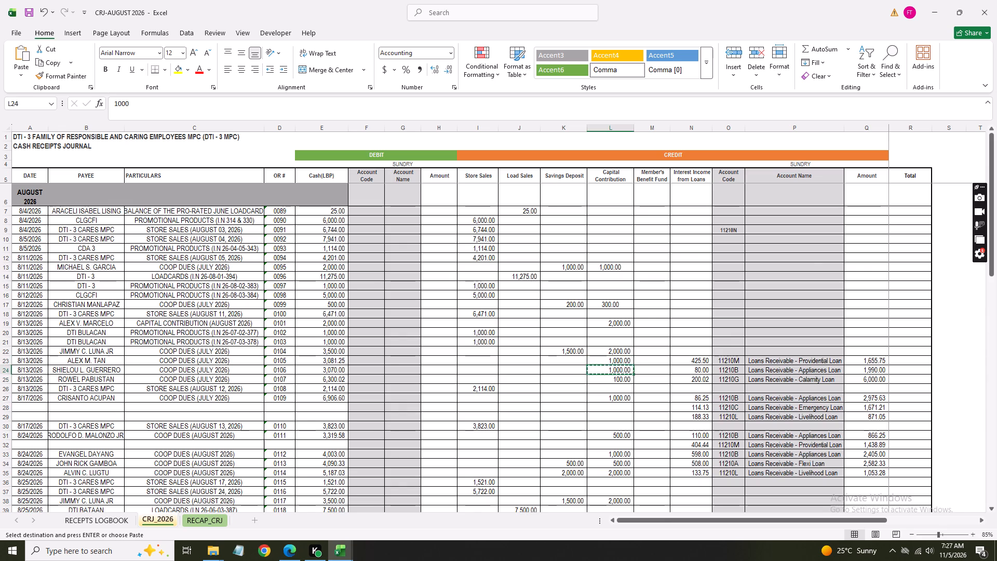
key(alt+Tab)
key(alt+Tab)
key(alt+Tab)
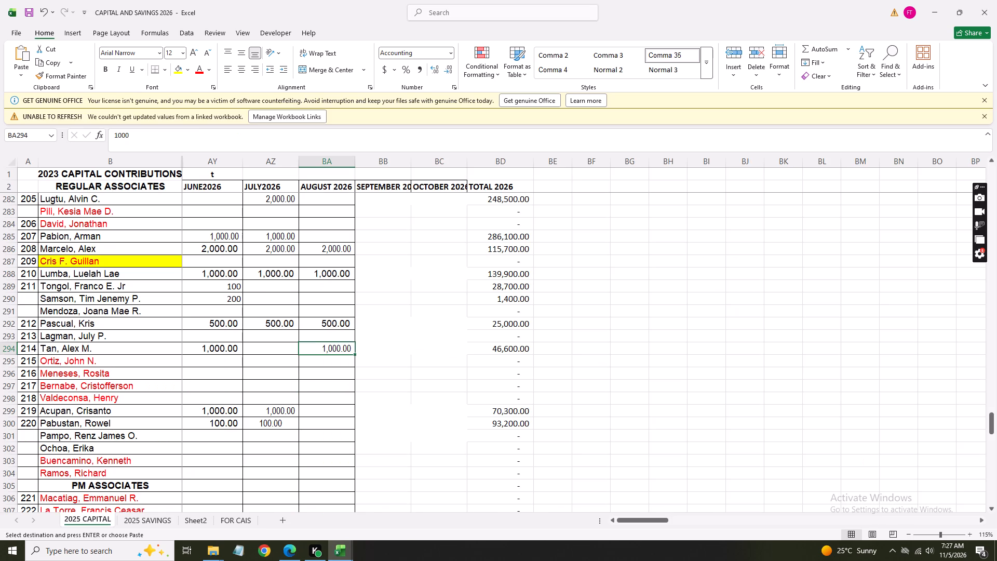
key(ctrl+f)
text(shielou)
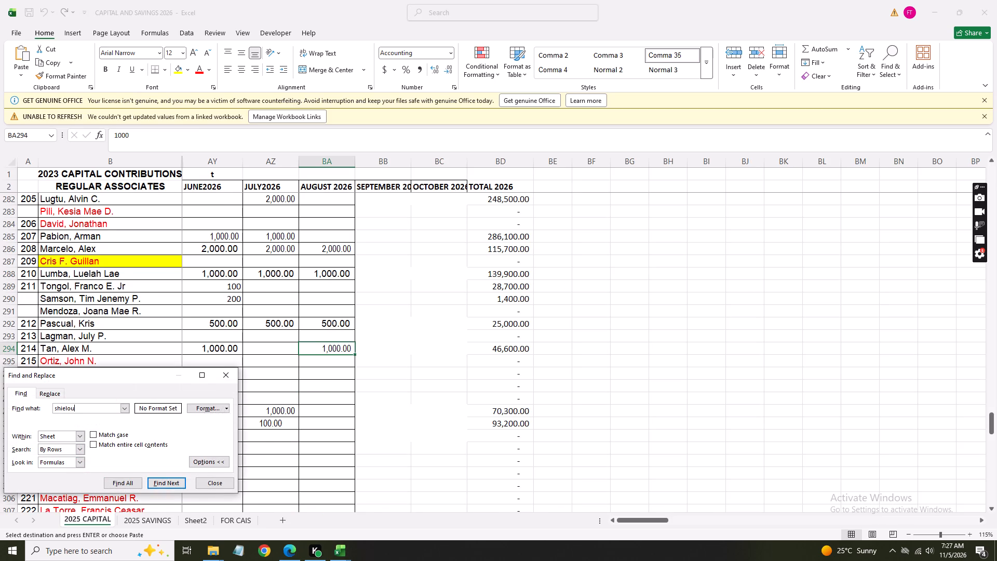
key(Return)
key(Escape)
key(Right)
key(Right)
key(Right)
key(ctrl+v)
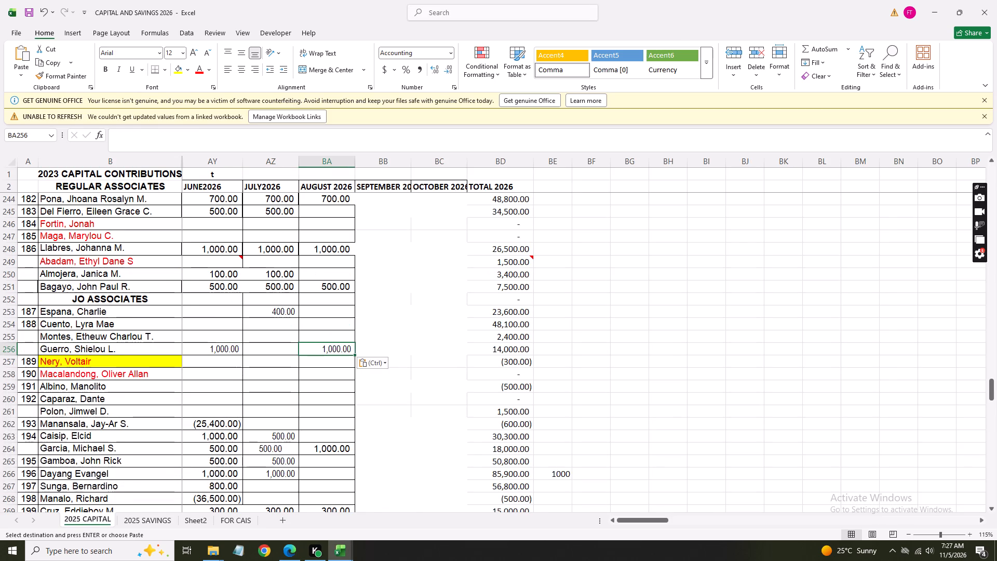
Copy the OR 0107 capital contribution of 100 from the journal into that payee's August 2026 column, row 300, of the 2025 CAPITAL sheet.
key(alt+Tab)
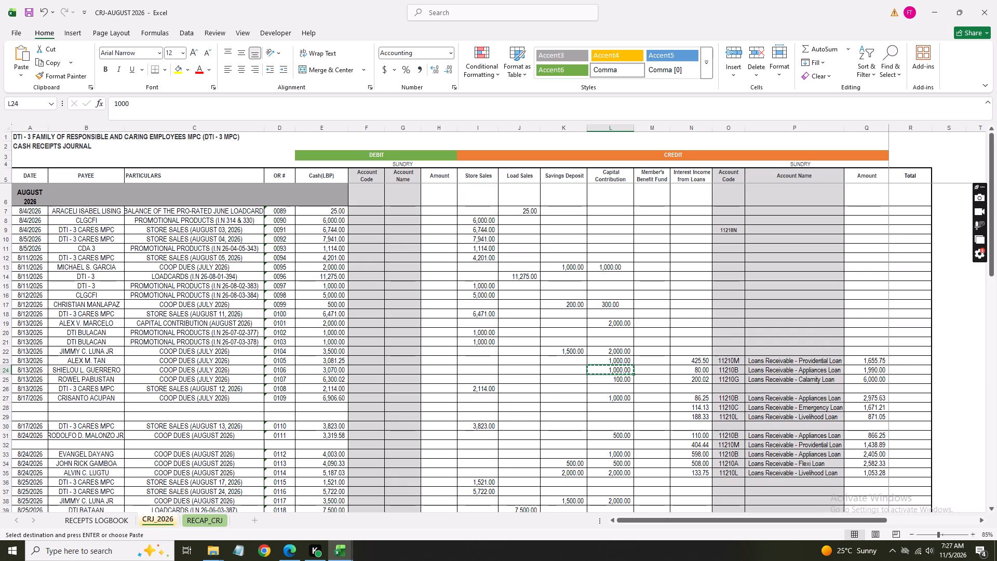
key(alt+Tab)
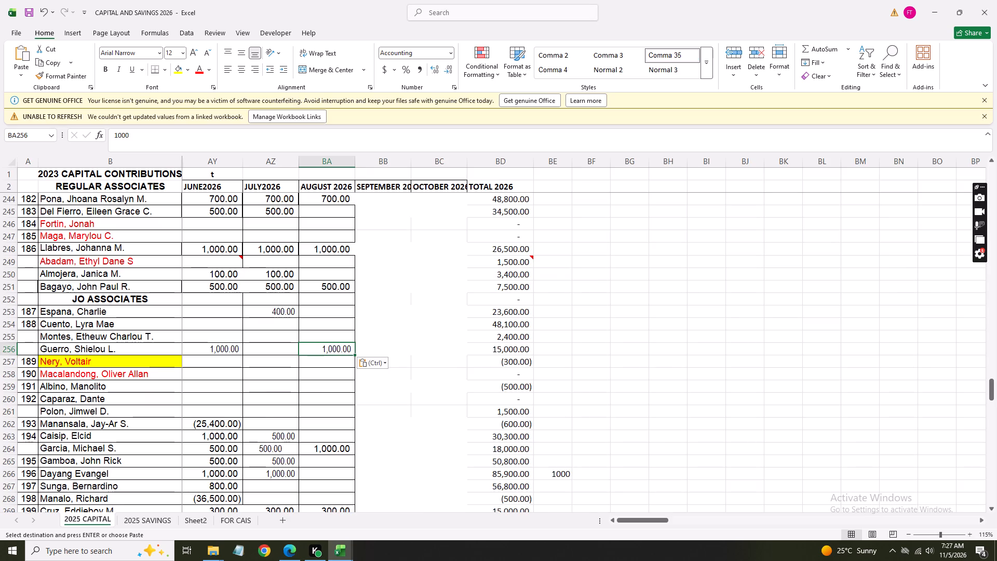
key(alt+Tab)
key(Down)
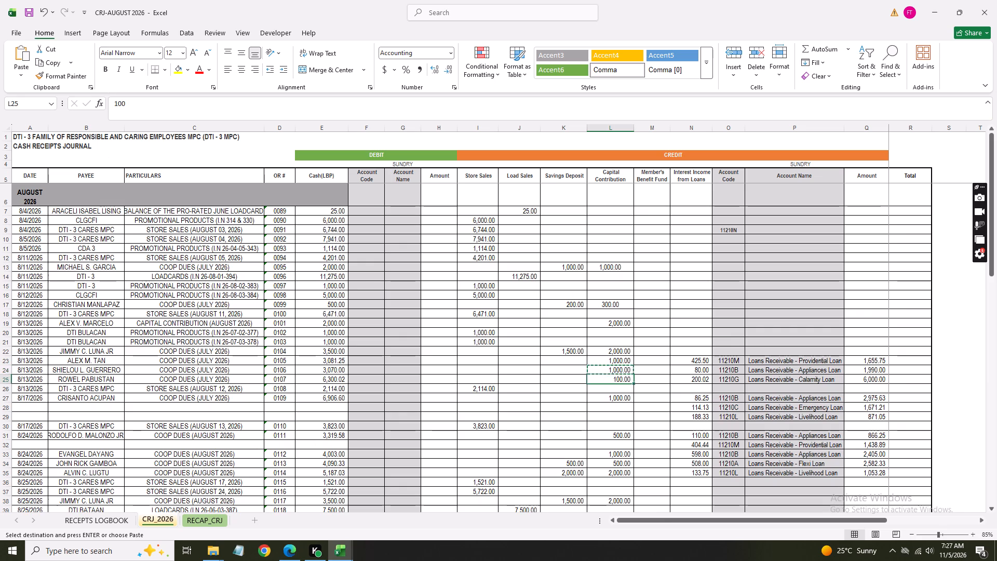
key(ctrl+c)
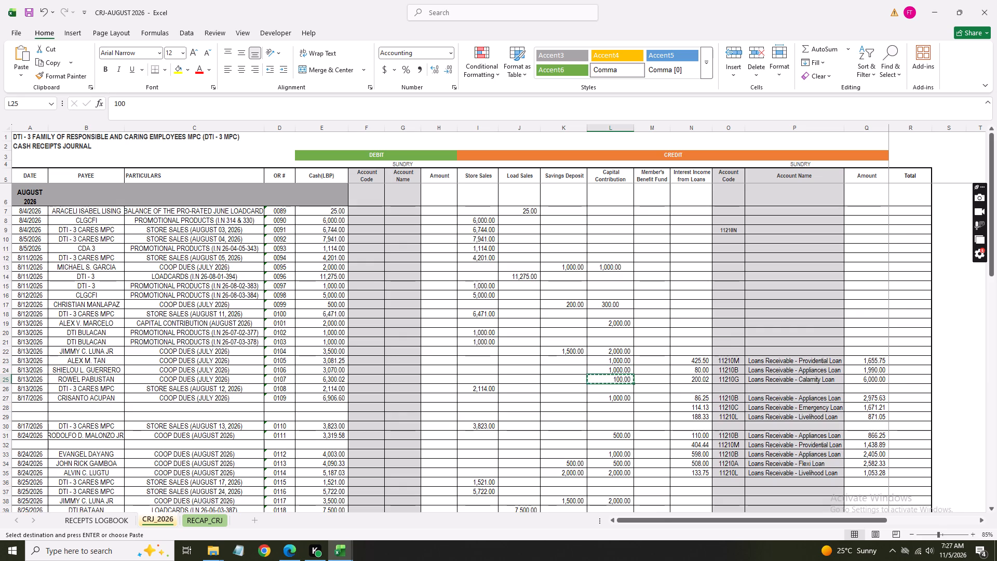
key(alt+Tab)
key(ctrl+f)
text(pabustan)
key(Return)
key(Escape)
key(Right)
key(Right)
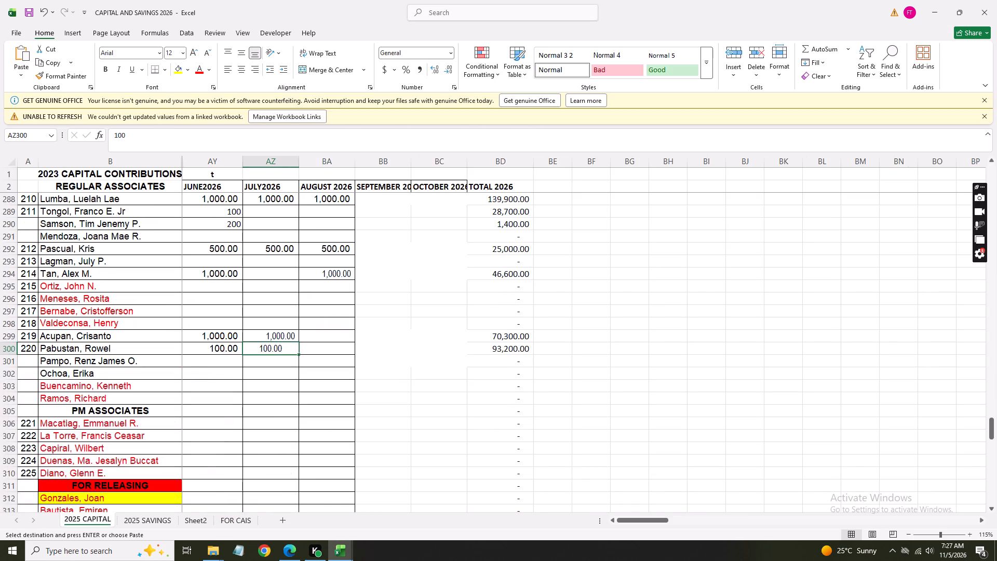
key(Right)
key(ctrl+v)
Copy the OR 0109 capital contribution of 1,000 from the journal into that payee's August 2026 column, row 299, of the 2025 CAPITAL sheet.
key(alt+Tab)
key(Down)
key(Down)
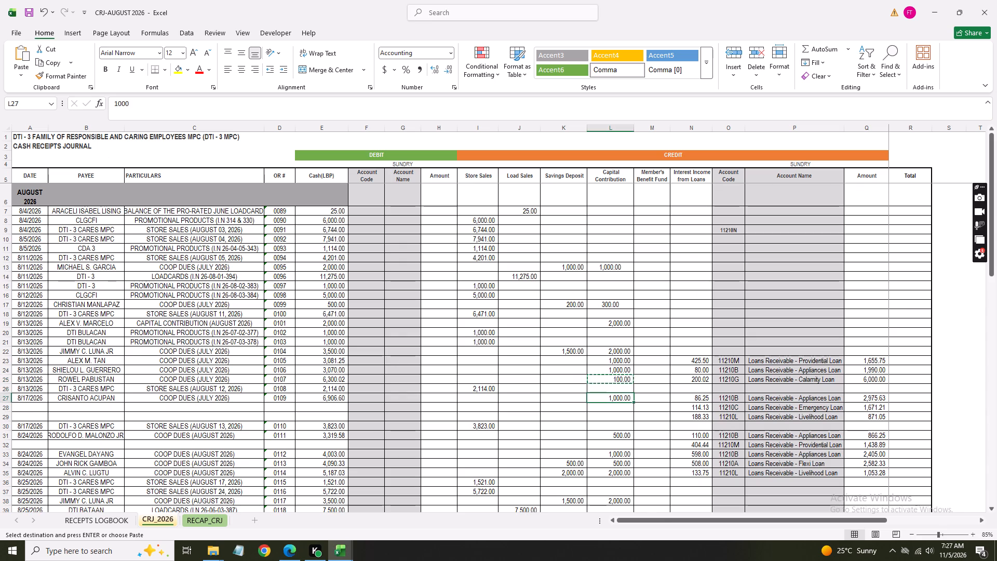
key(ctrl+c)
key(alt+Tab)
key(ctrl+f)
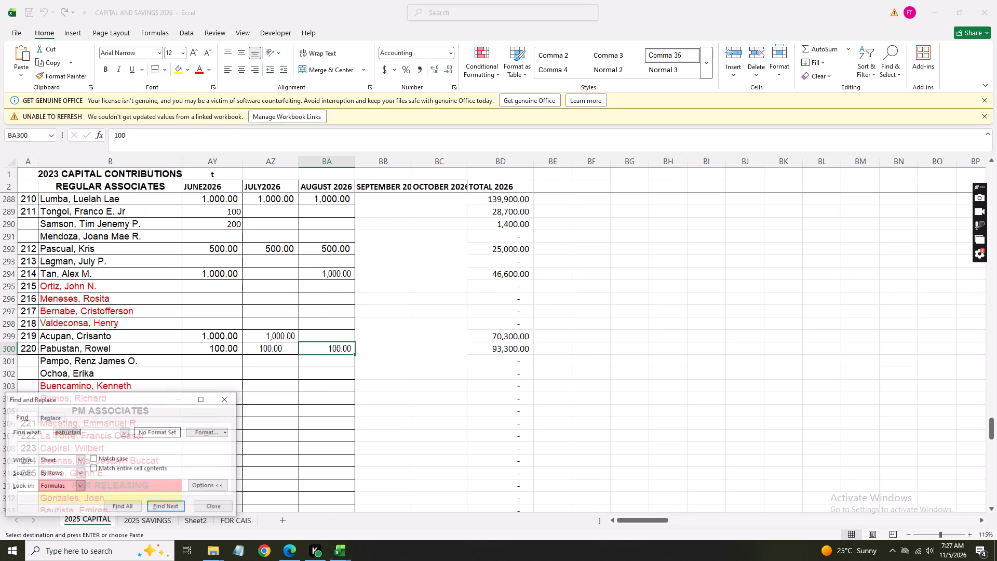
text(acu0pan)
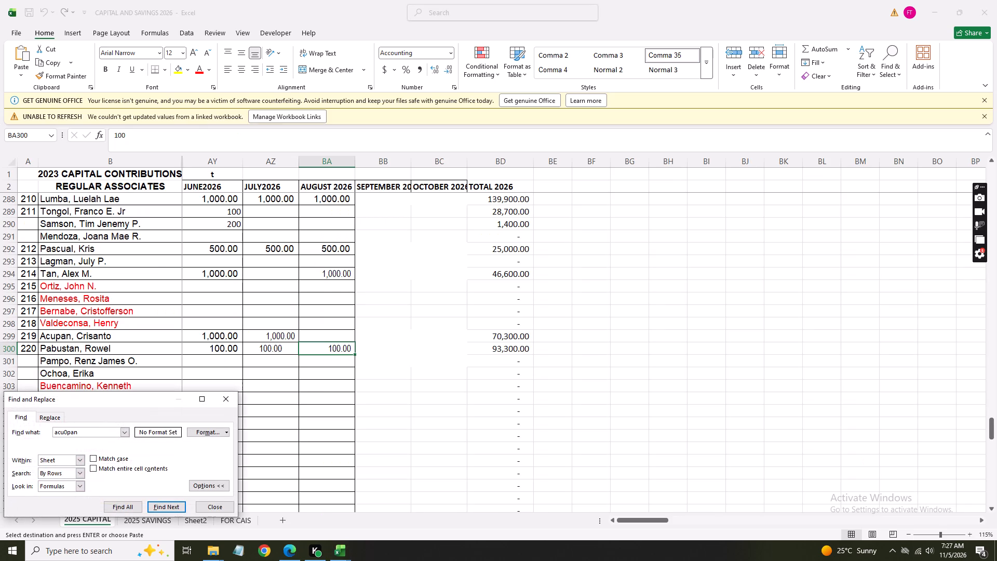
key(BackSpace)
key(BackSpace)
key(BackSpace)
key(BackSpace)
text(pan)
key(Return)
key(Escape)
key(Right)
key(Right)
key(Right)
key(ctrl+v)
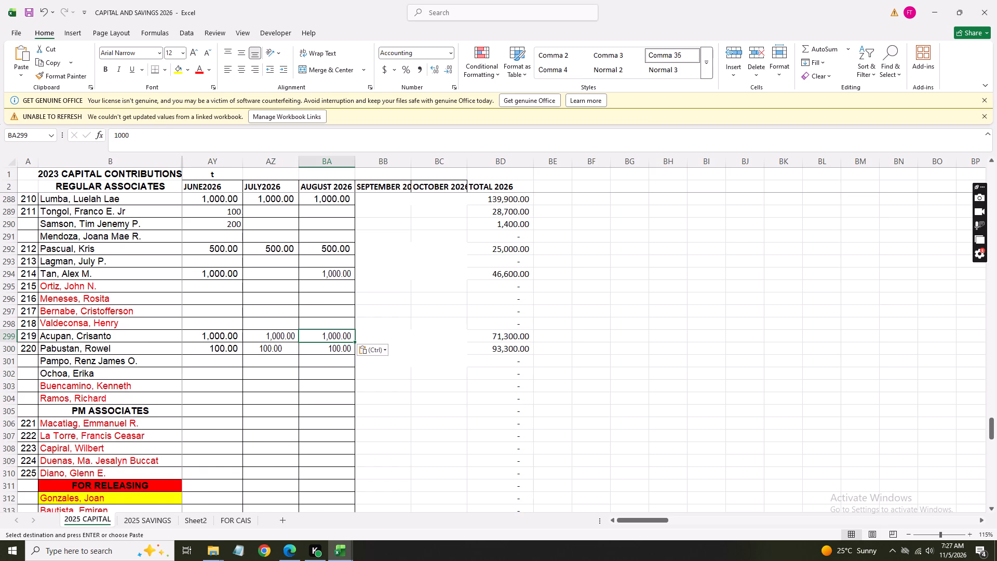
Copy the OR 0111 capital contribution of 500 from the journal into that payee's August 2026 column, row 280, of the 2025 CAPITAL sheet.
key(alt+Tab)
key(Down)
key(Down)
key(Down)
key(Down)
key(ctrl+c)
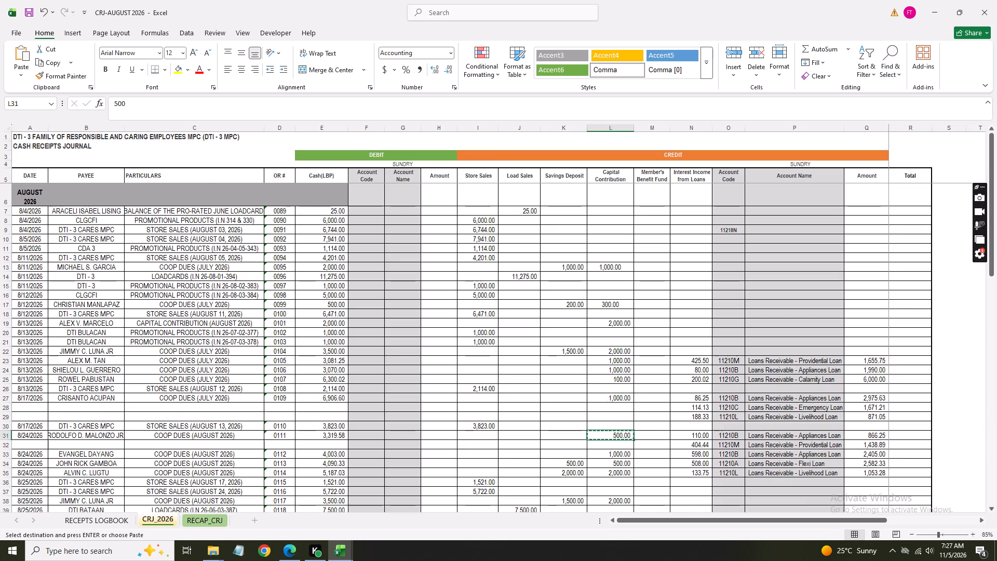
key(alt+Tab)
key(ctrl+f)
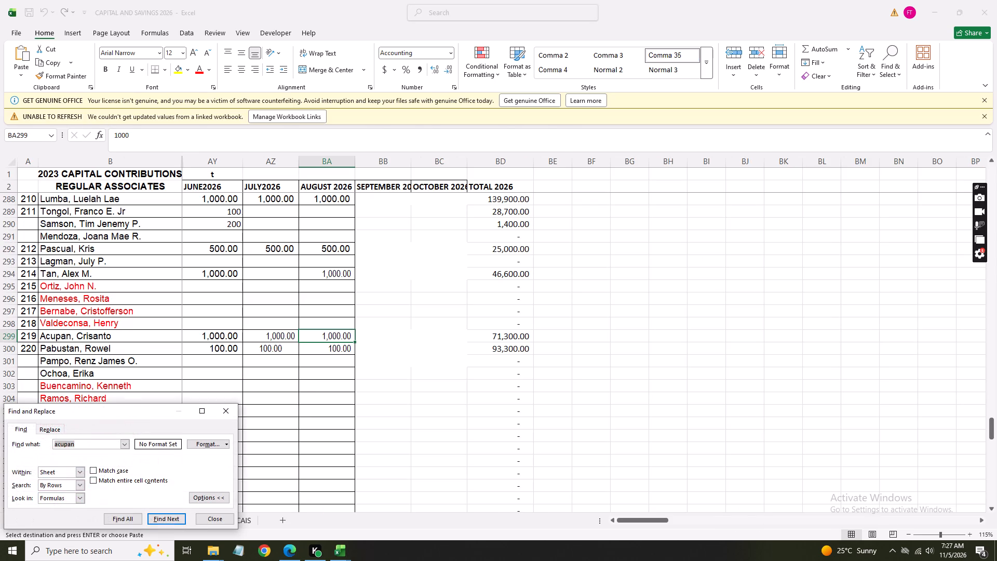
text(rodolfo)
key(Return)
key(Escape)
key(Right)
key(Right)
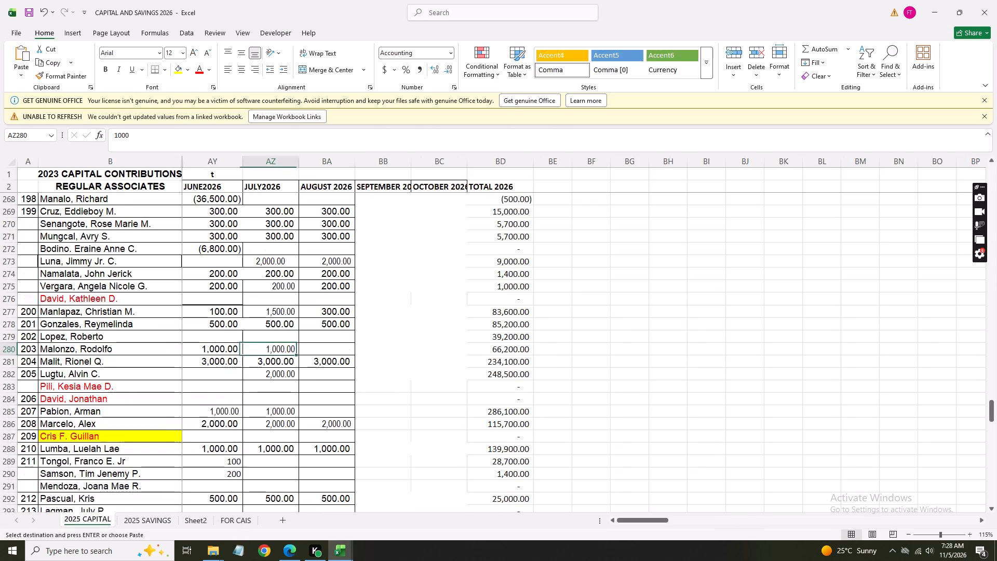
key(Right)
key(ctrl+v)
Copy the OR 0112 capital contribution of 1,000 into that payee's August 2026 column, row 266, of the 2025 CAPITAL sheet and return to the journal.
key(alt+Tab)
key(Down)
key(Down)
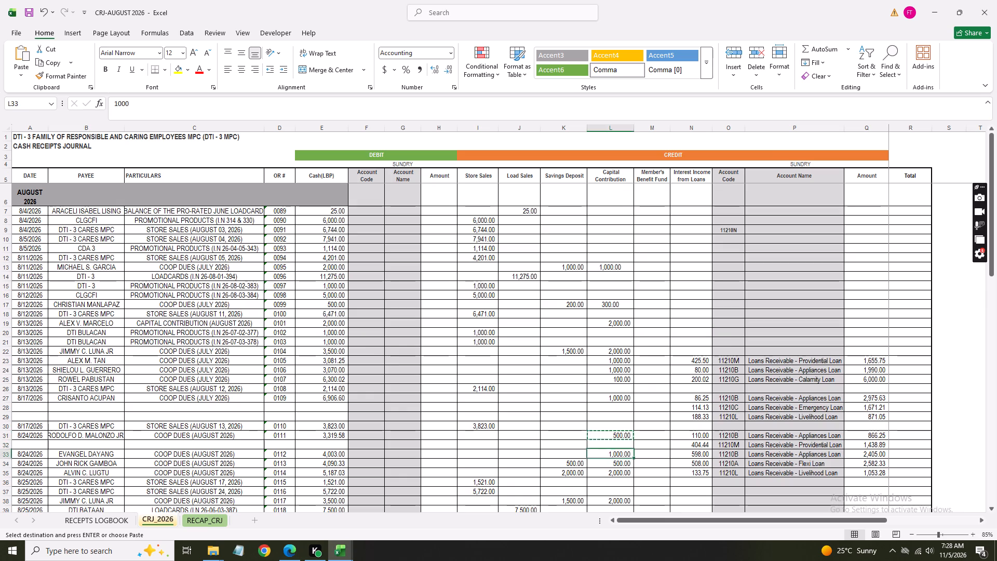
key(ctrl+c)
key(alt+Tab)
key(ctrl+f)
text(dayang)
key(Return)
key(Escape)
key(Right)
key(Right)
key(Right)
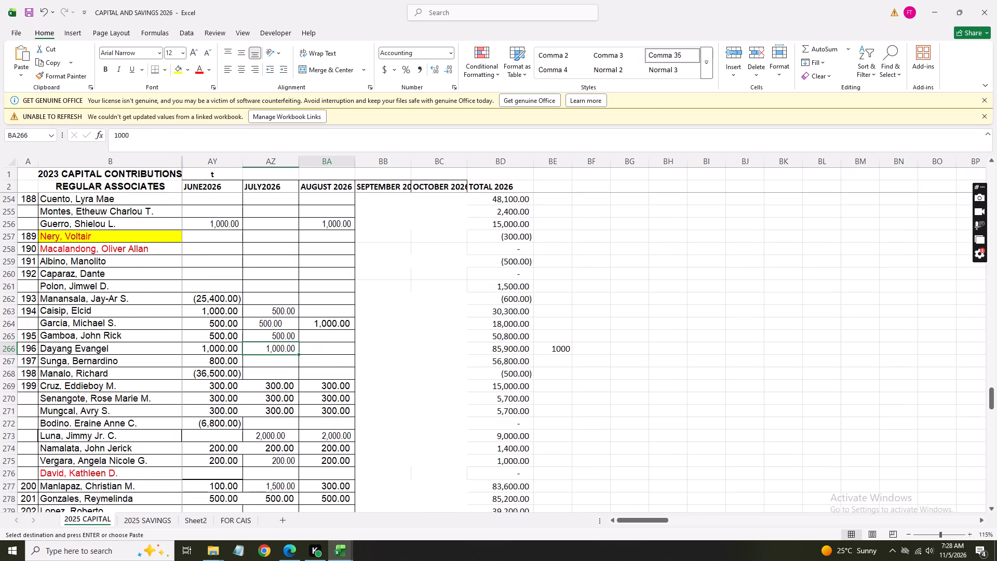
key(ctrl+v)
key(alt+Tab)
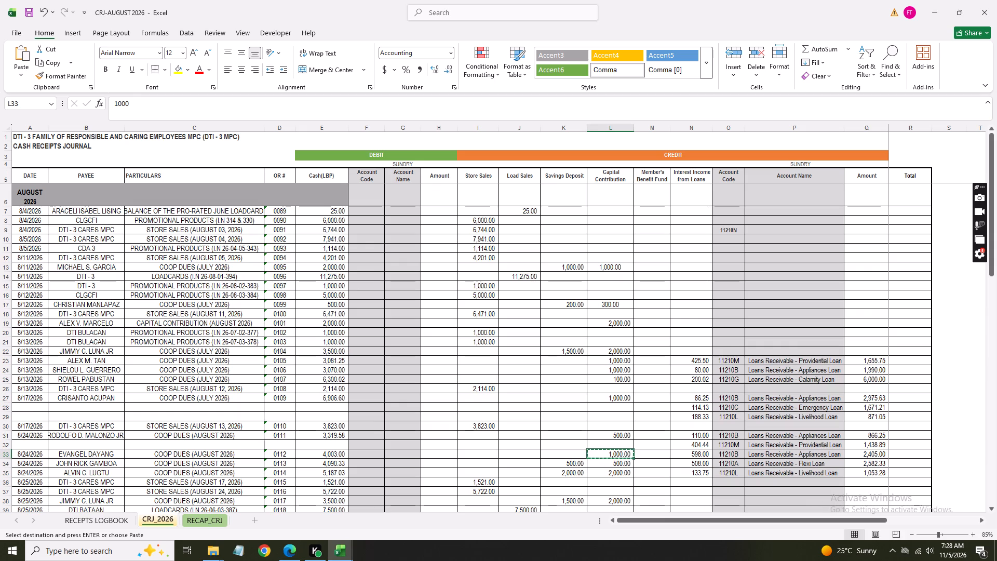
Copy the OR 0113 capital contribution of 500 from the journal into that payee's August 2026 column, row 265, of the 2025 CAPITAL sheet.
key(Down)
key(ctrl+c)
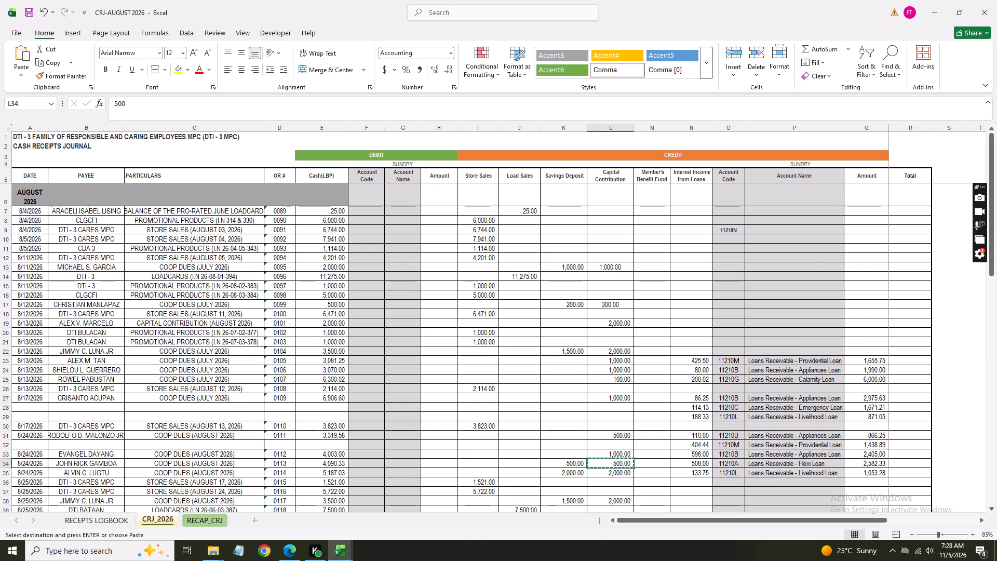
key(alt+Tab)
key(alt+Tab)
key(alt+Tab)
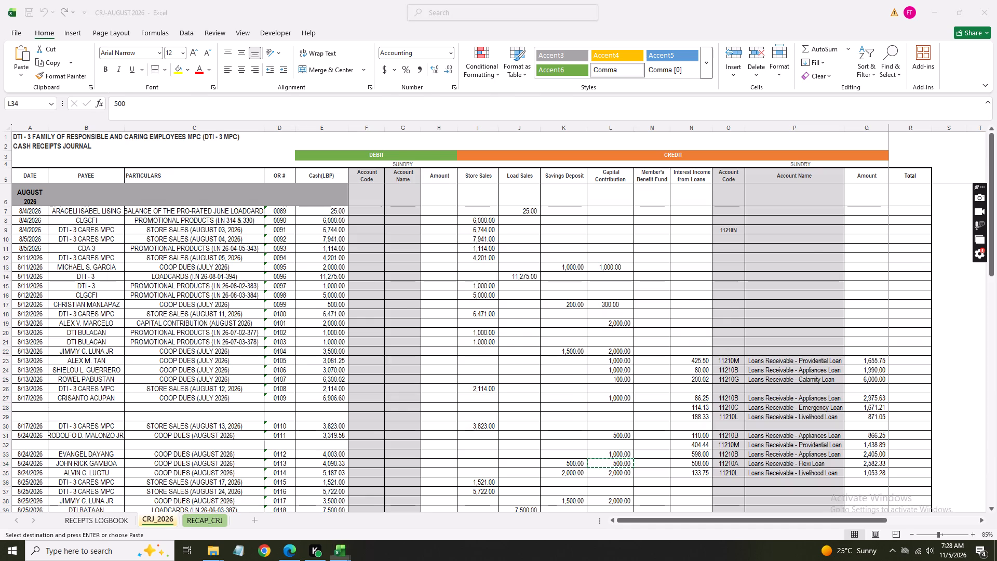
key(ctrl+f)
text(gamboa)
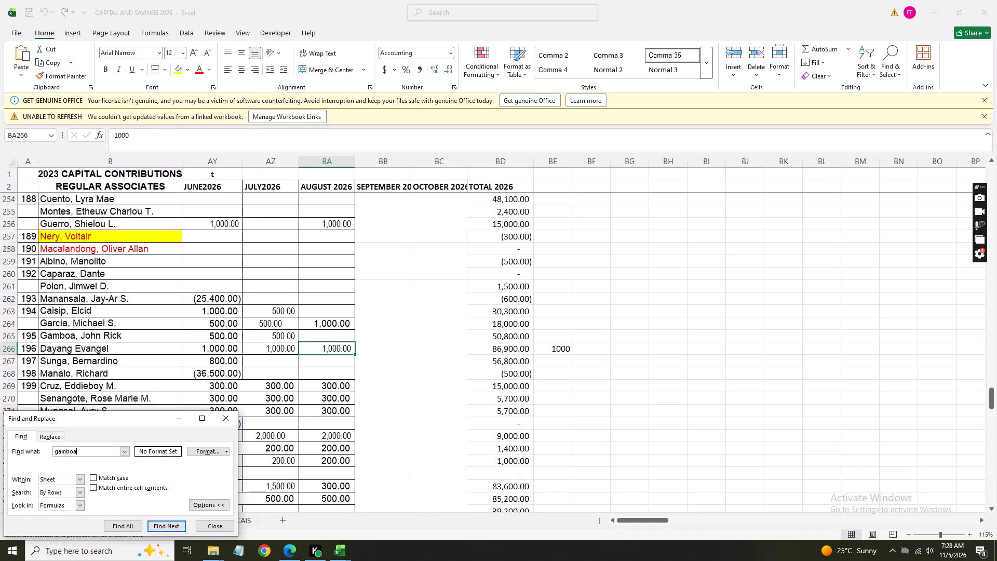
key(Return)
key(Escape)
key(Right)
key(Right)
key(Right)
key(ctrl+v)
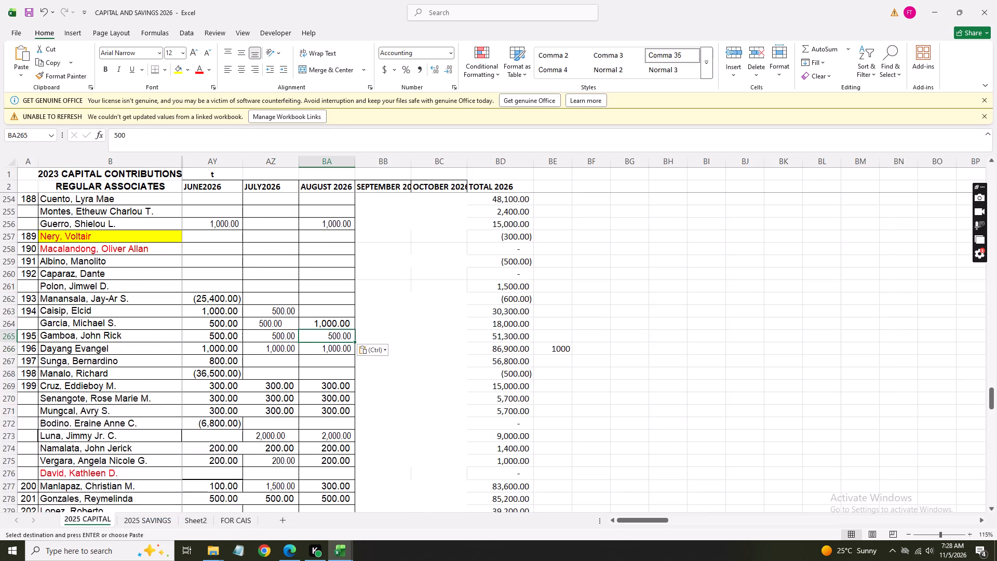
Hide the JUNE2026 column (AY) in the 2025 CAPITAL sheet and reselect the August 2026 cell in row 265.
key(alt+Tab)
key(alt+Tab)
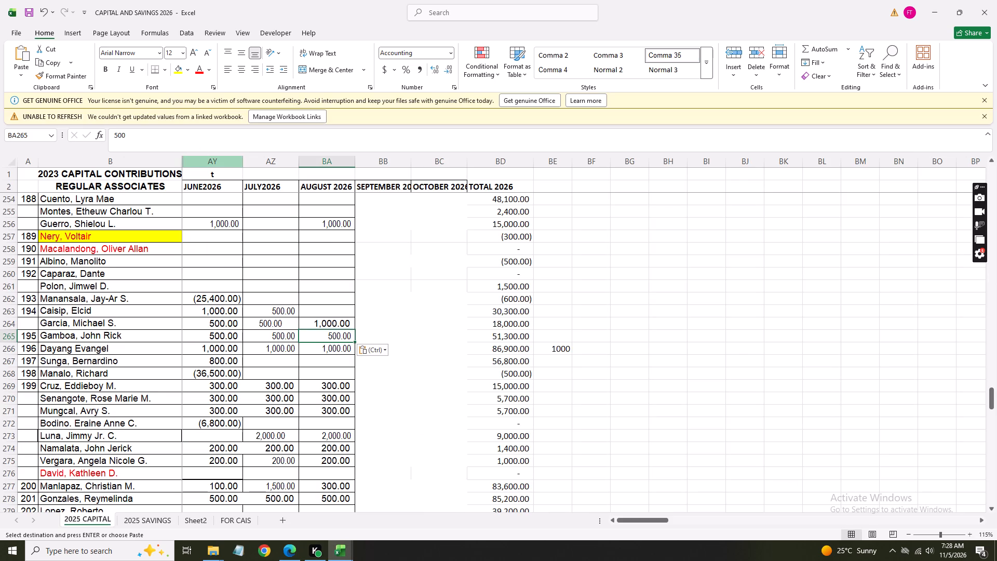
click(203, 158)
right_click(203, 158)
click(234, 337)
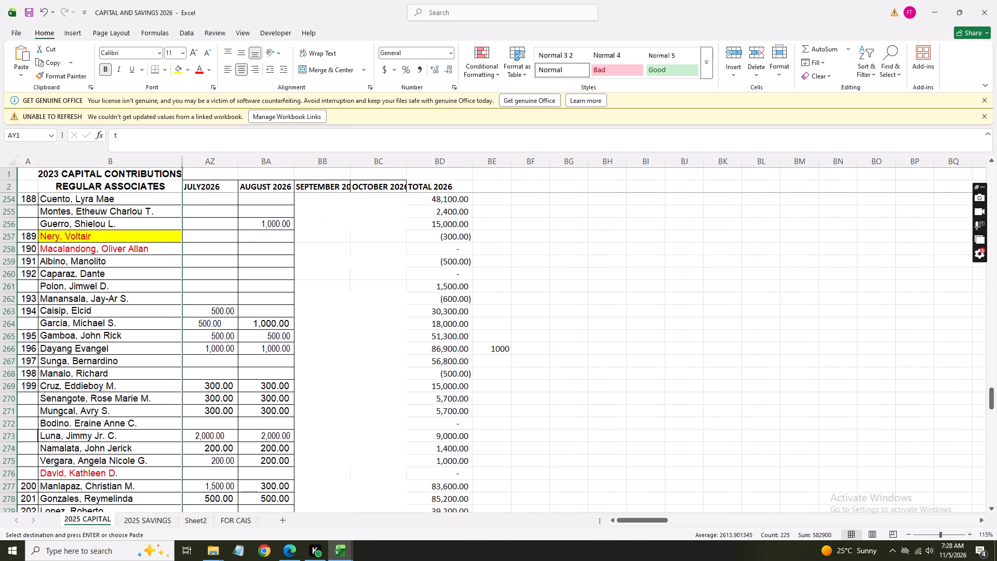
click(268, 333)
Copy the OR 0114 capital contribution of 2,000 from the journal into that payee's August 2026 column, row 282, of the 2025 CAPITAL sheet.
key(alt+Tab)
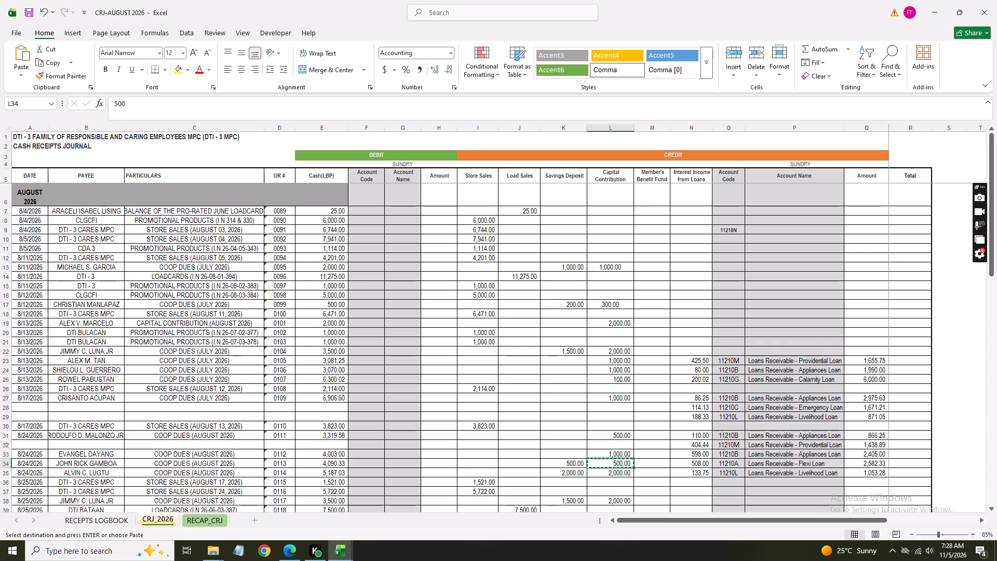
key(Down)
key(ctrl+c)
key(alt+Tab)
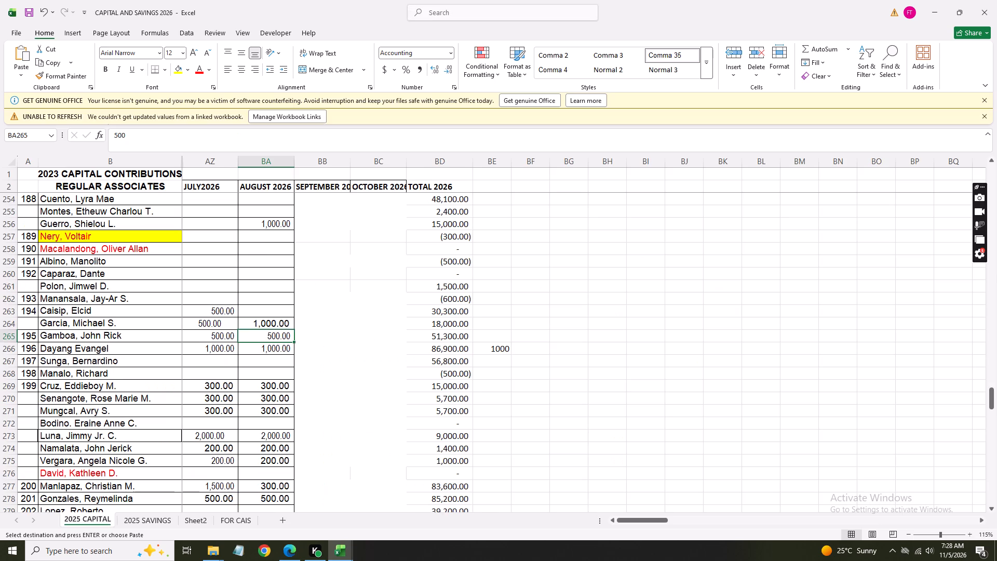
key(ctrl+f)
text(lugtu)
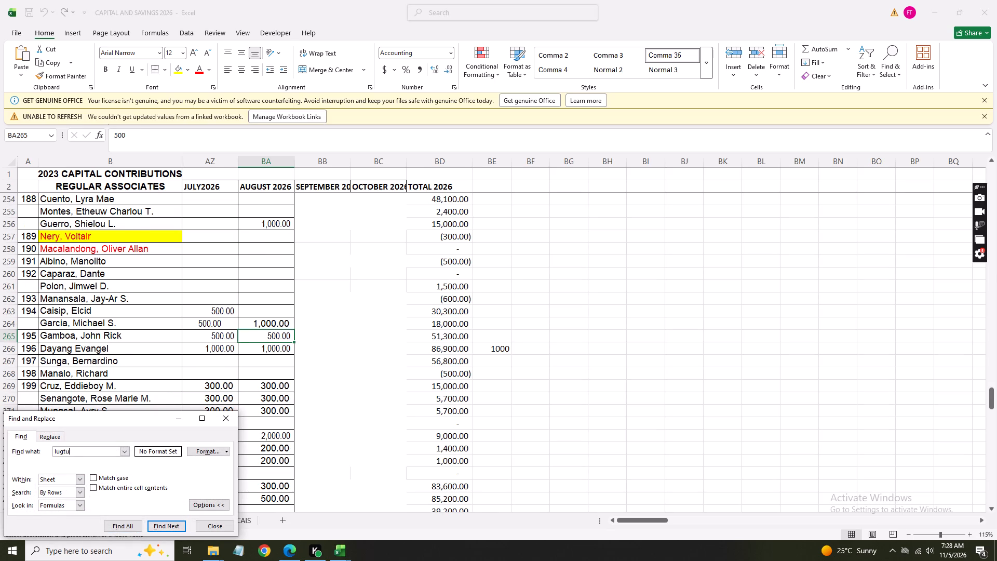
key(Return)
key(Escape)
key(Right)
key(Right)
key(ctrl+v)
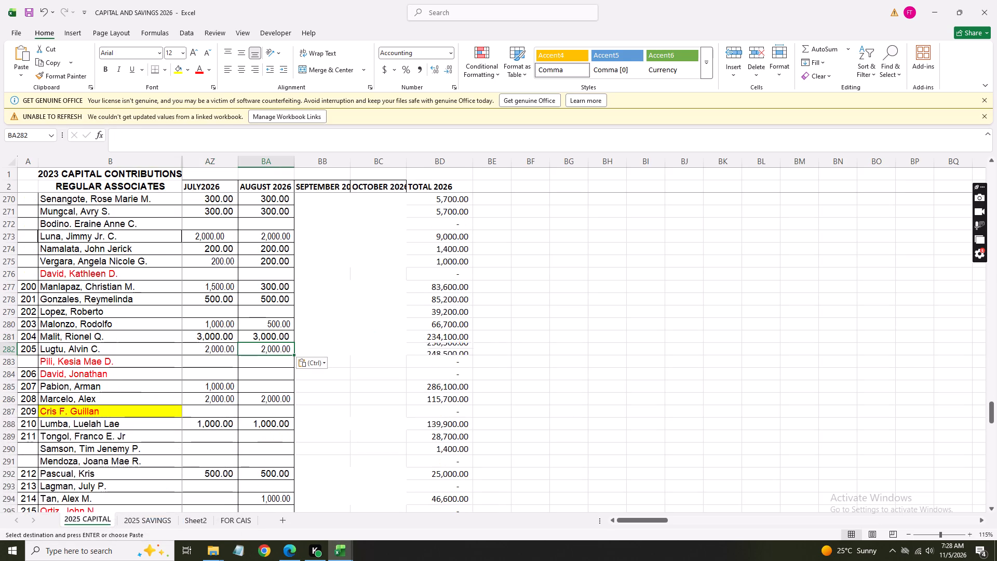
Return to the journal and copy the OR 0117 capital contribution of 2,000 for posting to the 2025 CAPITAL sheet.
key(alt+Tab)
key(Down)
key(Down)
key(Down)
key(Down)
key(Up)
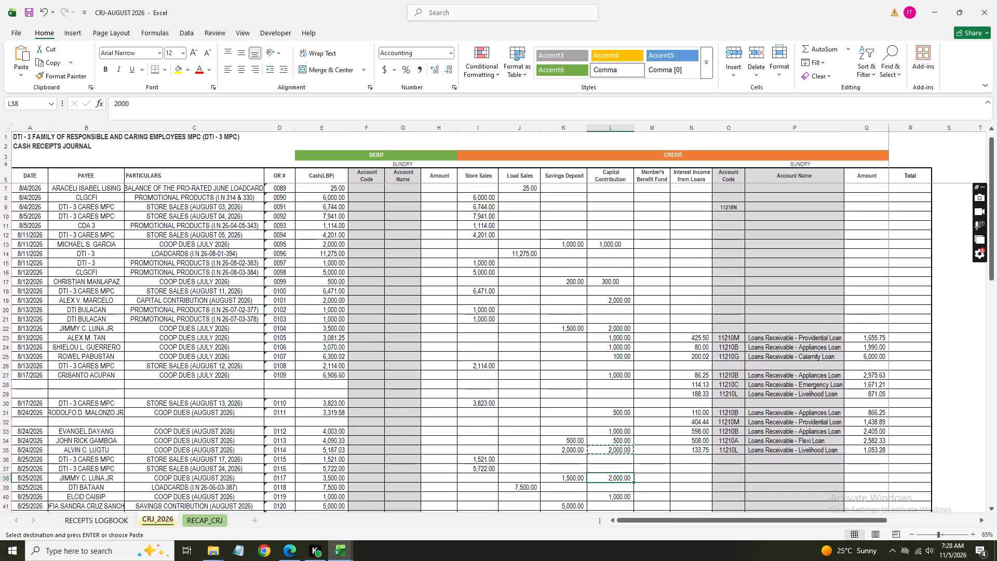
key(ctrl+c)
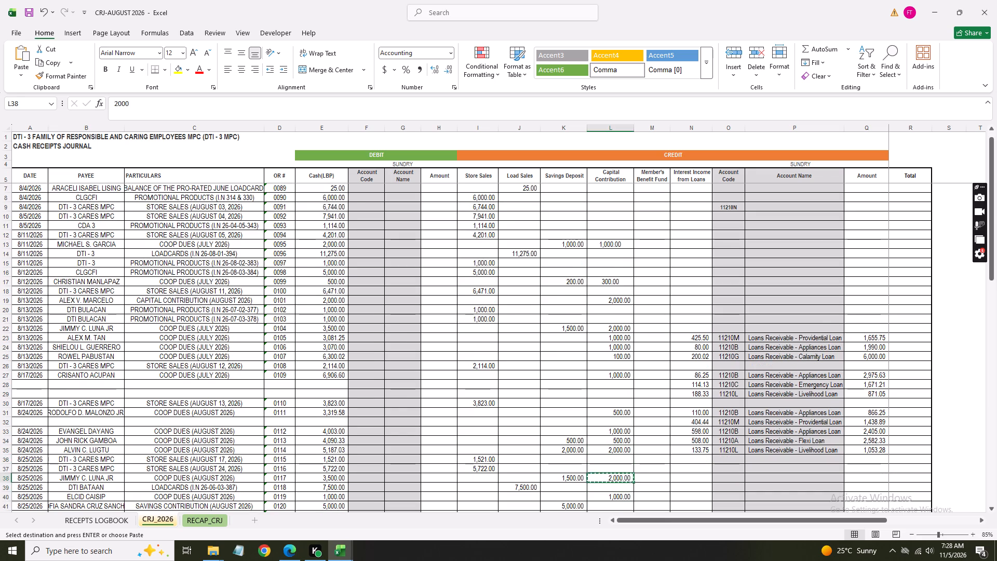
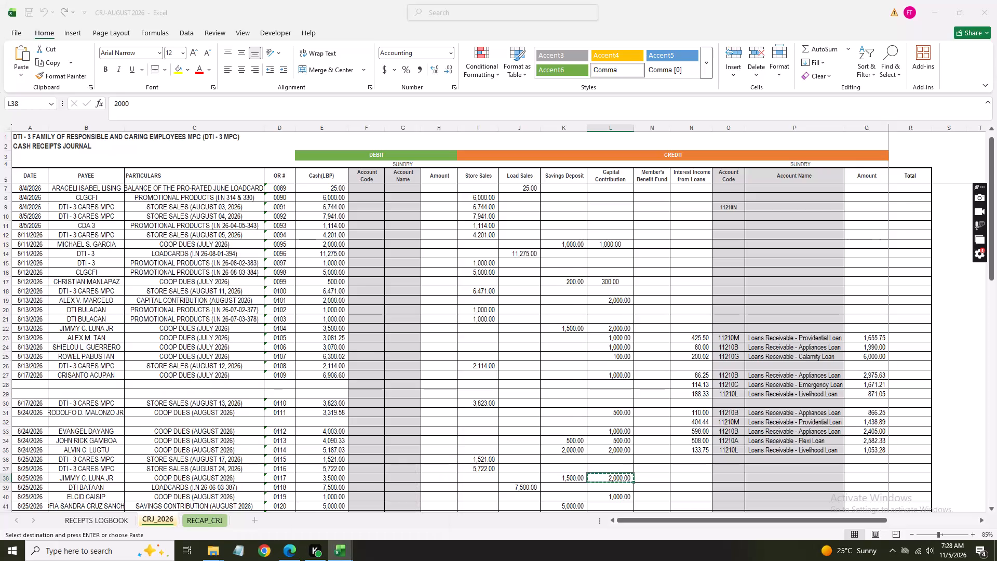
Locate the OR 0117 payment in the CRJ-AUGUST 2026 journal and reselect its capital contribution of 2,000 for posting.
click(563, 416)
click(343, 551)
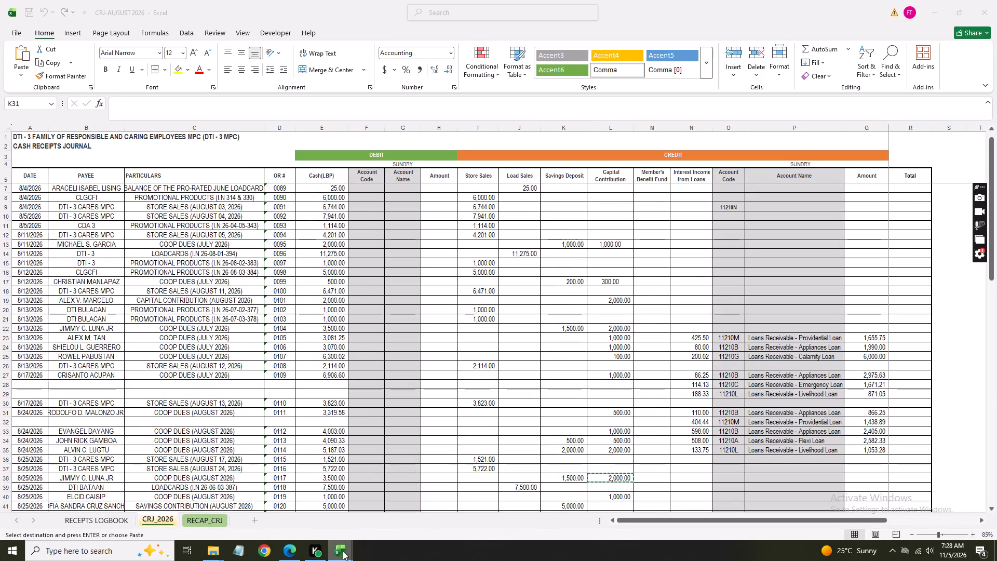
click(367, 506)
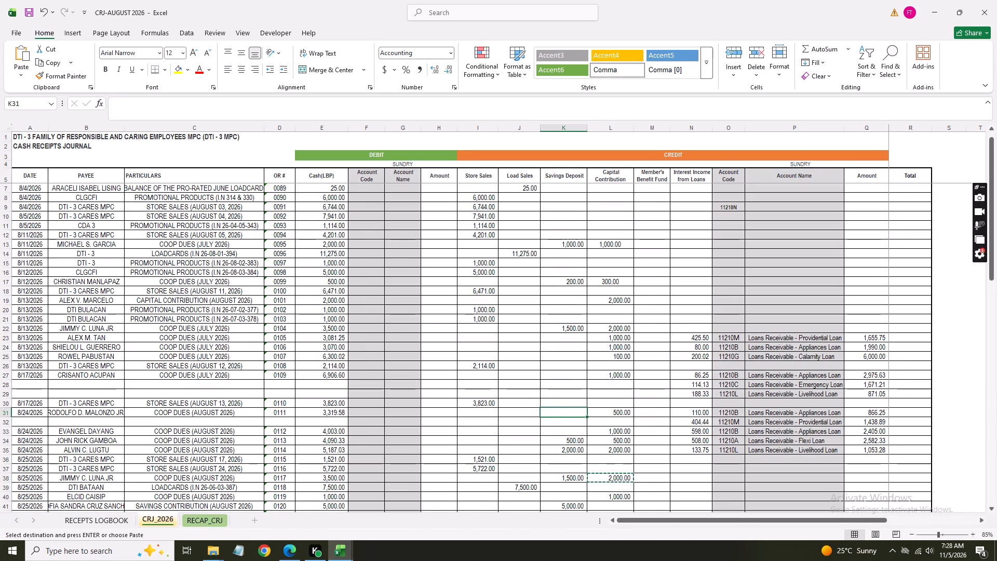
click(514, 420)
click(598, 416)
scroll(605, 461, down, 2)
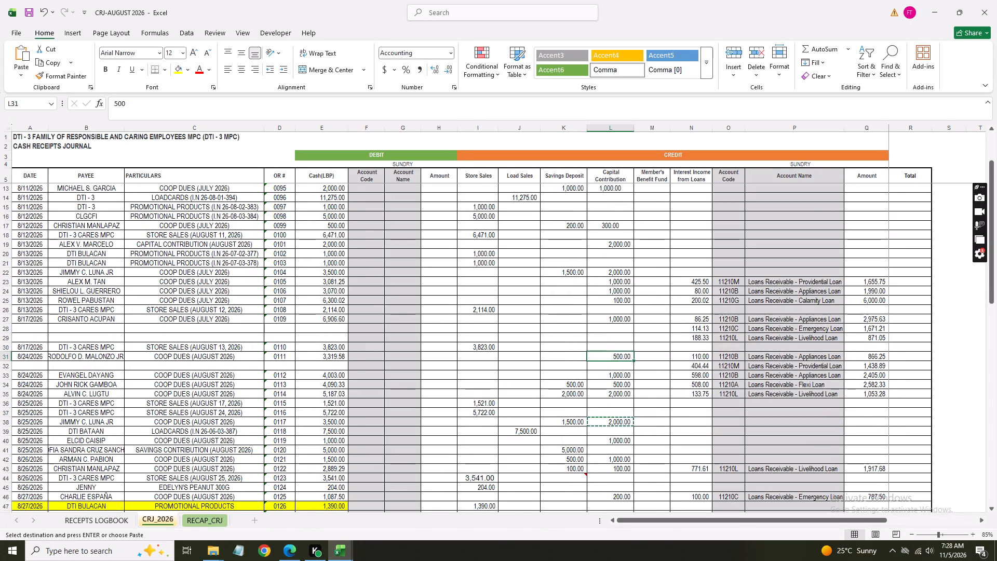
click(612, 423)
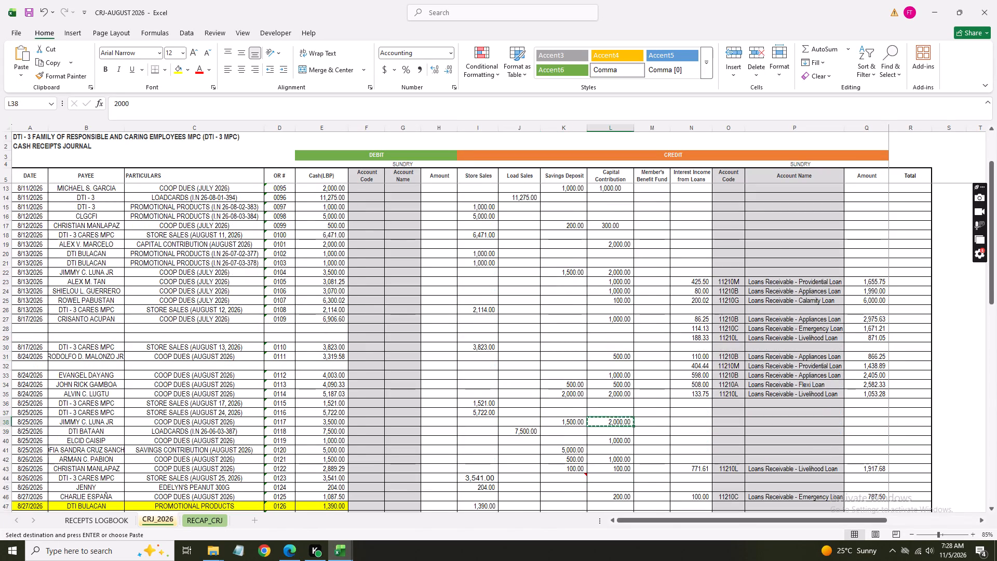
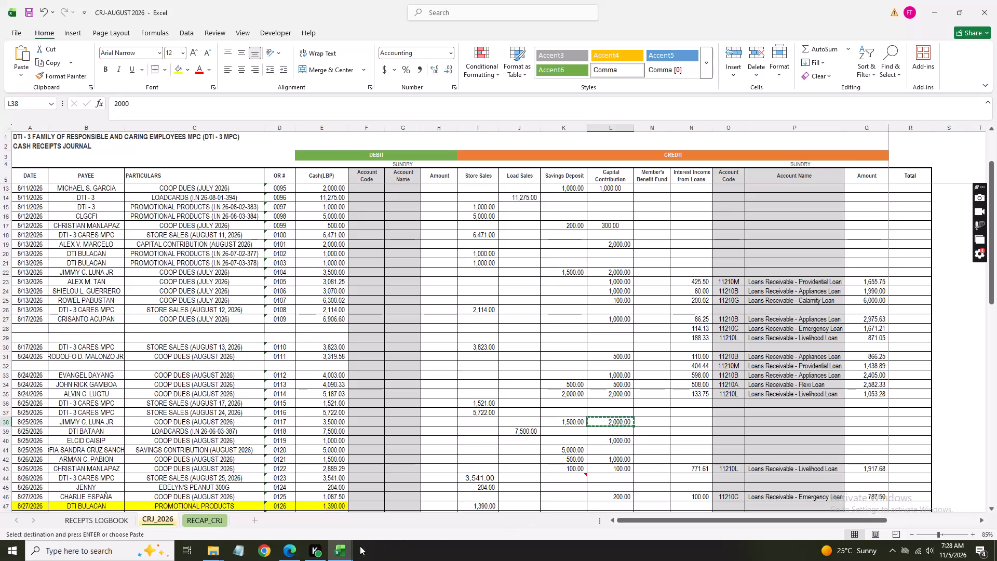
Add the OR 0117 capital contribution of 2,000 to the payee's existing August 2026 amount in row 273 of CAPITAL AND SAVINGS 2026.
click(343, 552)
click(298, 520)
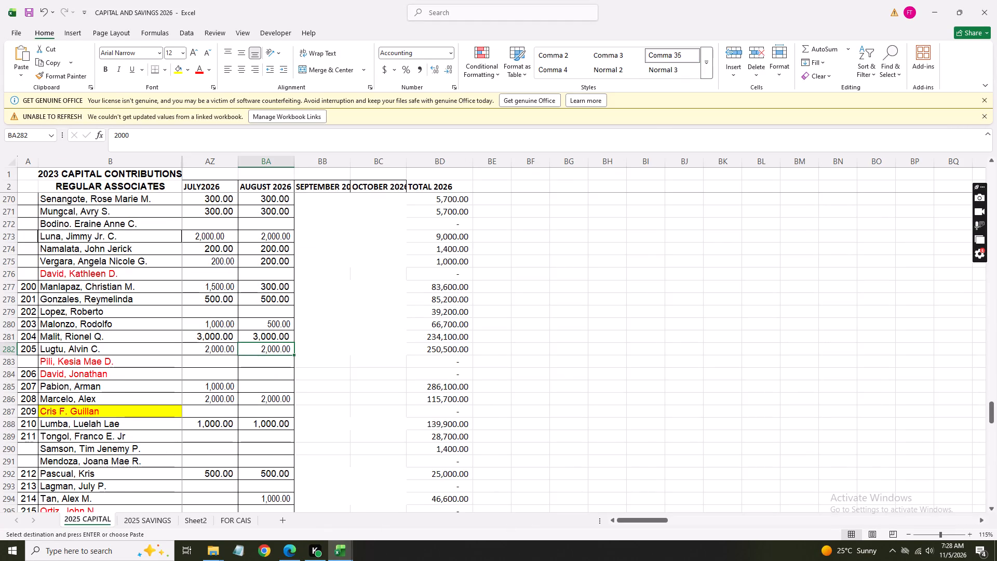
key(alt+Tab)
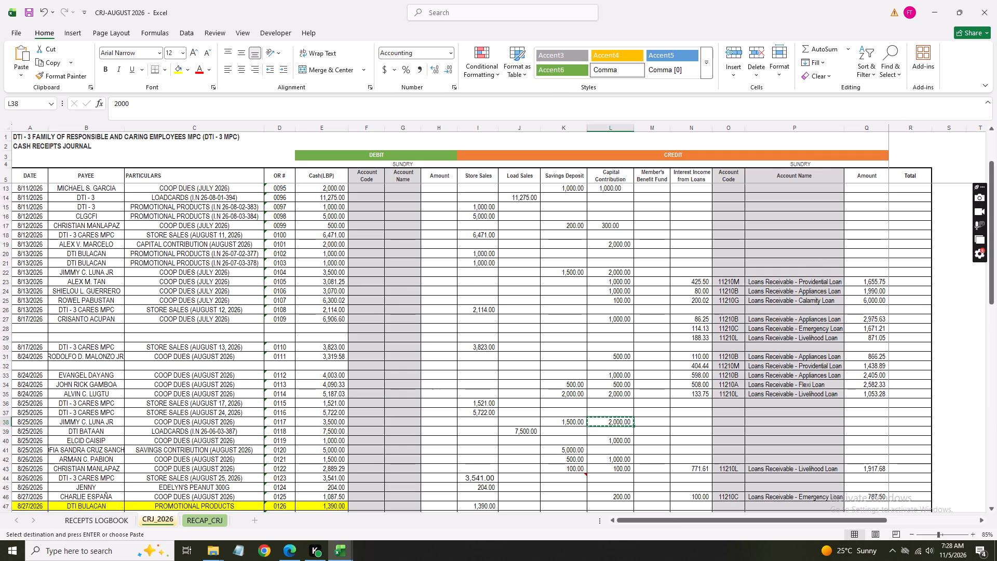
key(alt+Tab)
key(ctrl+f)
key(Escape)
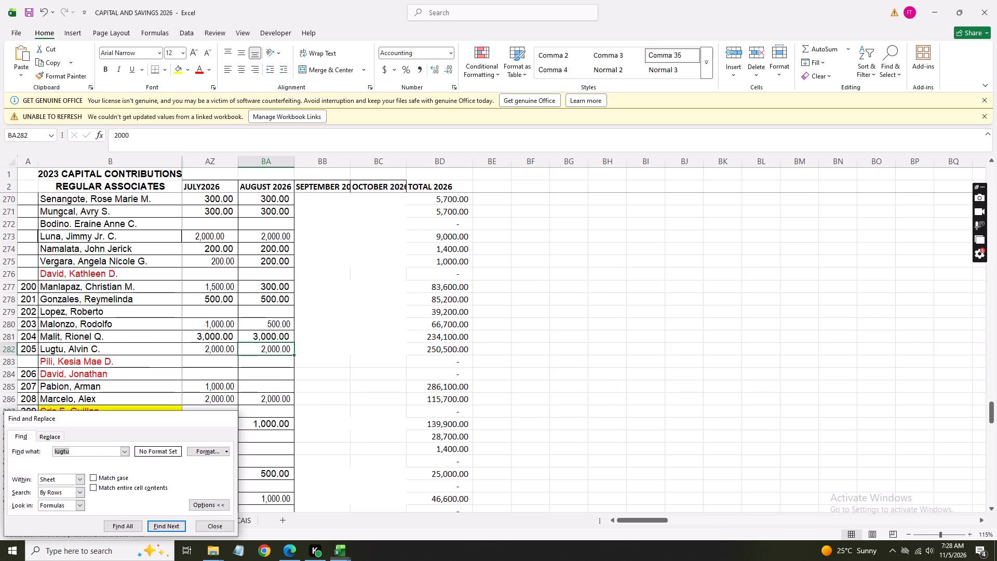
scroll(150, 401, down, 3)
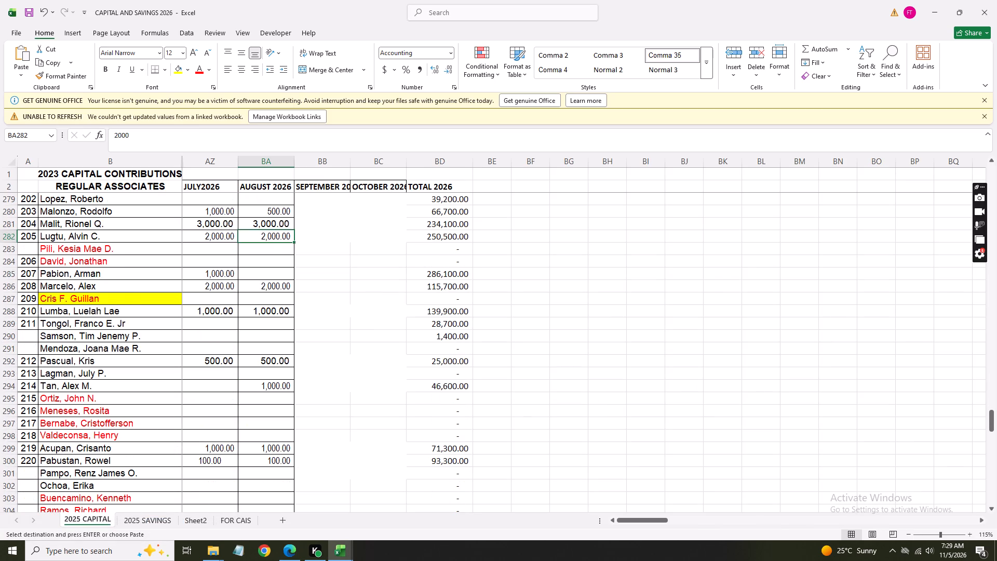
scroll(131, 436, down, 1)
scroll(132, 431, up, 6)
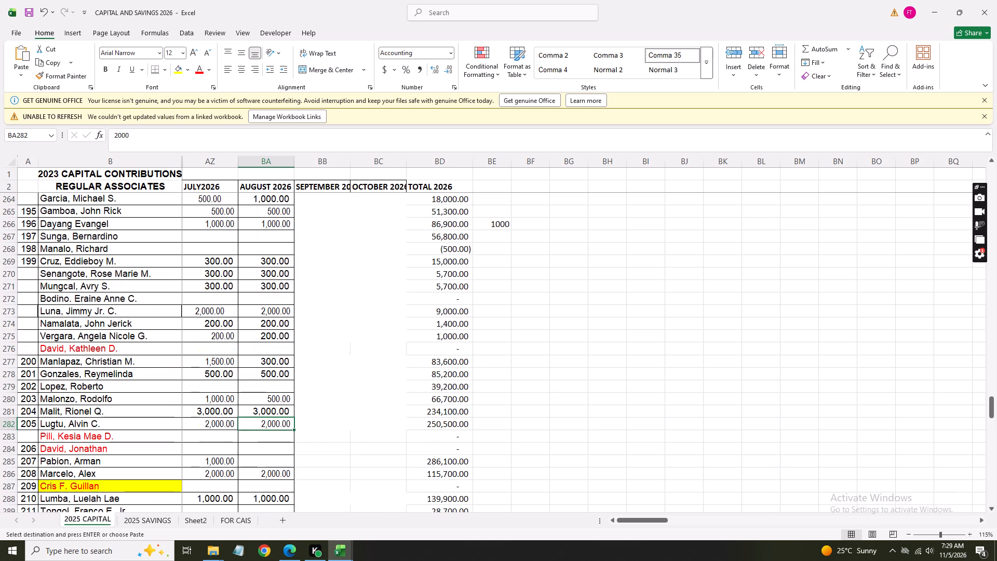
click(75, 312)
click(253, 314)
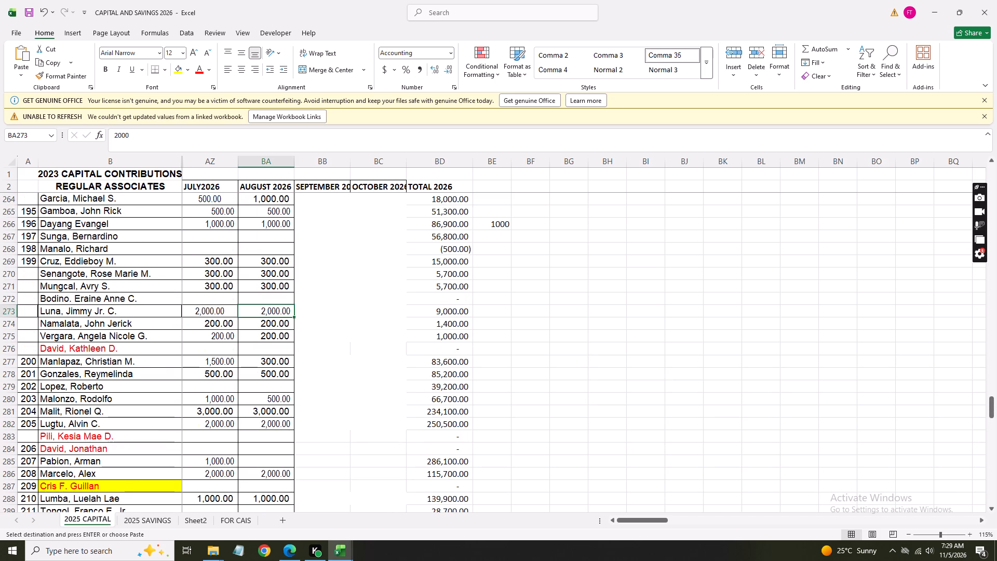
key(alt+Tab)
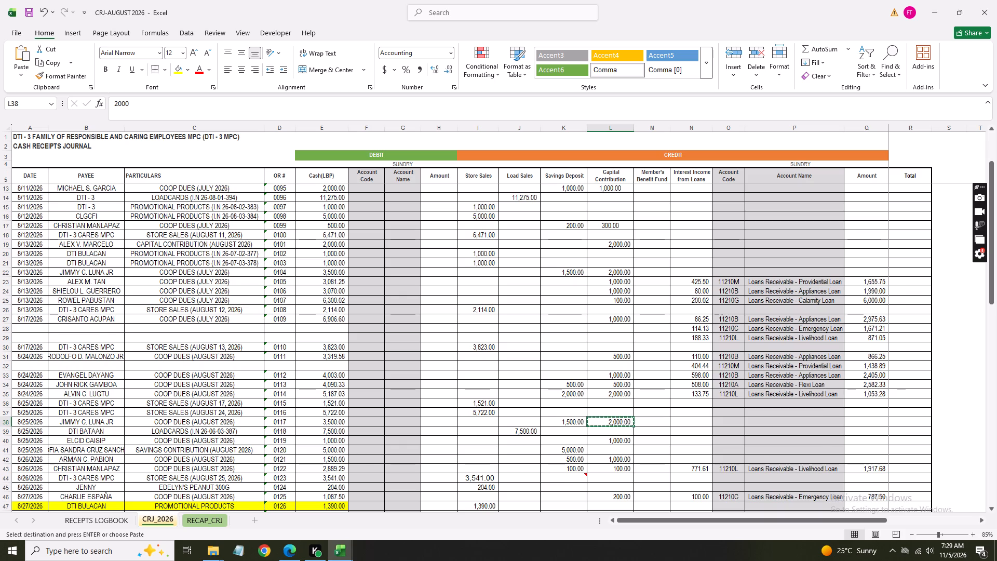
scroll(420, 364, up, 4)
scroll(218, 362, down, 2)
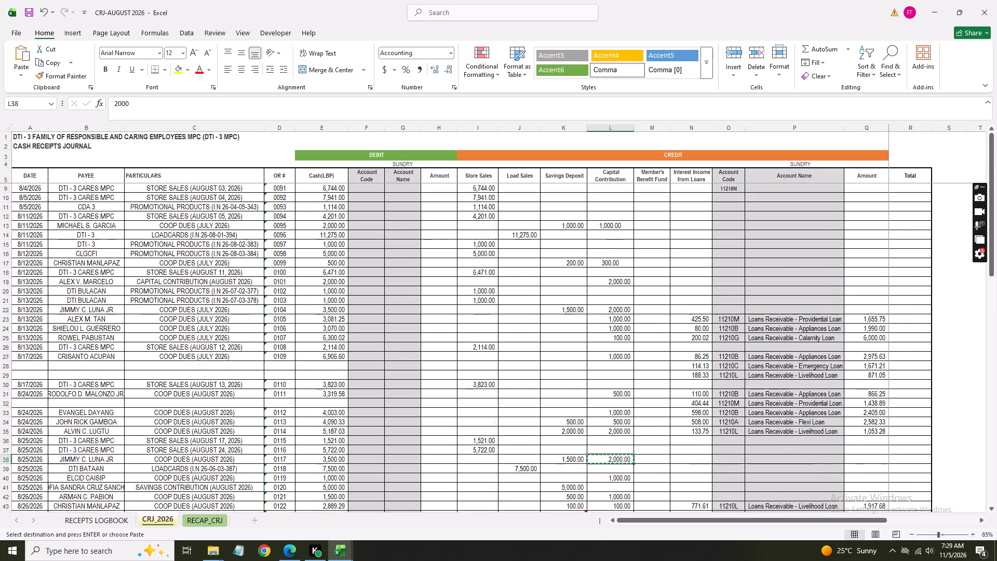
scroll(218, 362, down, 2)
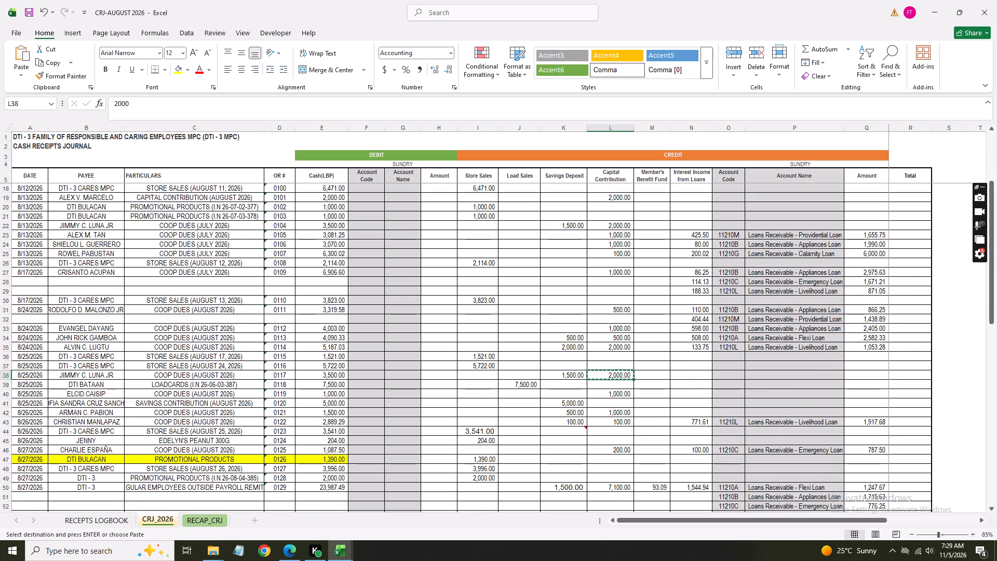
key(alt+Tab)
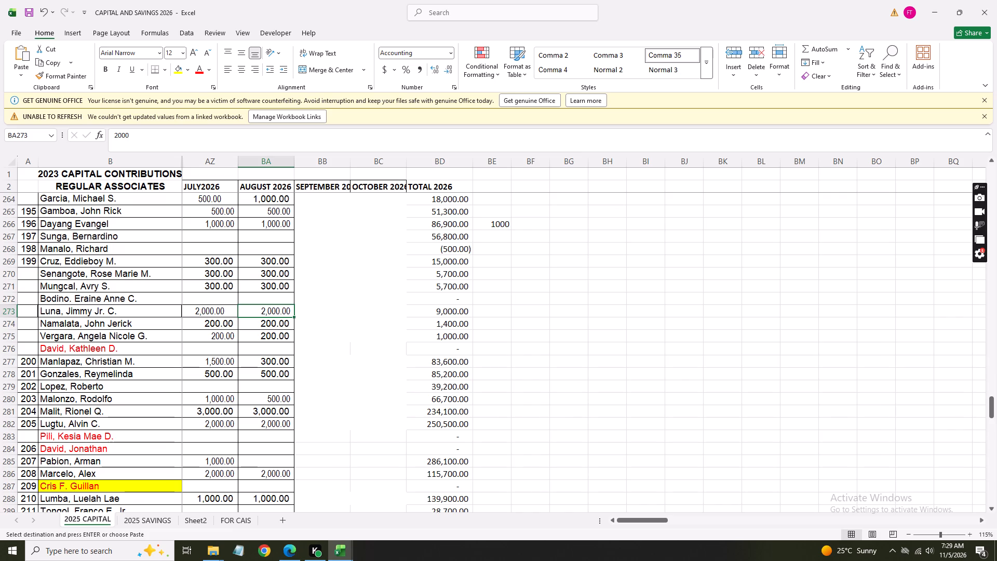
click(188, 143)
text(+2000)
key(Up)
key(plus)
key(Return)
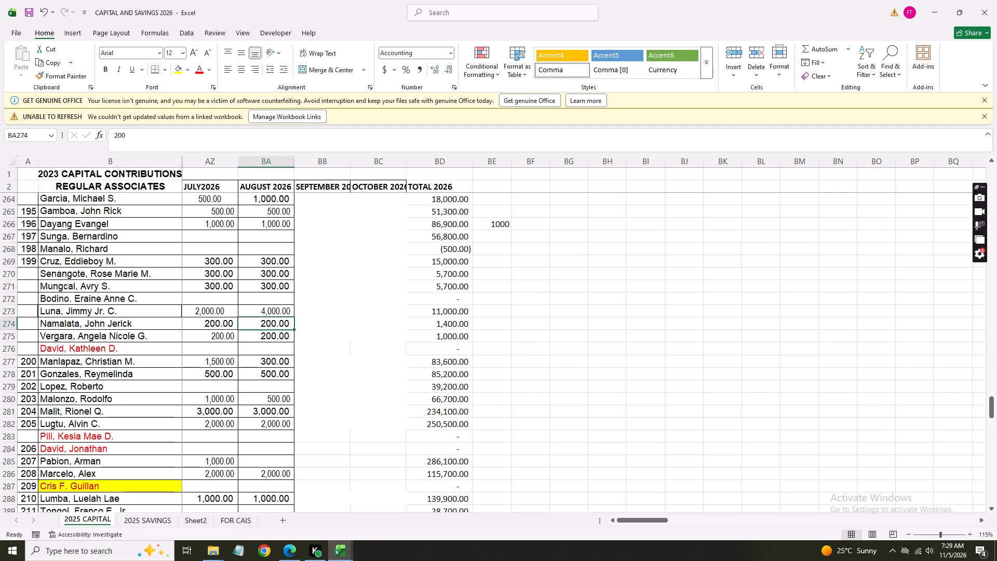
Copy the OR 0119 capital contribution of 1,000 from CRJ-AUGUST 2026 into the payee's August 2026 cell in row 263 of the capital sheet.
key(alt+Tab)
scroll(642, 408, down, 2)
click(615, 338)
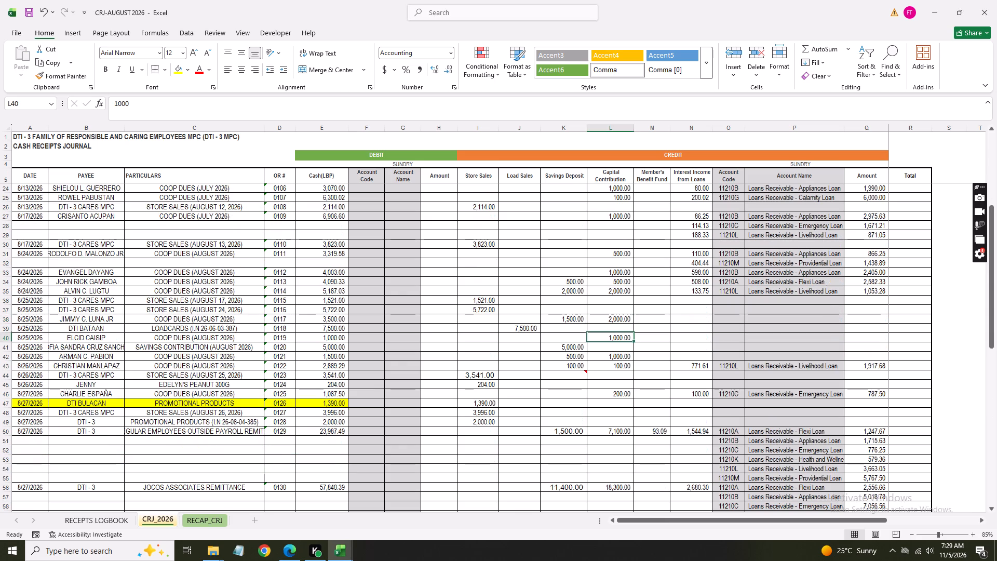
key(ctrl+c)
key(ctrl+d)
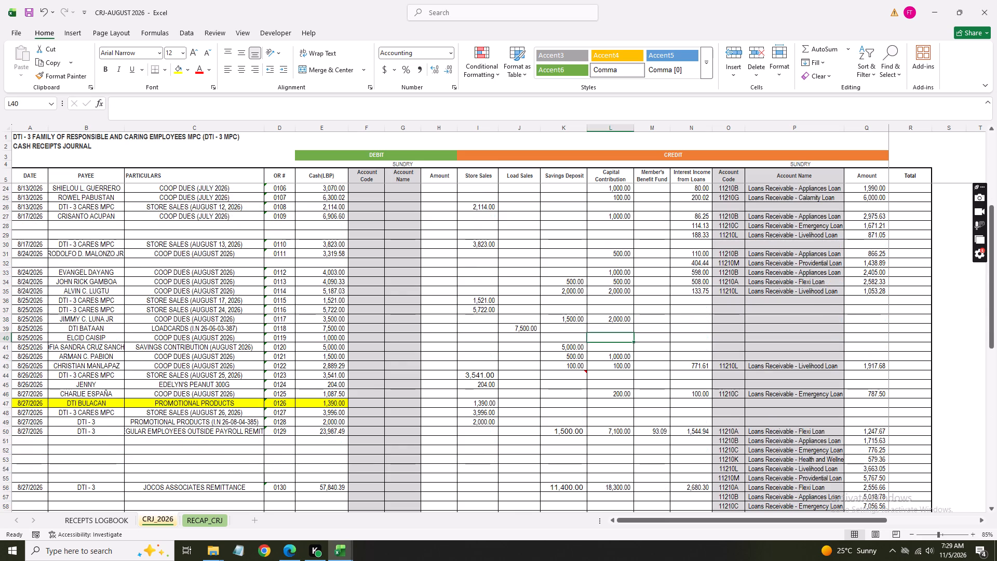
key(ctrl+z)
click(661, 335)
double_click(656, 338)
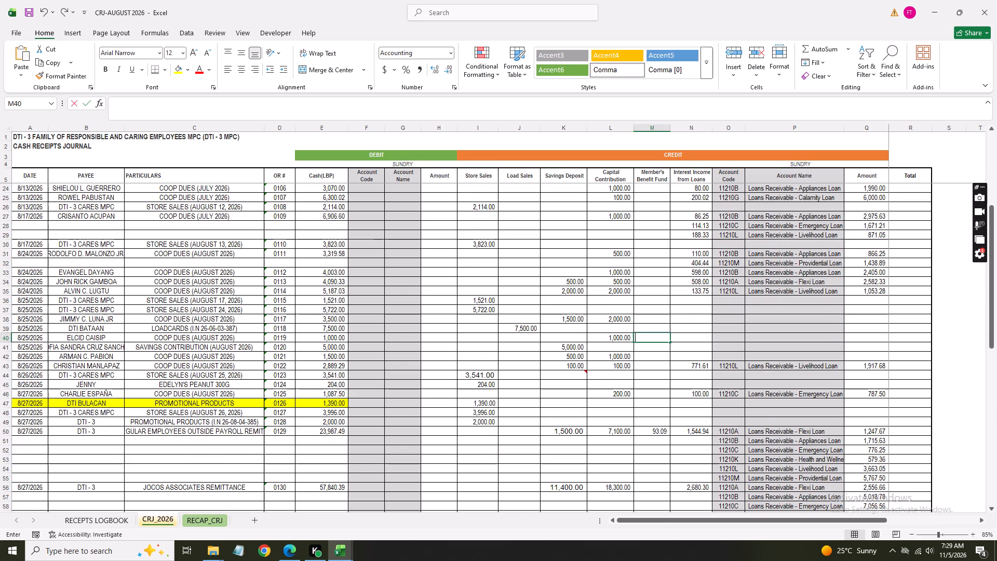
click(624, 338)
key(ctrl+c)
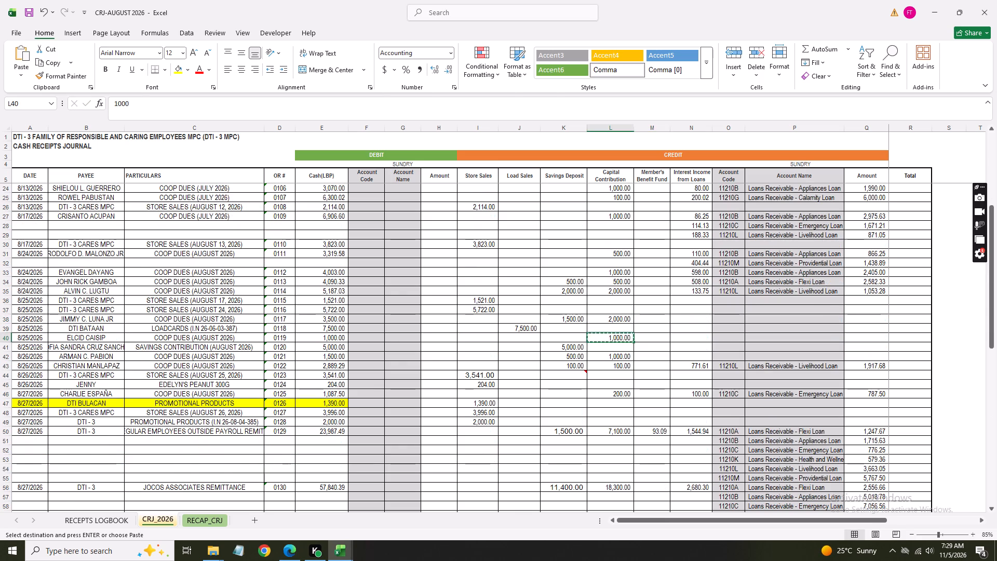
key(alt+Tab)
key(ctrl+g)
key(ctrl+f)
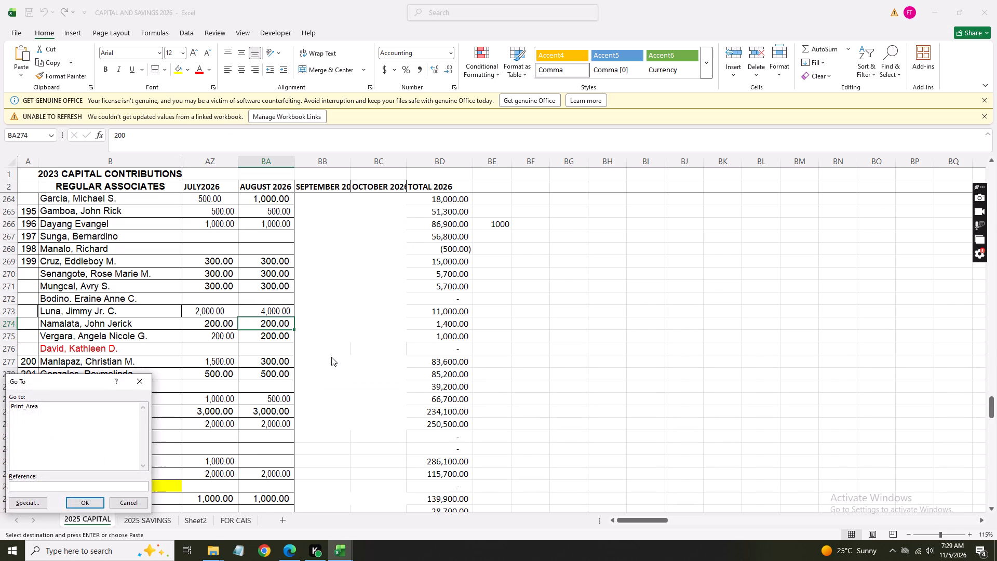
key(Escape)
key(ctrl+f)
text(elcid)
key(Return)
key(Escape)
key(Right)
key(Right)
key(ctrl+v)
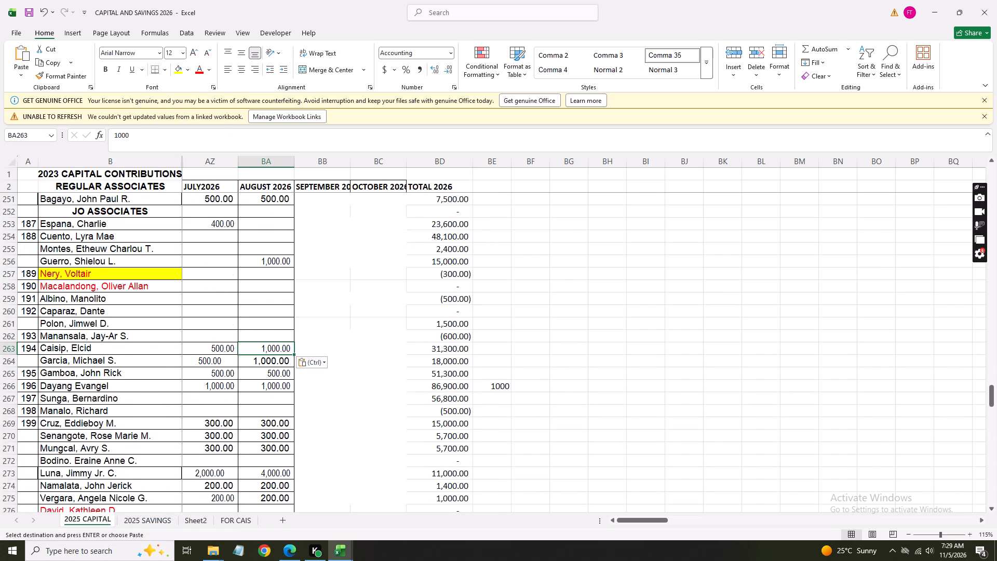
Copy the OR 0121 capital contribution of 1,000 from CRJ-AUGUST 2026 into the payee's August 2026 cell in row 285 of the capital sheet.
key(alt+Tab)
key(Down)
key(Down)
key(ctrl+c)
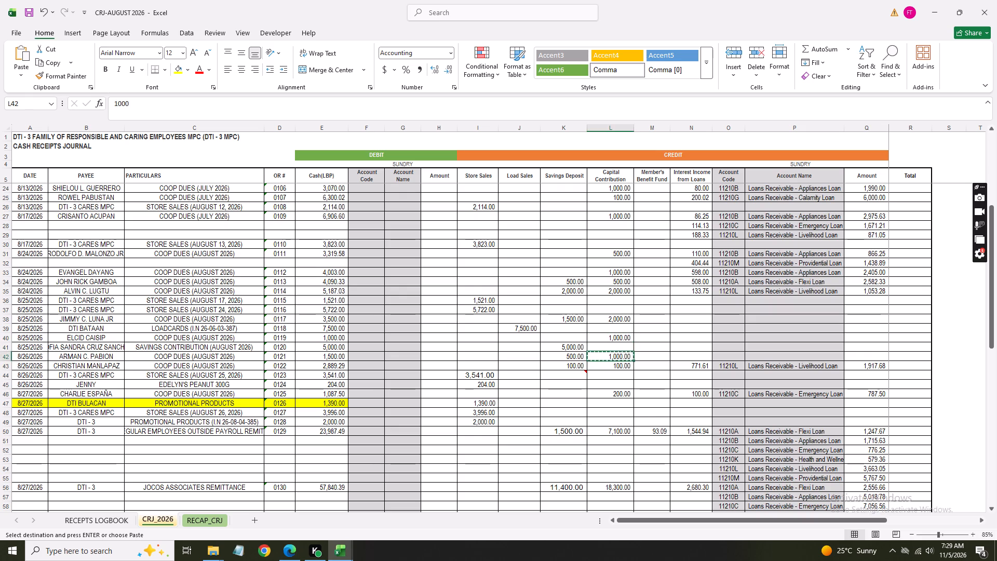
key(alt+Tab)
key(Up)
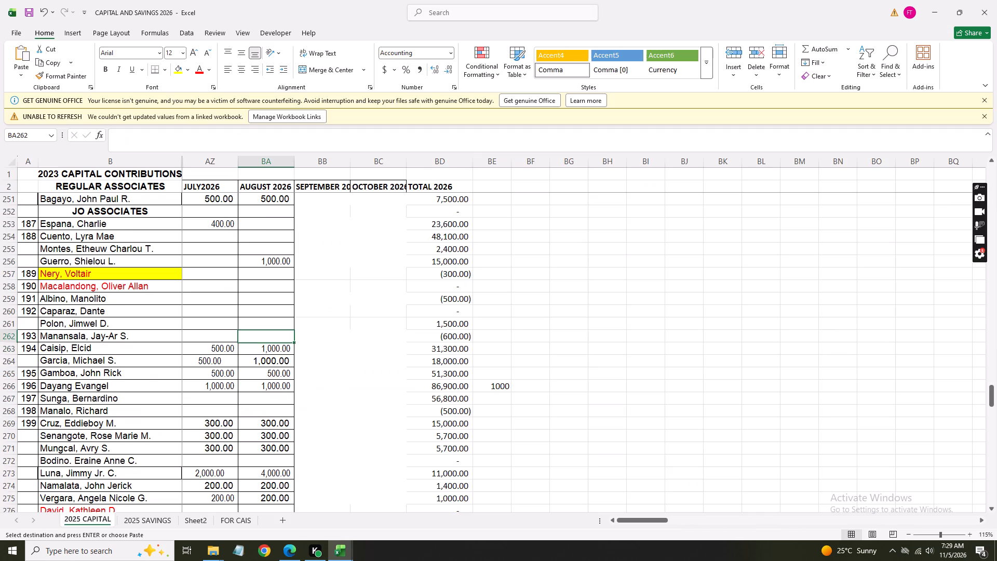
key(Down)
key(Down)
key(Down)
key(Down)
key(Down)
key(ctrl+f)
text(arman)
key(Return)
key(Escape)
key(Right)
key(Right)
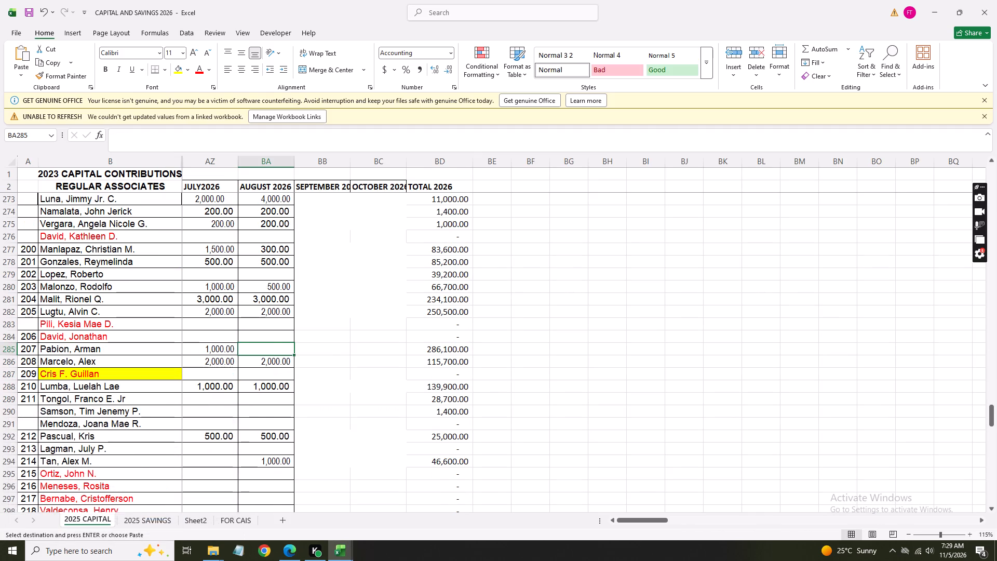
key(ctrl+v)
Add the OR 0122 capital contribution of 100 to the payee's August 2026 amount in row 277, using a formula that sums 300 and 100.
key(alt+Tab)
key(Down)
key(ctrl+c)
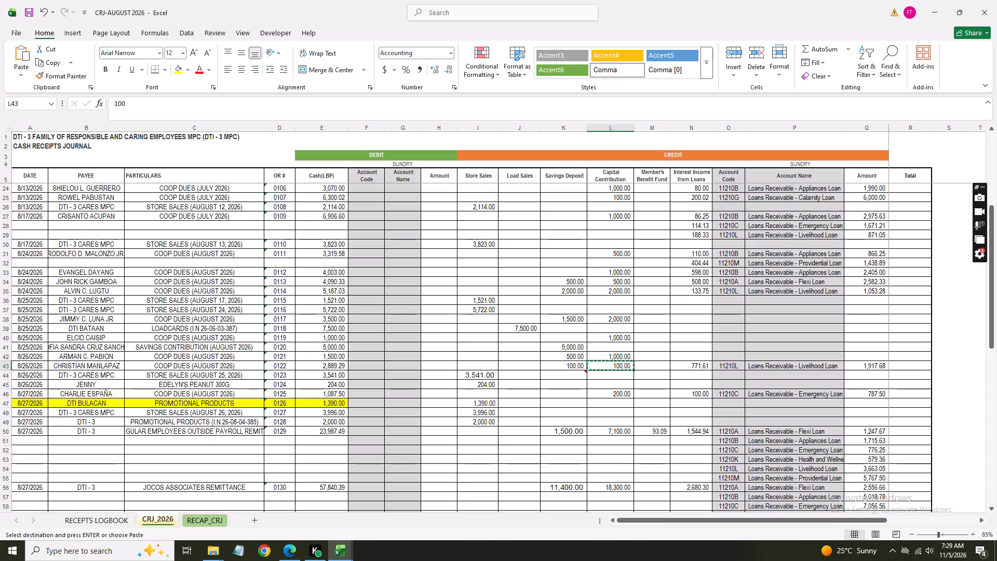
key(alt+Tab)
key(alt+Tab)
key(alt+Tab)
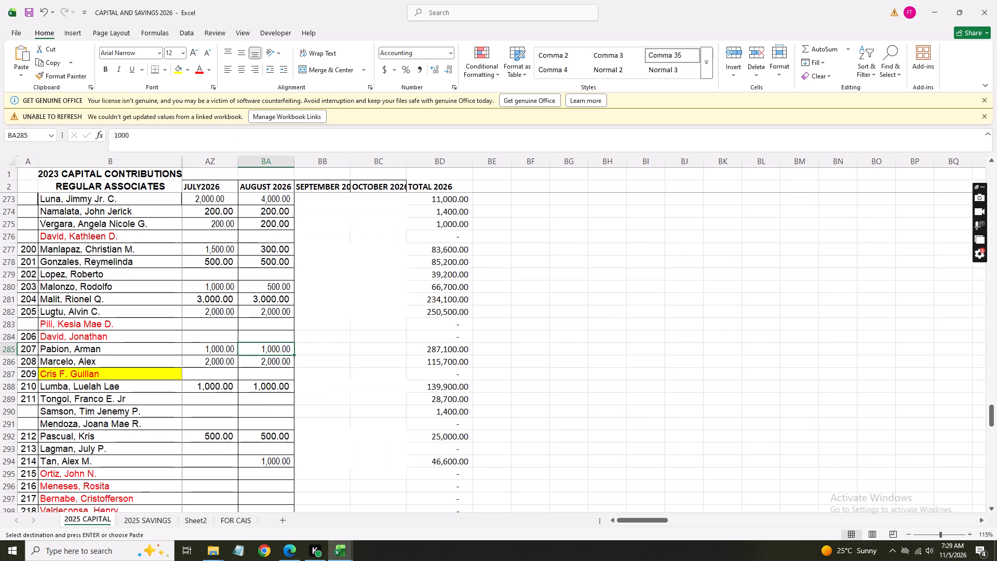
scroll(229, 362, up, 2)
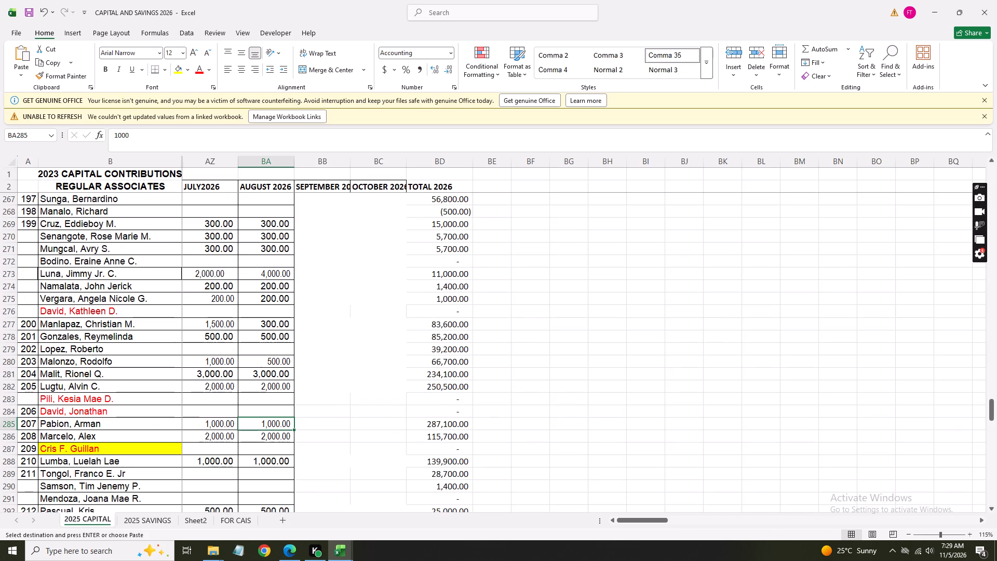
click(110, 326)
click(257, 323)
click(194, 132)
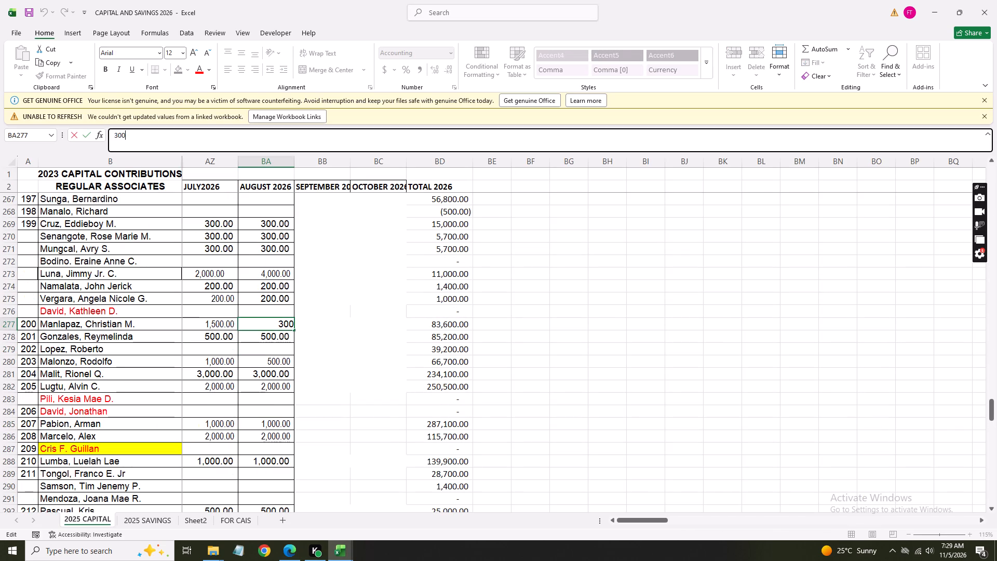
text(+100)
key(Return)
key(alt+Tab)
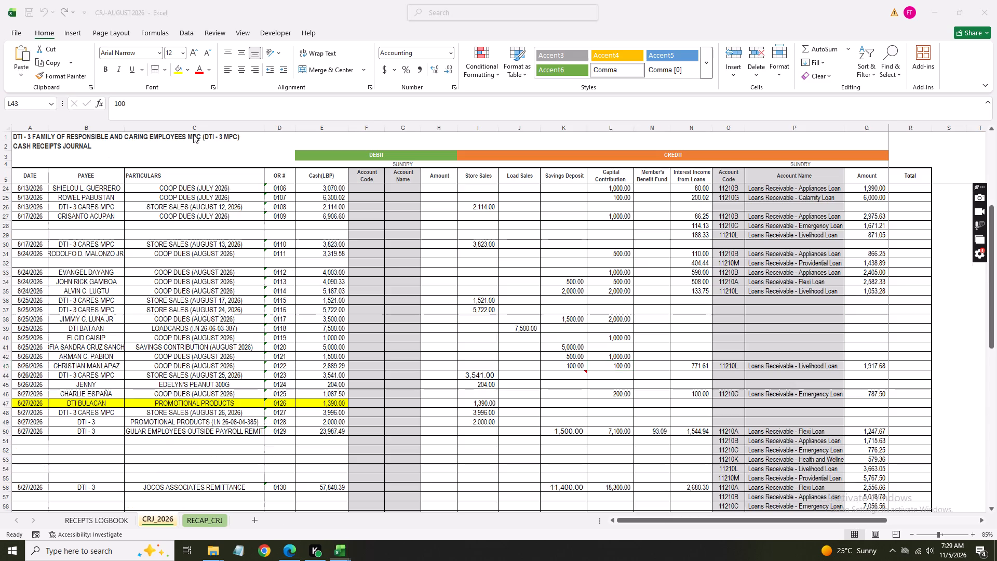
key(alt+Tab)
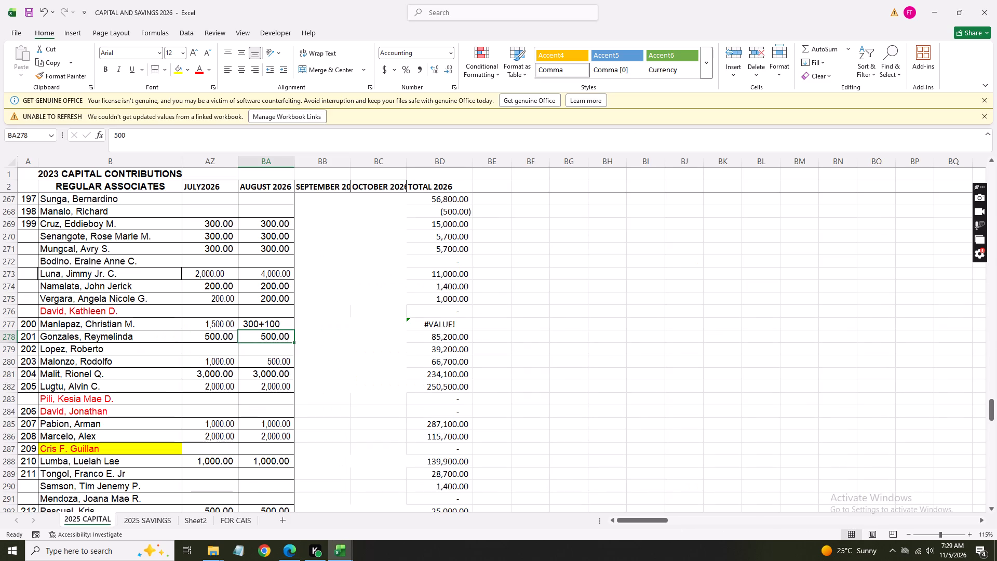
key(Up)
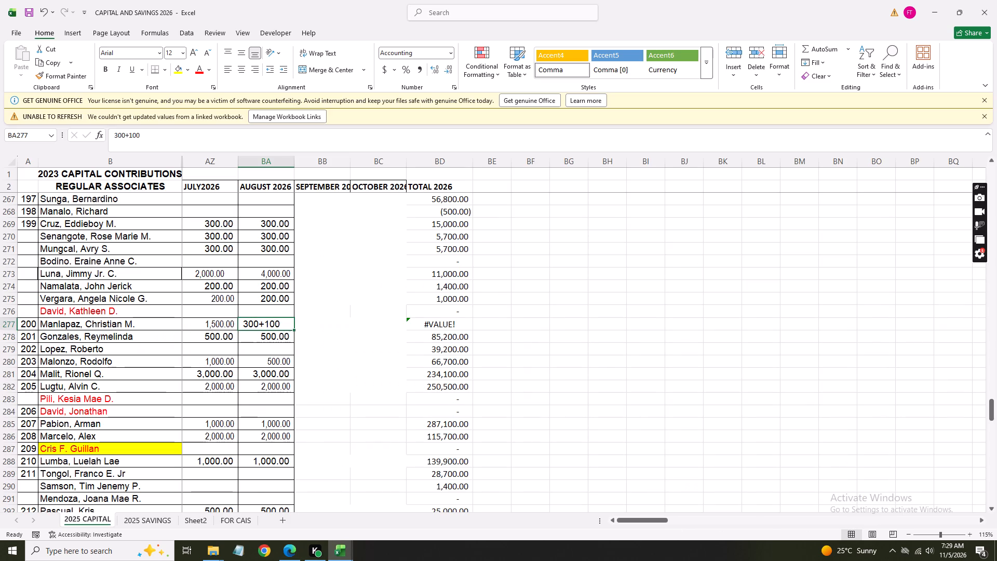
click(113, 134)
key(plus)
key(Return)
Copy the OR 0125 capital contribution of 200 from CRJ-AUGUST 2026 into the payee's August 2026 cell in row 253 of the capital sheet.
key(alt+Tab)
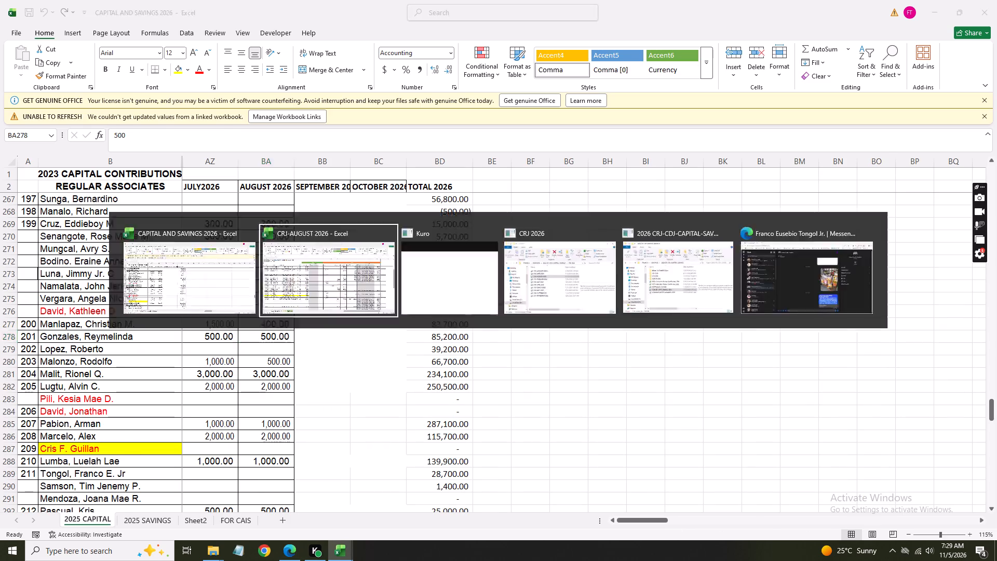
key(Down)
key(Down)
key(Down)
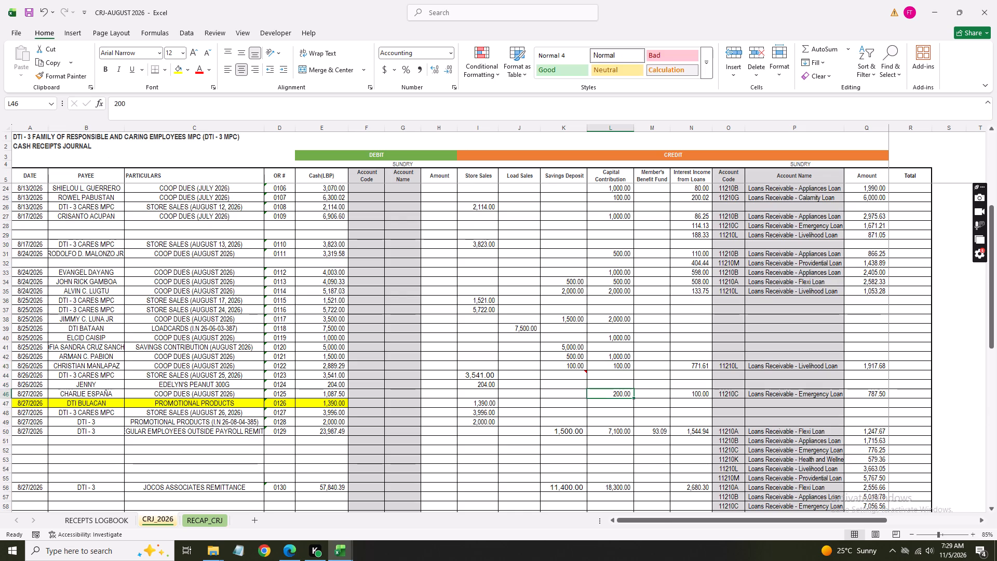
key(ctrl+c)
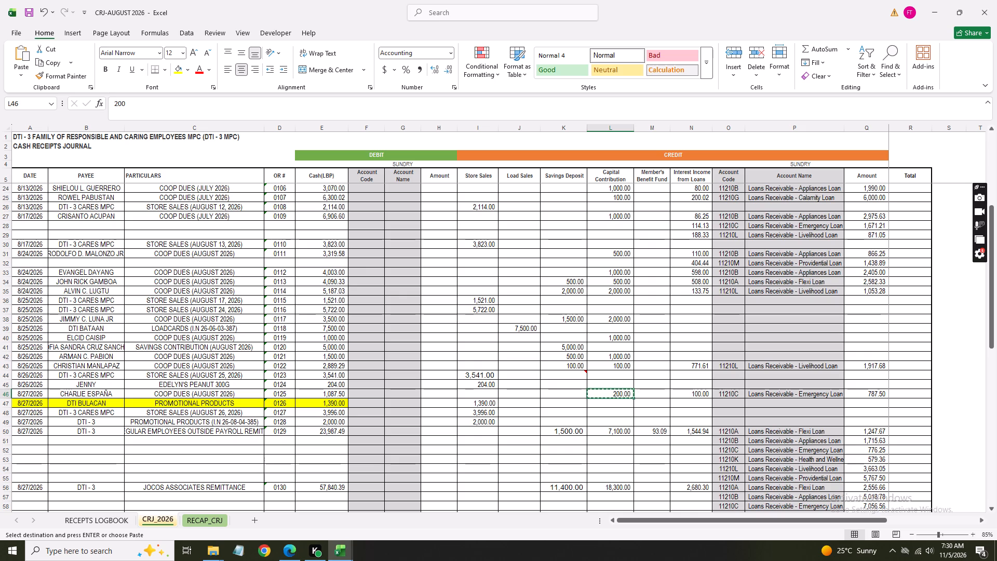
key(alt+Tab)
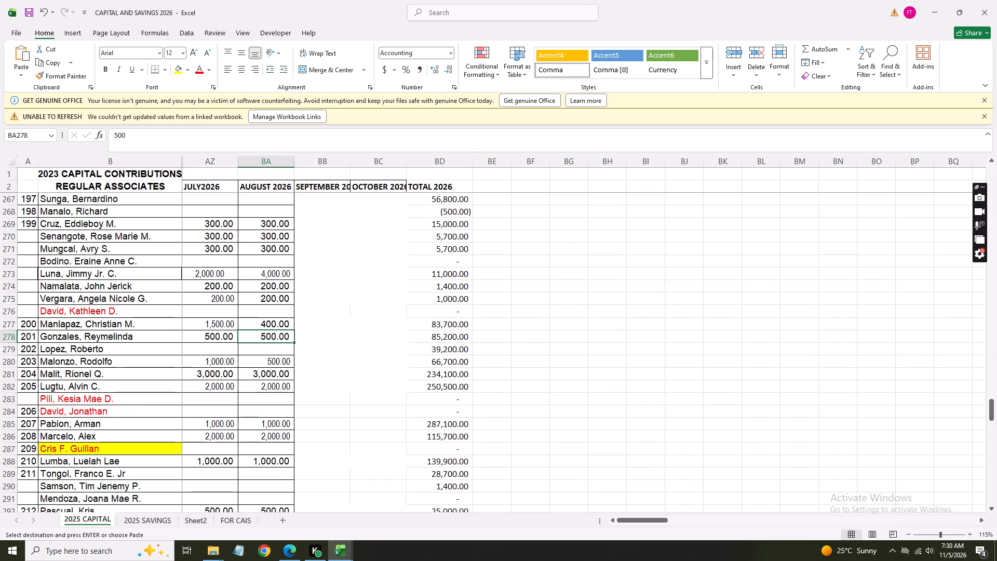
key(ctrl+f)
text(charlie)
key(Return)
key(Escape)
key(Right)
key(Right)
key(Right)
key(Left)
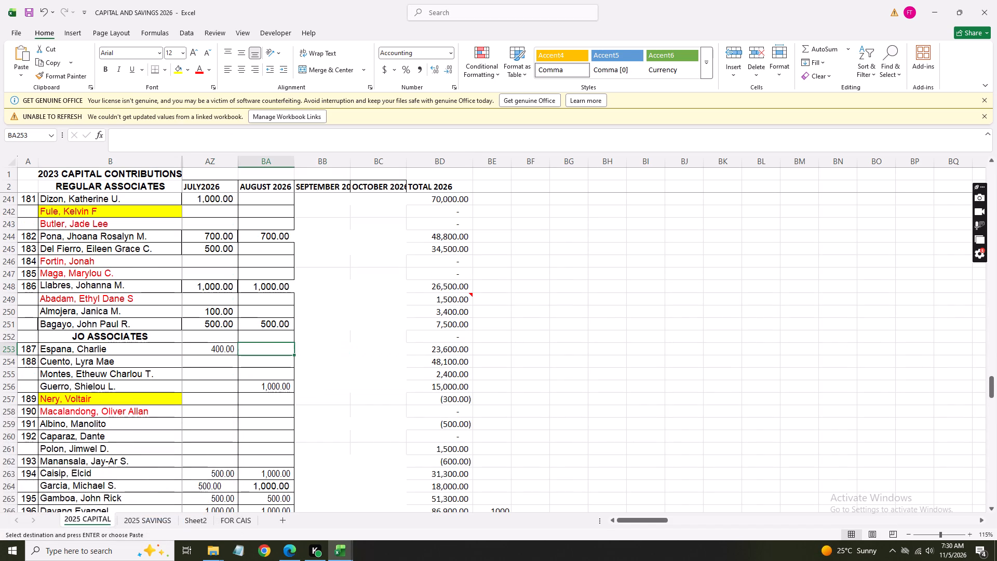
key(ctrl+v)
Review the remaining remittance capital contributions from OR 0129 onward and the August 2026 totals in the CRJ-AUGUST 2026 journal.
key(alt+Tab)
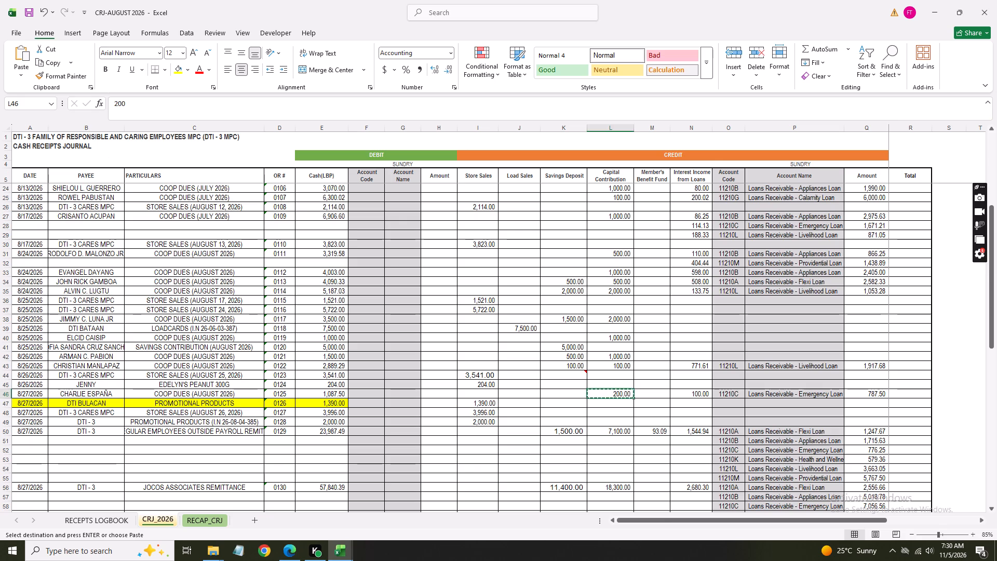
key(Down)
key(Down)
key(Down)
key(Down)
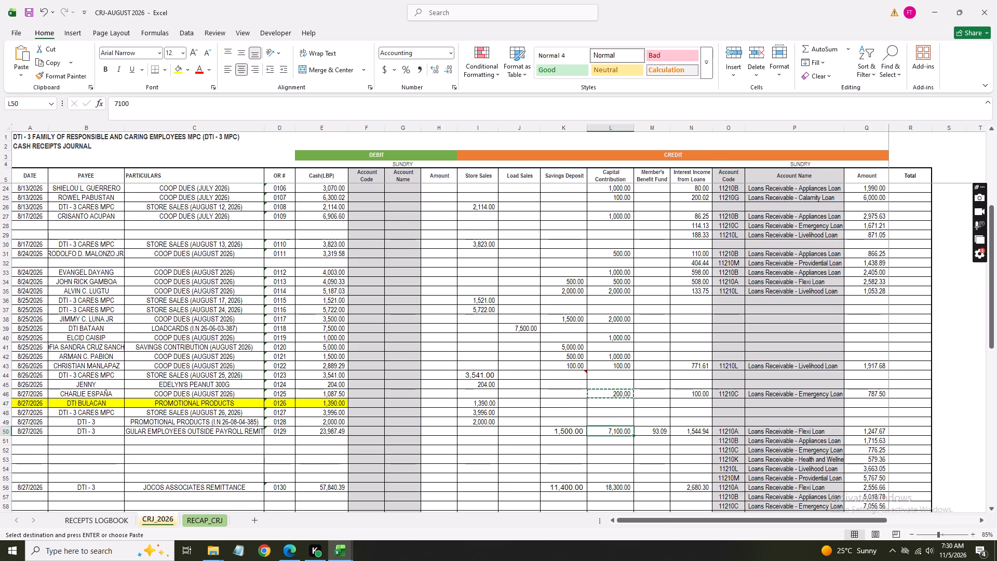
scroll(514, 228, down, 15)
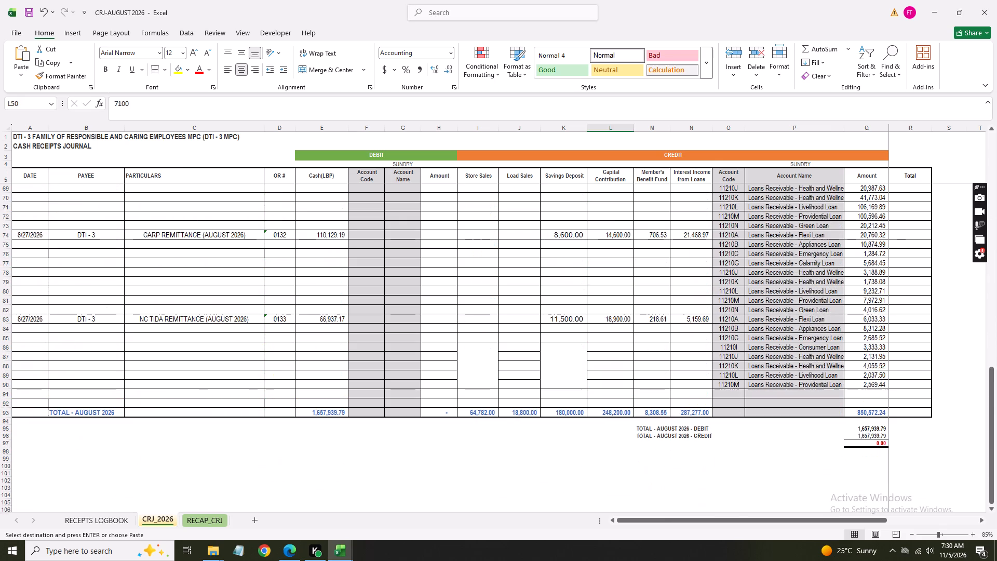
scroll(578, 349, up, 3)
scroll(578, 349, down, 3)
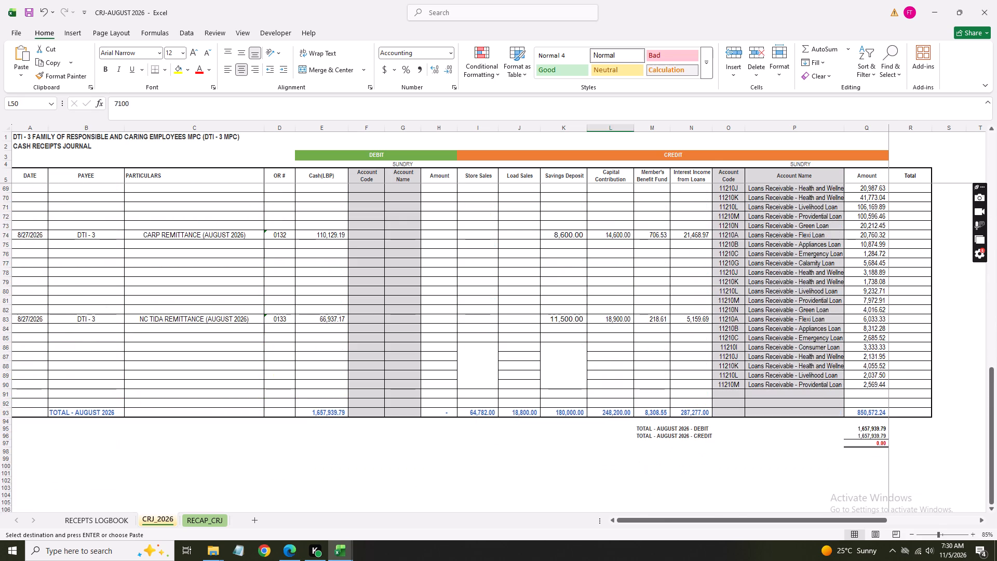
Replace the August 2026 balance per FS in cell BA316 of the capital sheet with the journal's capital contribution total, 248200.
click(621, 413)
key(alt+Tab)
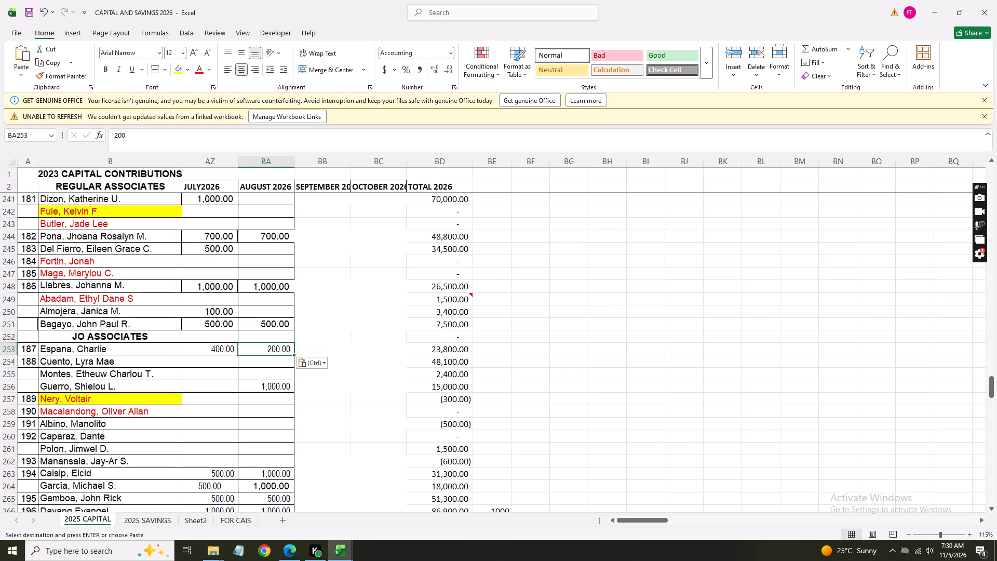
scroll(362, 428, down, 19)
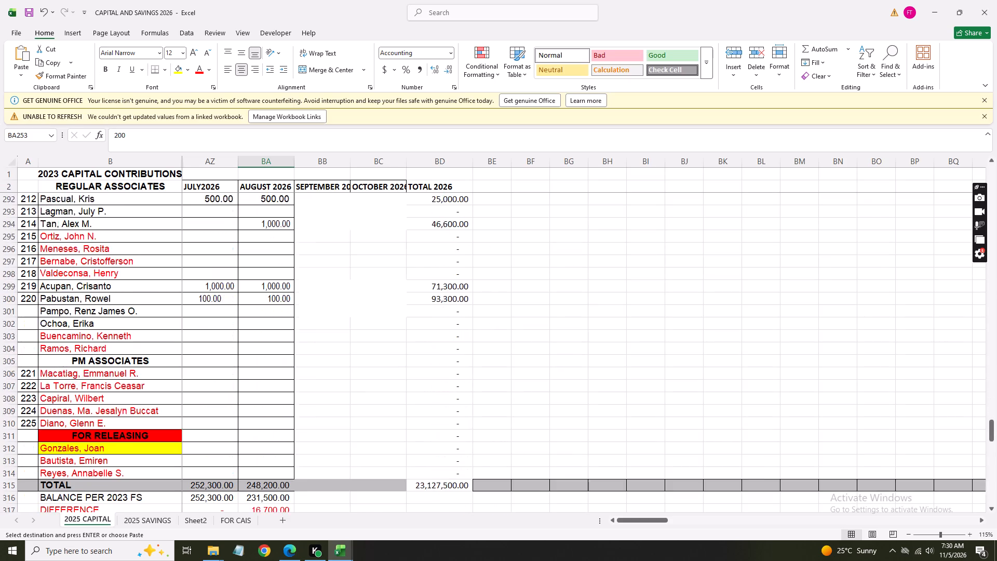
scroll(362, 426, down, 4)
click(273, 289)
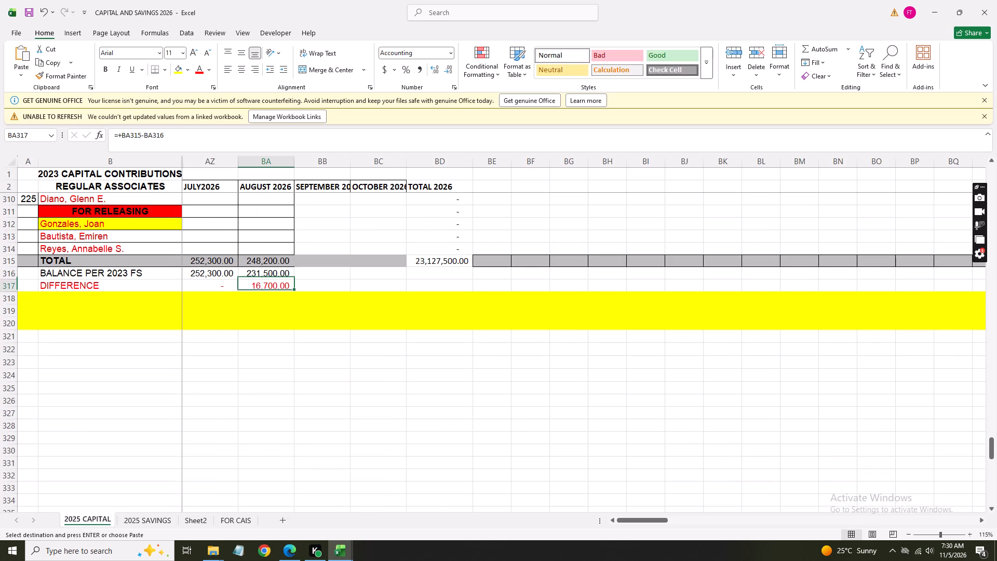
click(258, 273)
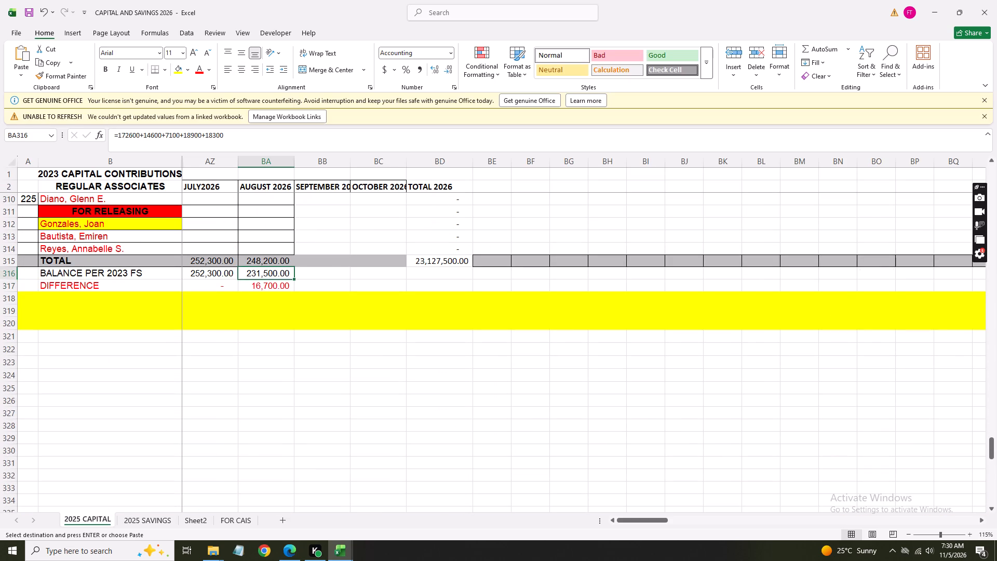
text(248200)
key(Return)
click(341, 325)
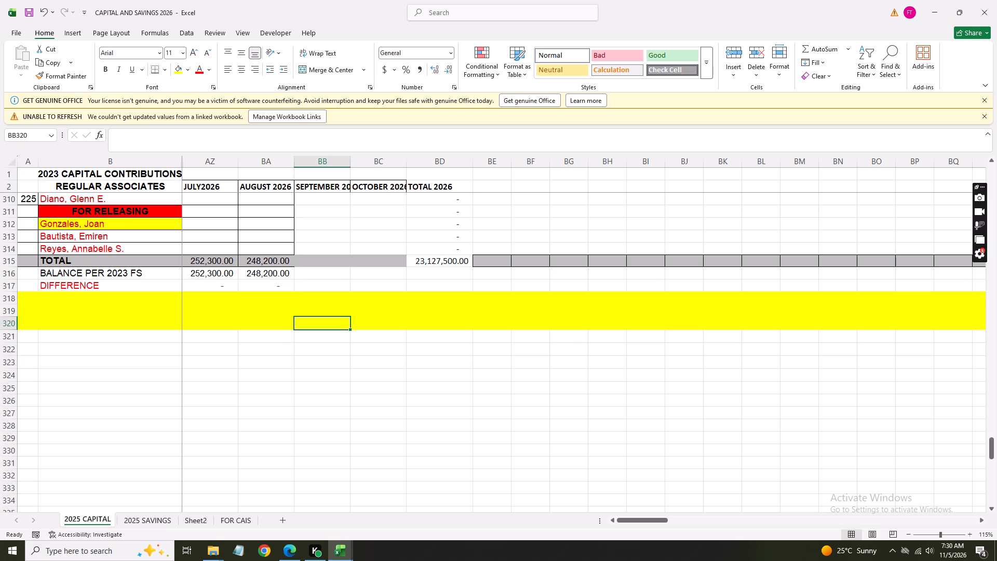
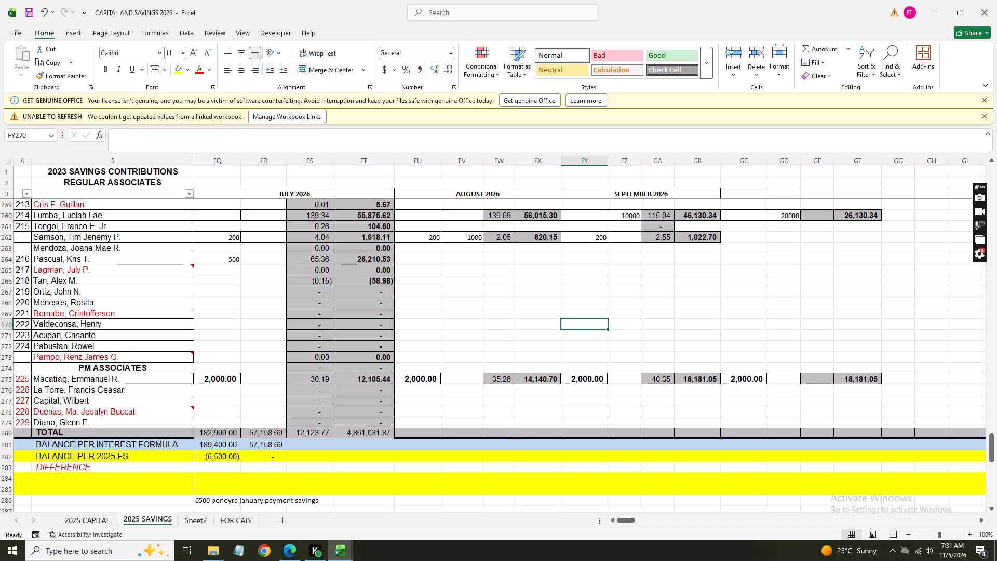
Copy the July 2026 total formulas in row 280 of the 2025 SAVINGS sheet into the August 2026 columns, starting at FU280.
scroll(316, 424, up, 7)
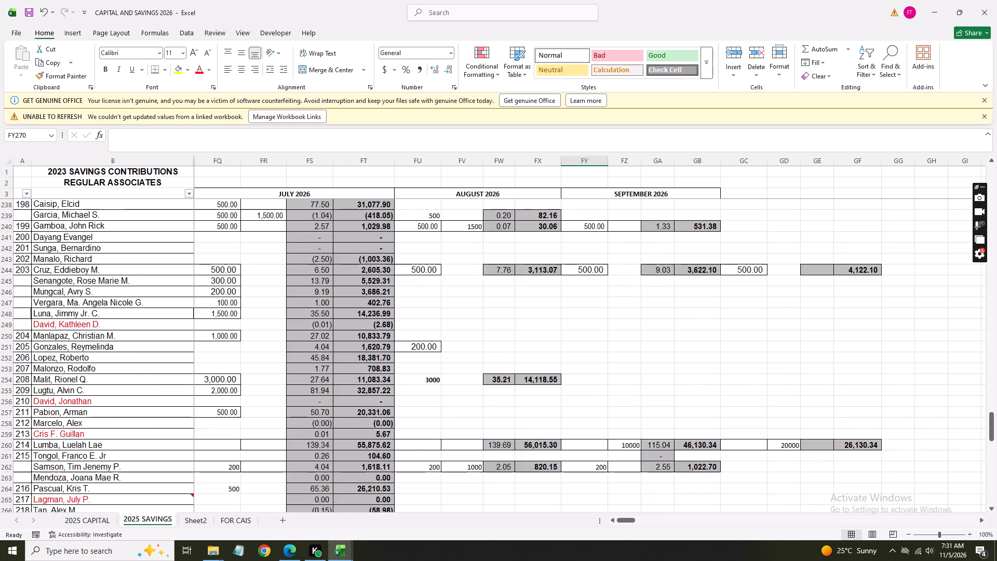
scroll(318, 422, down, 6)
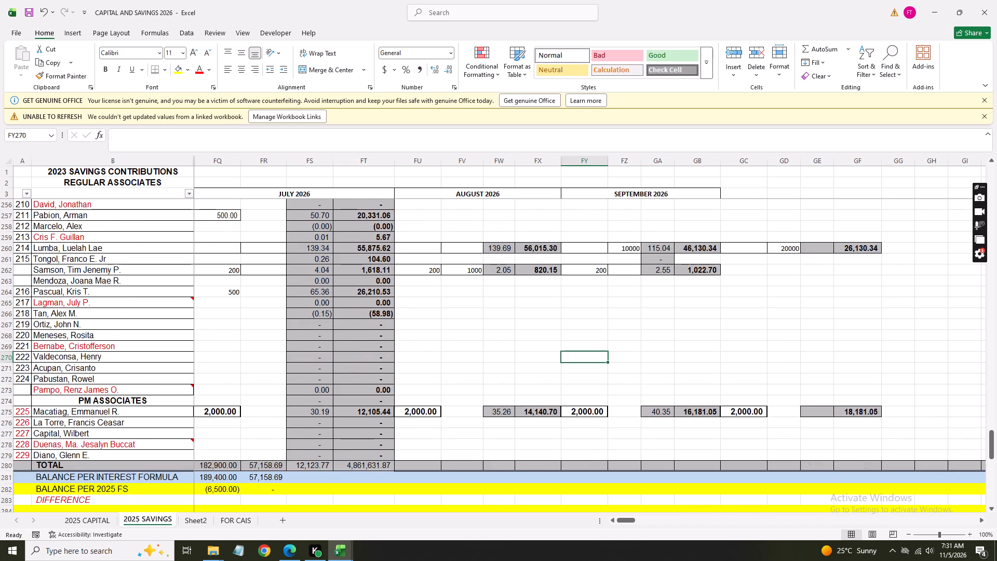
drag(223, 466, 344, 464)
key(ctrl+c)
click(420, 461)
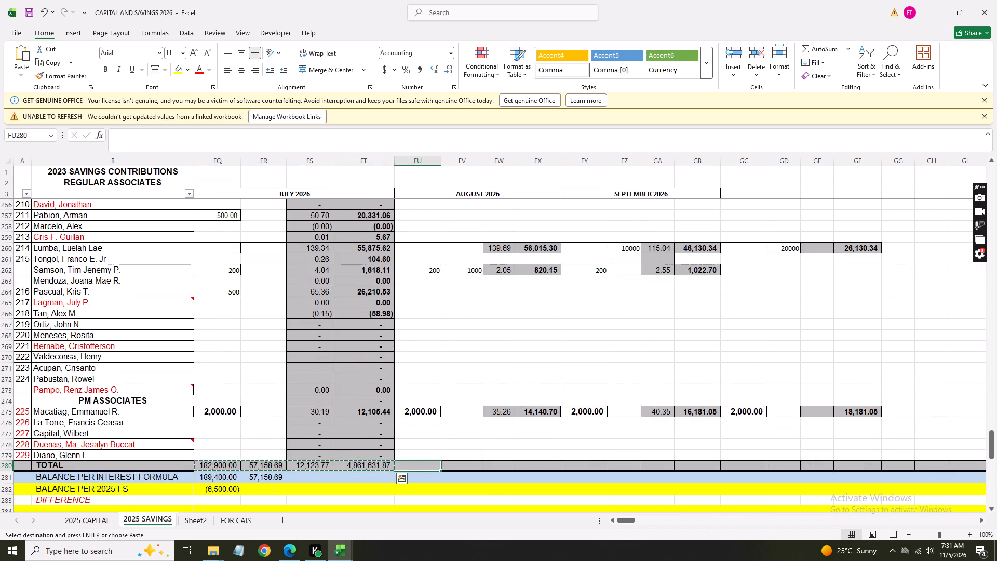
key(ctrl+v)
click(511, 445)
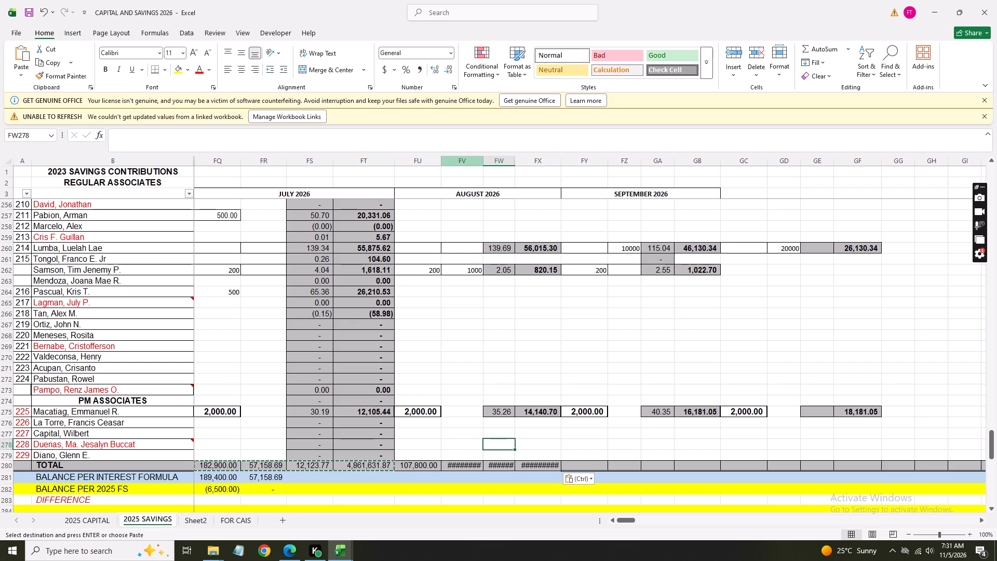
Auto-fit the widths of August 2026 columns FV, FW and FX so the row 280 totals fit.
click(459, 159)
double_click(484, 159)
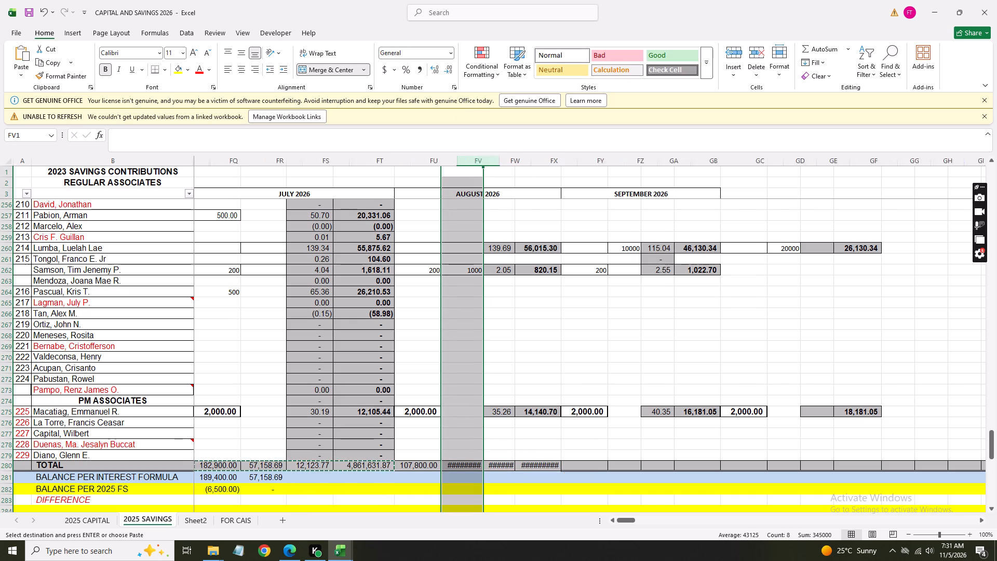
click(511, 160)
double_click(520, 163)
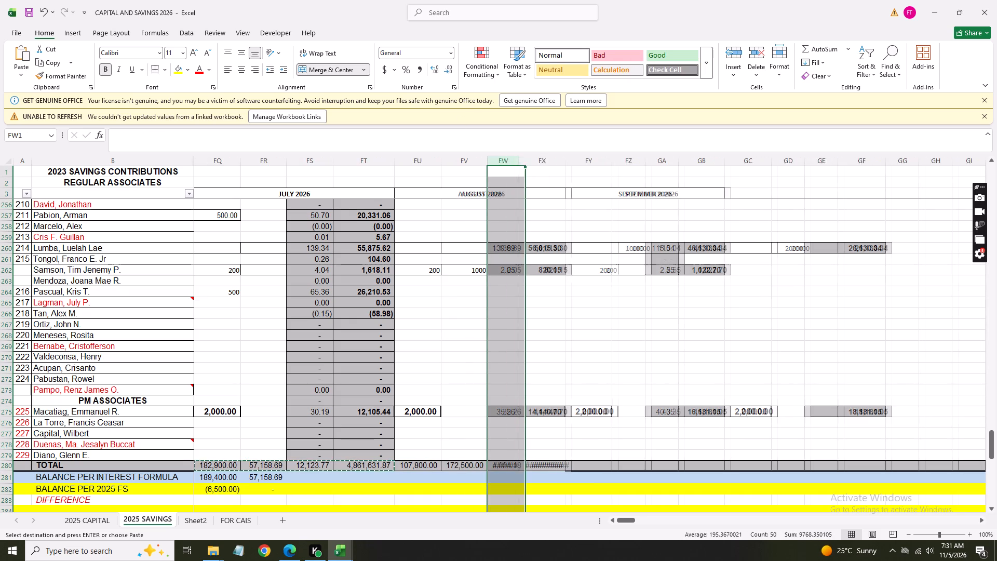
click(550, 162)
double_click(571, 162)
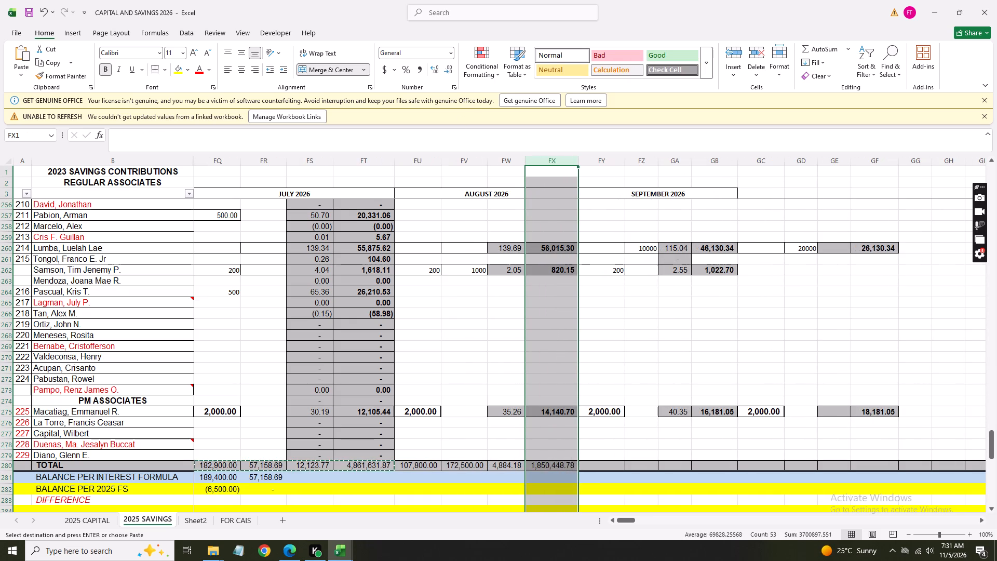
click(552, 336)
click(473, 425)
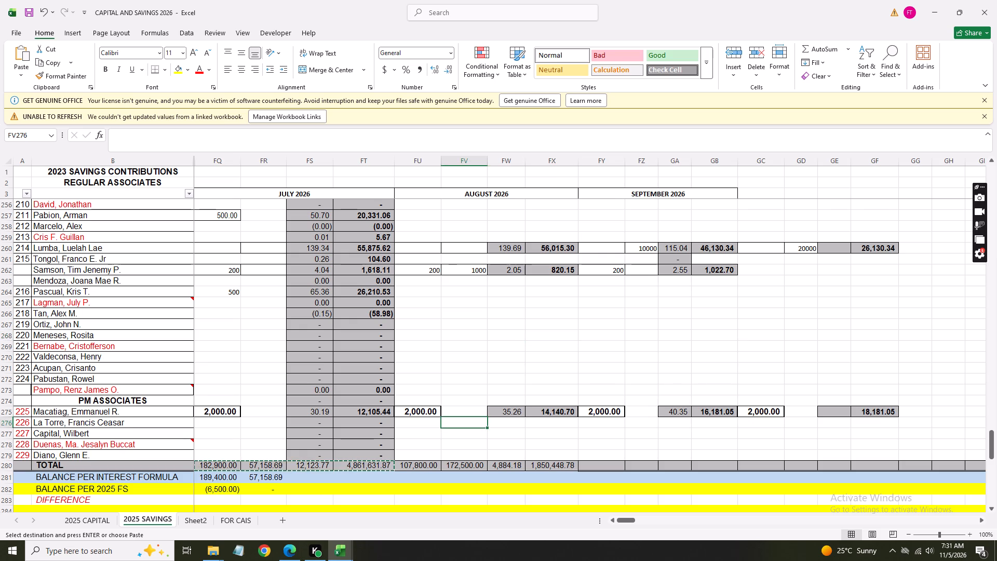
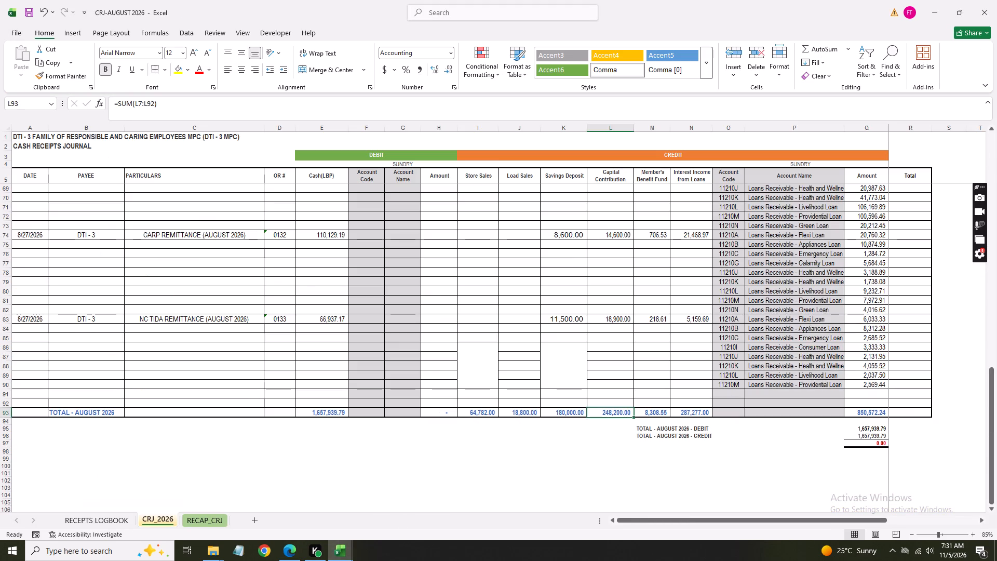
Check the August 2026 savings deposit total in CRJ-AUGUST 2026 against the 2025 SAVINGS sheet of the CAPITAL AND SAVINGS 2026 workbook.
click(590, 438)
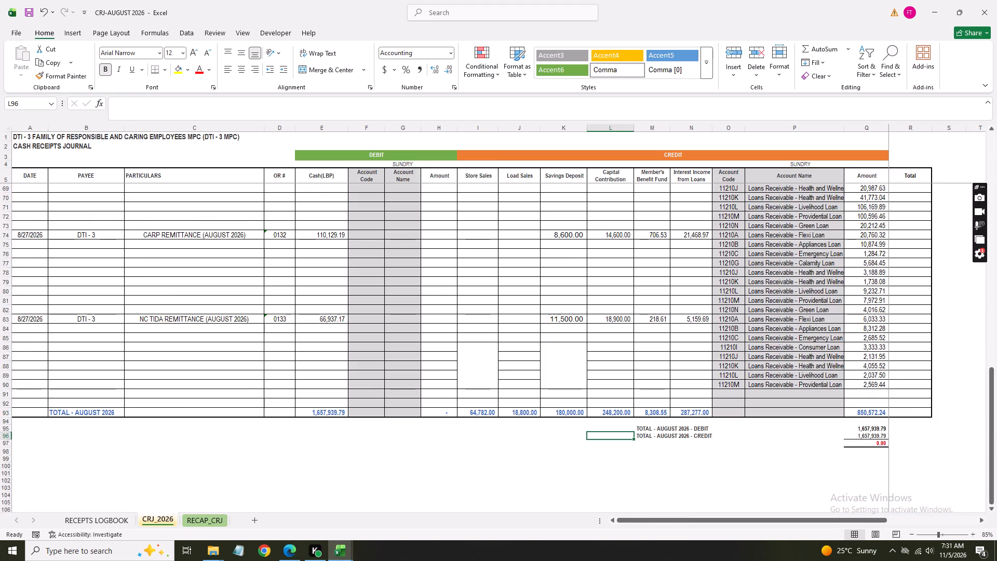
click(576, 413)
key(alt+Tab)
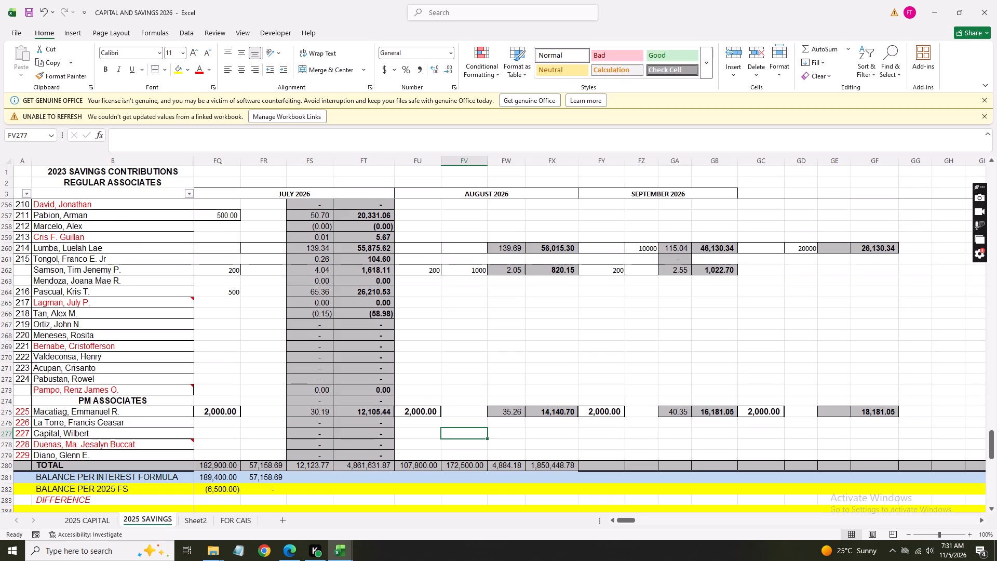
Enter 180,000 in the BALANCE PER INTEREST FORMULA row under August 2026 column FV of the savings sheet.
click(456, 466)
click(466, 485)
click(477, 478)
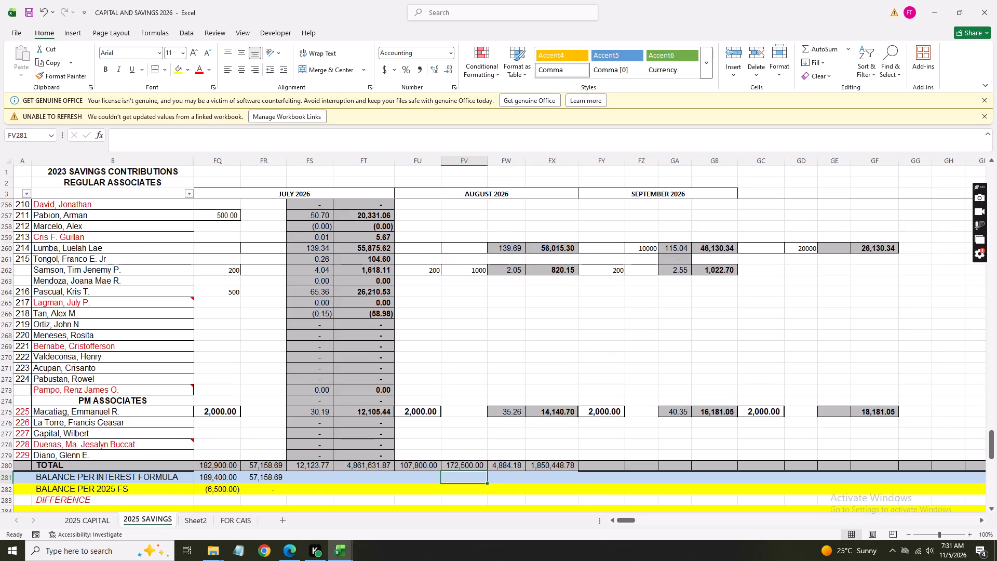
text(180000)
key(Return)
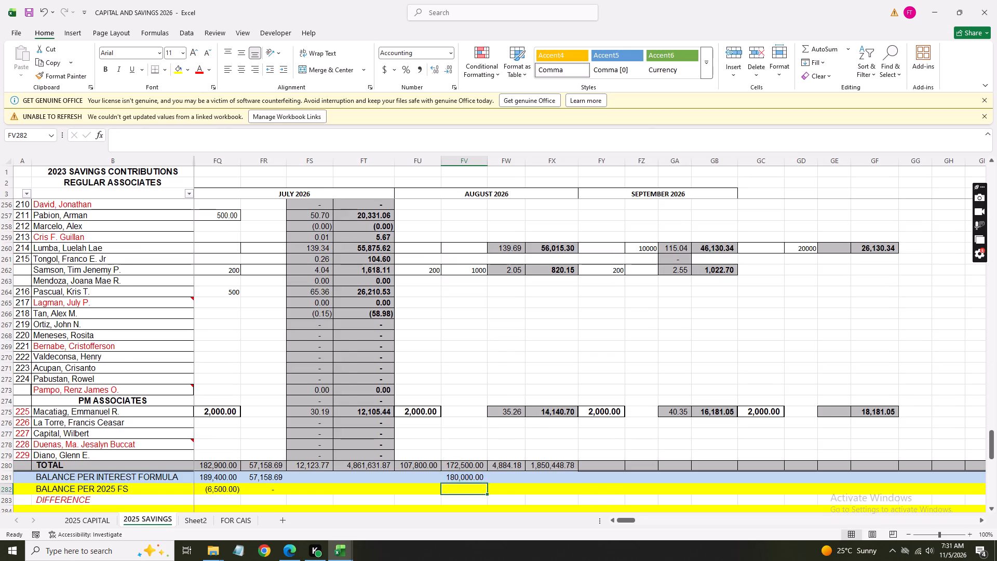
Enter the journal's August 2026 savings deposit total of 180,000 in cell FU281, the BALANCE PER INTEREST FORMULA row.
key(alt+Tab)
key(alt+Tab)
click(420, 478)
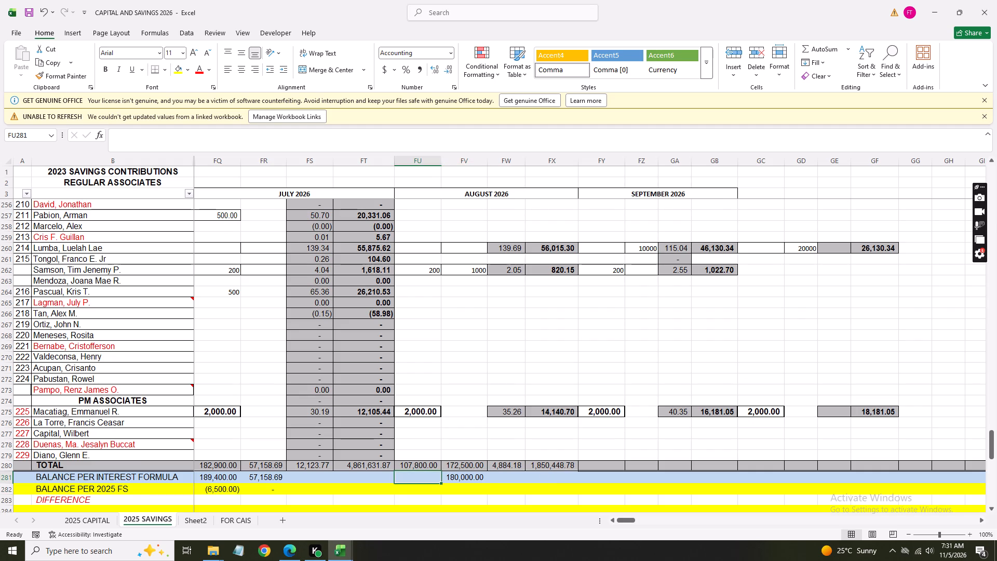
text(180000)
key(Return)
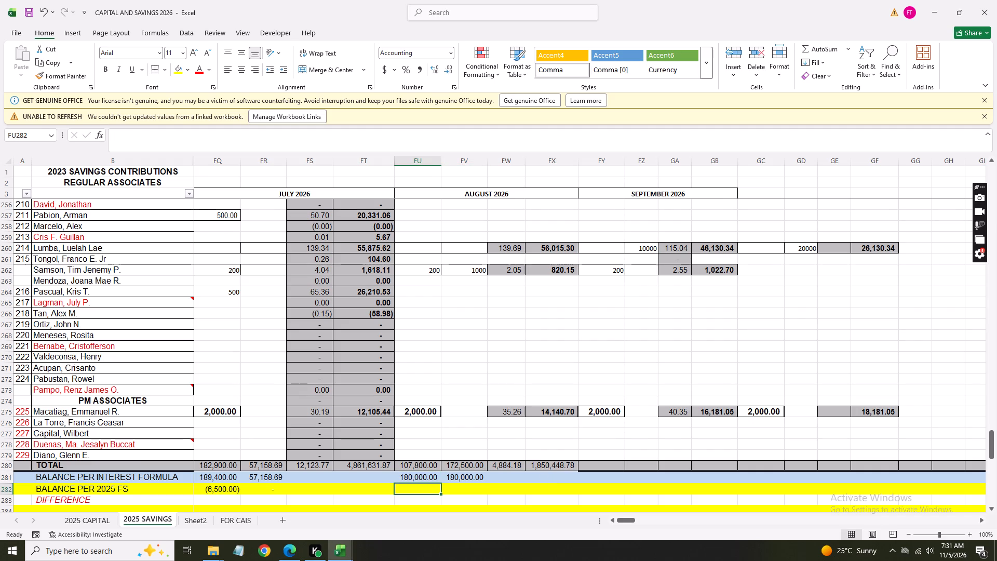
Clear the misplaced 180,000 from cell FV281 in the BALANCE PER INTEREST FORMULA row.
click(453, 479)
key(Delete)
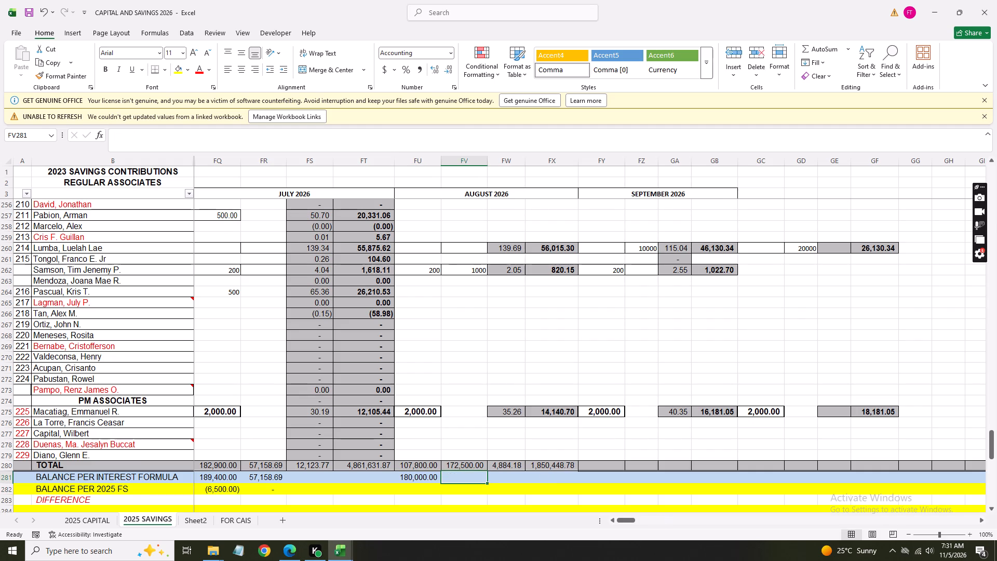
Hide the July 2026 columns FQ to FT in the 2025 SAVINGS sheet so August 2026 sits beside the names.
click(507, 383)
scroll(501, 378, up, 20)
scroll(501, 378, up, 5)
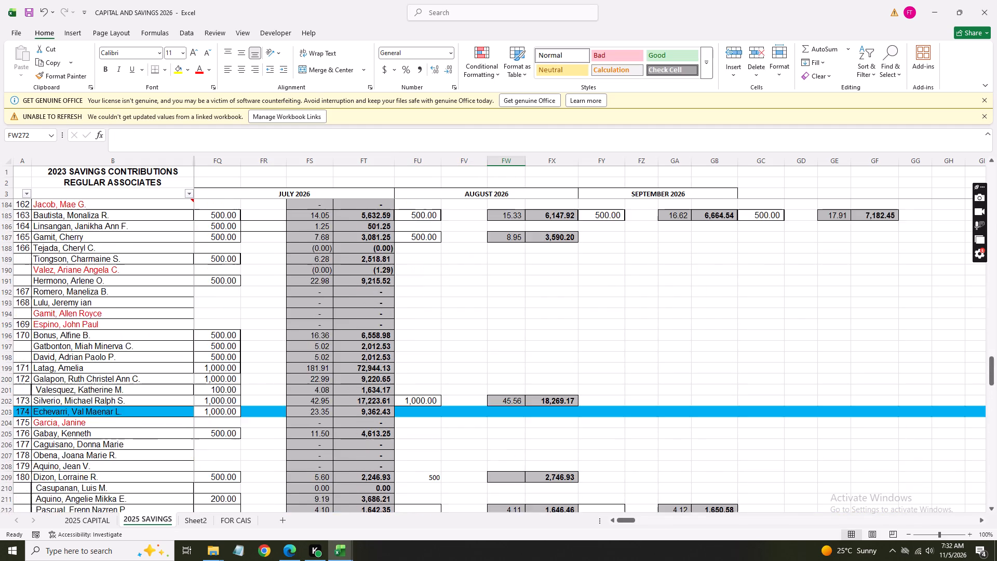
scroll(503, 373, up, 20)
scroll(503, 376, up, 7)
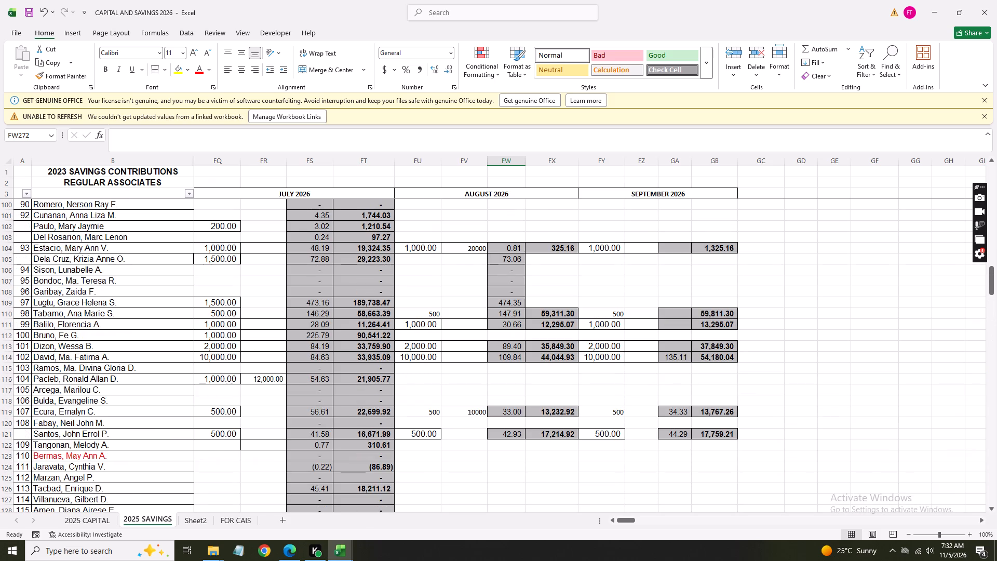
scroll(429, 333, up, 20)
scroll(429, 333, up, 12)
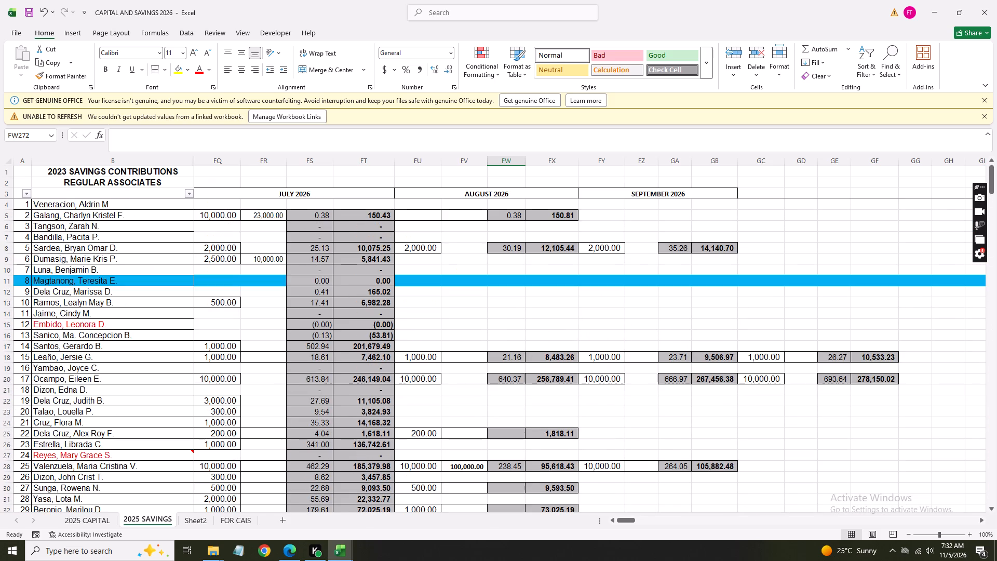
scroll(429, 333, up, 11)
drag(228, 164, 228, 164)
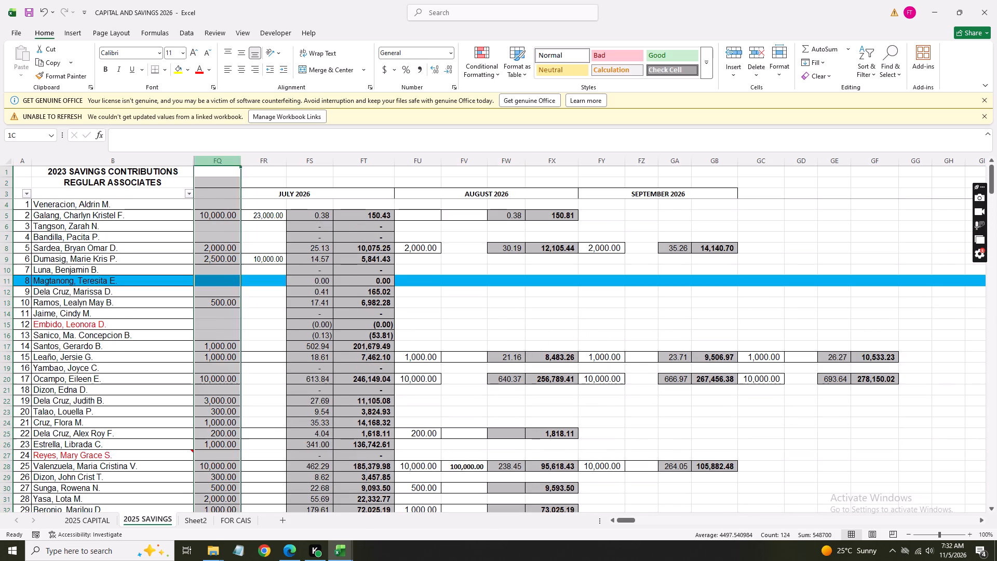
drag(228, 164, 347, 163)
right_click(349, 161)
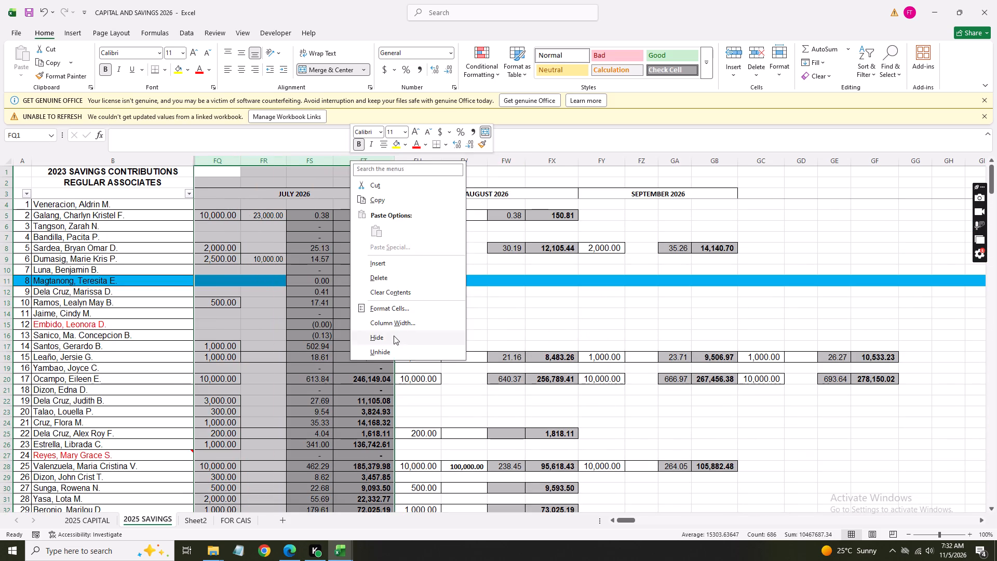
click(394, 336)
click(256, 307)
scroll(291, 319, down, 5)
scroll(289, 319, up, 5)
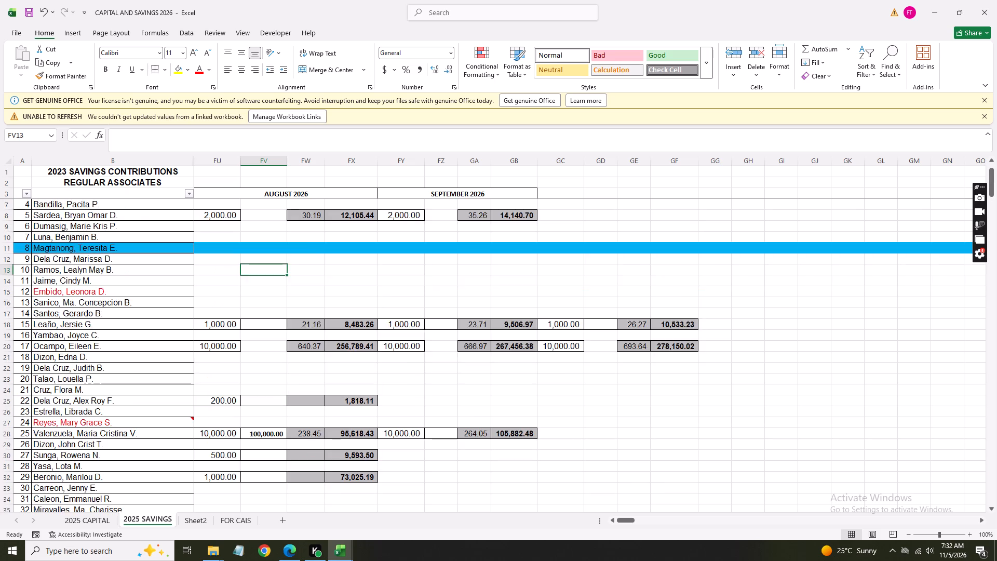
scroll(284, 330, up, 5)
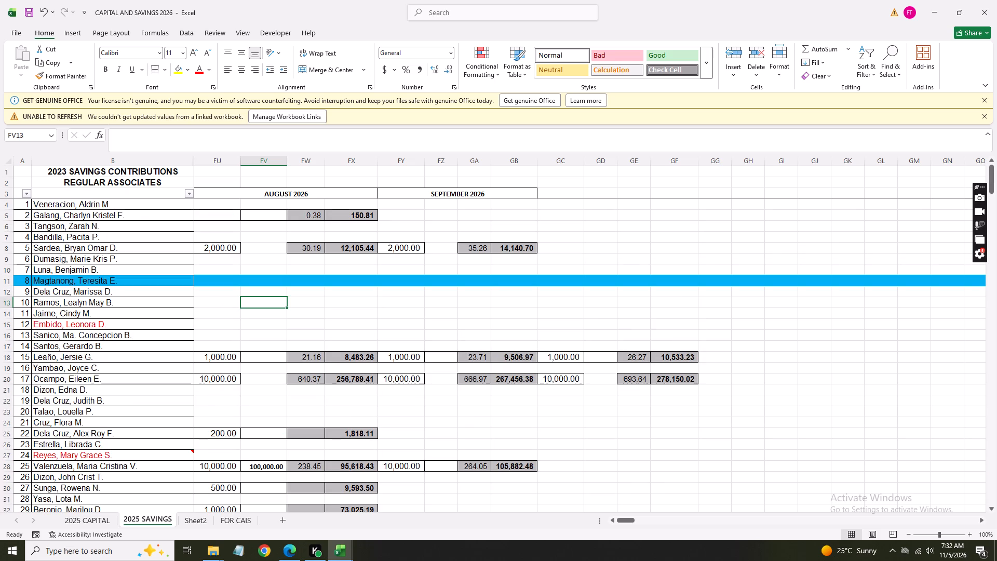
Switch back to the CRJ-AUGUST 2026 cash receipts journal to consult its savings deposits.
click(929, 9)
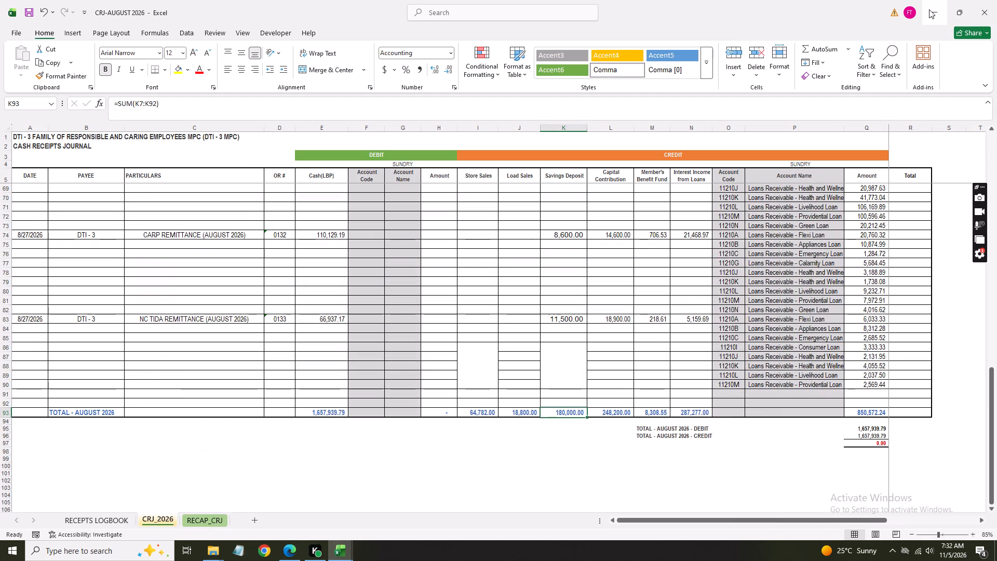
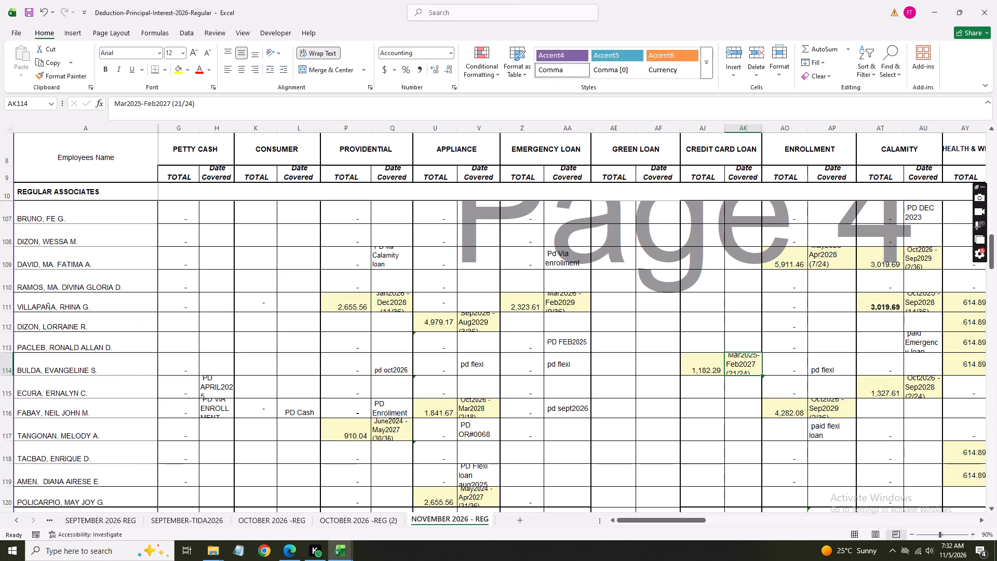
Examine the savings totals of the Regular, CARP and TIDA groups on the AUGUST 2026 REG sheet.
triple_click(14, 524)
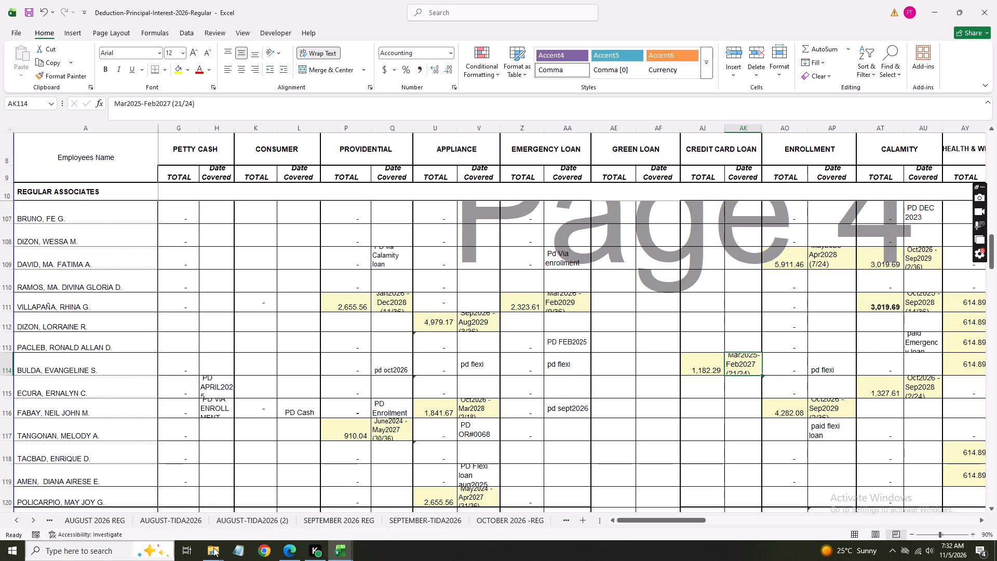
click(92, 518)
scroll(339, 379, down, 2)
scroll(340, 378, up, 12)
click(356, 355)
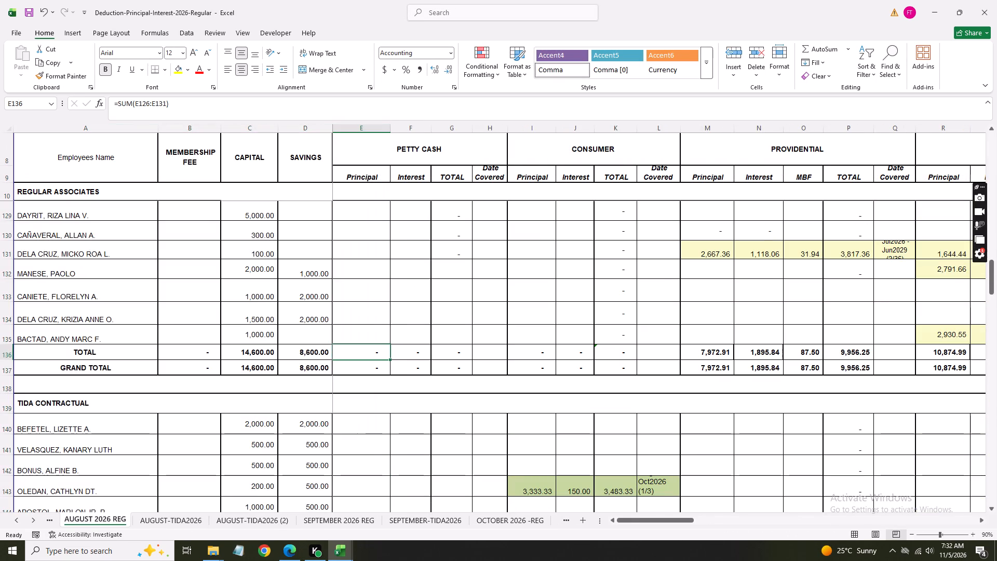
scroll(358, 360, up, 3)
click(313, 246)
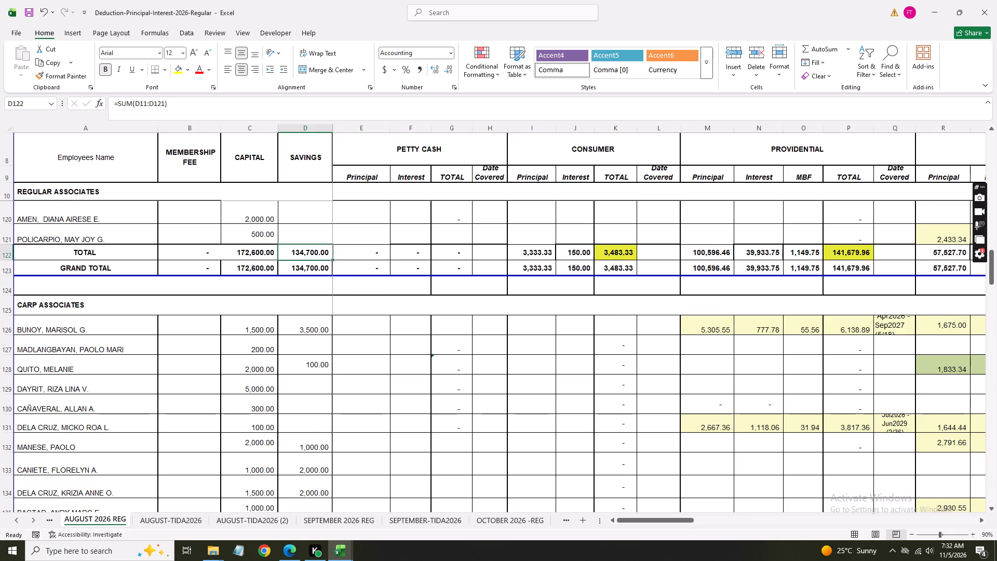
scroll(408, 364, down, 4)
ctrl+click(314, 308)
scroll(377, 392, down, 4)
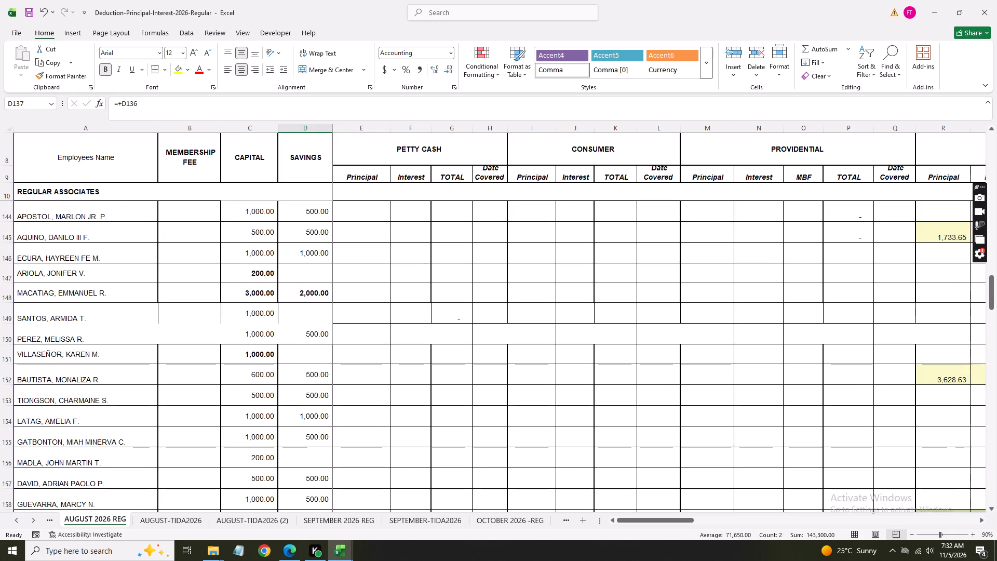
scroll(333, 345, down, 3)
ctrl+click(313, 405)
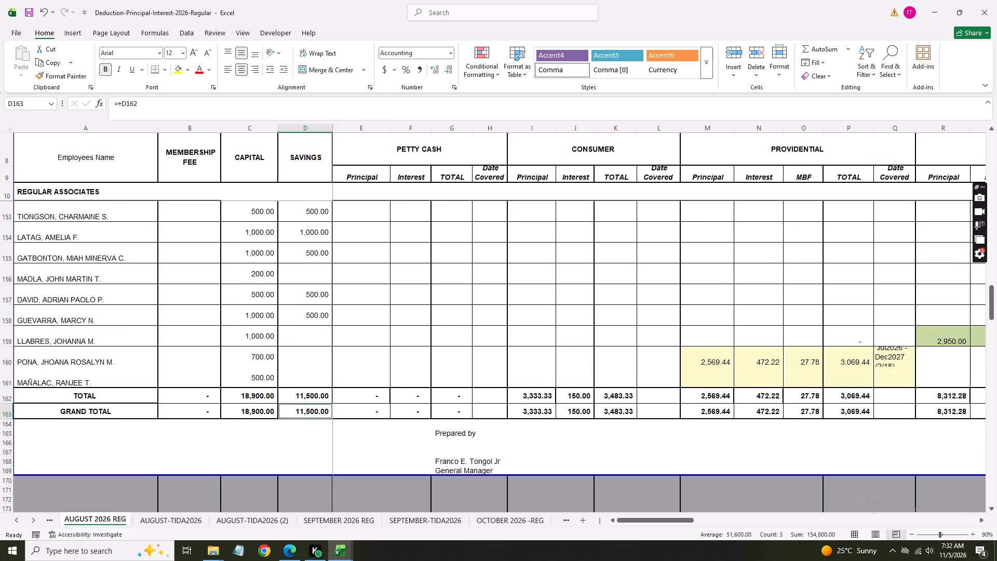
scroll(325, 403, up, 9)
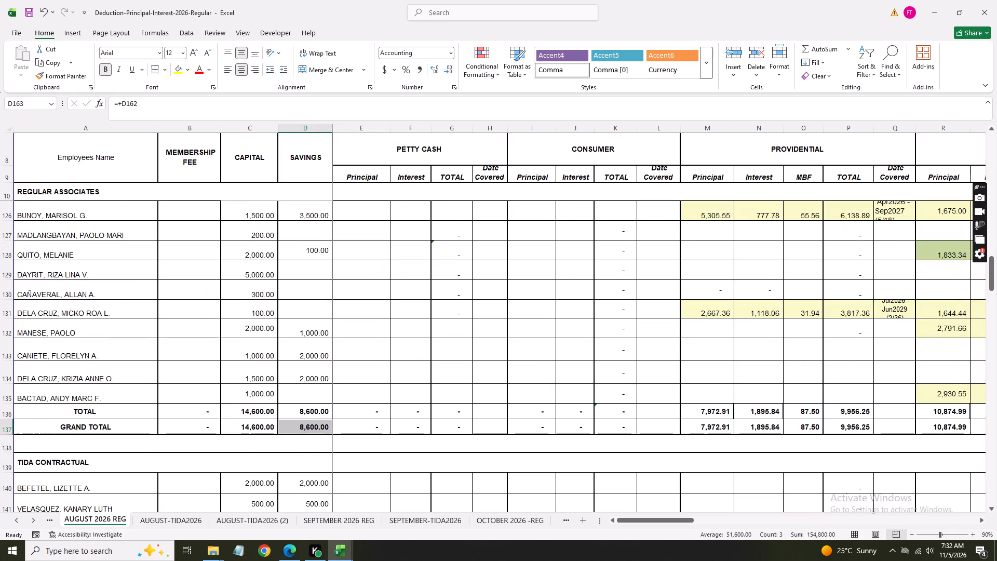
click(347, 383)
scroll(358, 388, up, 2)
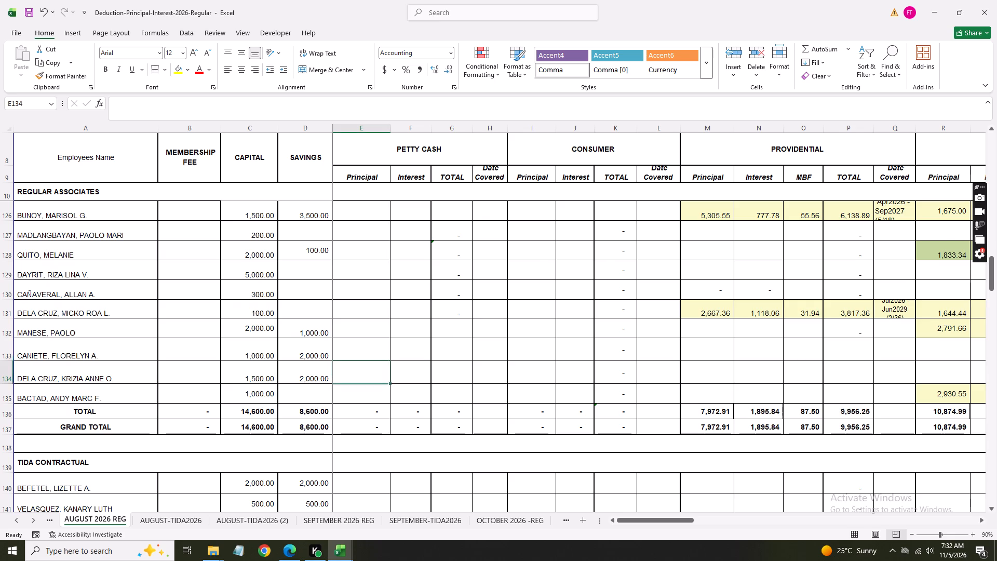
scroll(359, 388, up, 2)
Switch to CRJ-AUGUST 2026 and select the journal's first savings deposit, cell K13 in the OR # 0095 row.
key(alt+Tab)
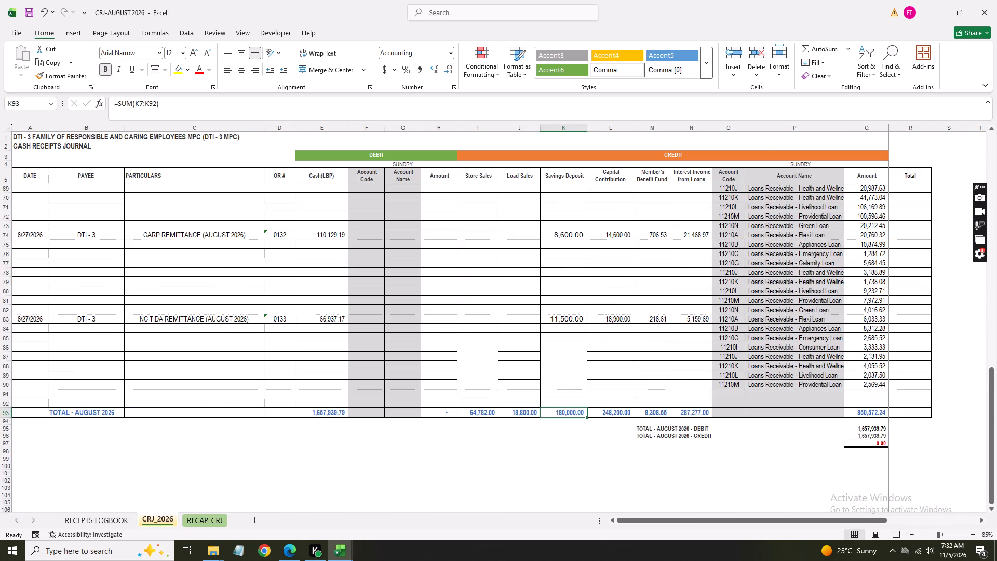
scroll(574, 453, up, 20)
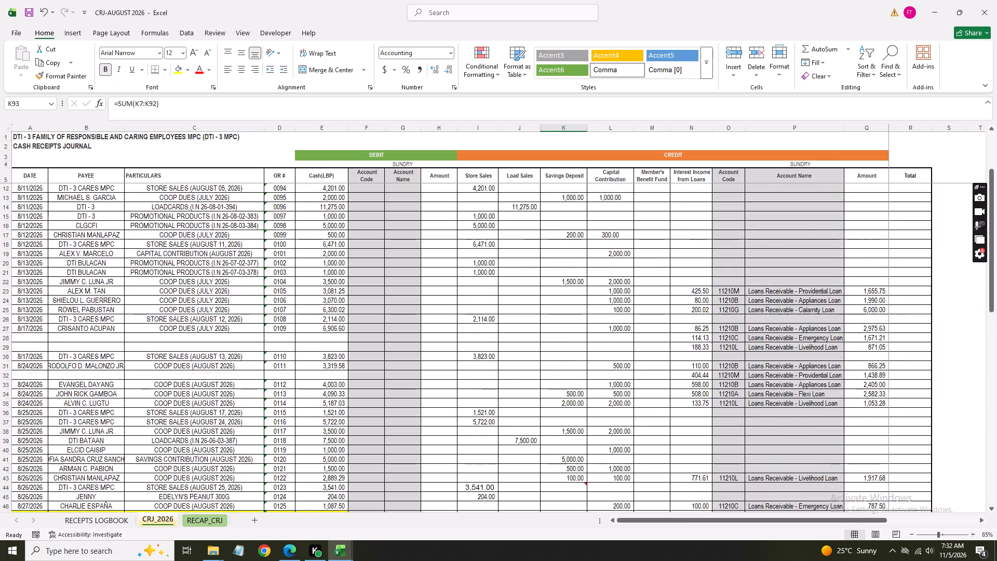
scroll(576, 451, up, 10)
click(559, 269)
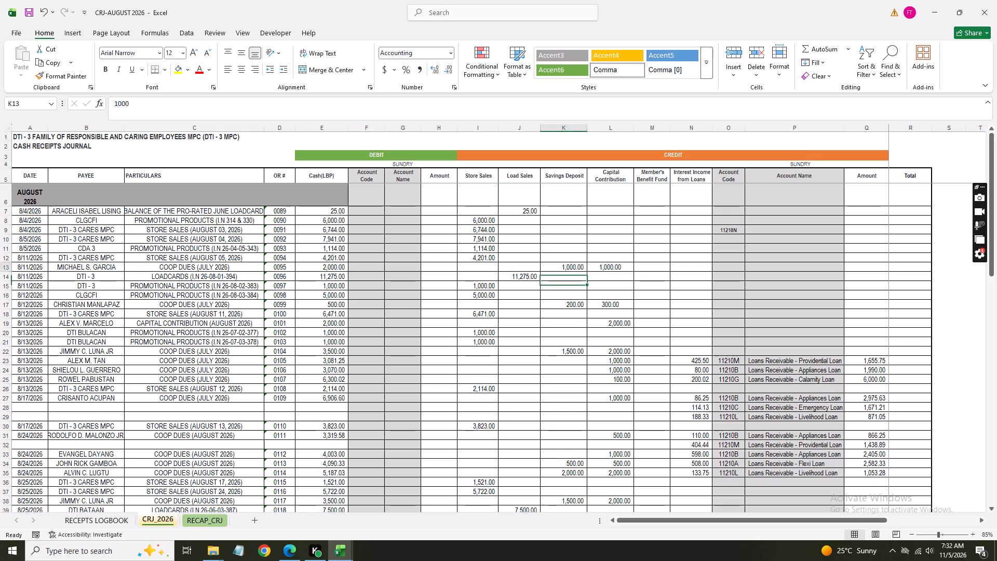
In CAPITAL AND SAVINGS 2026, clear the old August 2026 savings deposits from FU4 to FU279 on the 2025 SAVINGS sheet.
key(alt+Tab)
key(alt+Tab)
click(343, 546)
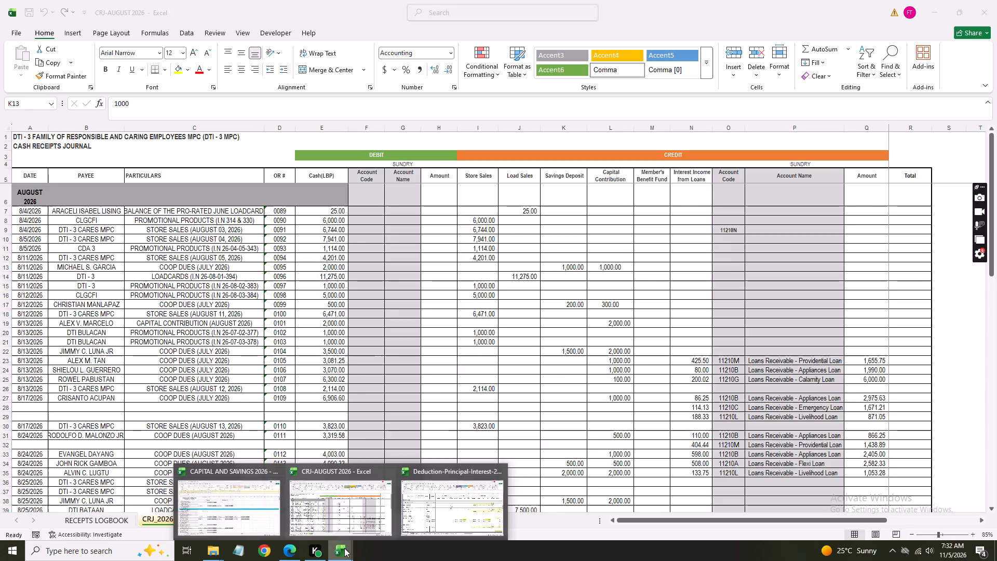
click(318, 500)
click(341, 553)
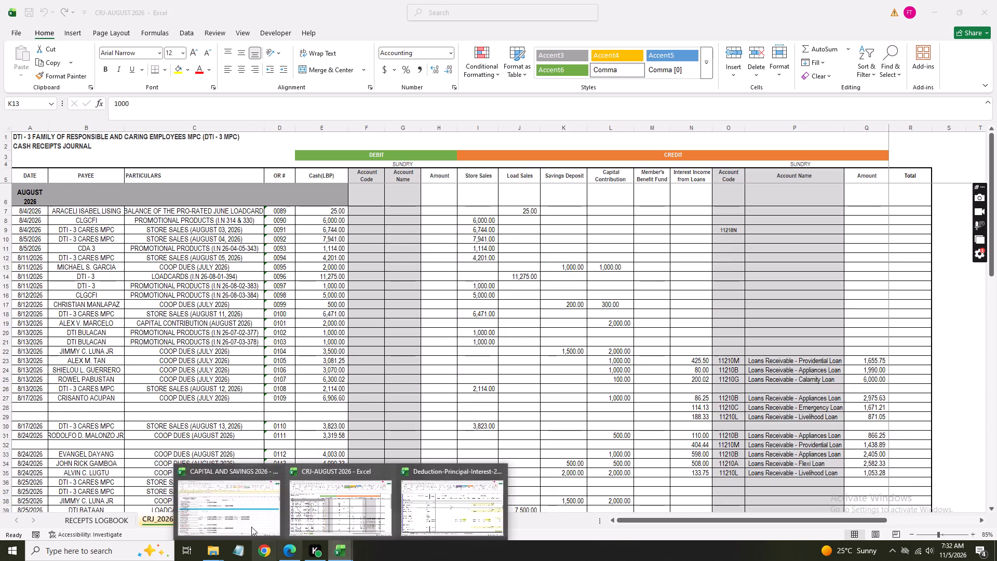
click(230, 507)
scroll(261, 374, up, 10)
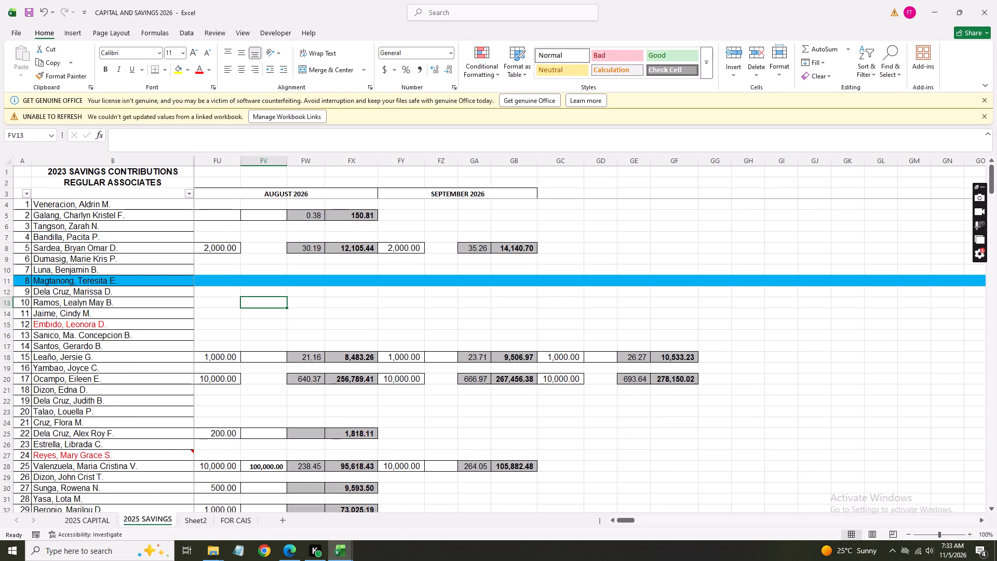
drag(218, 204, 199, 557)
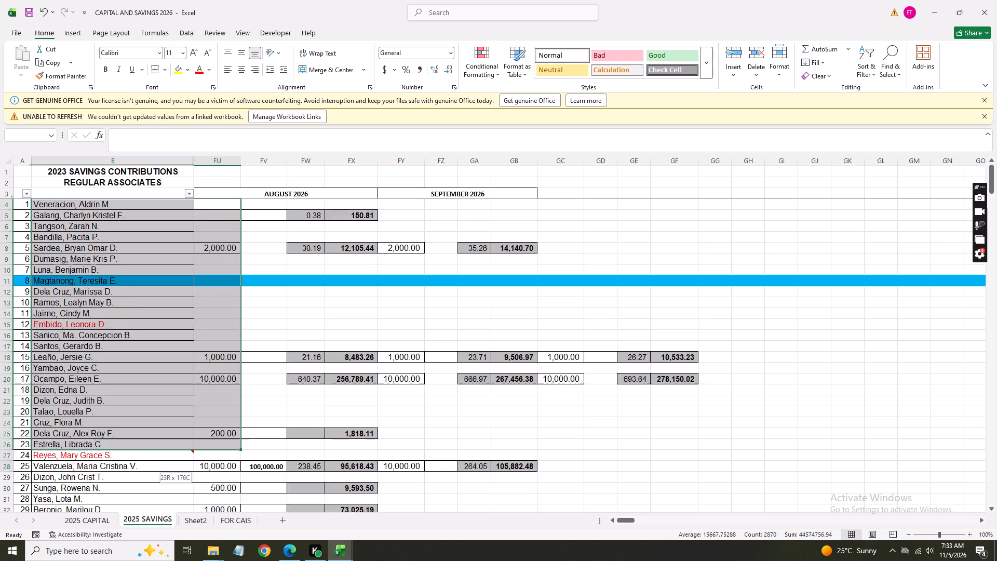
drag(199, 557, 244, 377)
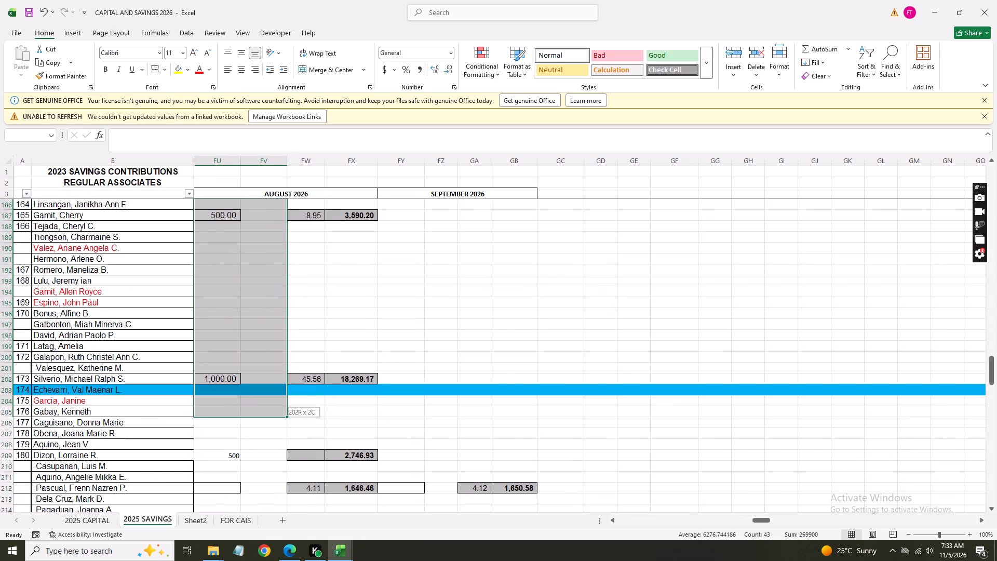
drag(244, 377, 233, 177)
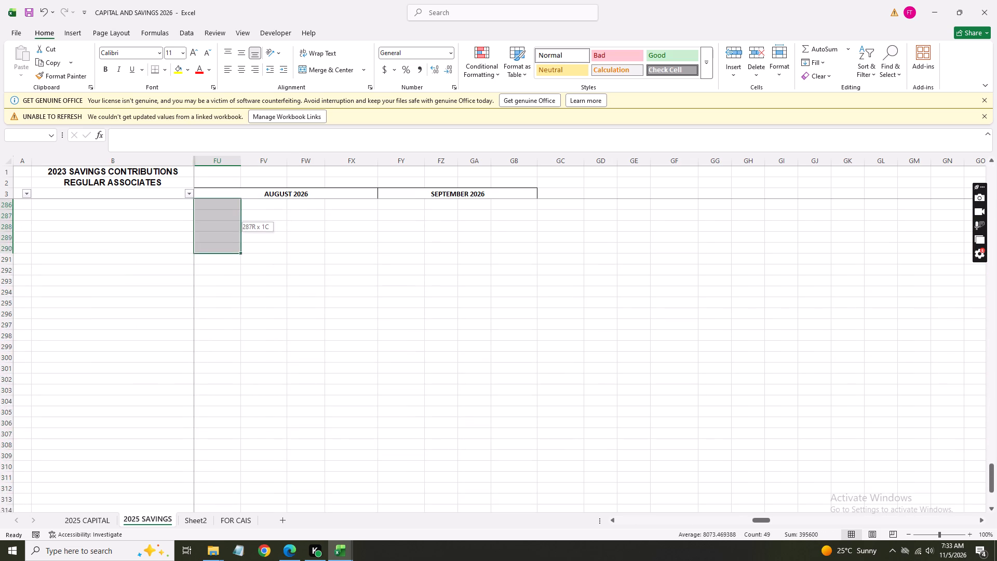
drag(233, 177, 227, 241)
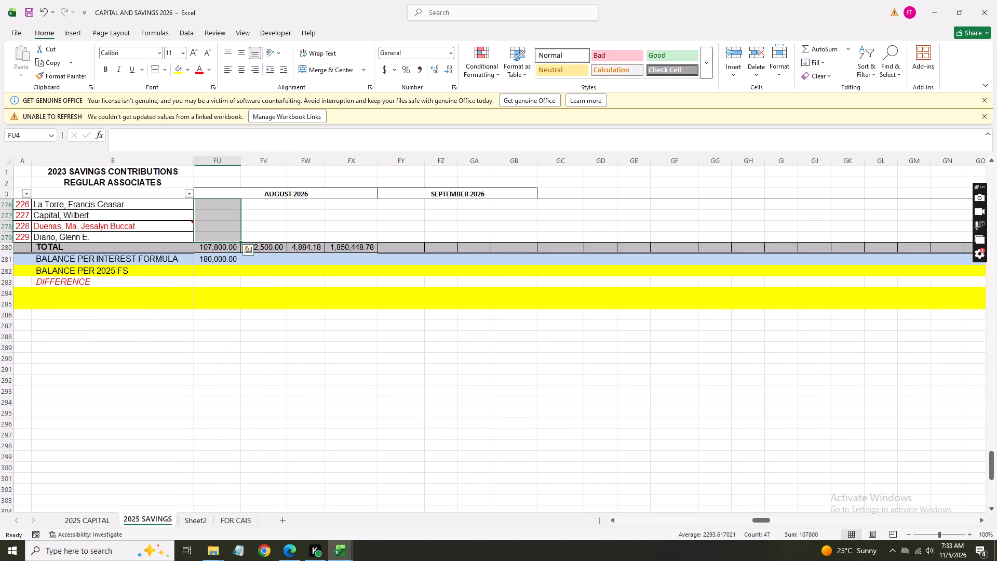
key(Delete)
Clear the old August 2026 withdrawal amounts in column FV, from FV5 to FV278.
click(275, 232)
scroll(344, 272, up, 7)
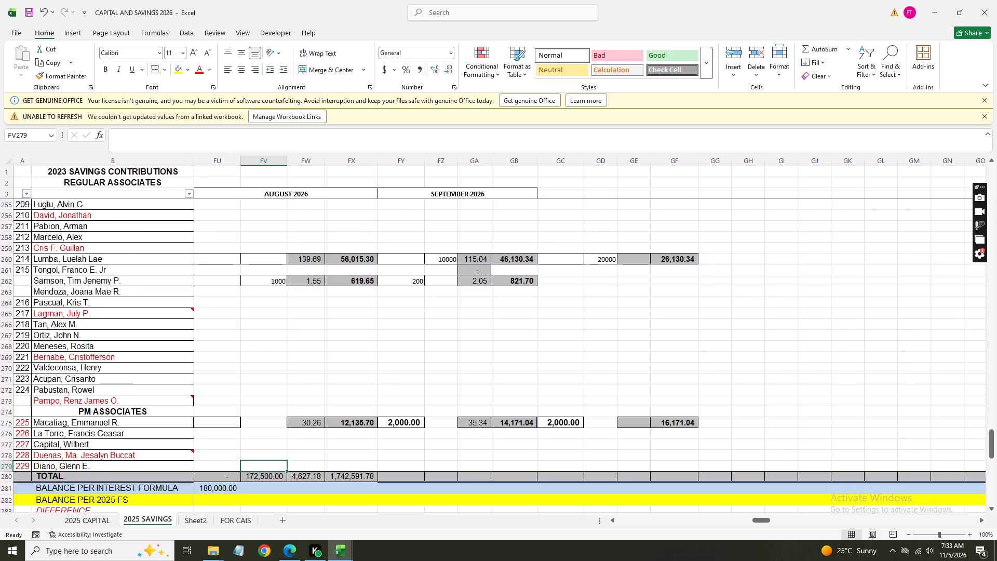
drag(267, 450, 286, 139)
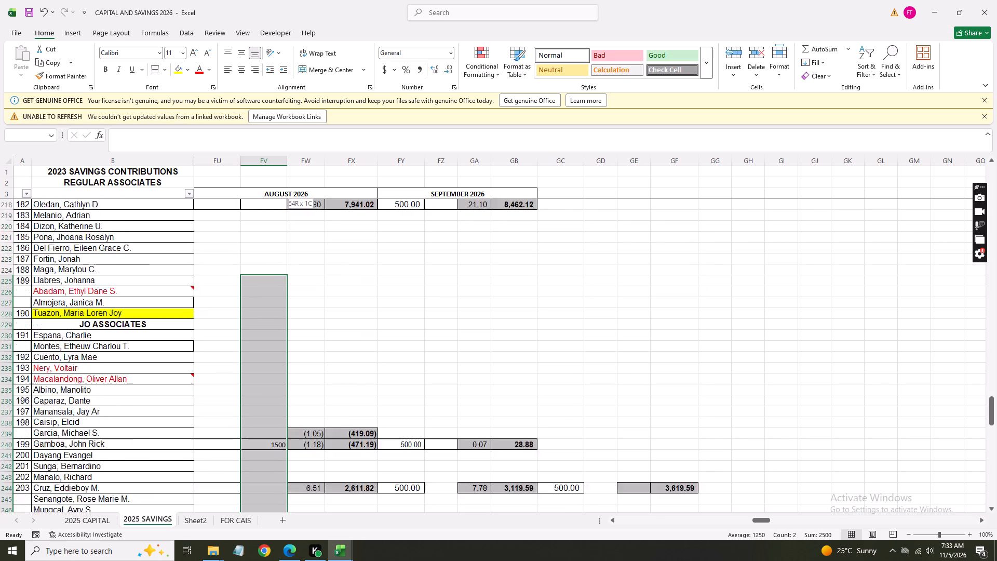
drag(286, 139, 284, 144)
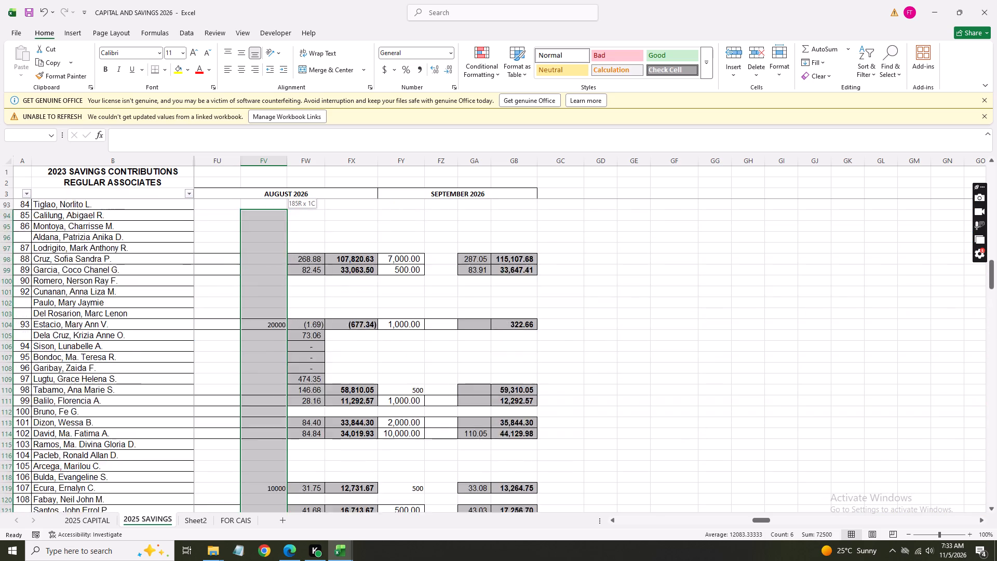
drag(284, 144, 278, 164)
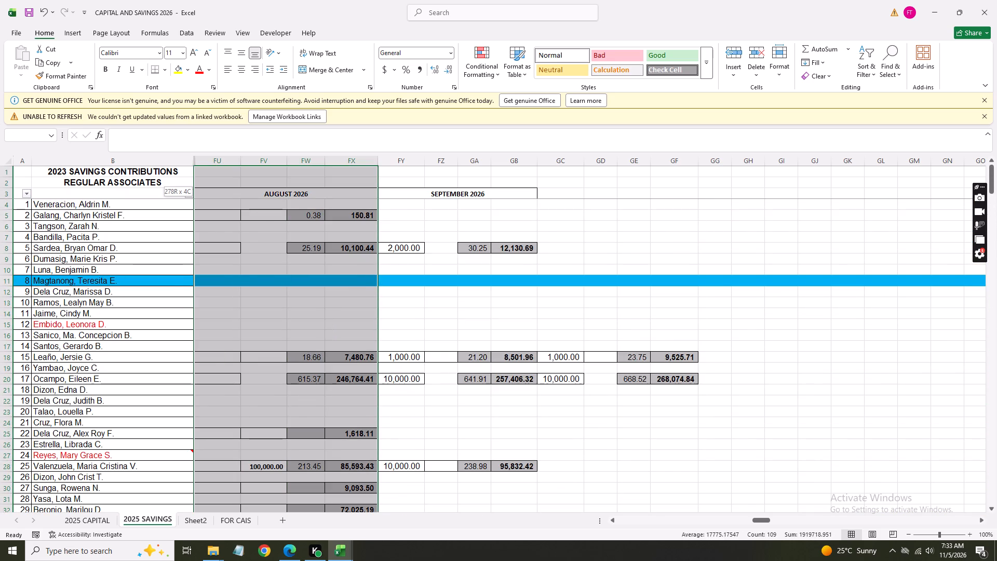
drag(278, 164, 274, 217)
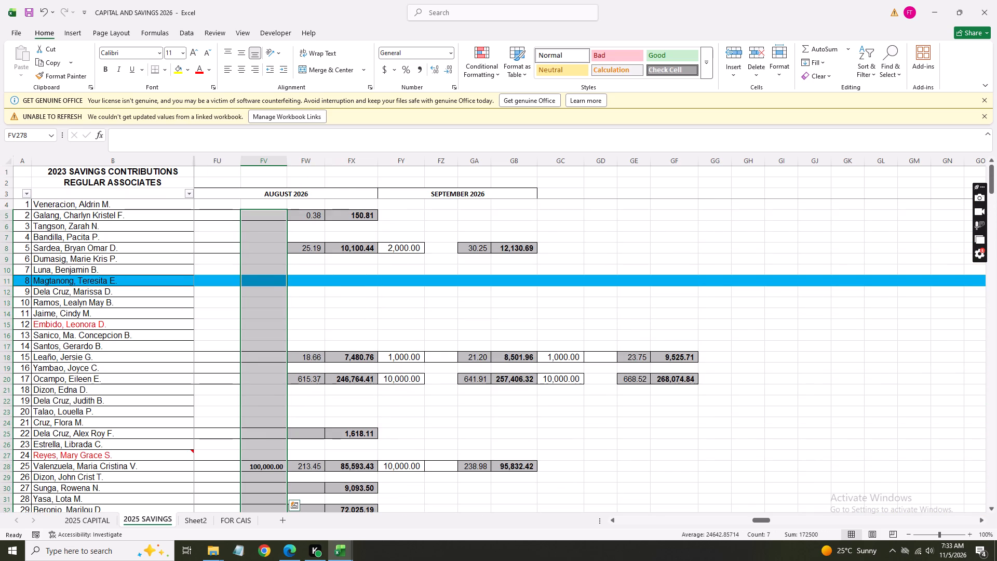
key(Delete)
click(339, 306)
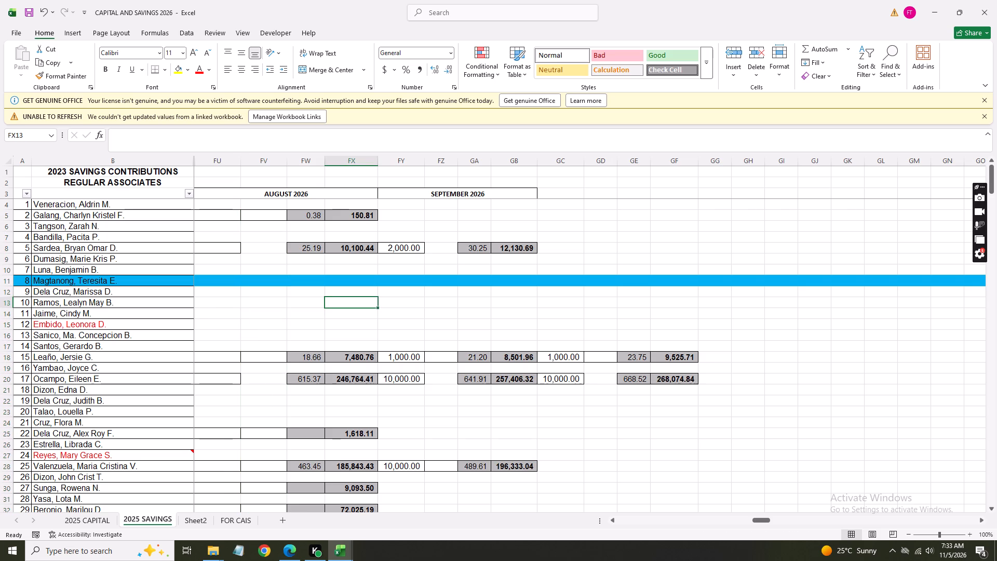
Fill the August 2026 interest and balance formulas in FW5:FX5 down through row 279, just above TOTAL.
drag(314, 212, 355, 219)
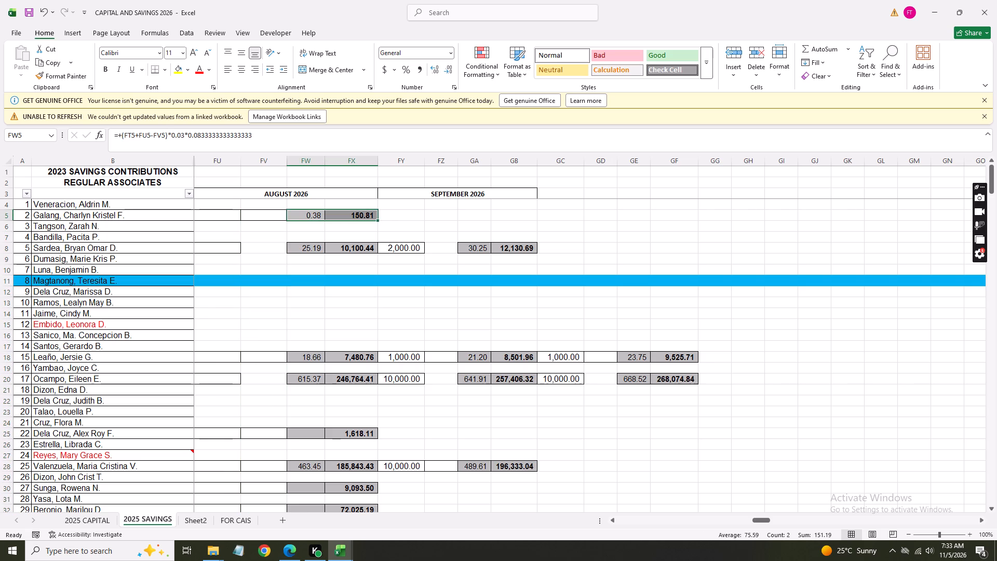
drag(376, 221, 373, 202)
click(351, 239)
drag(310, 217, 351, 218)
drag(377, 220, 355, 560)
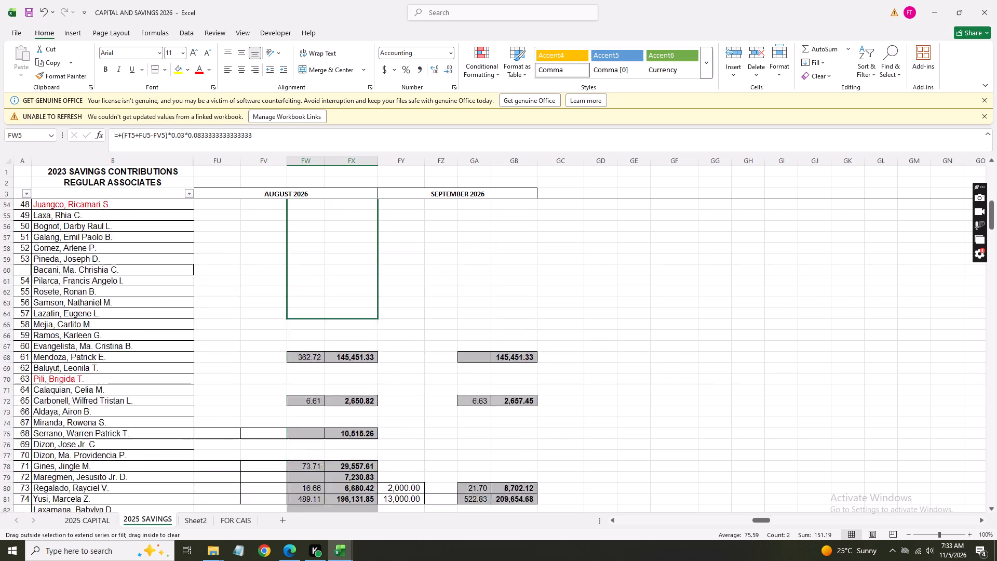
drag(355, 560, 348, 560)
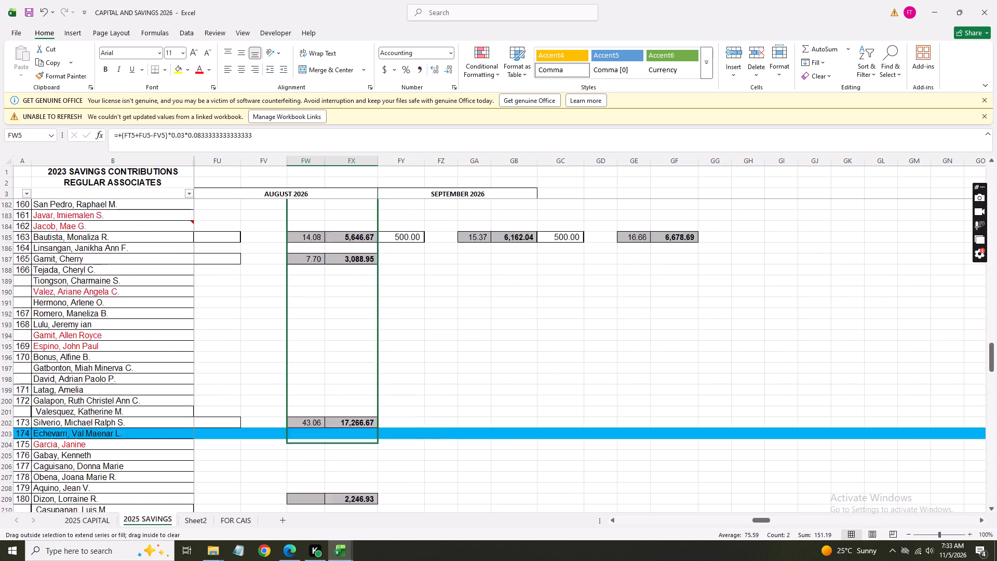
drag(348, 560, 355, 497)
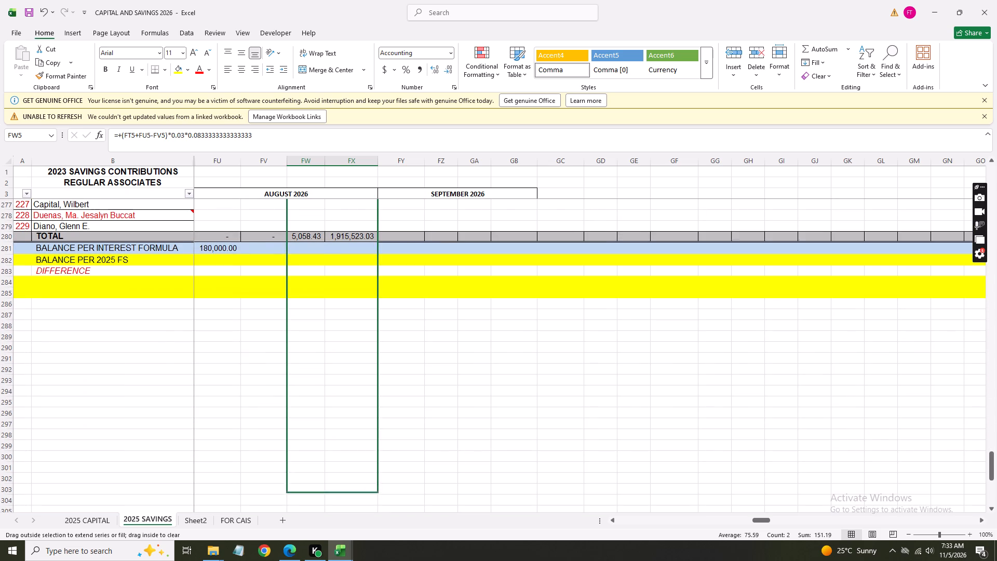
drag(355, 497, 367, 229)
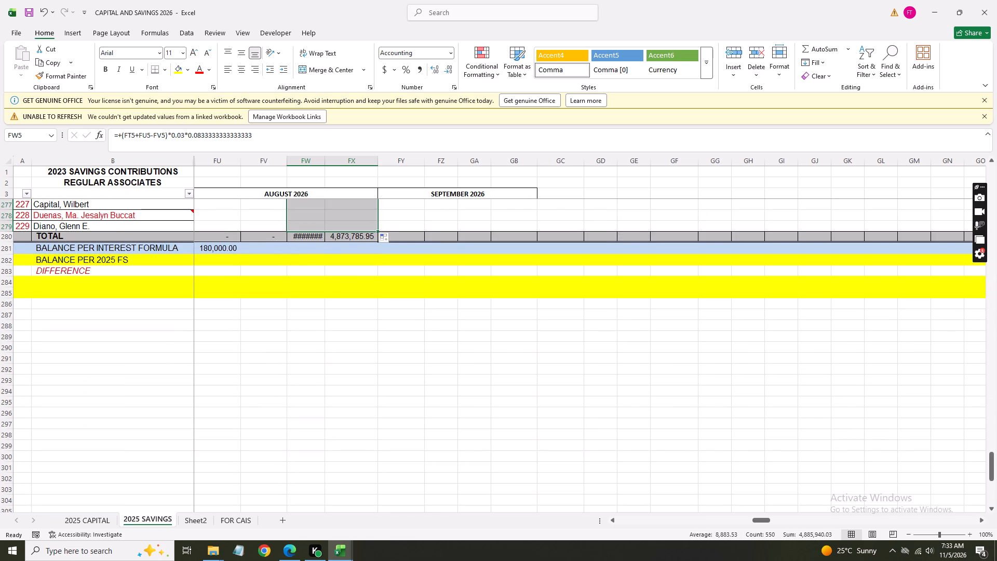
Widen the August 2026 interest column FW to fit its contents.
click(244, 231)
scroll(286, 246, up, 3)
double_click(325, 161)
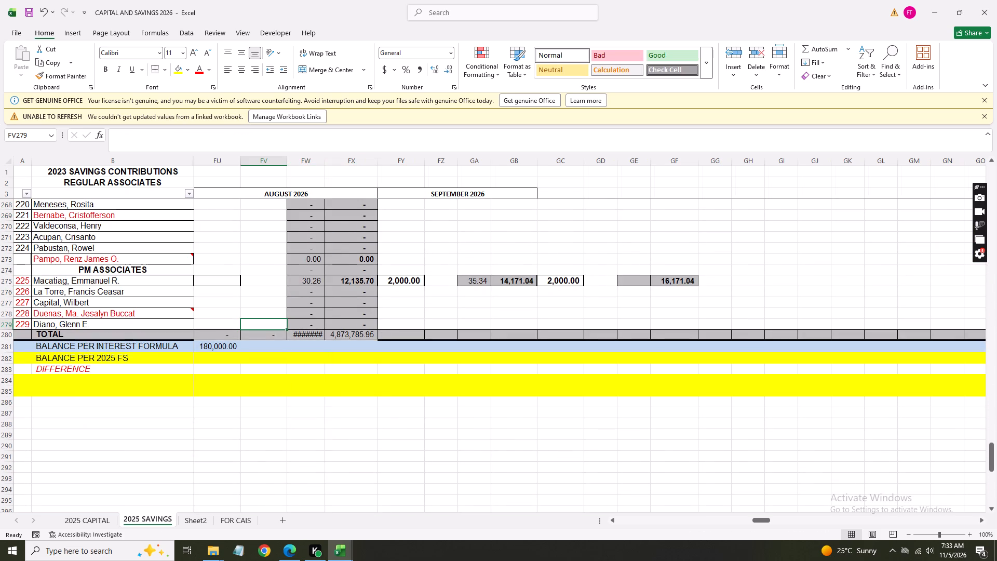
click(247, 276)
Dismiss both notification bars above the 2025 SAVINGS sheet to free up worksheet space.
double_click(984, 98)
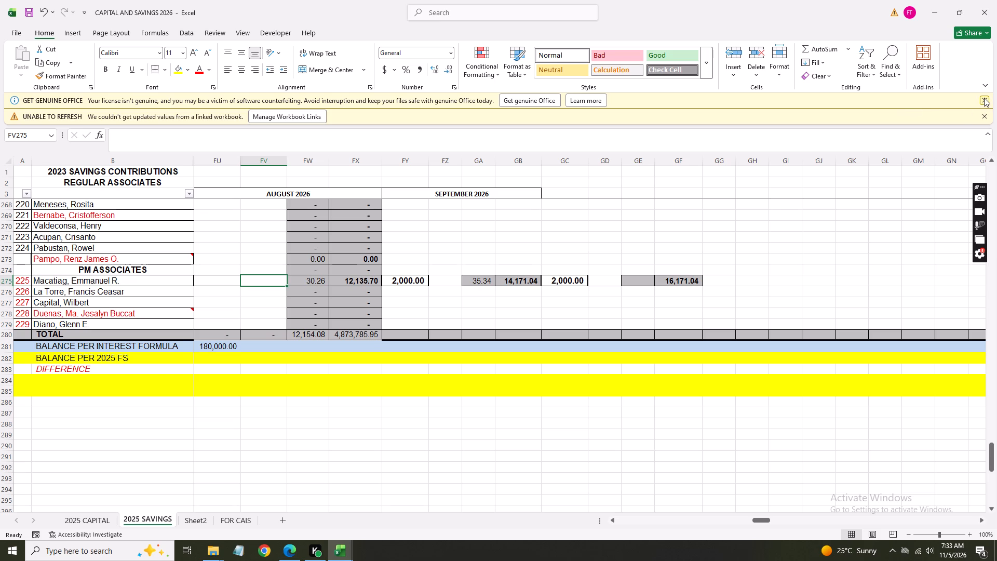
click(262, 276)
scroll(259, 298, up, 2)
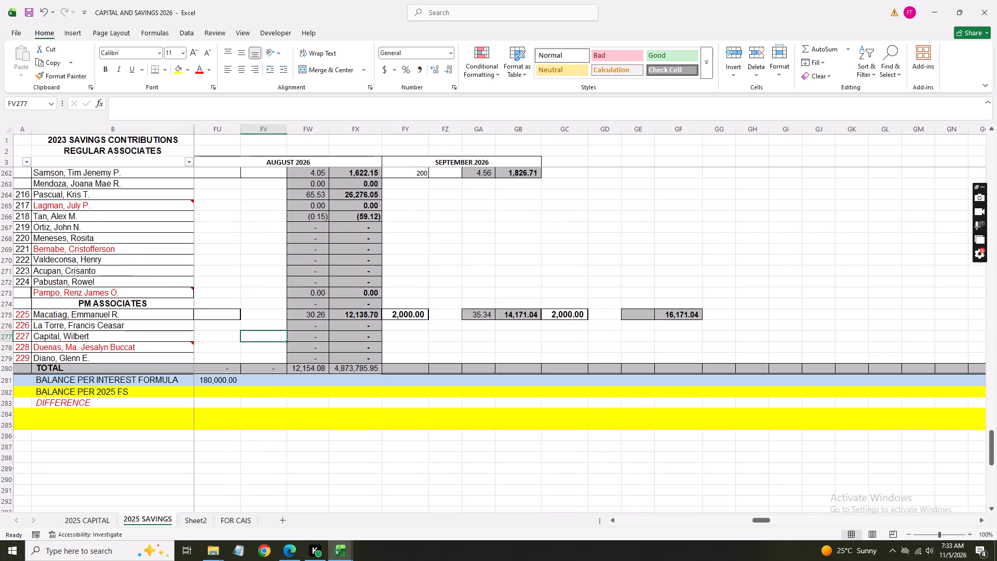
Copy the 1,000 savings deposit in K13, OR # 0095, from CRJ-AUGUST 2026.
key(alt+Tab)
scroll(588, 376, up, 6)
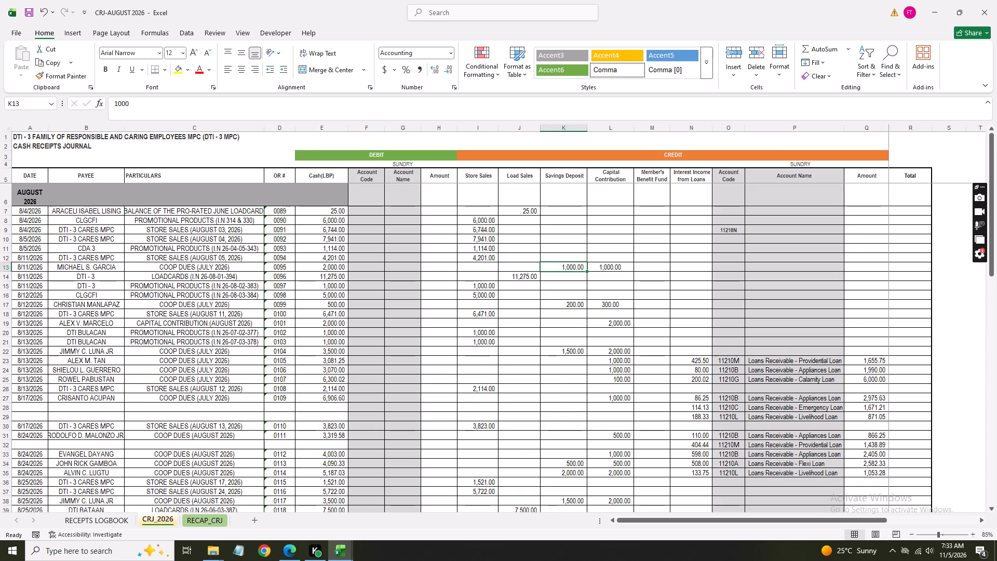
key(ctrl+c)
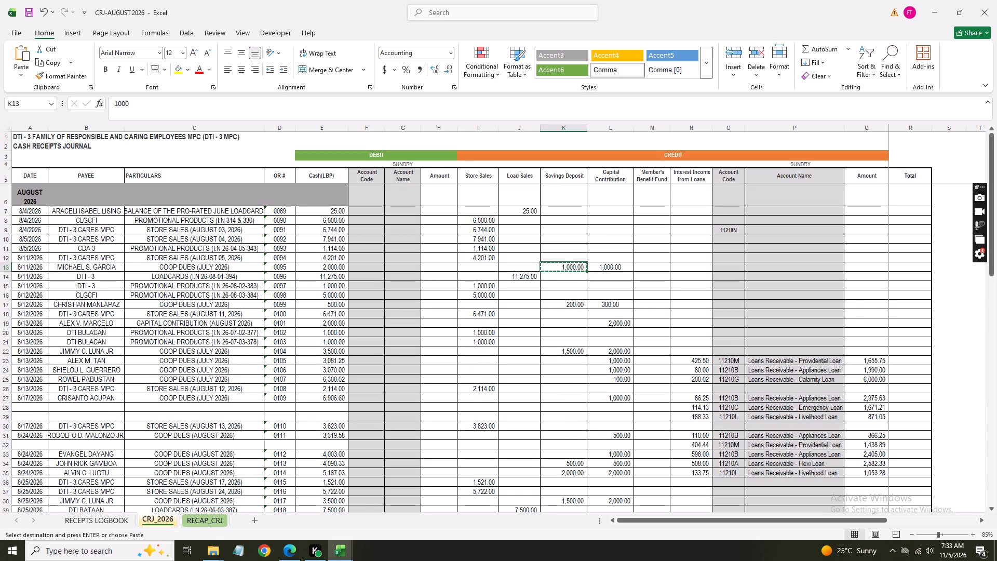
Paste the copied 1,000 savings deposit into Garcia's August 2026 cell FU239 on the 2025 SAVINGS sheet.
key(alt+Tab)
scroll(302, 322, up, 6)
key(ctrl+f)
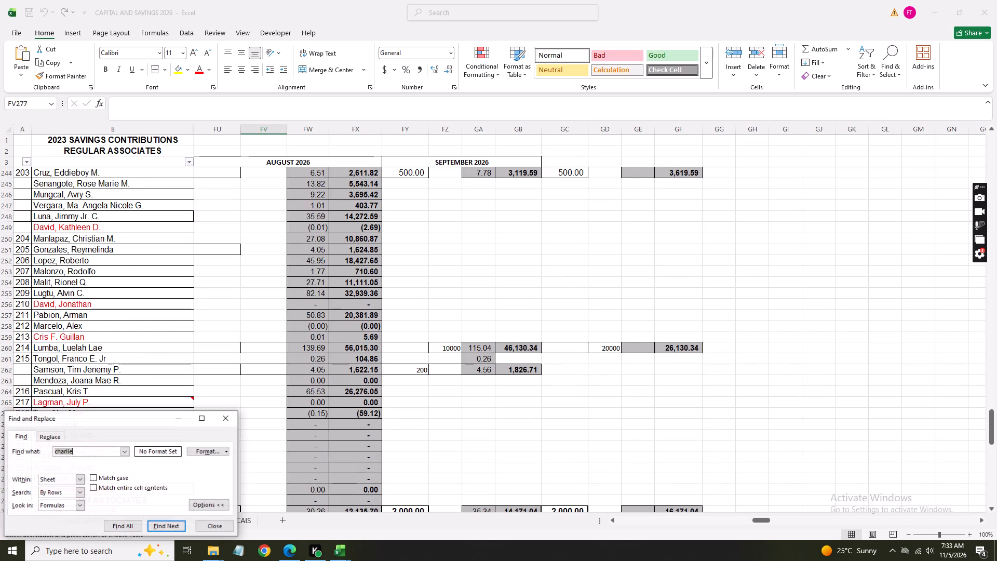
text(gar)
key(Escape)
scroll(95, 274, up, 2)
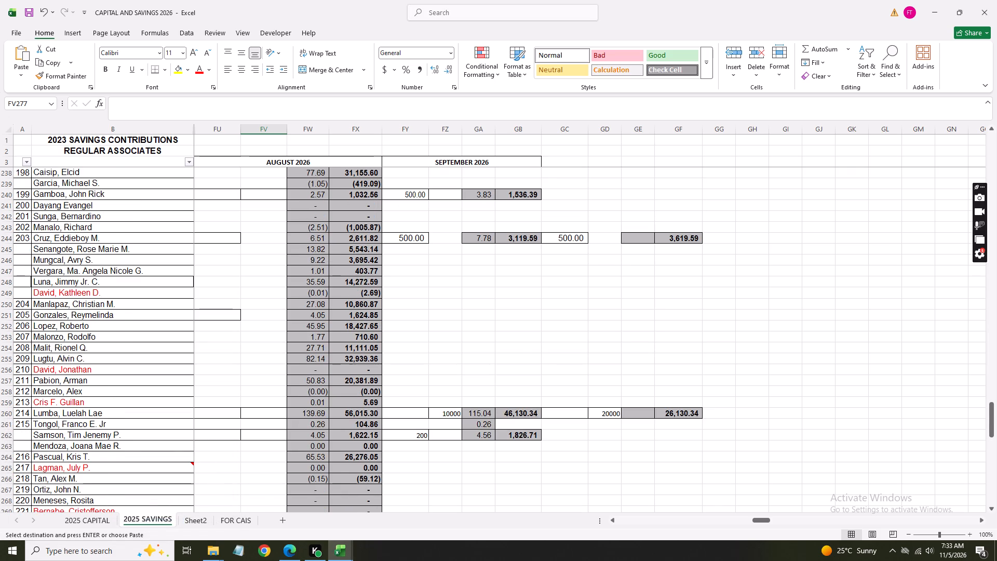
scroll(87, 269, up, 2)
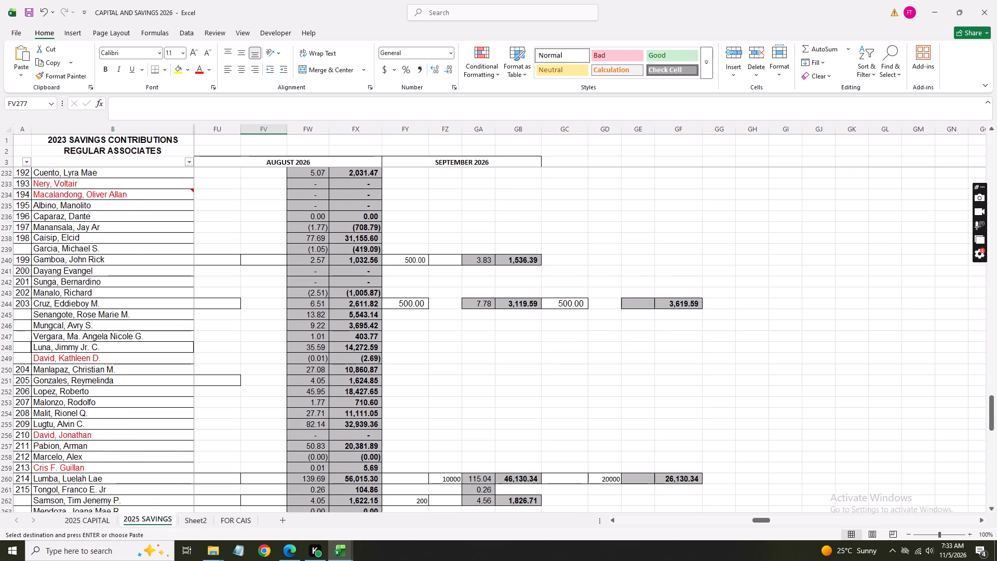
click(71, 245)
click(218, 247)
key(ctrl+v)
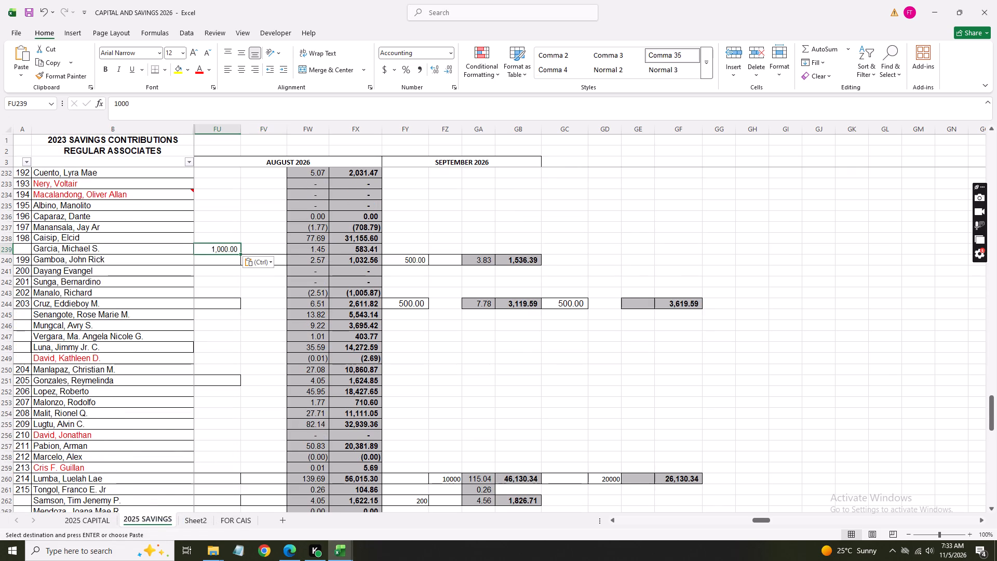
key(alt+Tab)
click(565, 308)
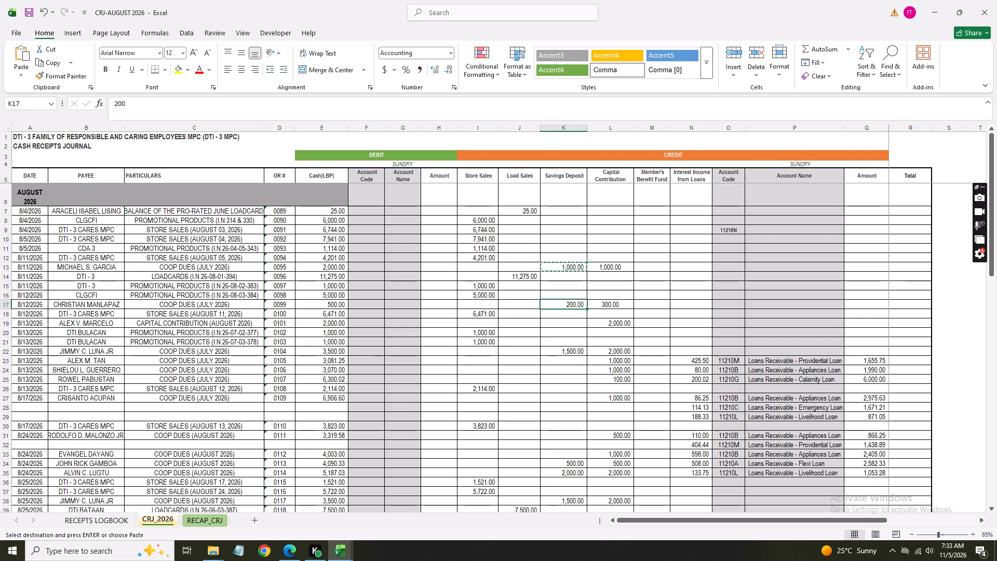
key(ctrl+c)
key(alt+Tab)
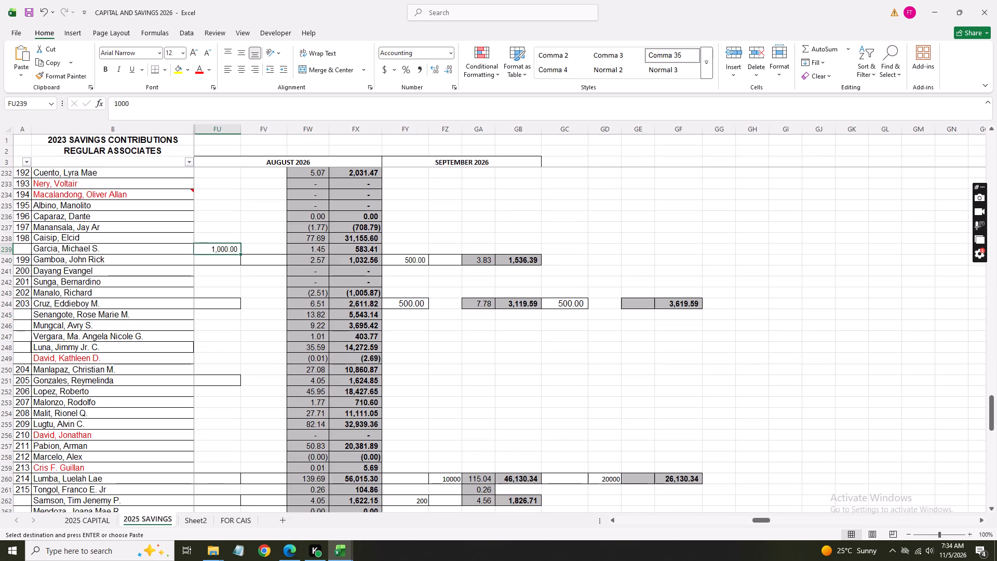
click(97, 371)
click(220, 365)
key(ctrl+v)
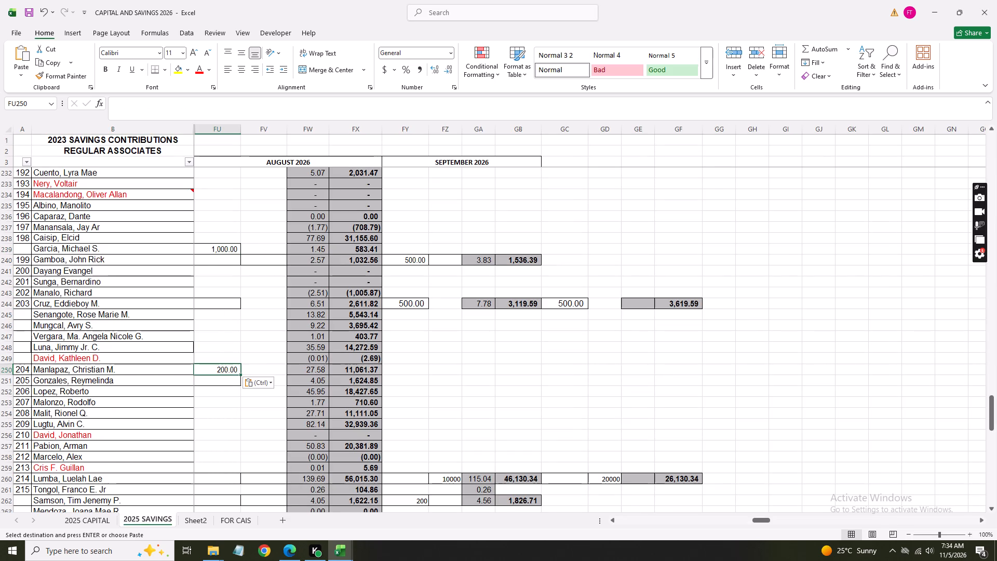
key(alt+Tab)
click(577, 354)
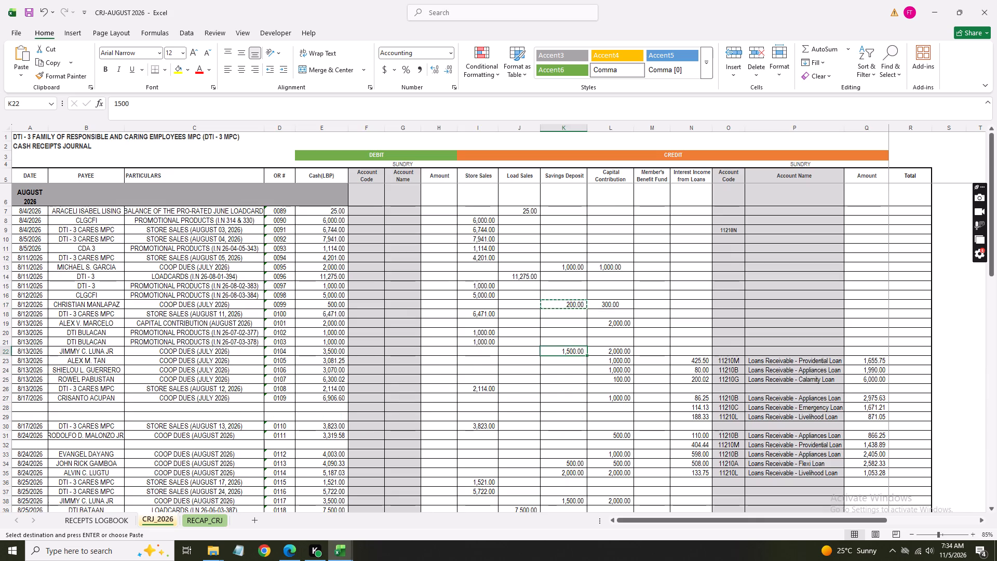
key(ctrl+c)
key(alt+Tab)
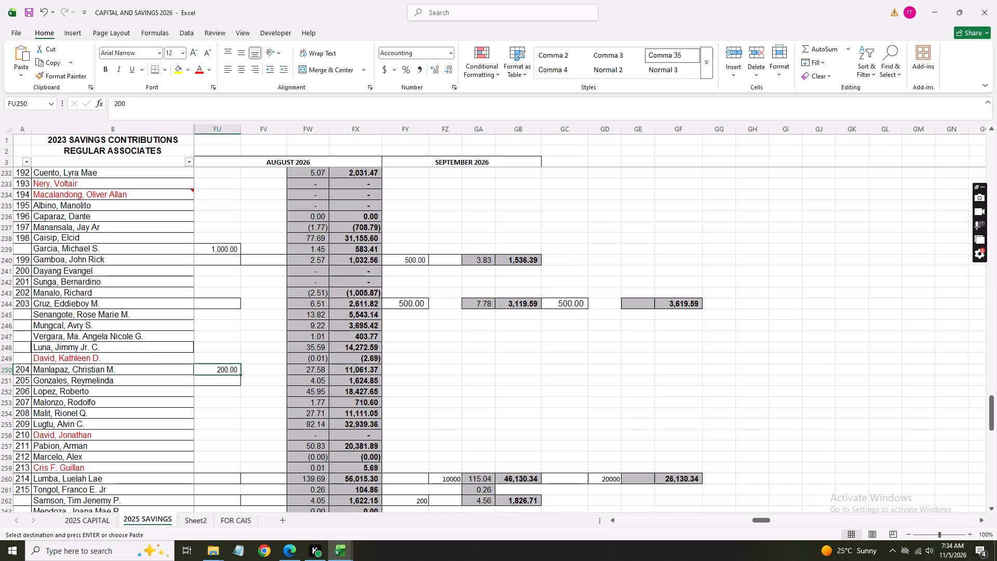
click(65, 350)
click(218, 345)
key(ctrl+v)
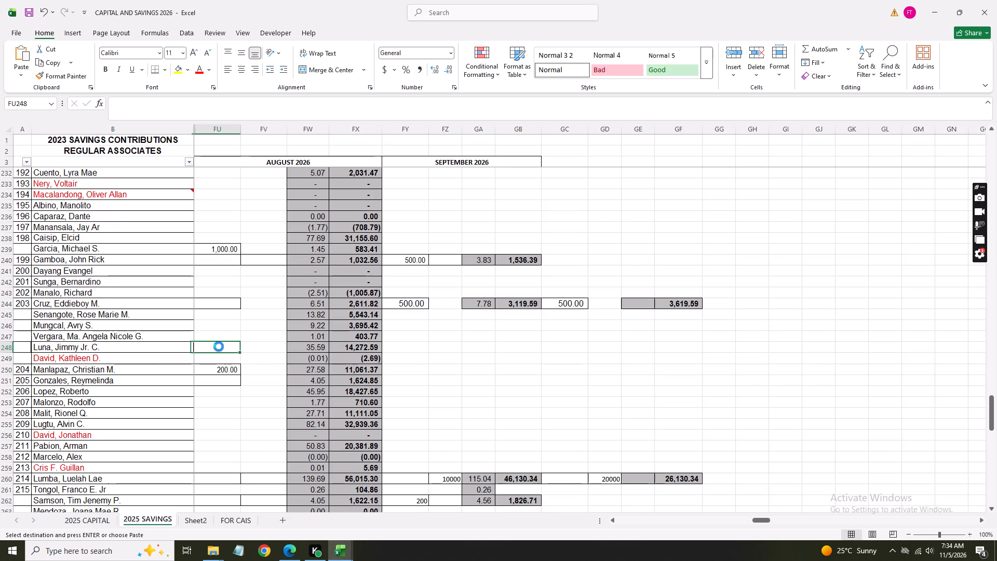
key(alt+Tab)
scroll(549, 368, down, 3)
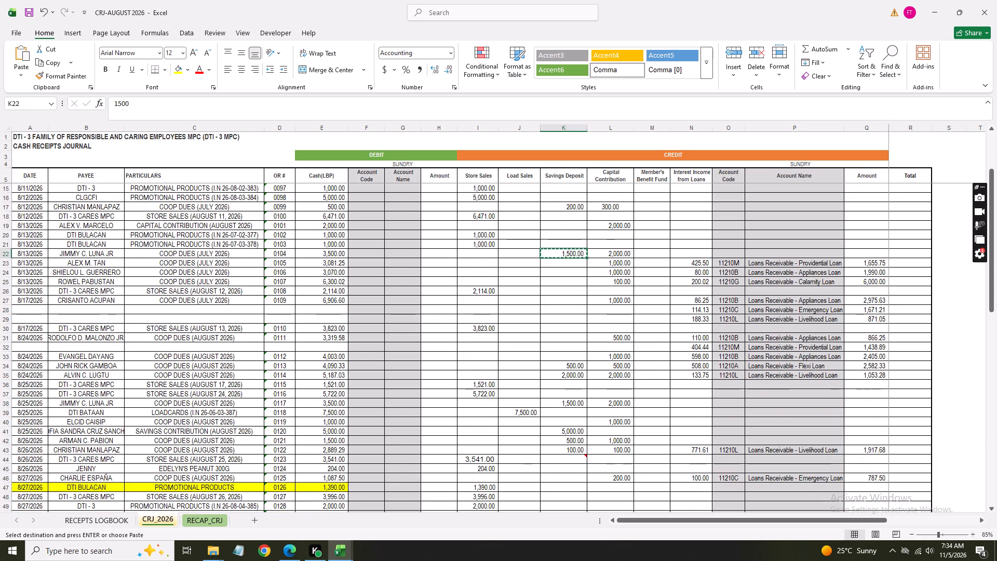
click(576, 366)
key(ctrl+c)
key(alt+Tab)
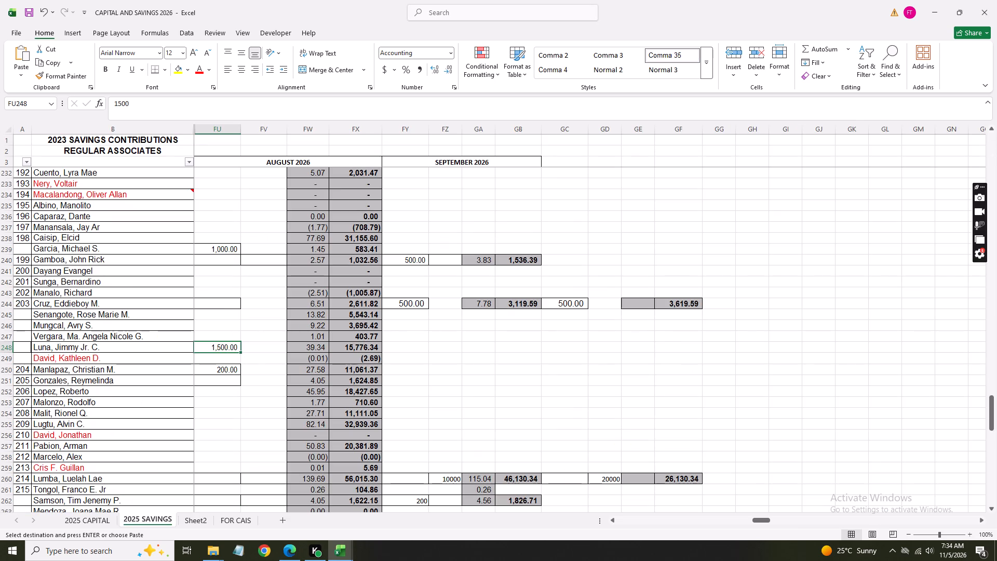
key(ctrl+f)
text(gamboa)
key(Return)
key(Escape)
key(Right)
key(Right)
key(Left)
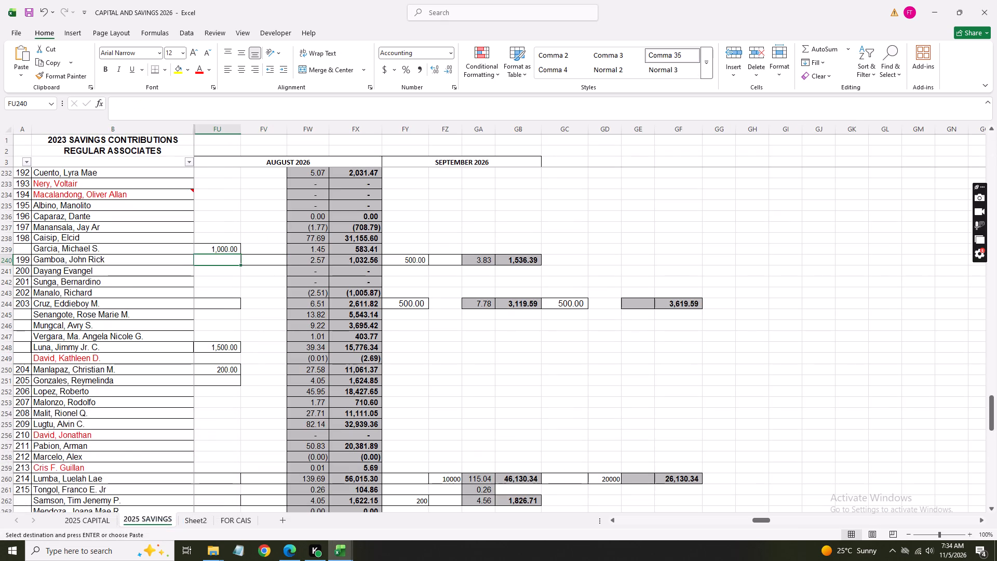
key(ctrl+v)
key(alt+Tab)
key(Down)
key(Down)
key(Up)
key(ctrl+c)
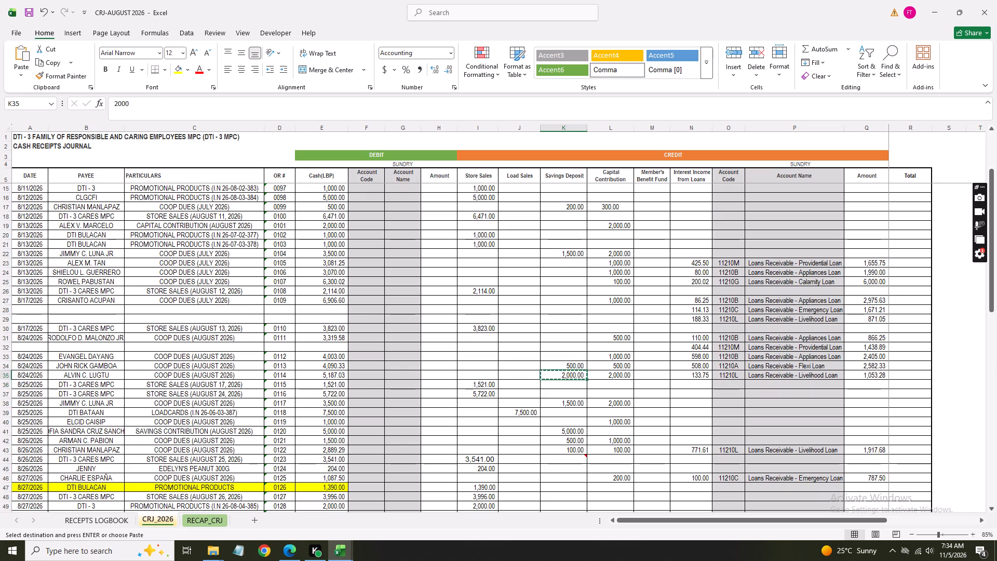
key(alt+Tab)
key(Up)
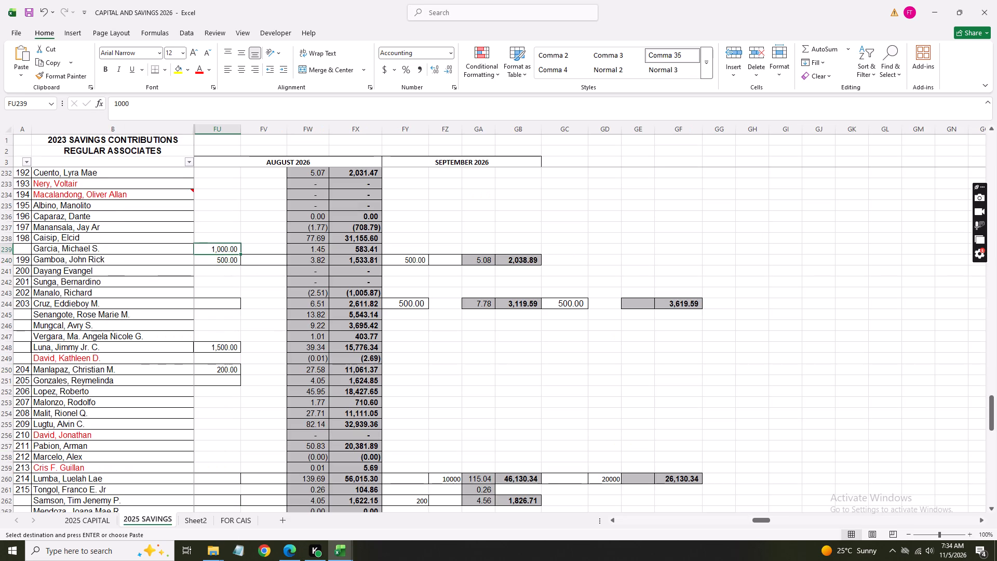
key(ctrl+f)
text(lugtu)
key(Return)
key(Escape)
key(Right)
key(Right)
key(Left)
key(ctrl+v)
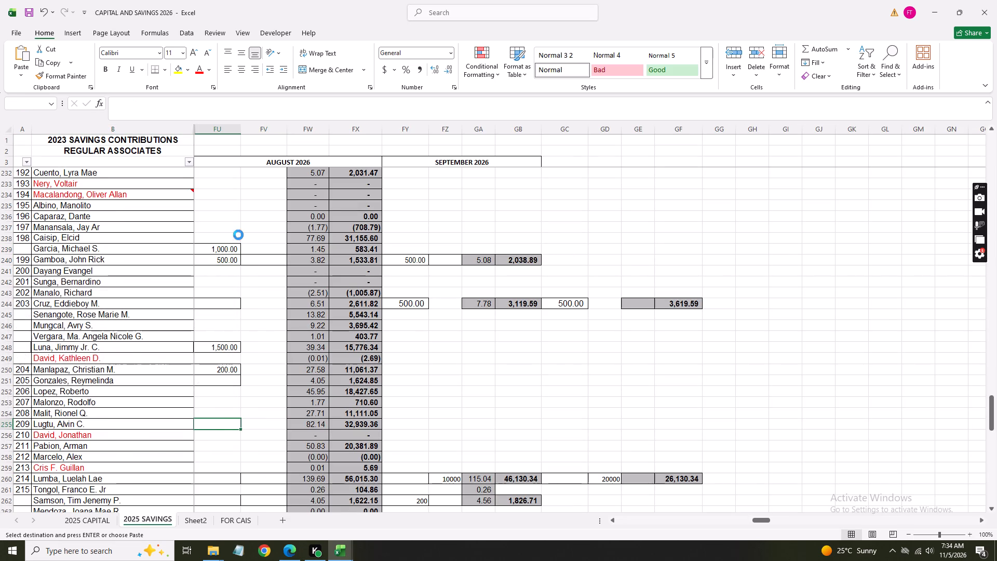
key(alt+Tab)
key(Down)
key(Down)
key(Down)
key(ctrl+c)
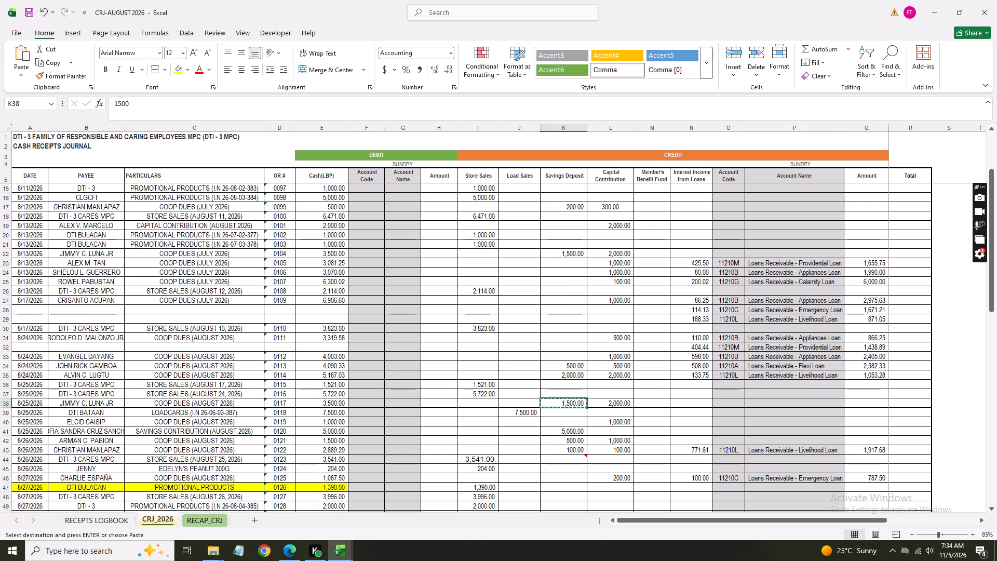
key(alt+Tab)
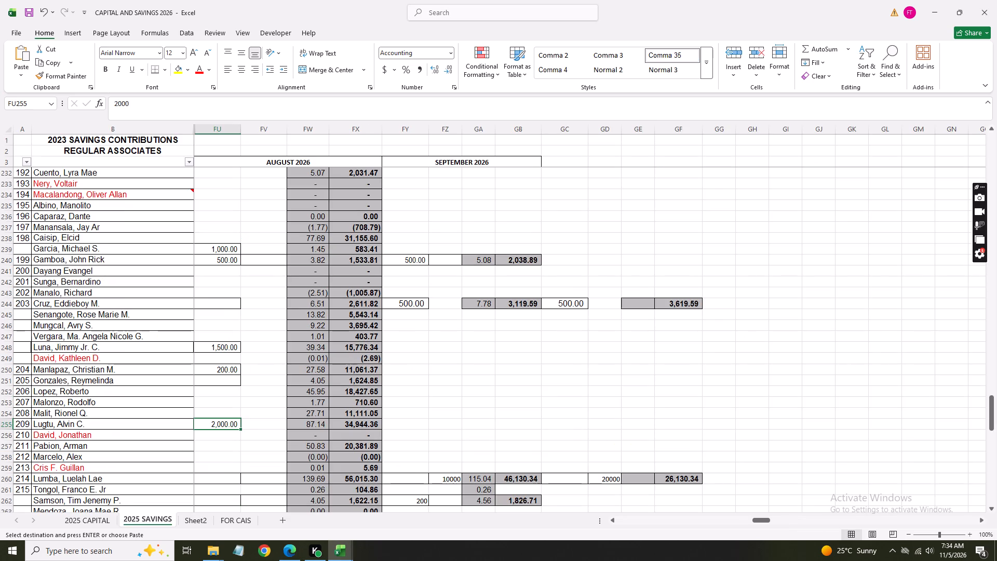
click(230, 343)
click(171, 110)
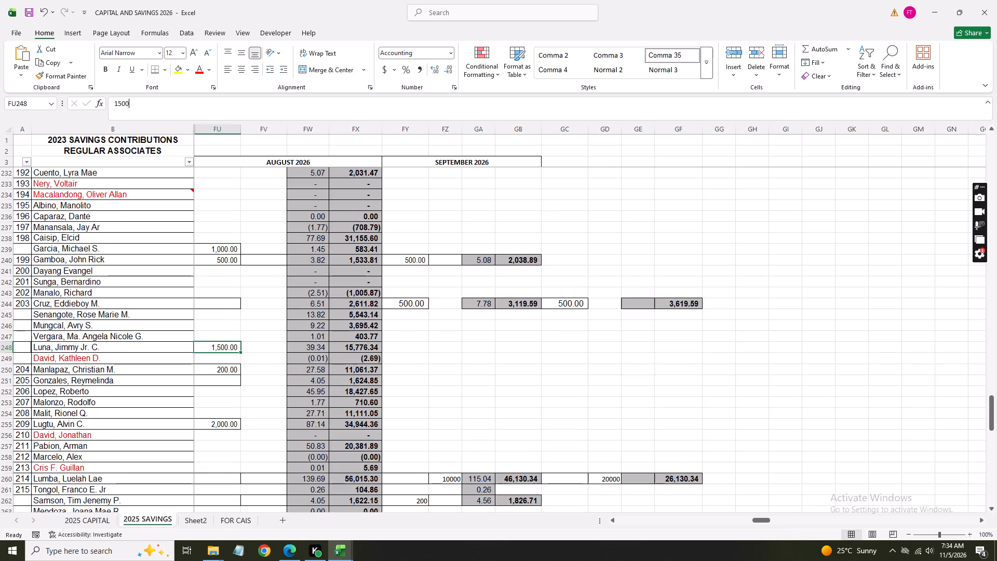
text(+1500)
key(Up)
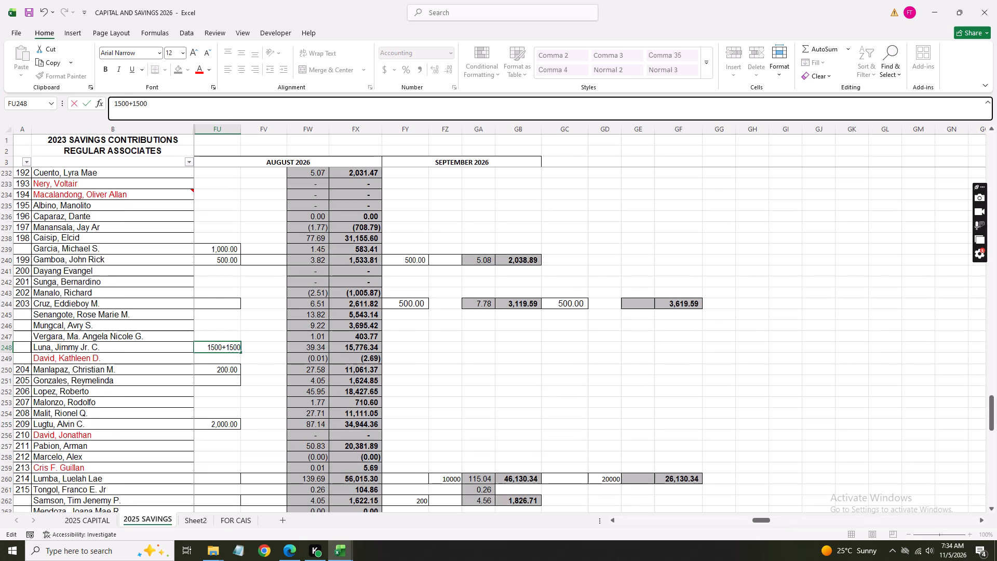
key(plus)
key(Return)
key(alt+Tab)
scroll(589, 322, down, 3)
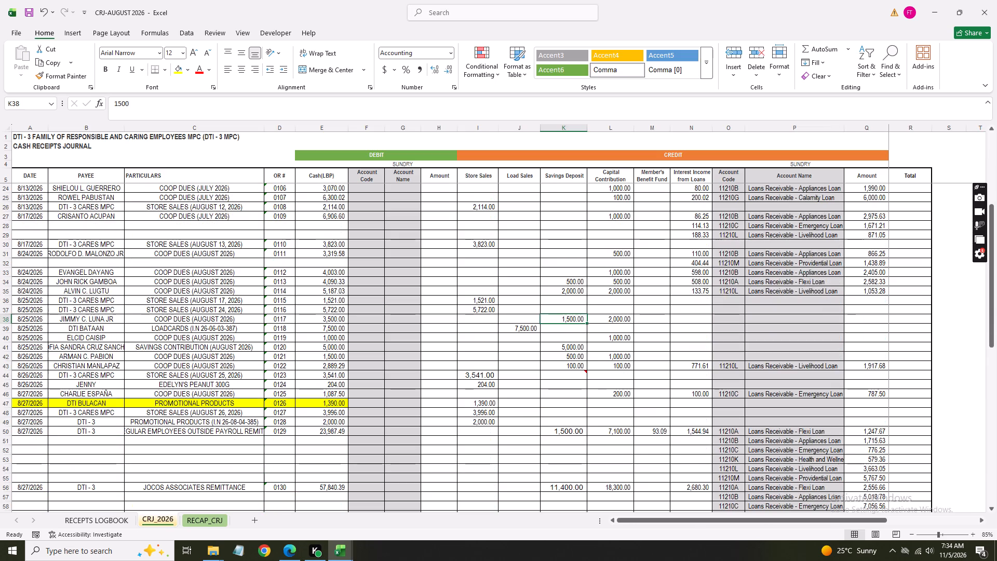
click(578, 348)
key(ctrl+c)
key(alt+Tab)
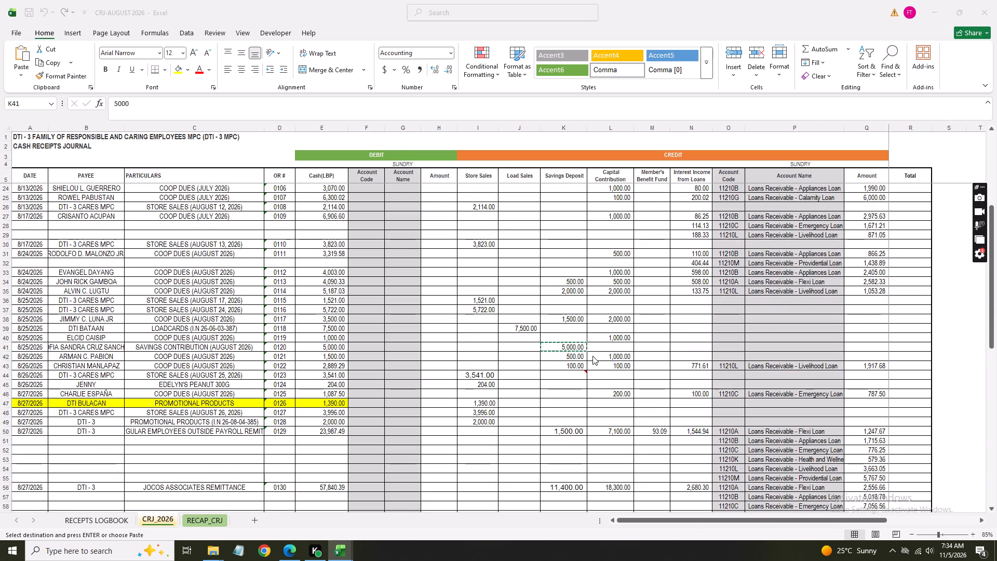
key(ctrl+f)
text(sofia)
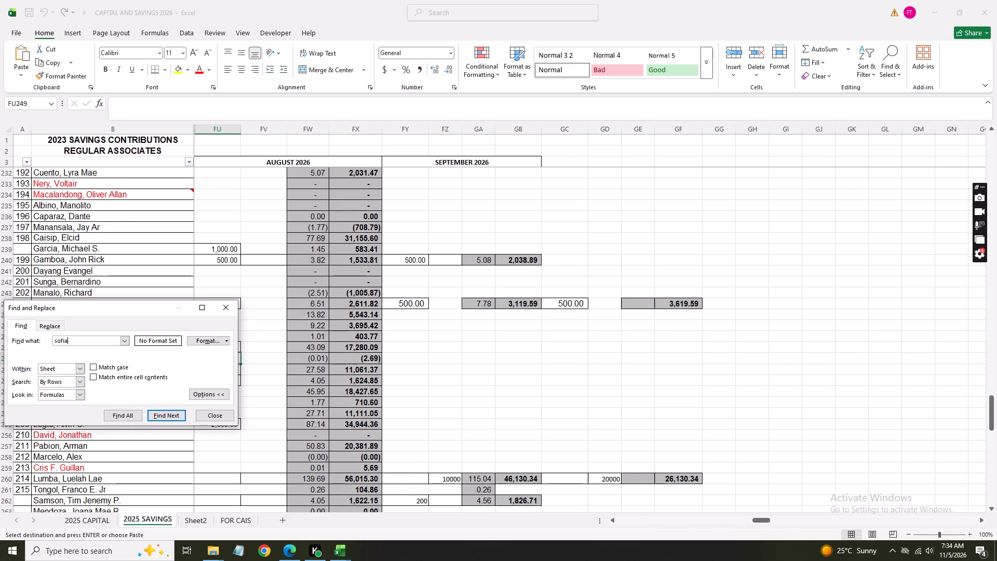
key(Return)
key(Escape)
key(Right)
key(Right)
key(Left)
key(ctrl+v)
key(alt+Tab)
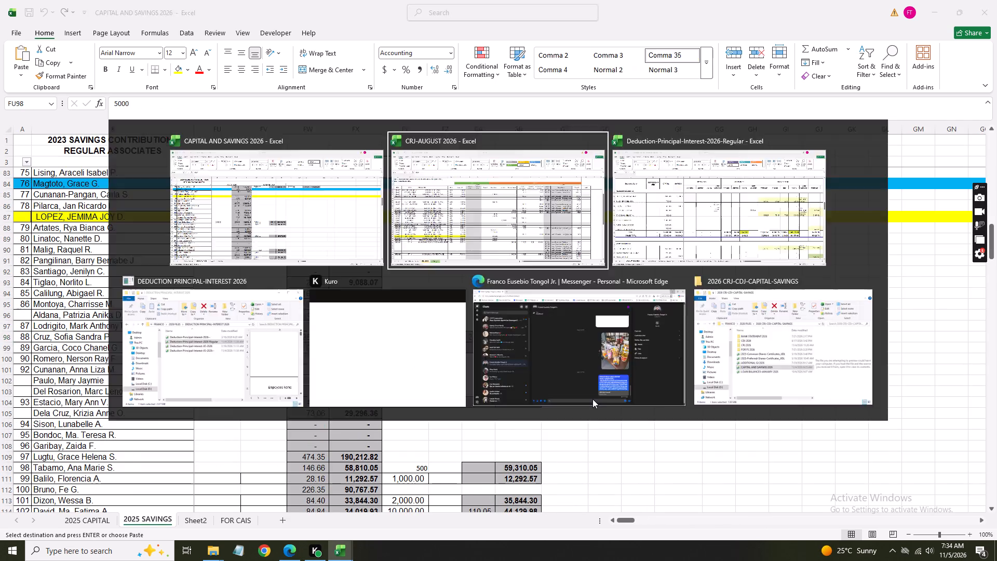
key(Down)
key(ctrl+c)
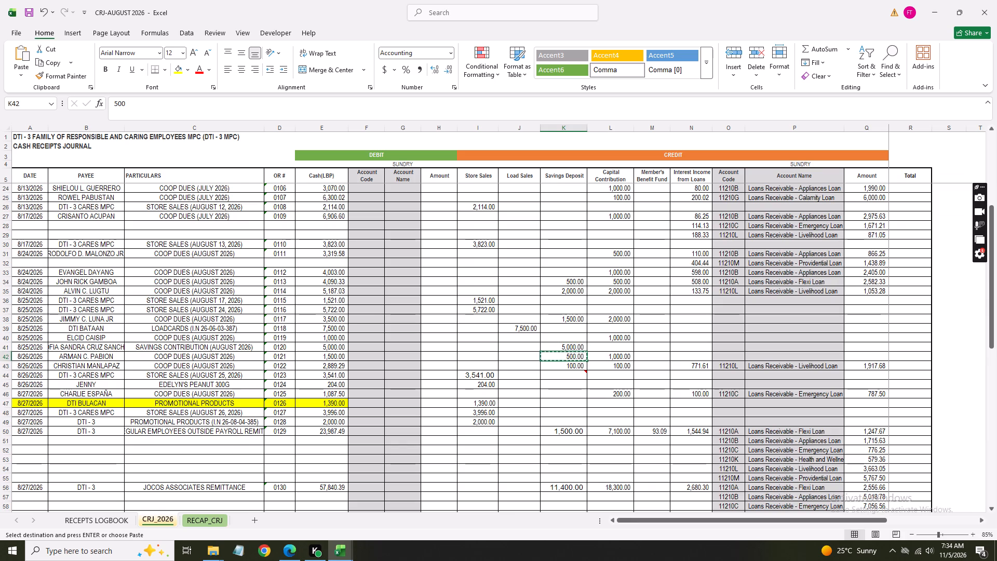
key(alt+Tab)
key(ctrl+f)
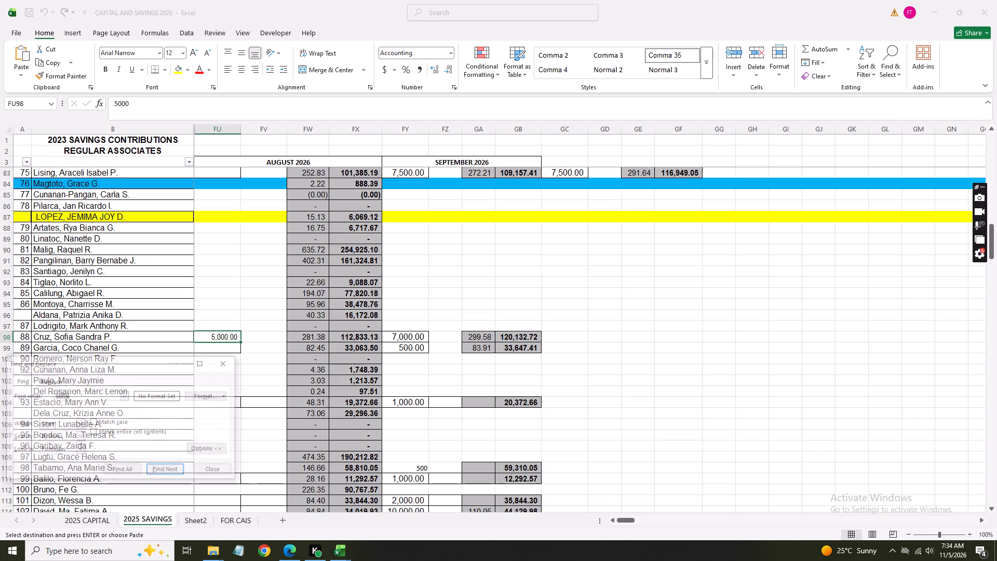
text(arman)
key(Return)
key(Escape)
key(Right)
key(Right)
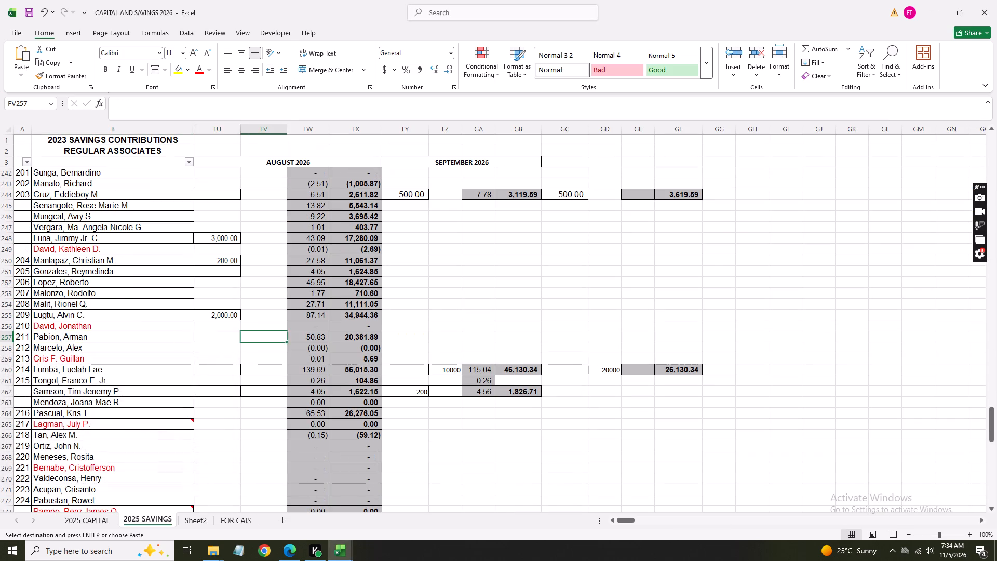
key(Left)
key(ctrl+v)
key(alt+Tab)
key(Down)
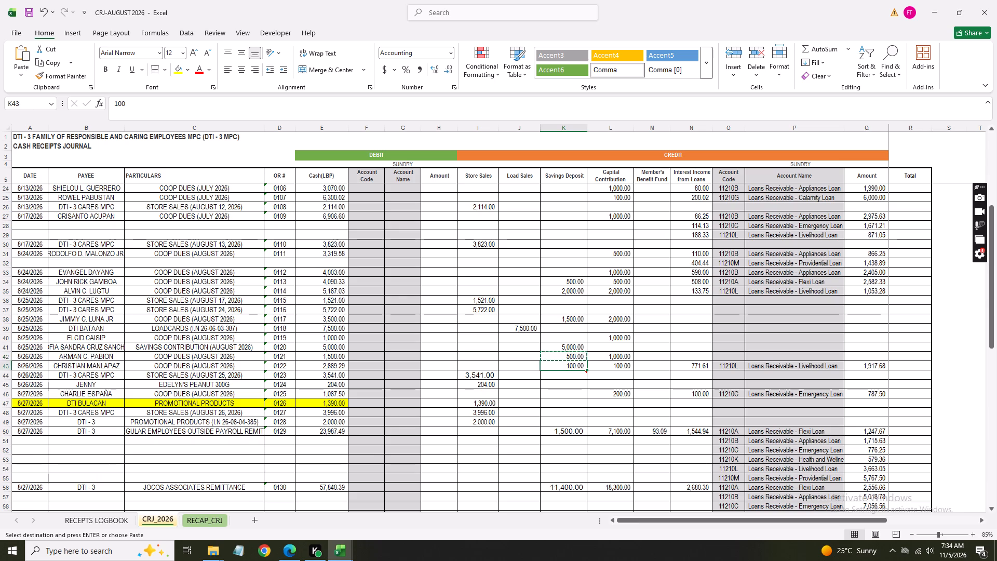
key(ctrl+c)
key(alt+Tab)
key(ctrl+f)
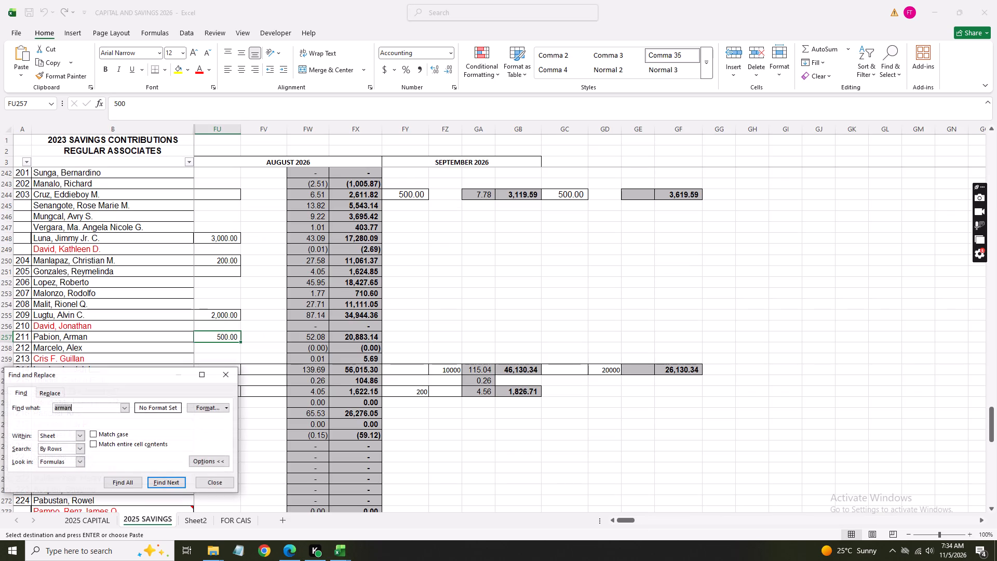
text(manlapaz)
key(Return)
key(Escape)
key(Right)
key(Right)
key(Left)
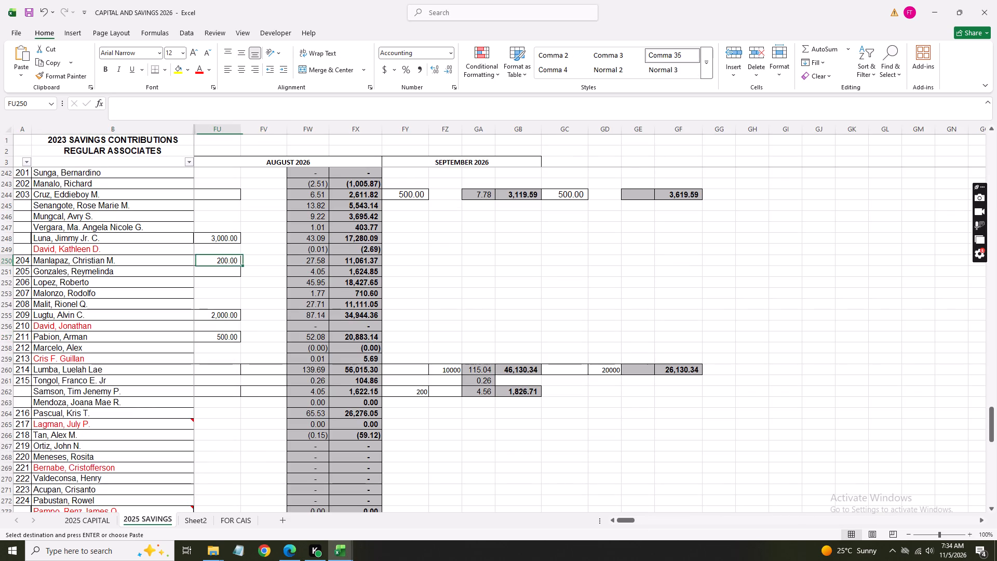
click(182, 100)
text(+100)
key(Up)
key(plus)
key(Return)
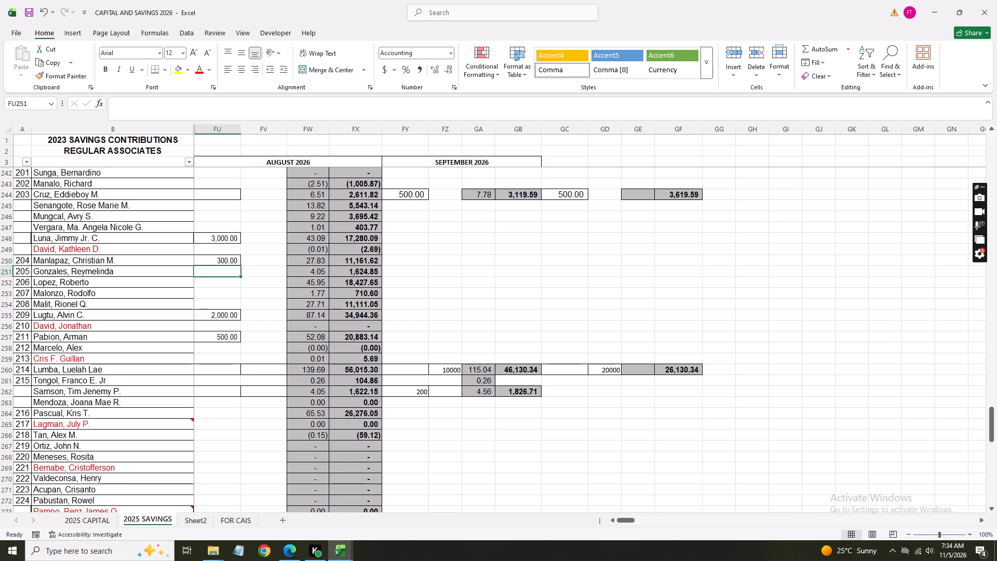
Delete the comment on the empty Savings Deposit cell K44, OR # 0123, in CRJ-AUGUST 2026.
key(alt+Tab)
scroll(575, 394, down, 3)
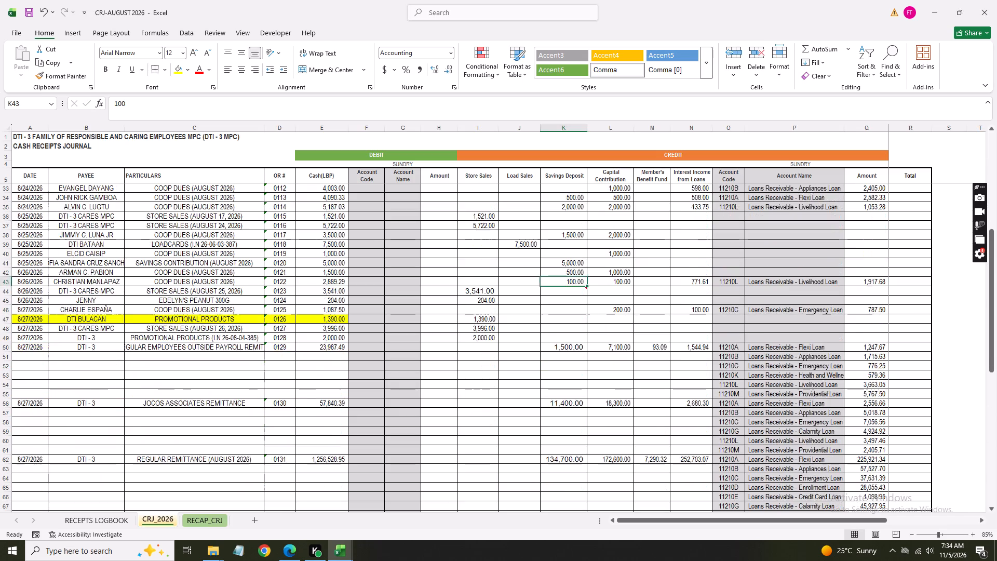
scroll(572, 370, down, 1)
click(575, 265)
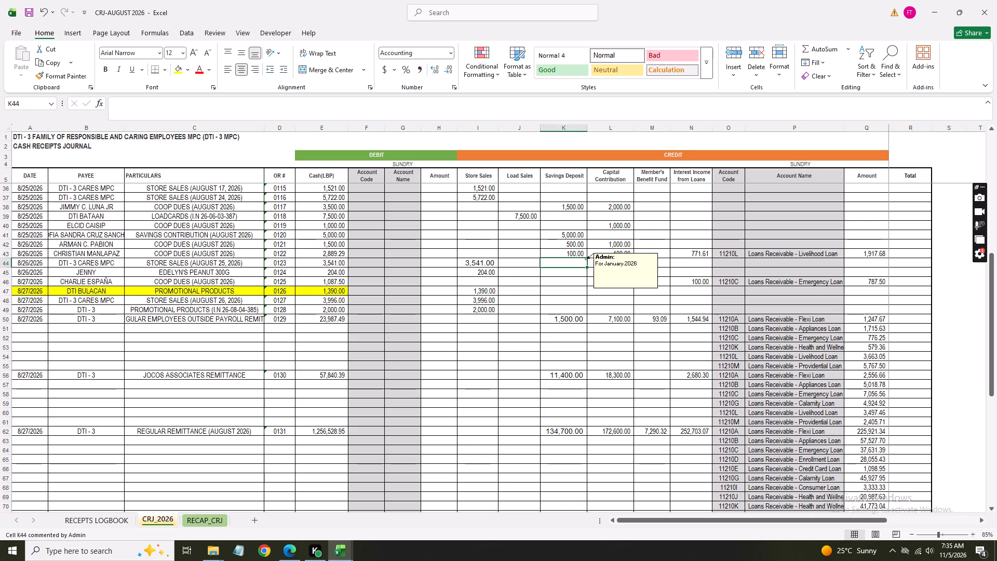
right_click(565, 261)
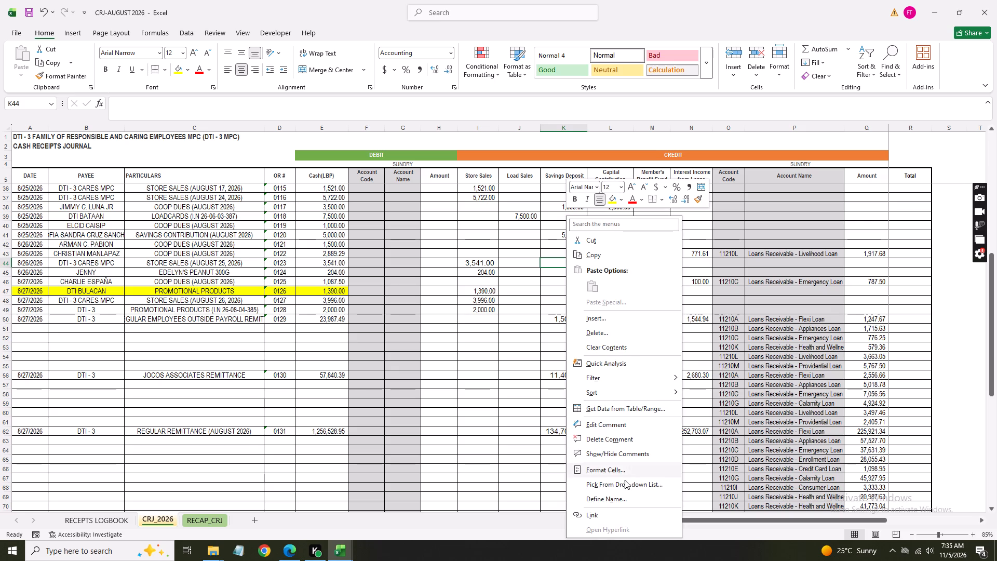
click(616, 434)
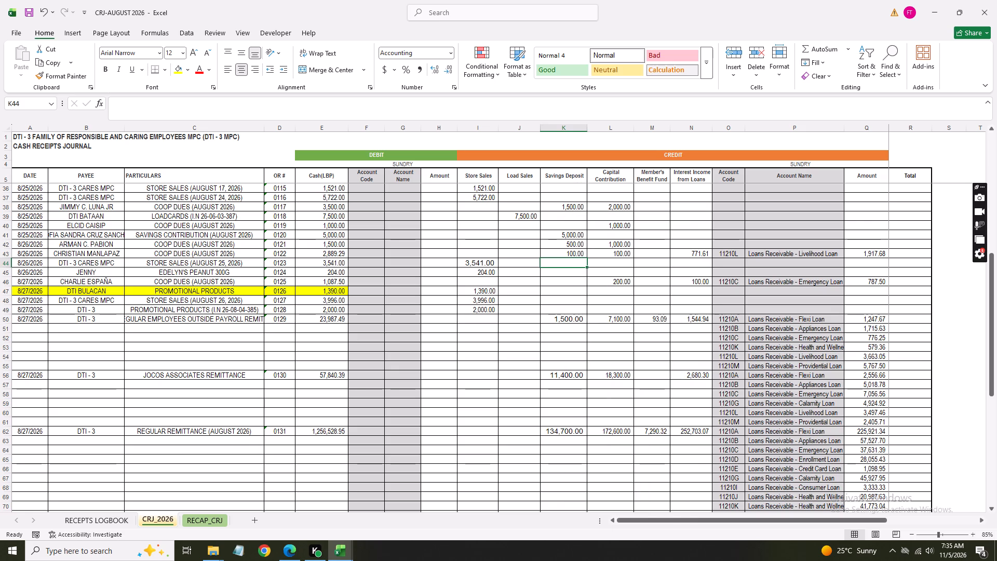
Compare the K50 savings deposit, OR # 0129, in CRJ-AUGUST 2026 with the AUGUST-TIDA2026 (2) sheet of the Deduction-Principal-Interest-2026-Regular workbook.
click(570, 318)
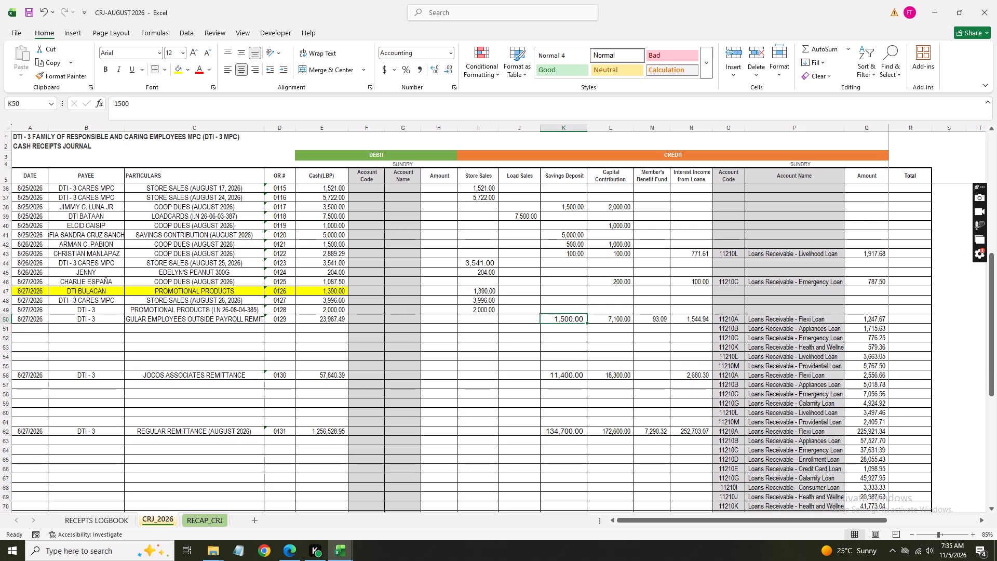
key(alt+Tab)
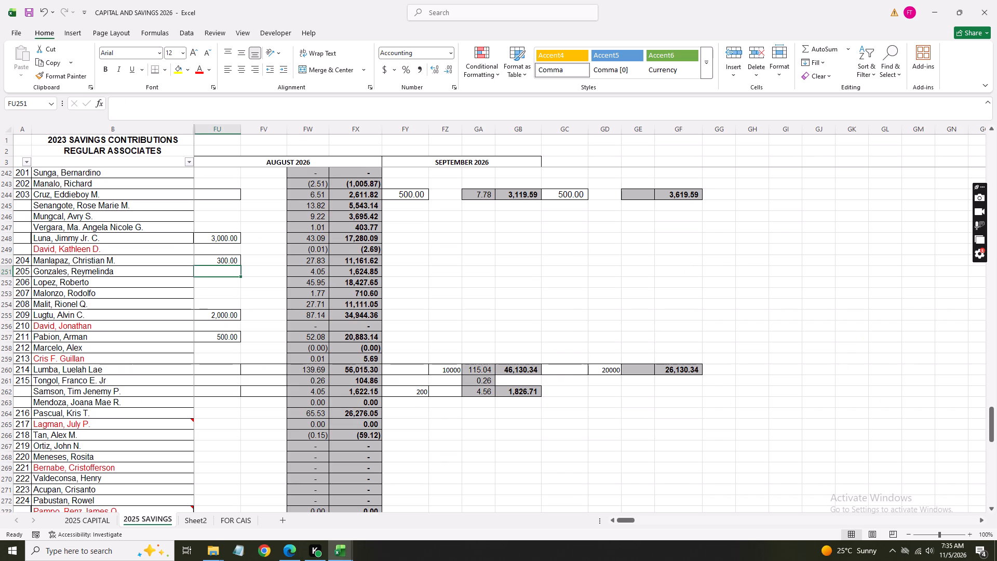
click(340, 554)
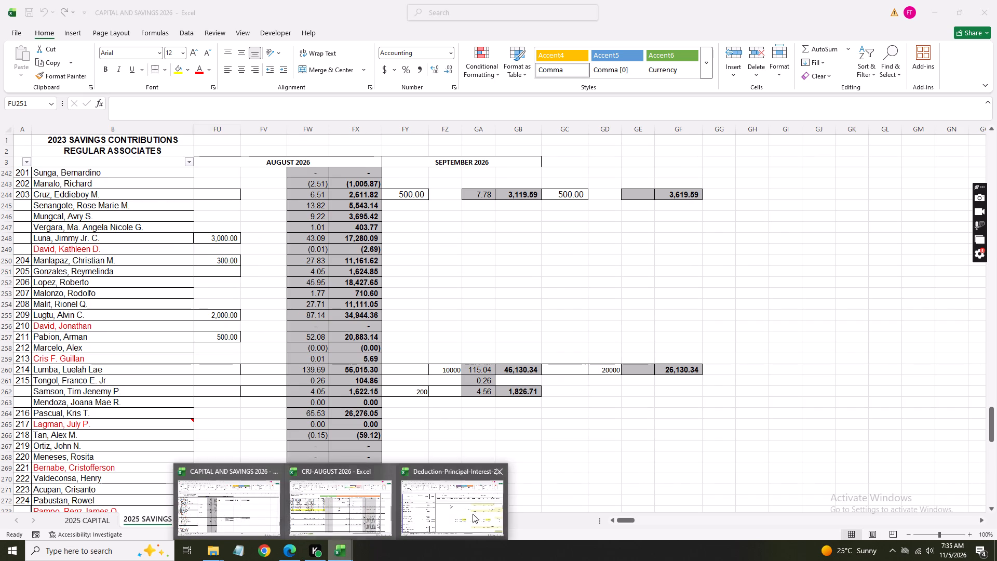
click(442, 511)
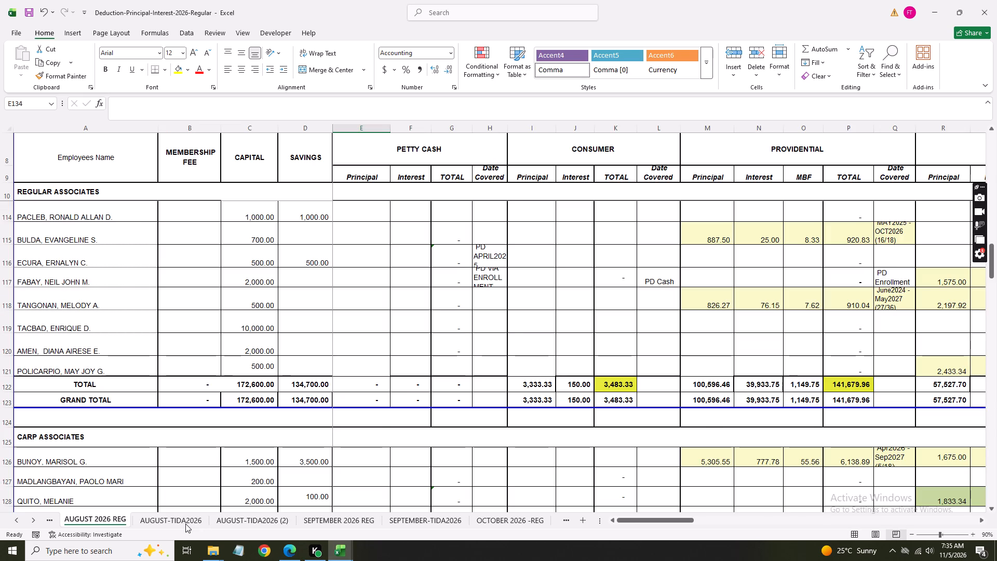
click(248, 522)
scroll(252, 468, down, 2)
scroll(252, 468, up, 6)
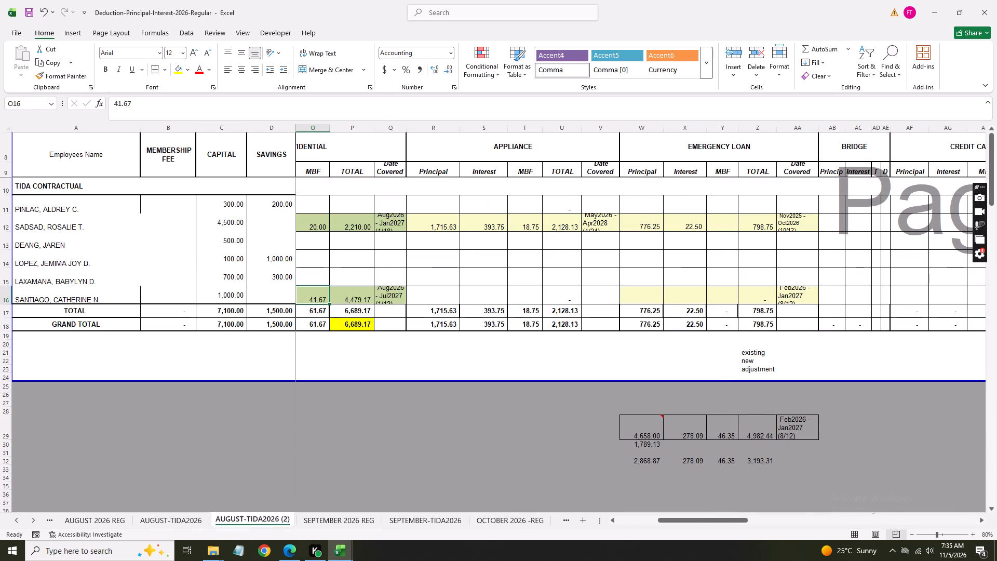
key(alt+Tab)
key(alt+Tab)
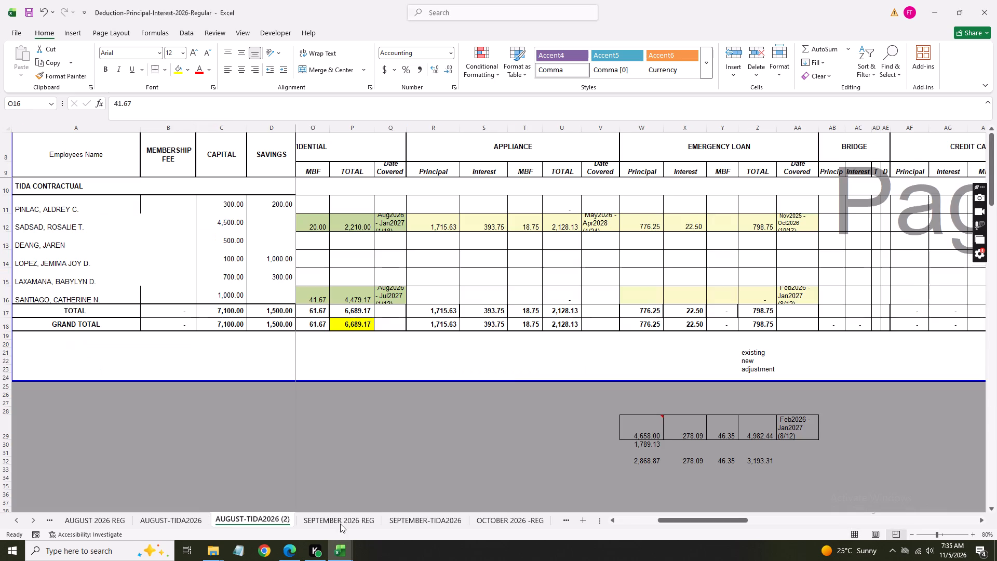
click(338, 558)
click(329, 510)
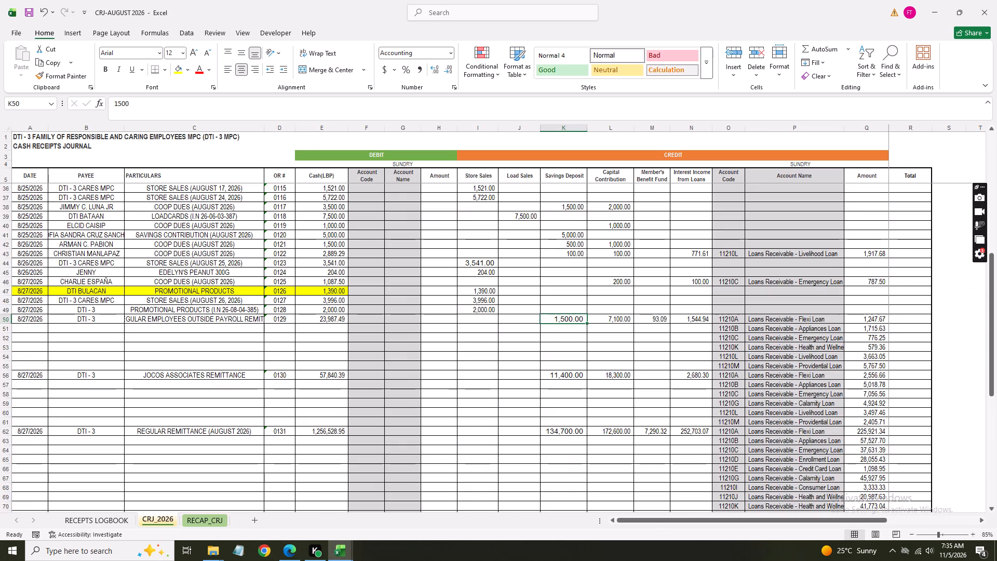
key(alt+Tab)
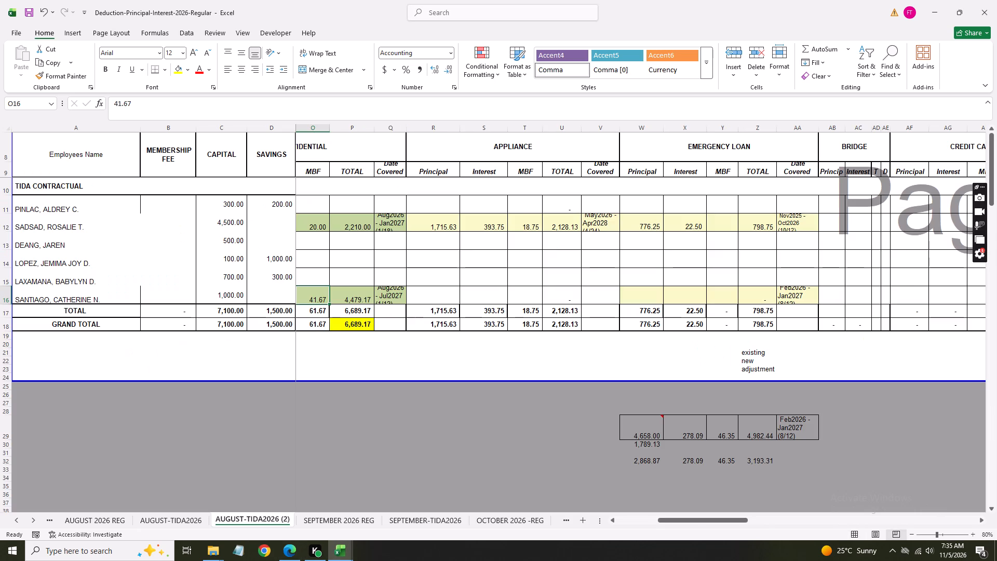
Check the grand total of Total Dues in AUGUST-TIDA2026 (2) against the cash amount in E50, OR # 0129, of CRJ-AUGUST 2026.
click(778, 324)
key(Right)
key(Right)
key(Right)
key(Right)
key(Right)
key(Right)
key(Right)
key(Right)
key(Right)
key(Right)
key(Right)
key(Right)
key(Right)
key(Right)
key(Right)
key(Right)
key(Right)
key(Right)
key(Right)
key(Right)
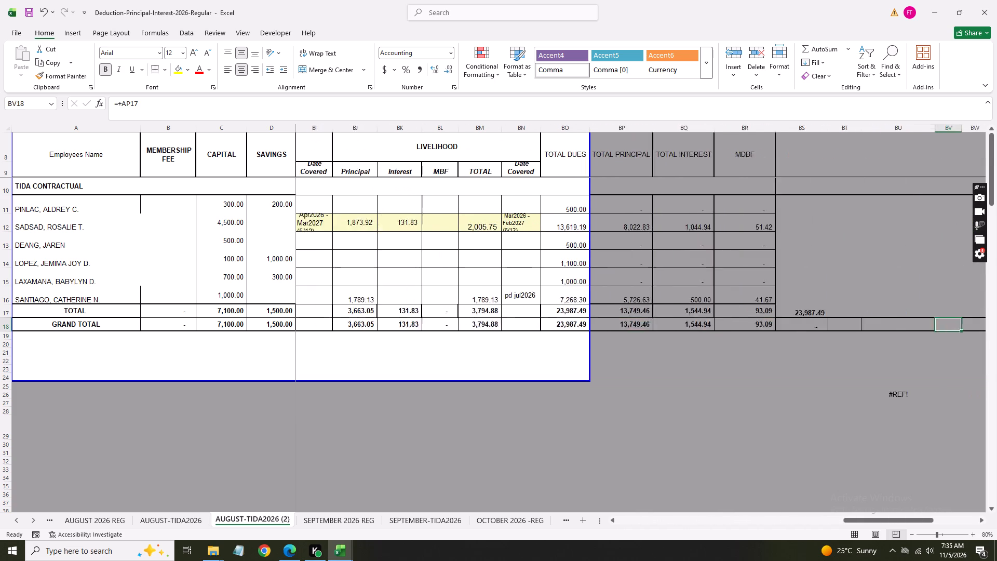
key(alt+Tab)
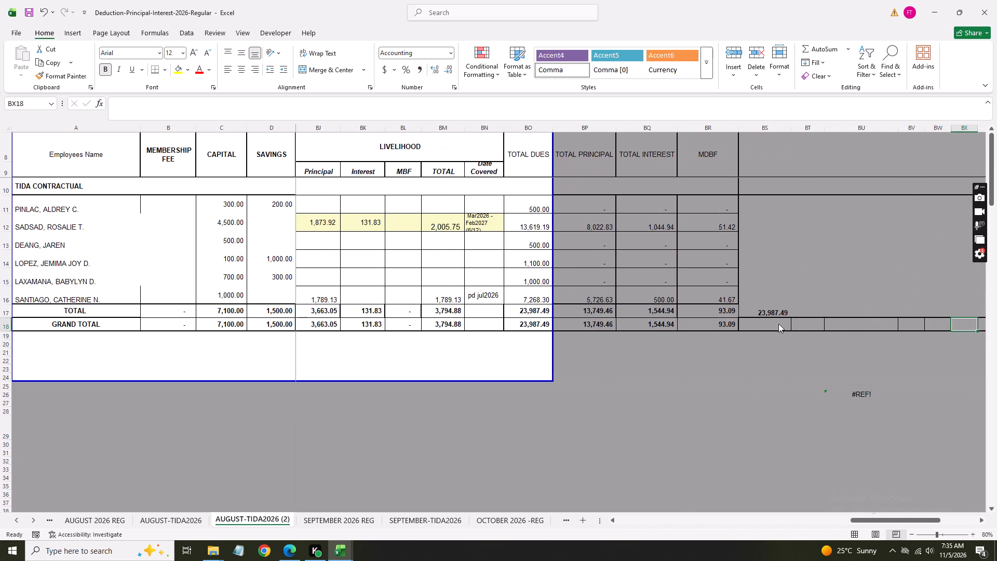
click(322, 320)
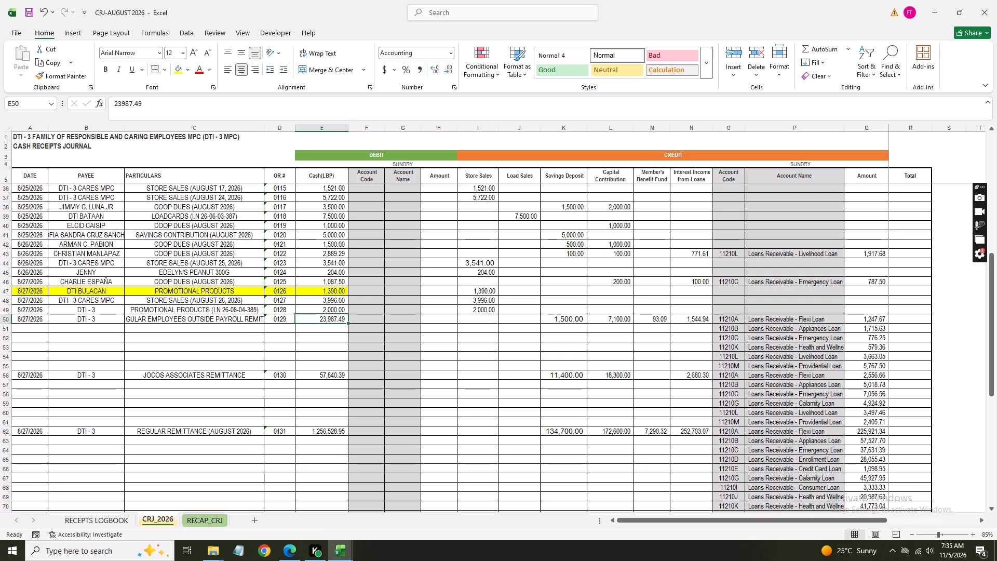
key(alt+Tab)
click(519, 322)
key(alt+Tab)
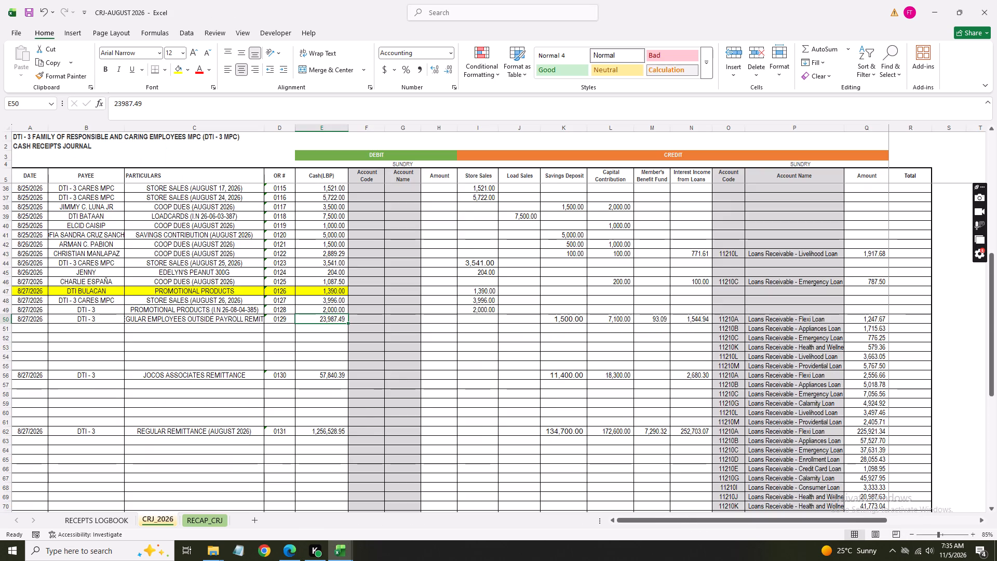
click(577, 319)
key(alt+Tab)
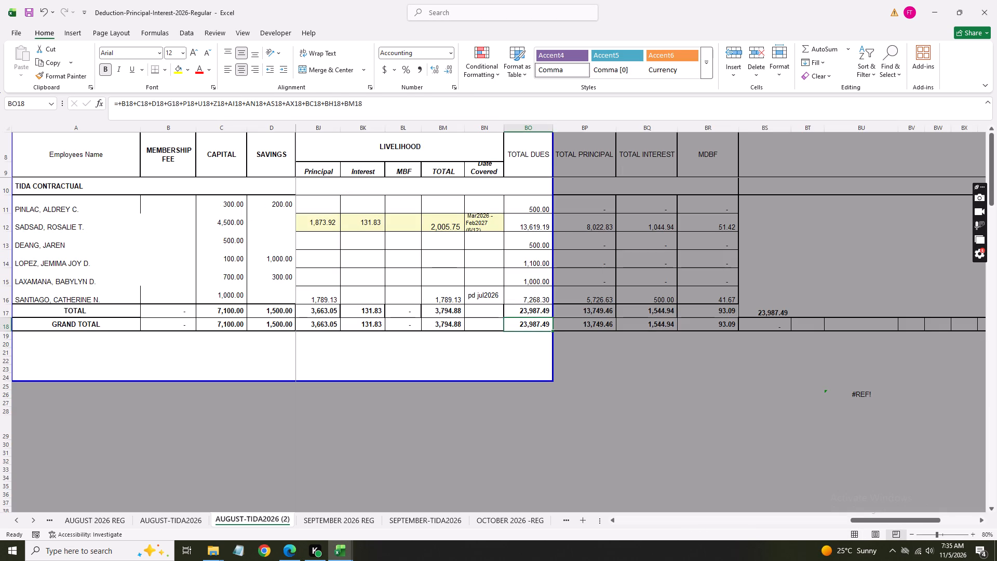
click(262, 305)
scroll(272, 262, up, 8)
click(284, 200)
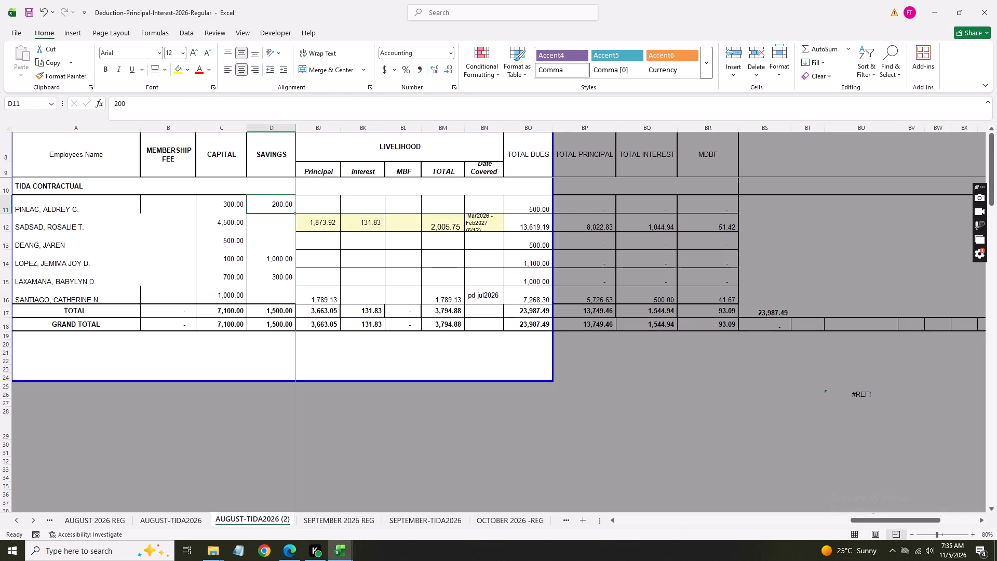
key(ctrl+c)
key(alt+Tab)
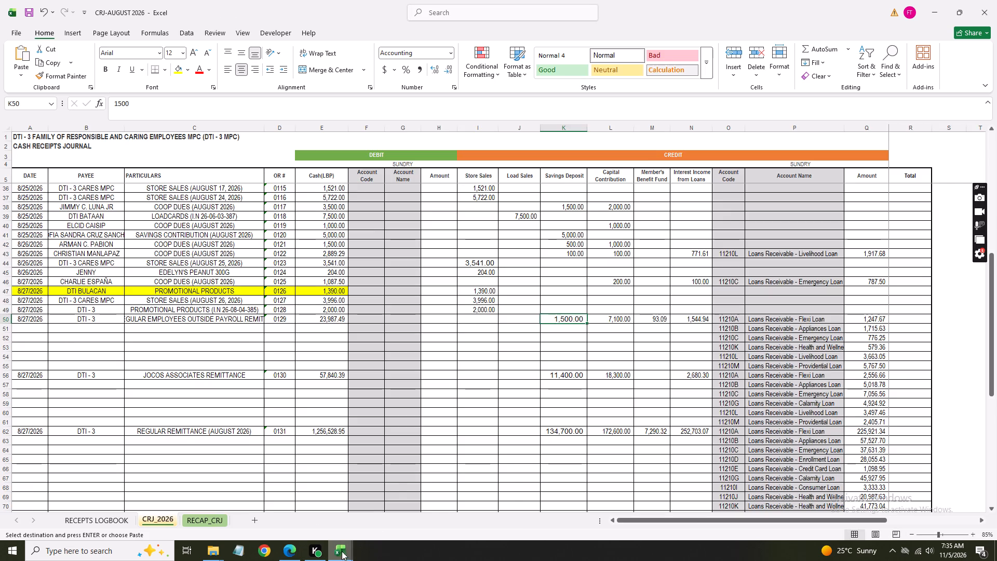
click(341, 552)
click(242, 511)
key(ctrl+f)
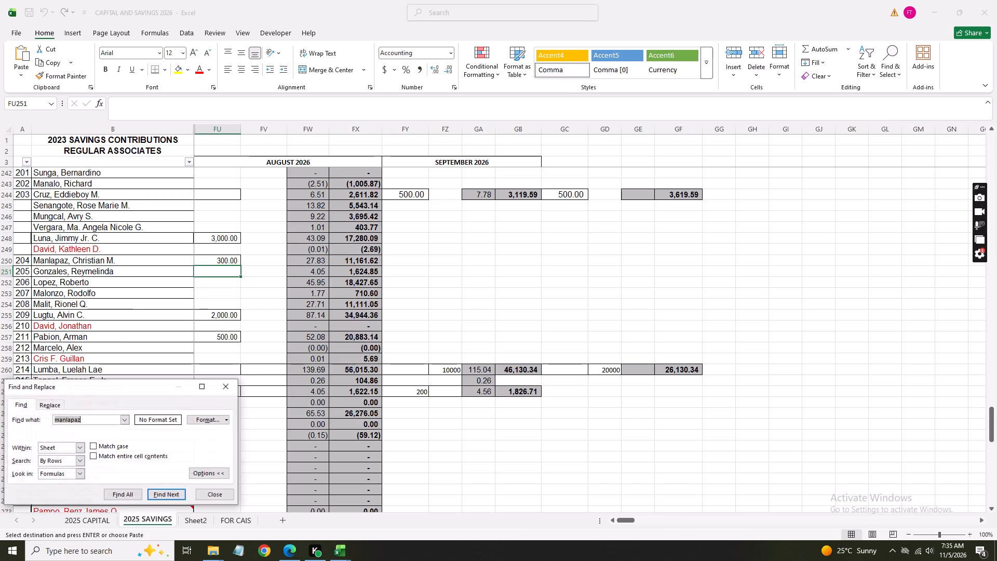
text(pinlac)
key(Return)
key(Escape)
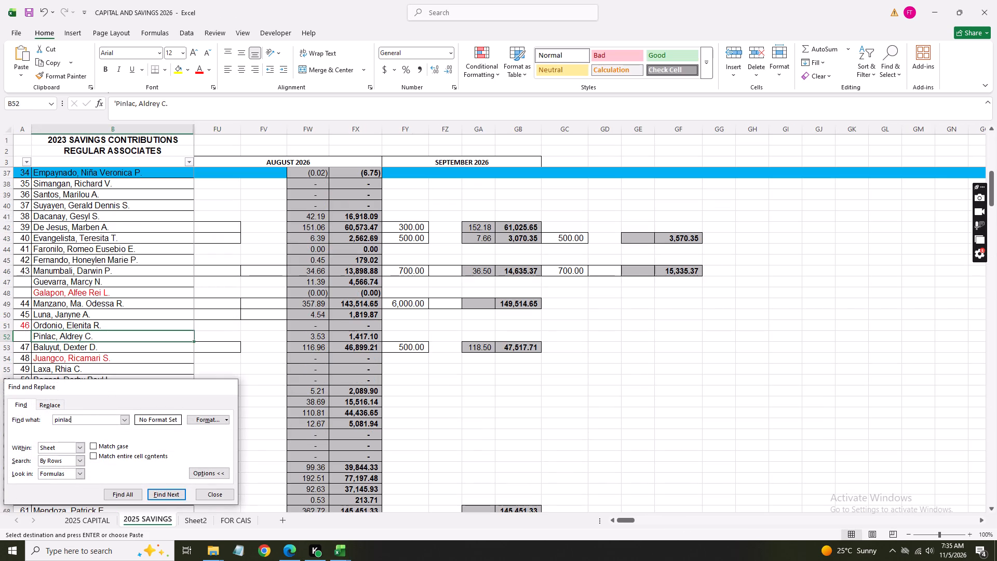
key(Right)
key(ctrl+v)
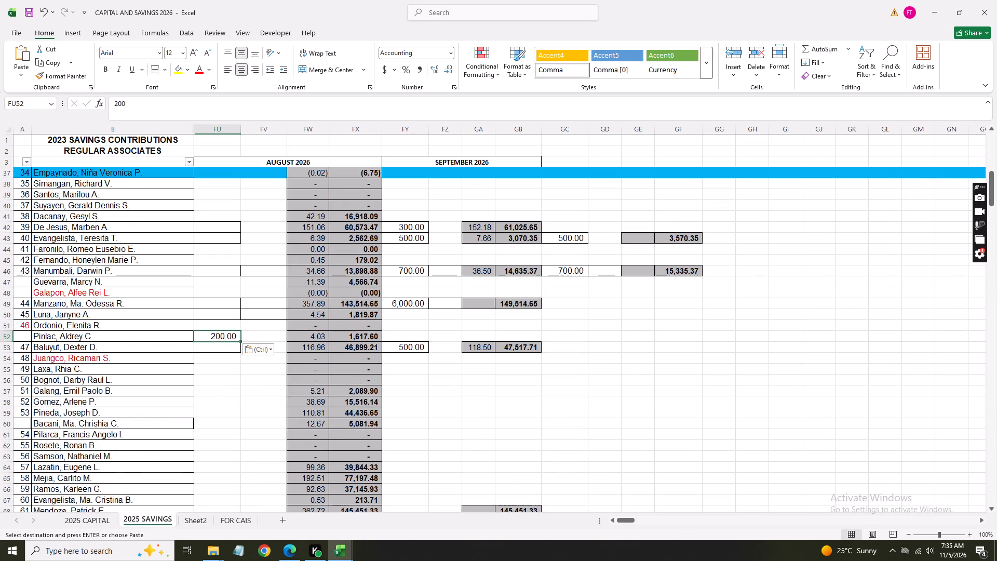
Copy Lopez's 1,000 savings in D14 of AUGUST-TIDA2026 (2) into Lopez's August 2026 cell FU87 in CAPITAL AND SAVINGS 2026.
key(alt+Tab)
key(Down)
key(alt+Tab)
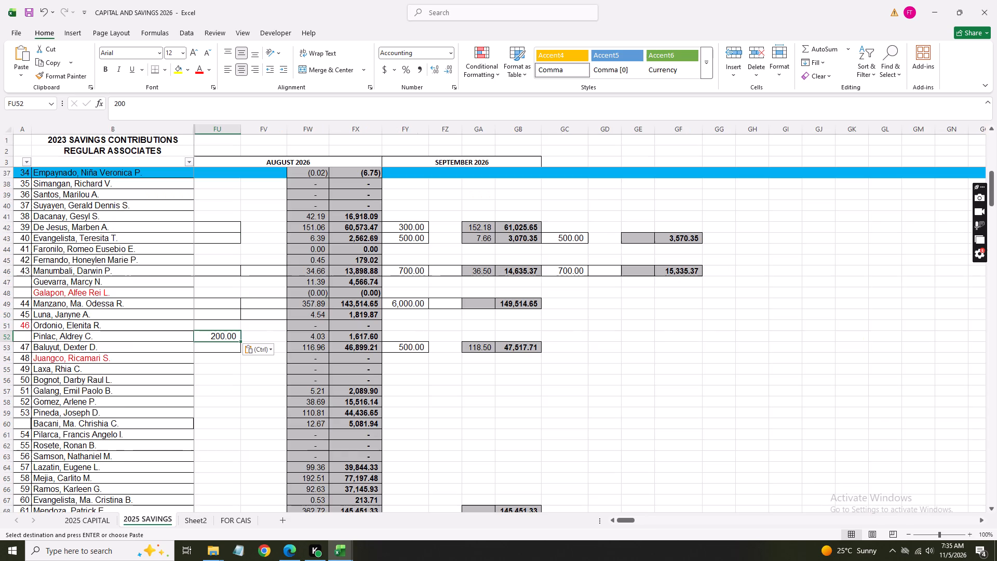
click(341, 557)
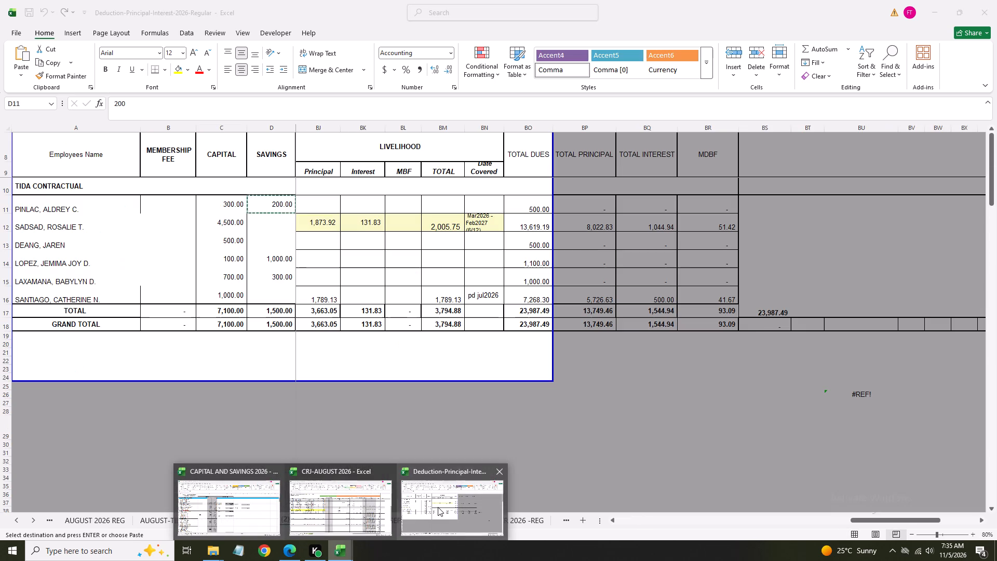
click(438, 507)
click(267, 260)
key(ctrl+c)
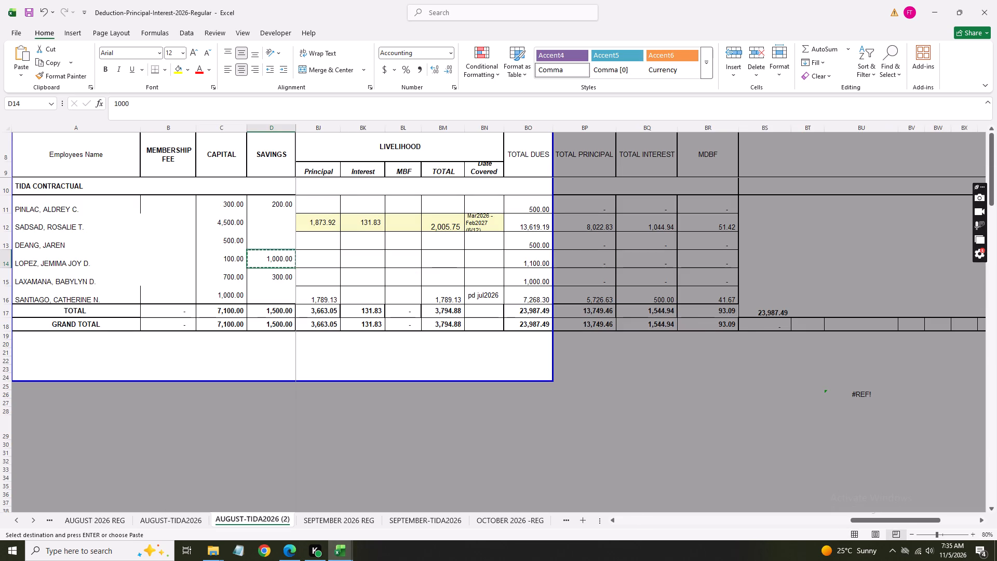
key(alt+Tab)
key(ctrl+f)
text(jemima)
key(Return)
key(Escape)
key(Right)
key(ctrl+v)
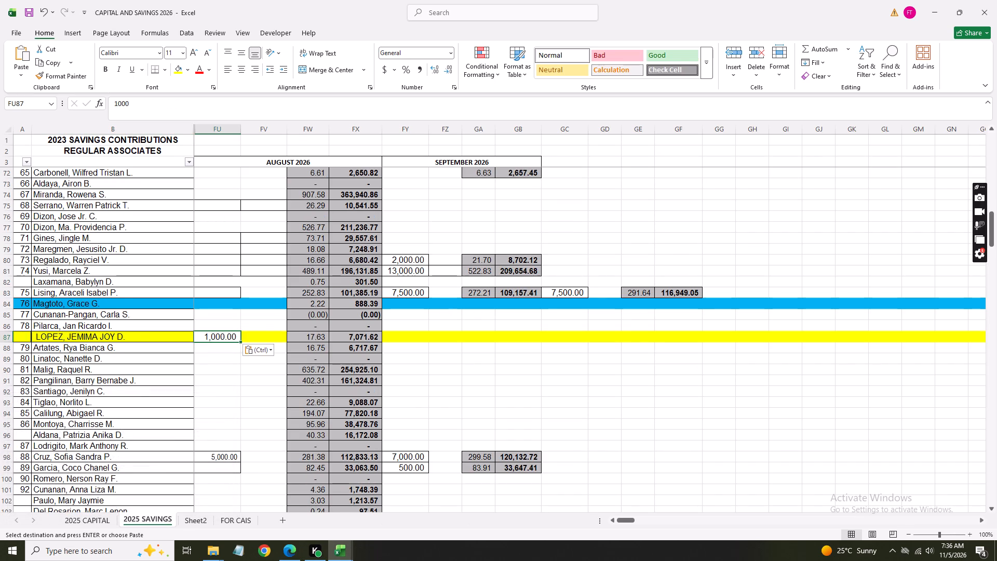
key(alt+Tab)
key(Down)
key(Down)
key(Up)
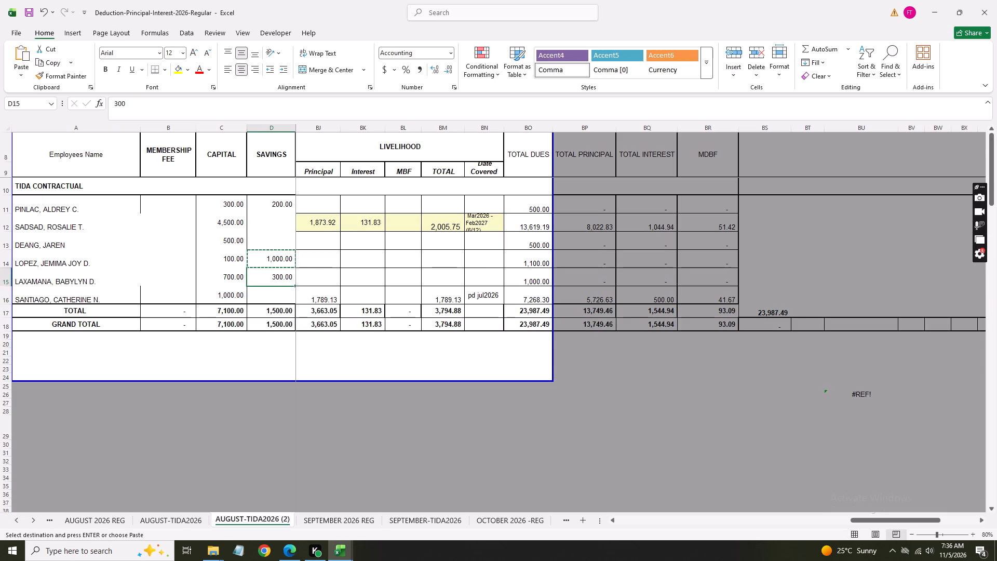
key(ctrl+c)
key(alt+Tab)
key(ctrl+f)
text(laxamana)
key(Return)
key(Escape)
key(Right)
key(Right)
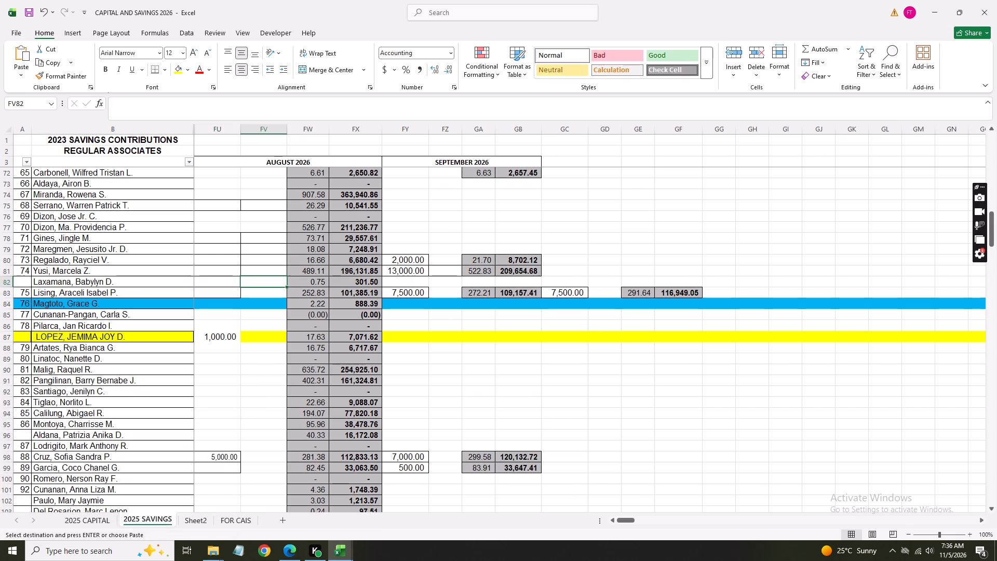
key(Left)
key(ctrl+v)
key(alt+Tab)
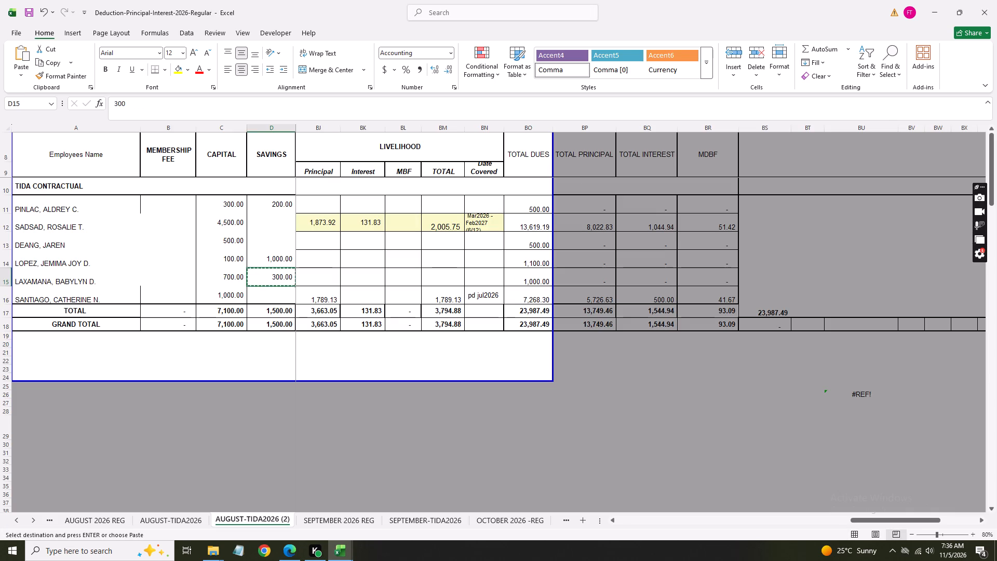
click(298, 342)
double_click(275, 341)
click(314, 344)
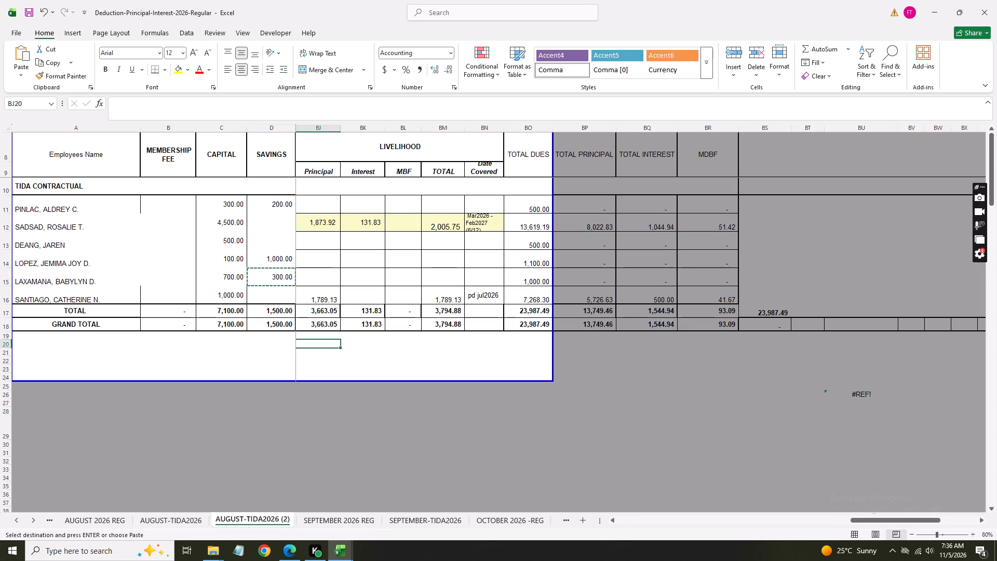
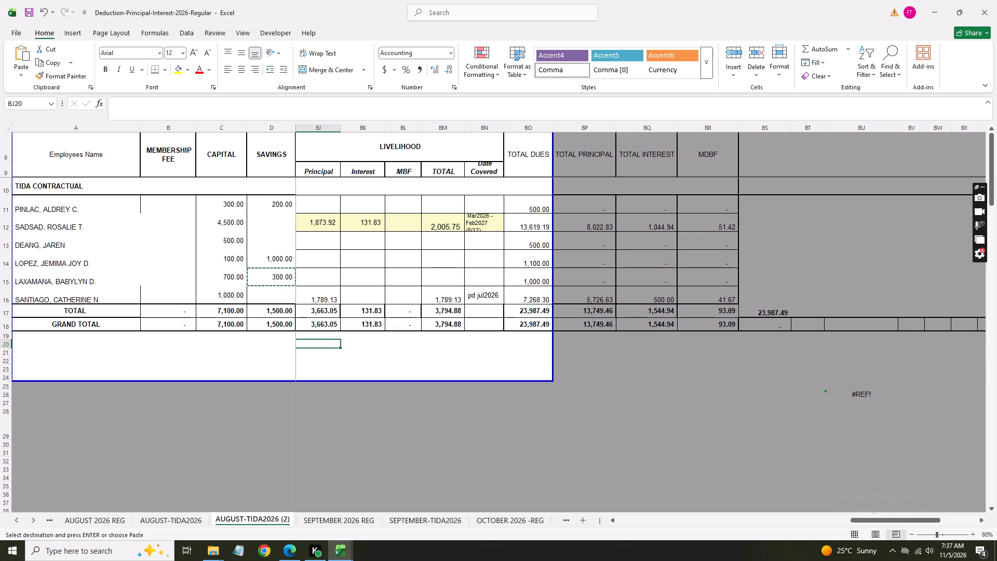
Look up the savings deposit for the JOCOS associates remittance, OR # 0130, in K56 of CRJ-AUGUST 2026.
key(alt+Tab)
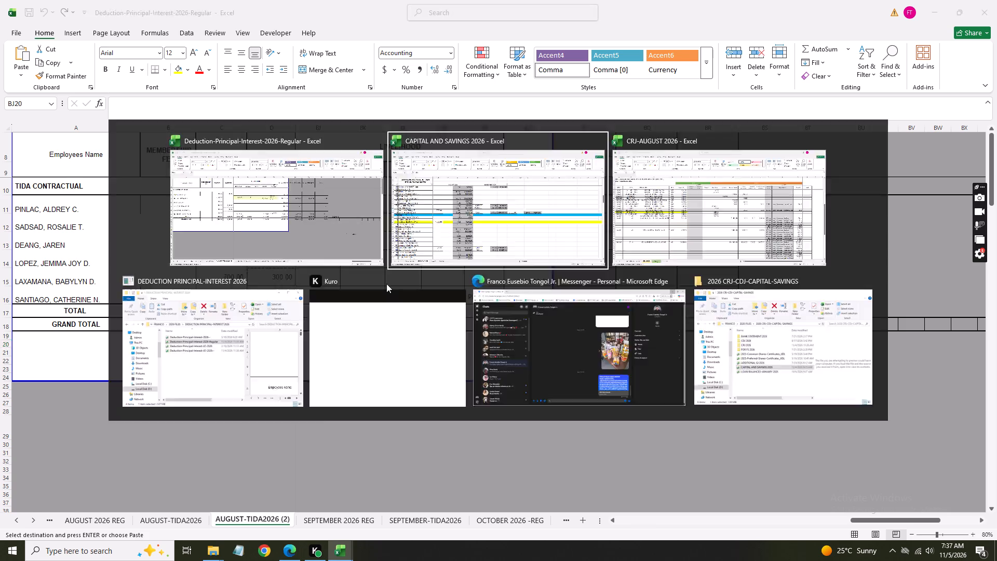
key(alt+Tab)
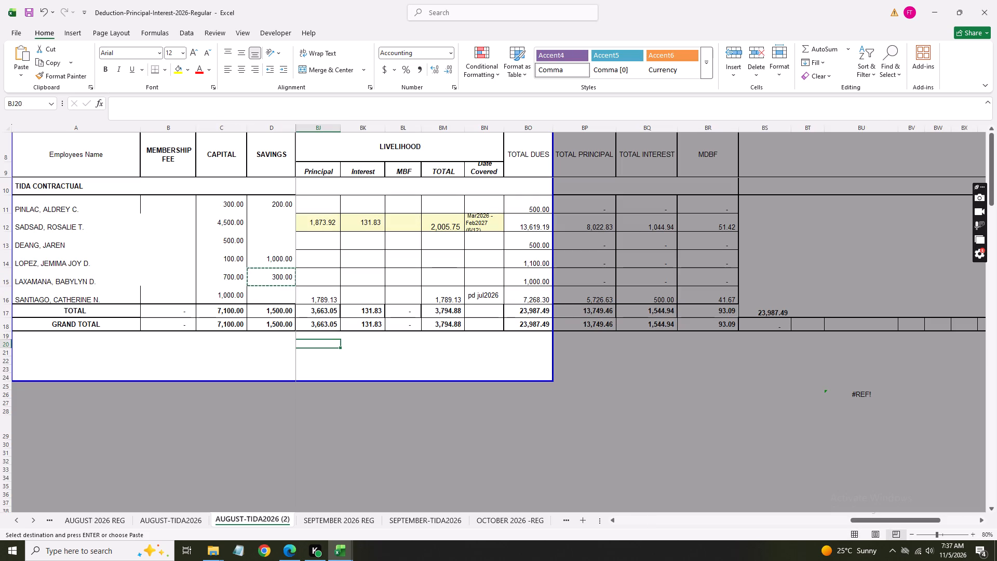
key(alt+Tab)
click(220, 352)
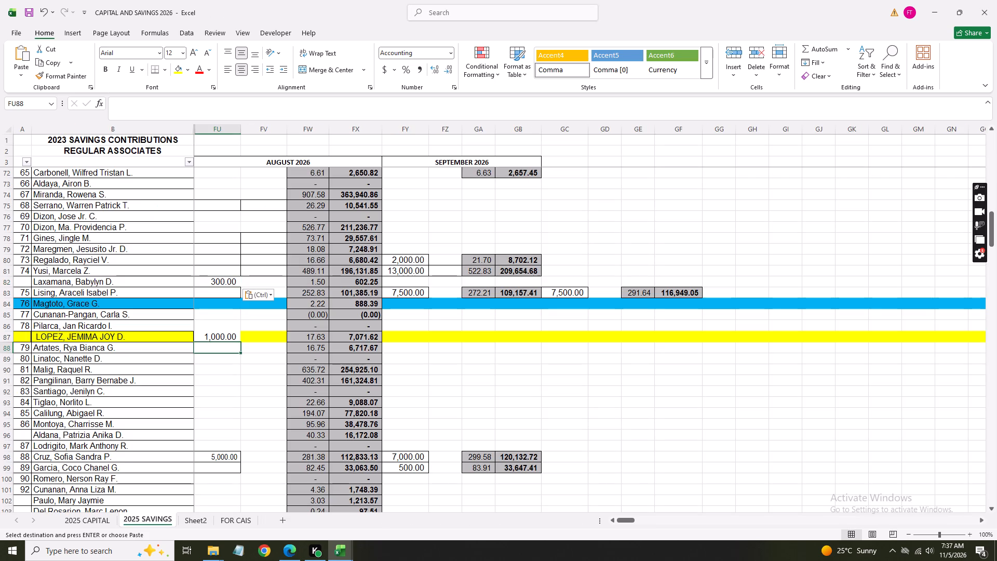
double_click(222, 346)
click(226, 368)
key(alt+Tab)
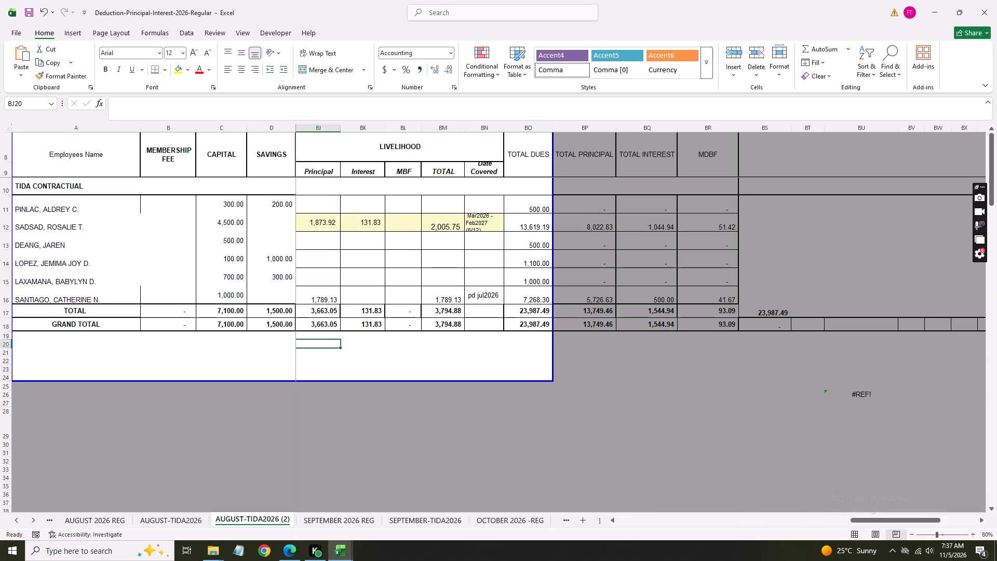
click(346, 554)
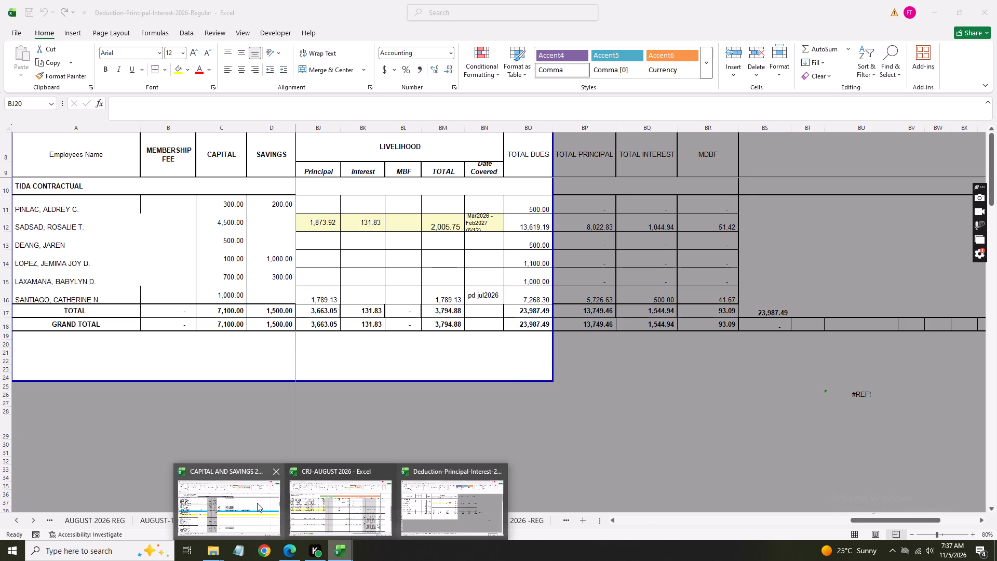
click(257, 503)
click(340, 545)
click(344, 503)
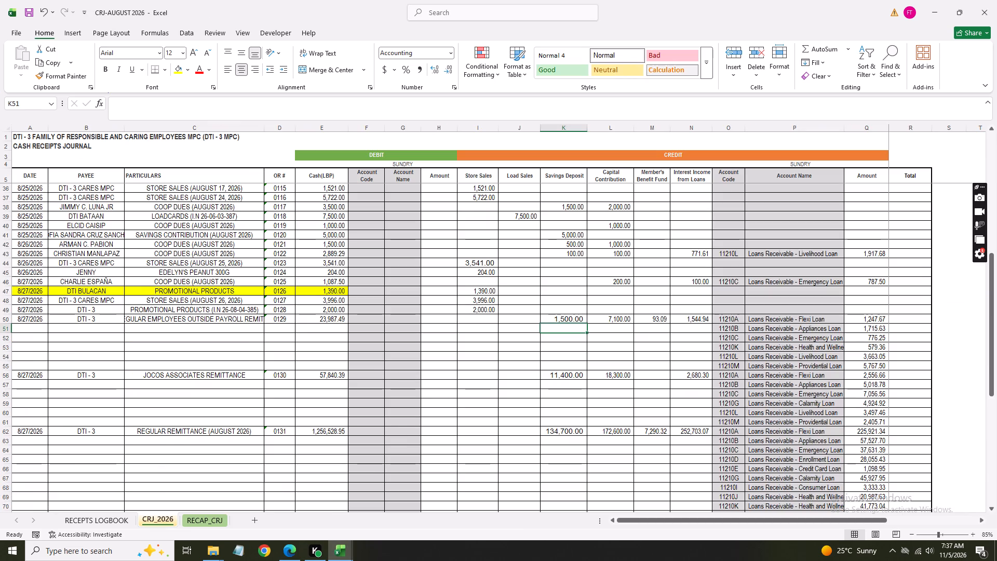
click(575, 374)
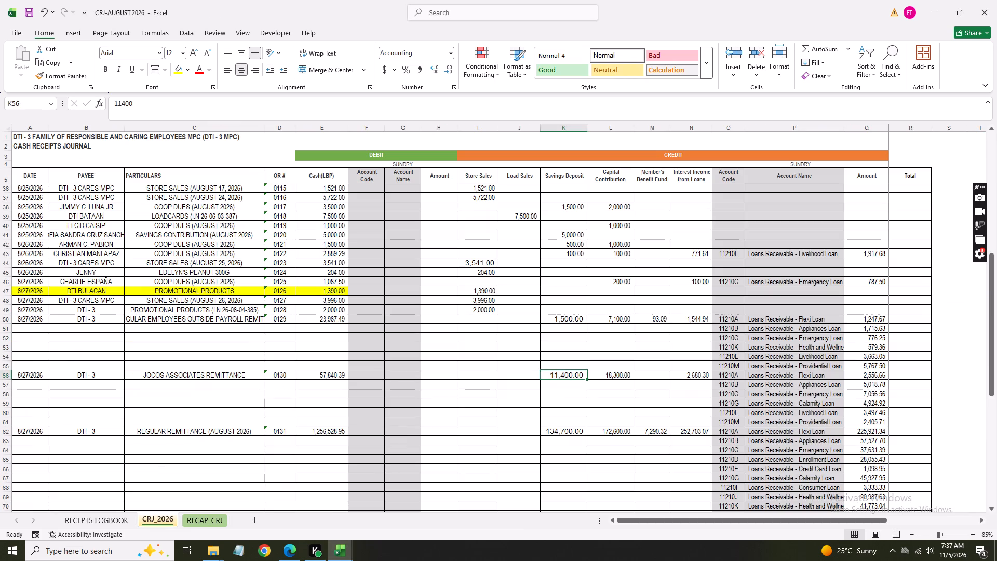
Open the Deduction-Principal-Interest-JO-2026-- workbook from the DEDUCTION PRINCIPAL-INTEREST 2026 folder and show its AUGUST 2026 COS sheet.
key(alt+Tab)
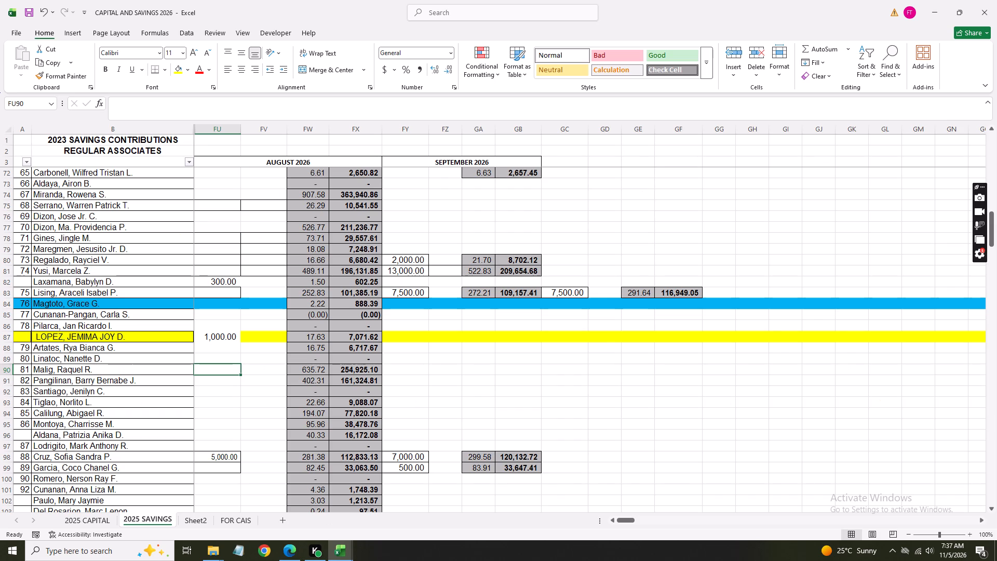
triple_click(933, 16)
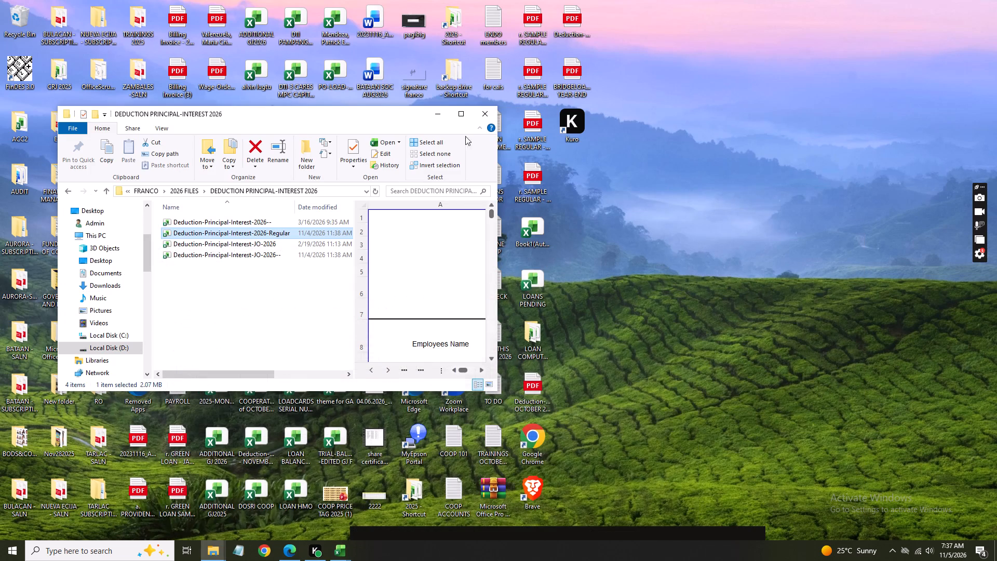
double_click(212, 257)
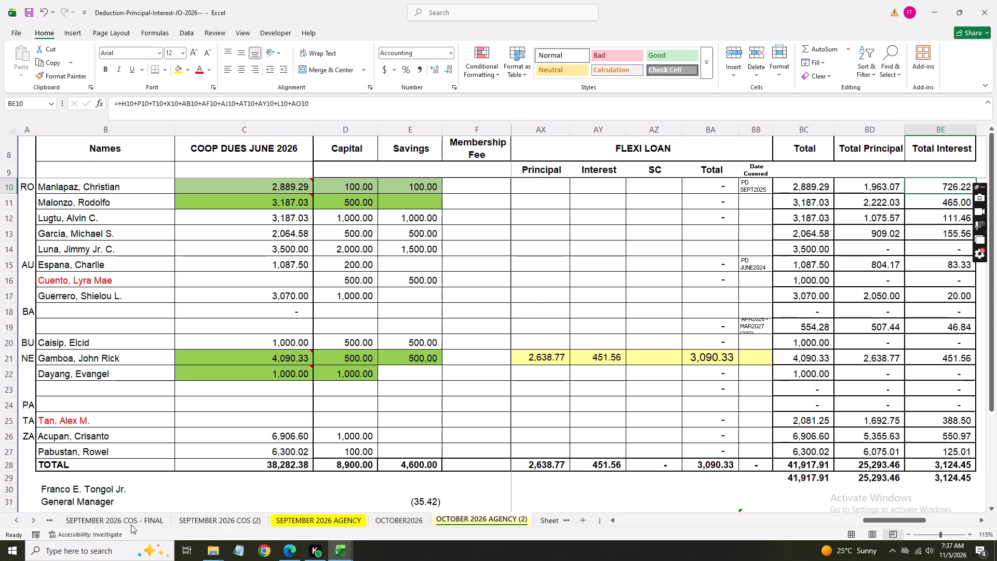
triple_click(15, 518)
click(15, 518)
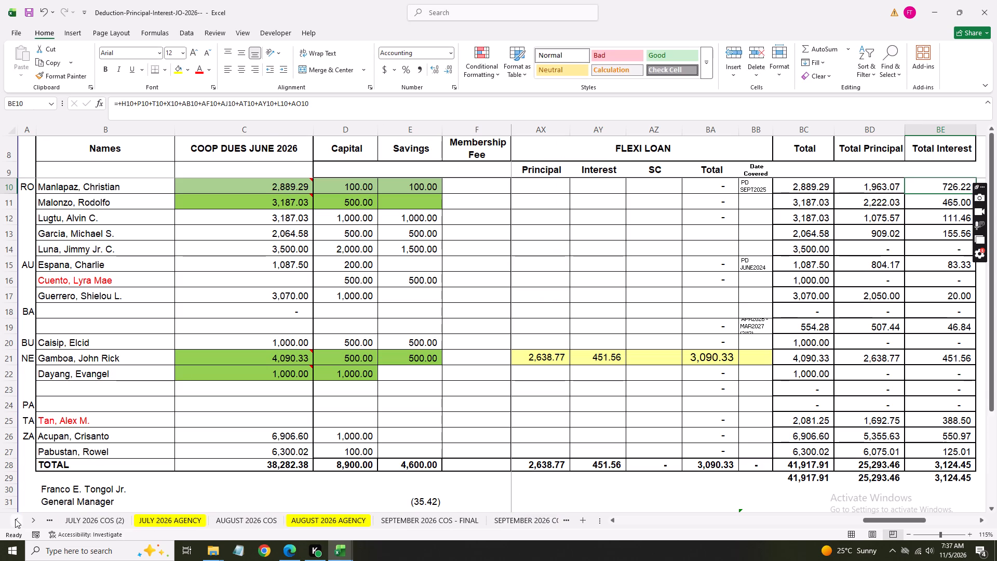
click(232, 524)
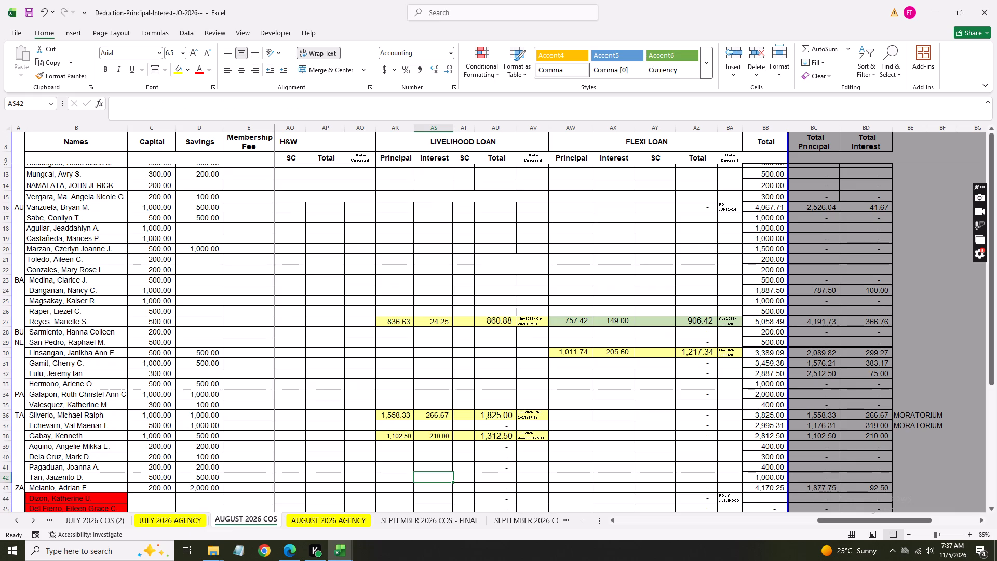
Check the Capital, Savings and overall totals in AUGUST 2026 COS against the OR # 0130 entry in CRJ-AUGUST 2026.
scroll(206, 290, down, 3)
scroll(277, 348, down, 1)
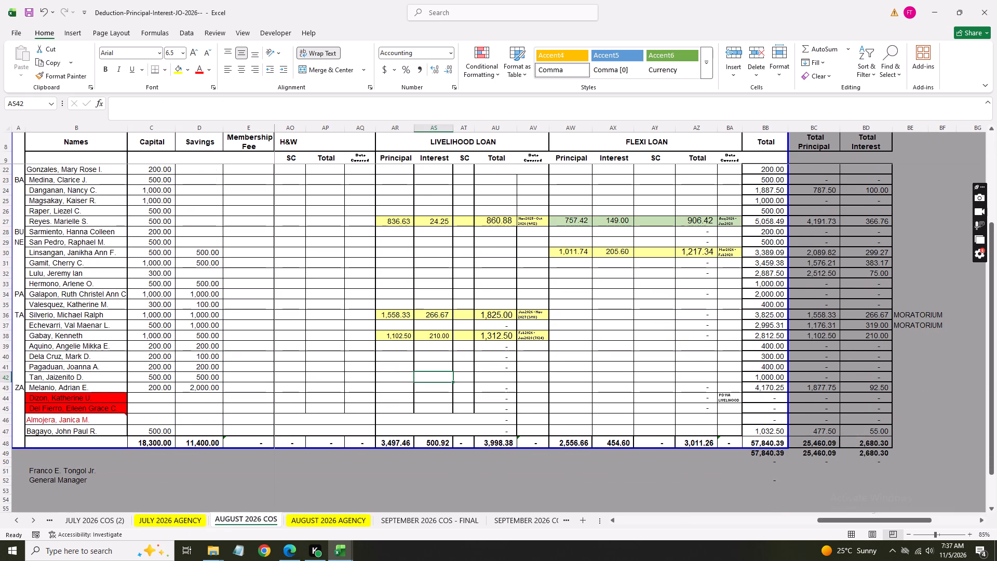
key(alt+Tab)
key(alt+Tab)
click(344, 550)
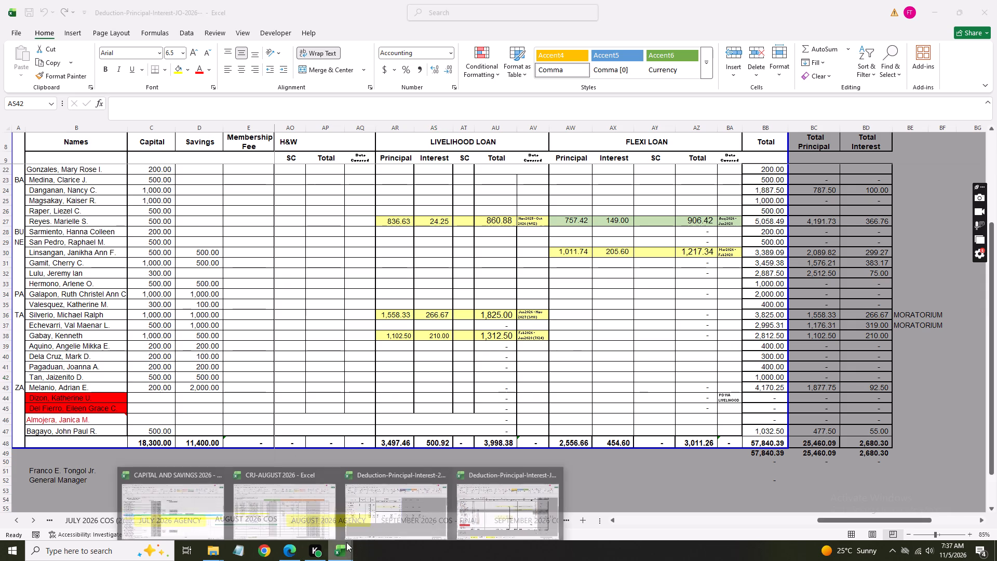
click(301, 495)
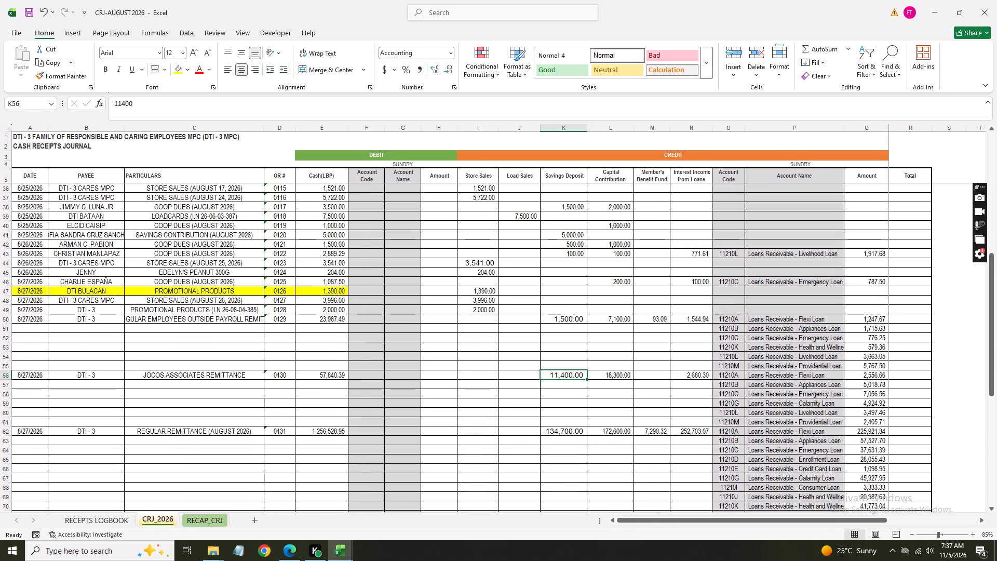
key(alt+Tab)
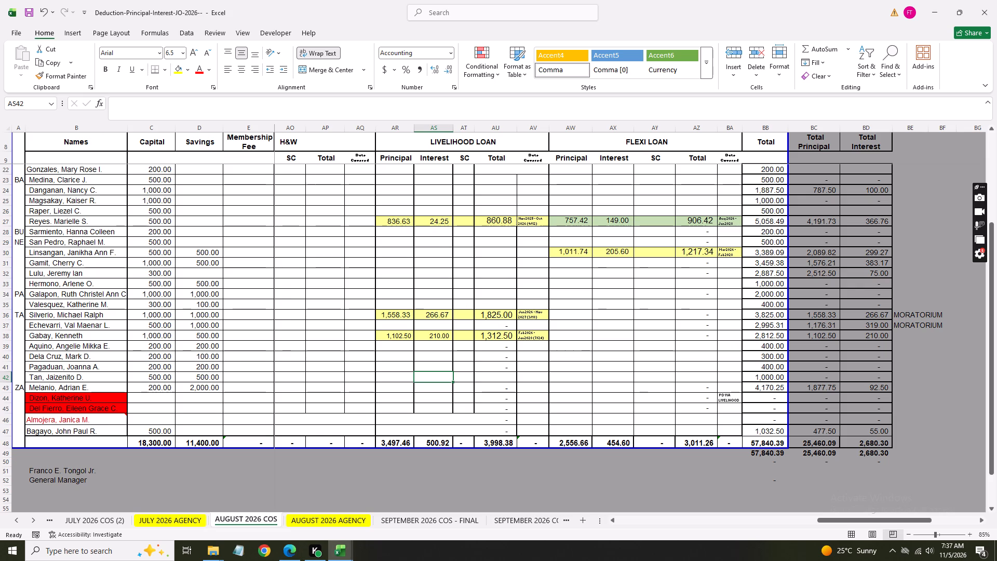
scroll(164, 327, up, 5)
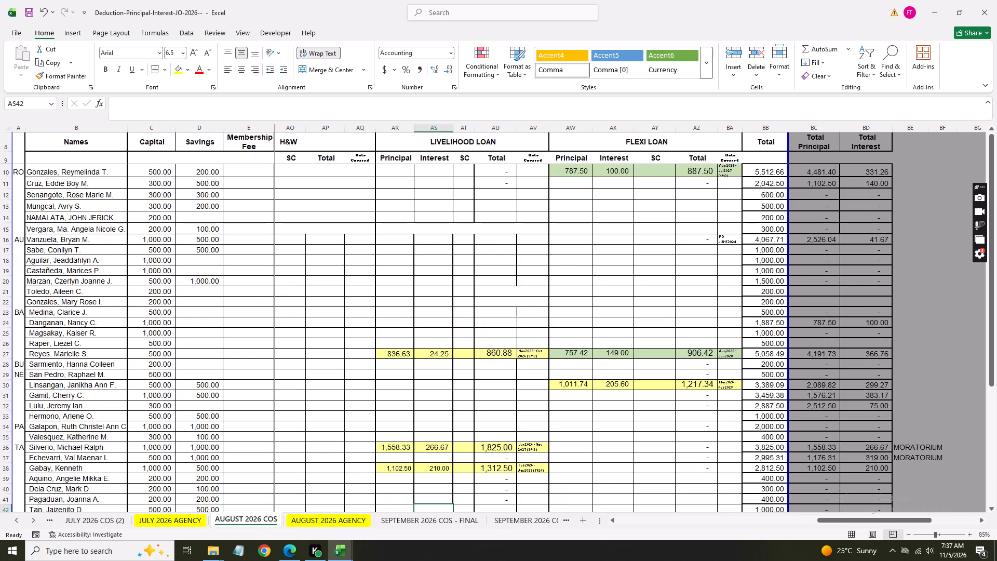
scroll(164, 327, up, 6)
click(188, 170)
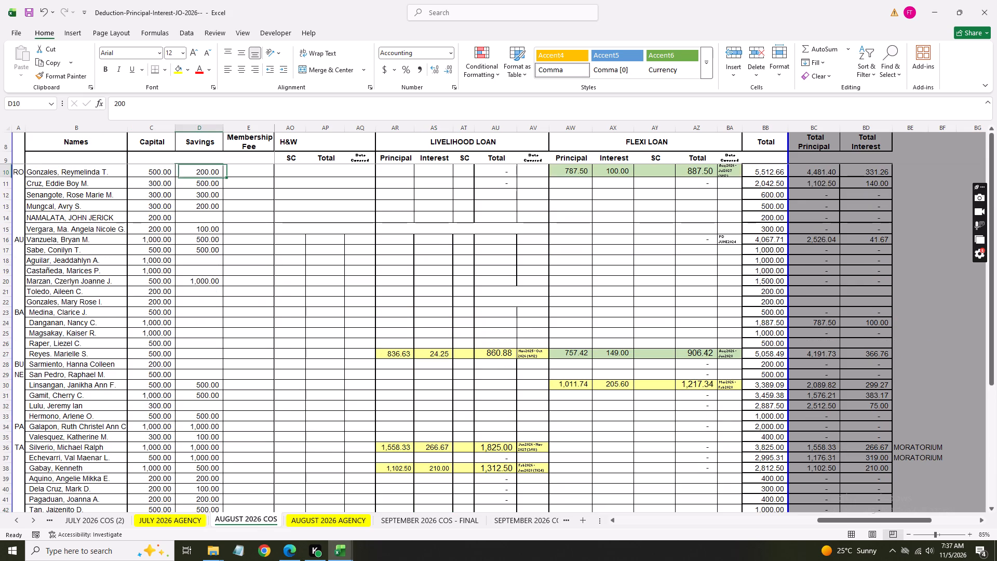
key(ctrl+c)
key(alt+Tab)
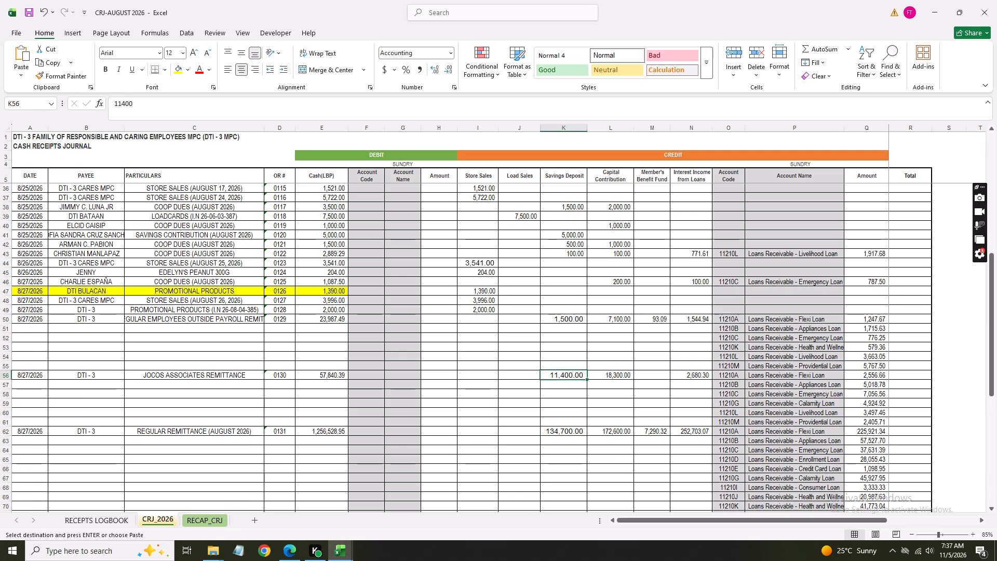
key(alt+Tab)
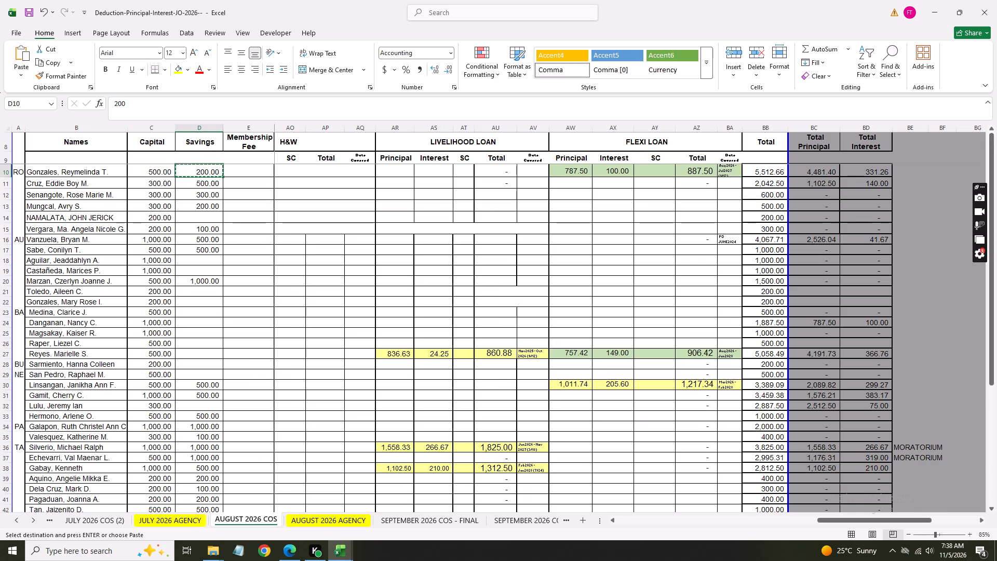
click(335, 541)
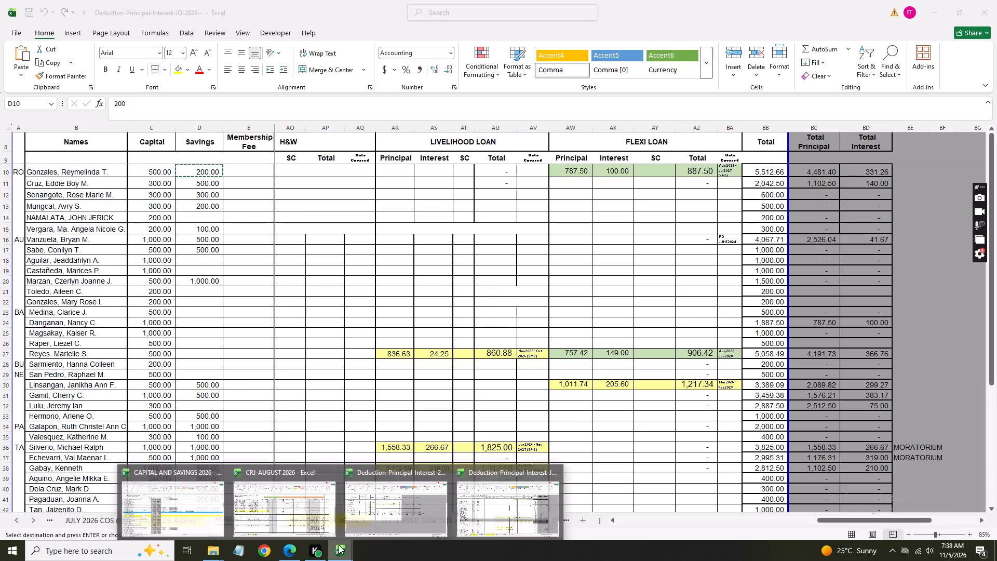
click(165, 495)
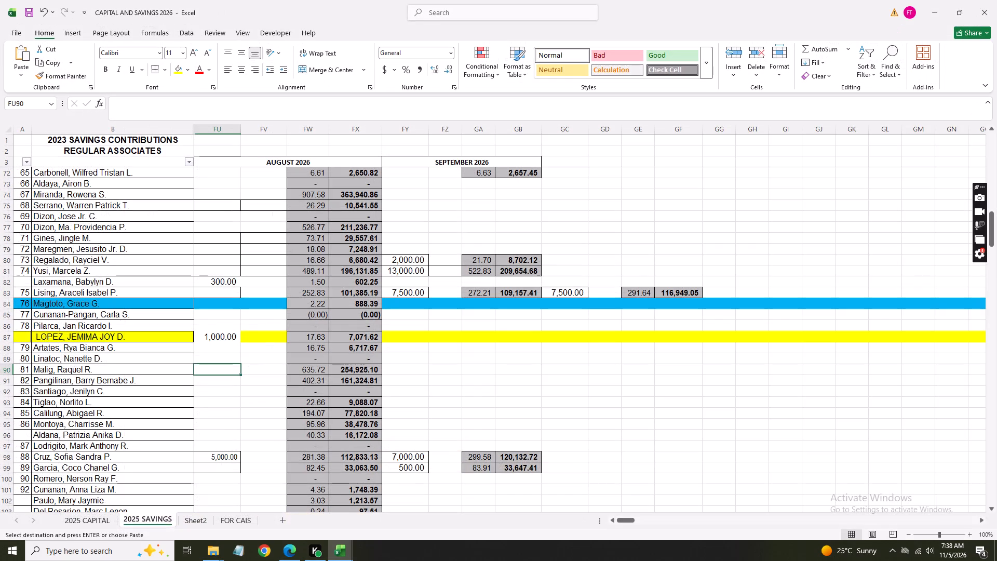
key(ctrl+f)
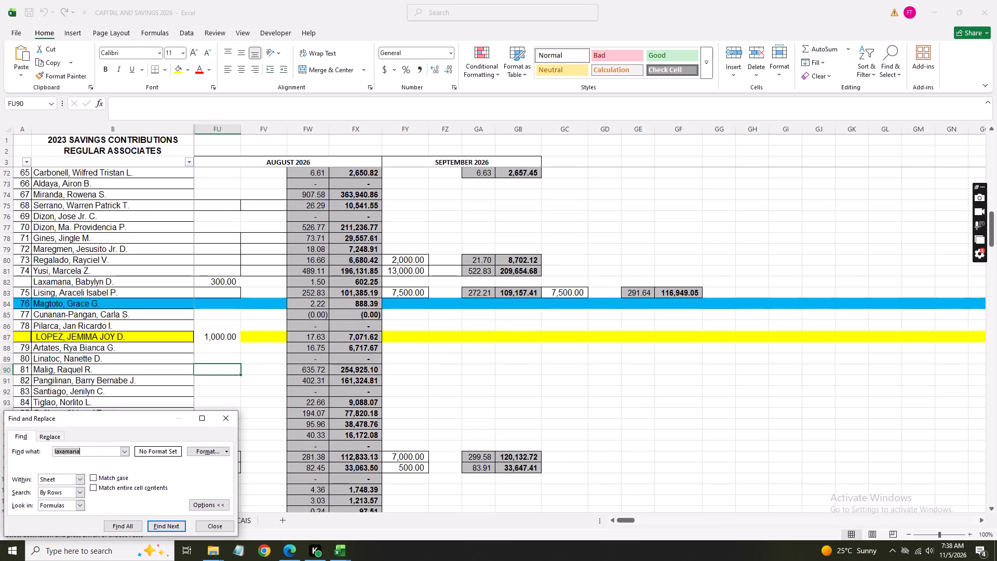
text(gonzales)
key(Return)
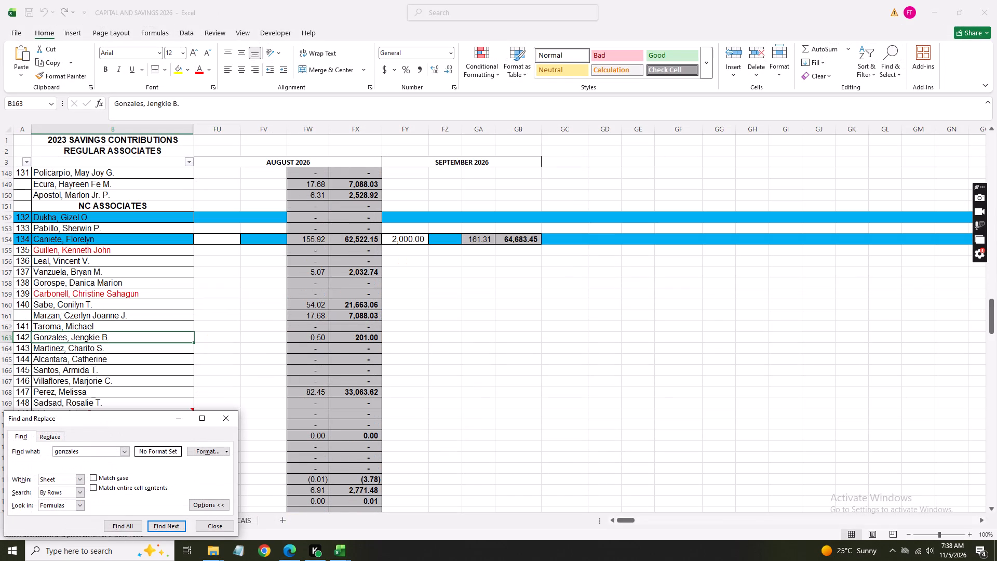
key(Return)
key(Escape)
key(Right)
key(ctrl+v)
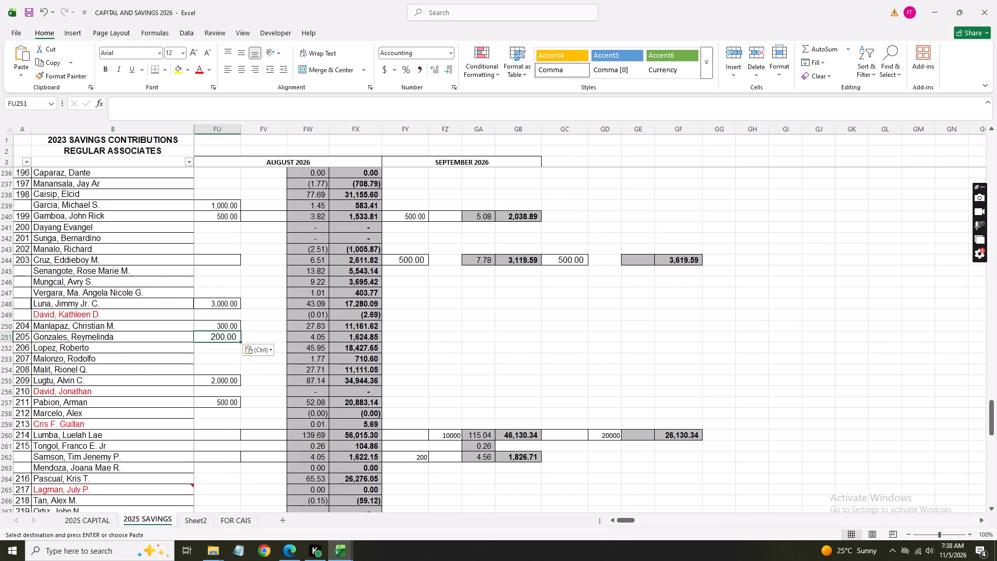
Copy Cruz's 500 savings in D11 of AUGUST 2026 COS into Cruz's August 2026 cell FU244 in CAPITAL AND SAVINGS 2026.
key(alt+Tab)
key(Down)
key(ctrl+c)
key(alt+Tab)
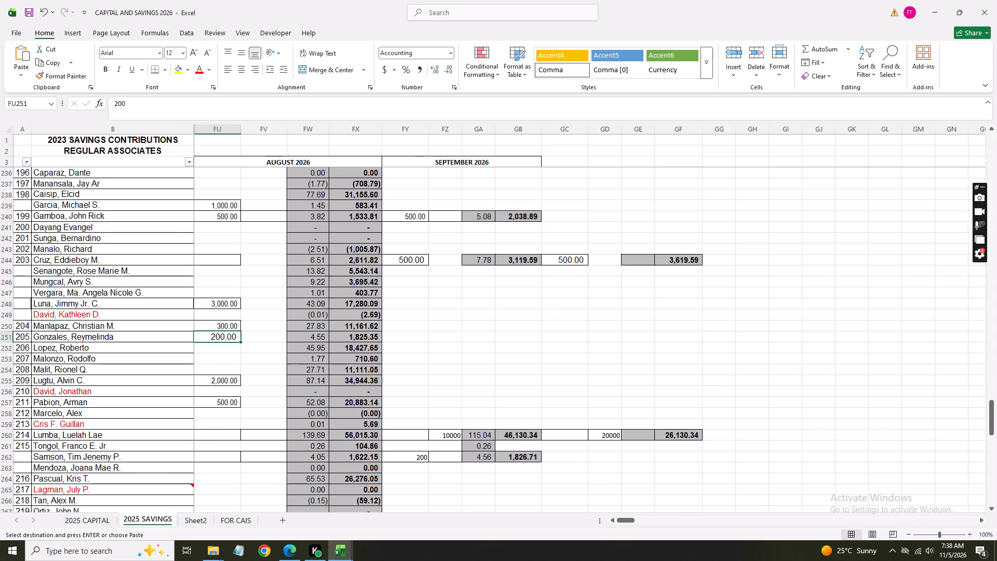
key(Up)
key(Up)
key(Up)
key(Up)
key(Up)
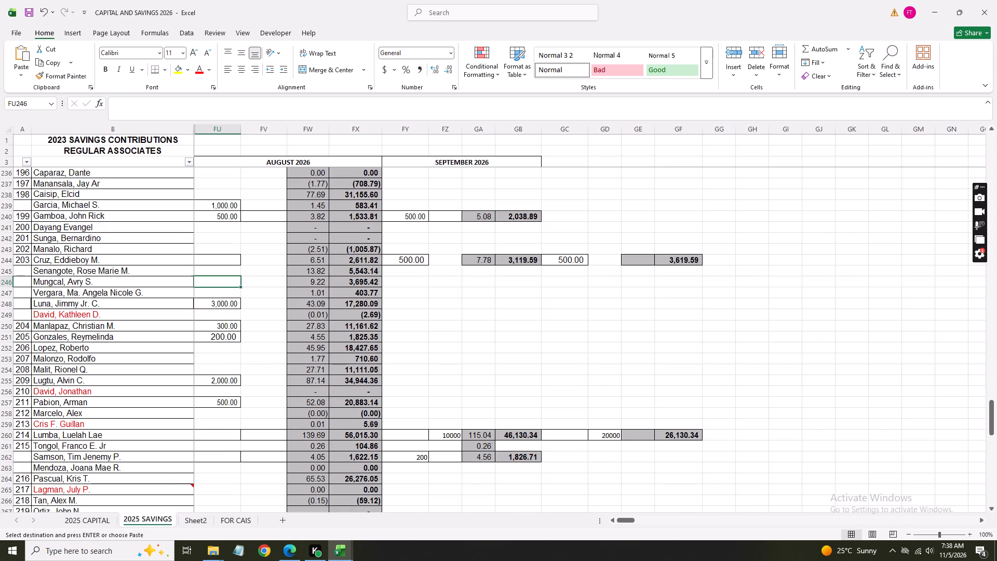
key(Up)
key(Up)
key(ctrl+v)
Copy Senangote's 300 savings in D12 of AUGUST 2026 COS into Senangote's August 2026 cell FU245 in CAPITAL AND SAVINGS 2026.
key(alt+Tab)
key(Down)
key(ctrl+c)
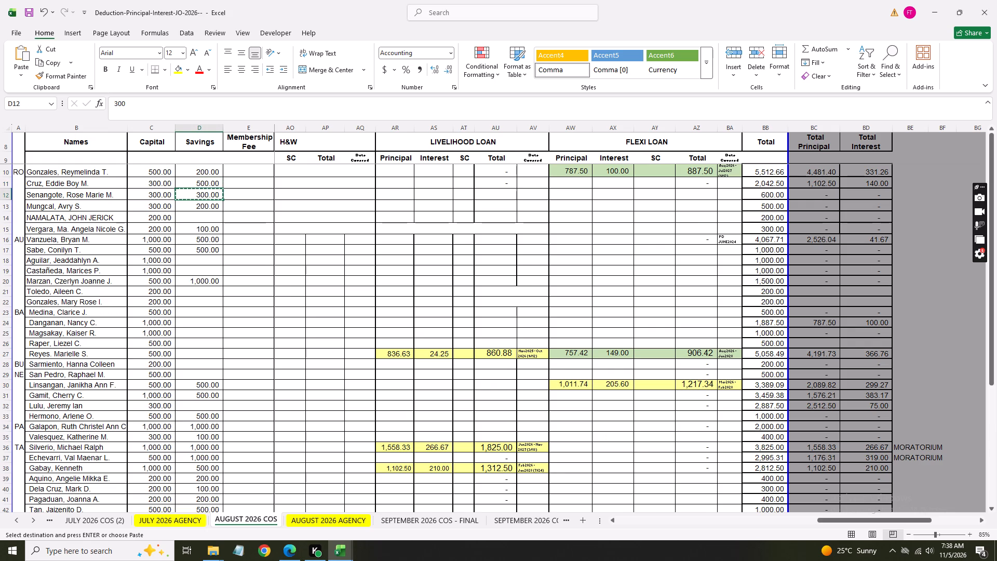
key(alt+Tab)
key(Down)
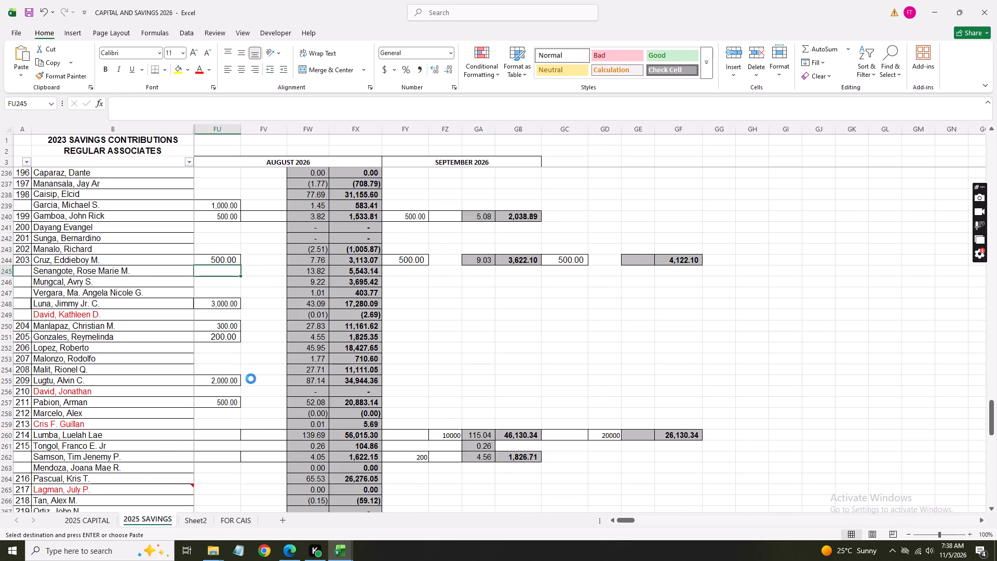
Paste Senangote's copied 300 savings into her August 2026 cell FU245 on the 2025 SAVINGS sheet.
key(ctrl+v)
Copy Mungcal's 200 savings in D13 of AUGUST 2026 COS into Mungcal's August 2026 cell FU246 in CAPITAL AND SAVINGS 2026.
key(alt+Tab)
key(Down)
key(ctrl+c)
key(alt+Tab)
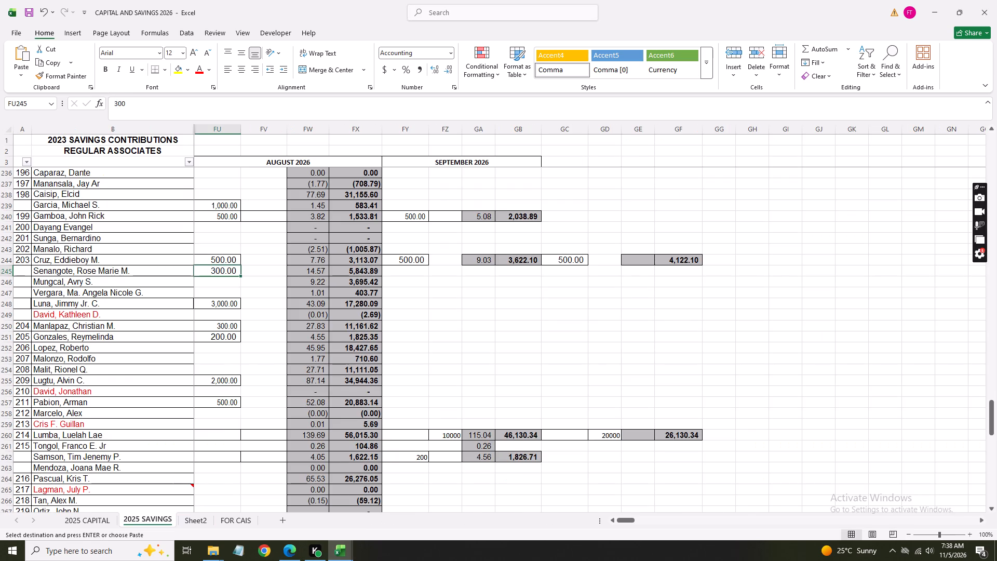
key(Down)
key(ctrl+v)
Copy Vergara's 100 savings in D15 of AUGUST 2026 COS into Vergara's cell FU247 in CAPITAL AND SAVINGS 2026, and return to AUGUST 2026 COS.
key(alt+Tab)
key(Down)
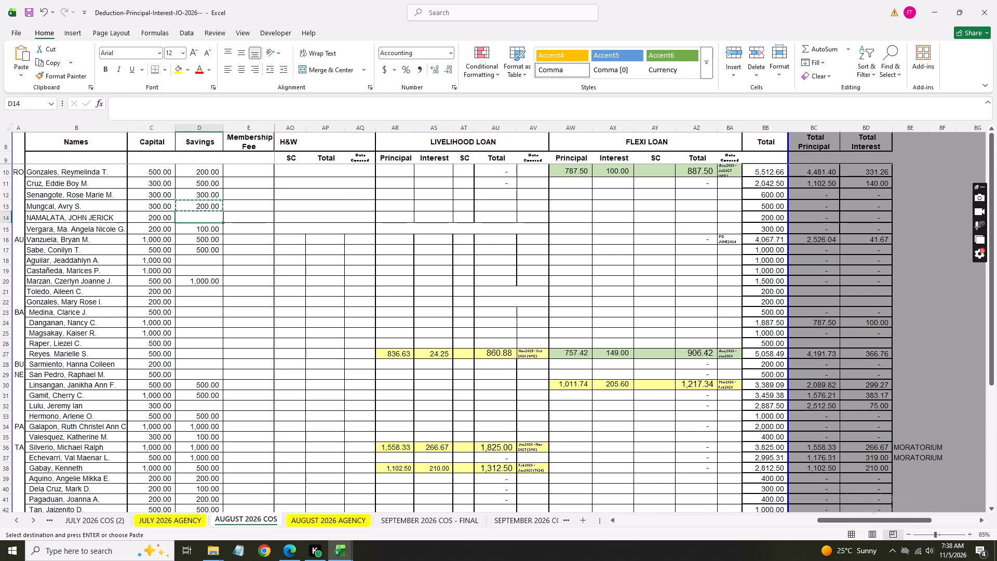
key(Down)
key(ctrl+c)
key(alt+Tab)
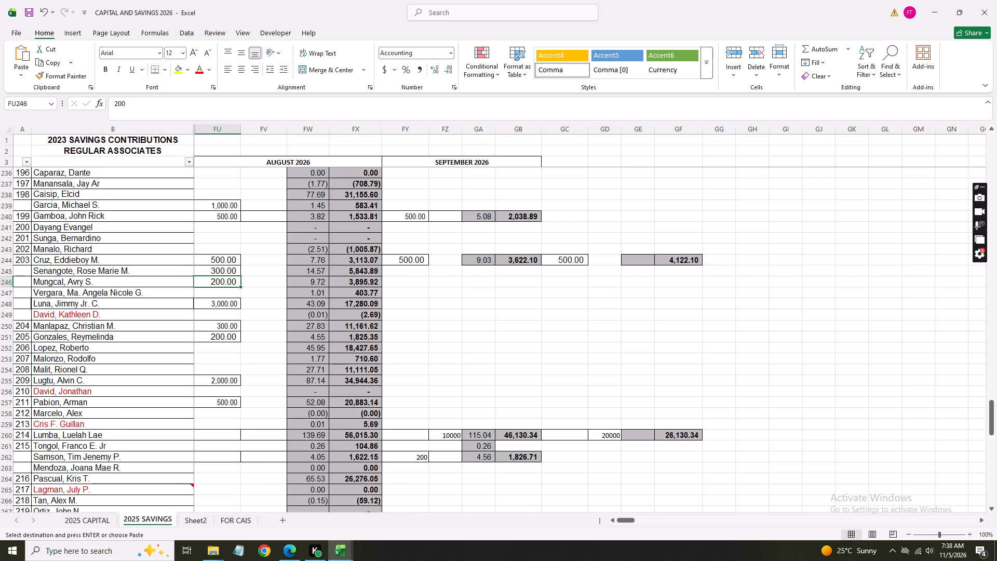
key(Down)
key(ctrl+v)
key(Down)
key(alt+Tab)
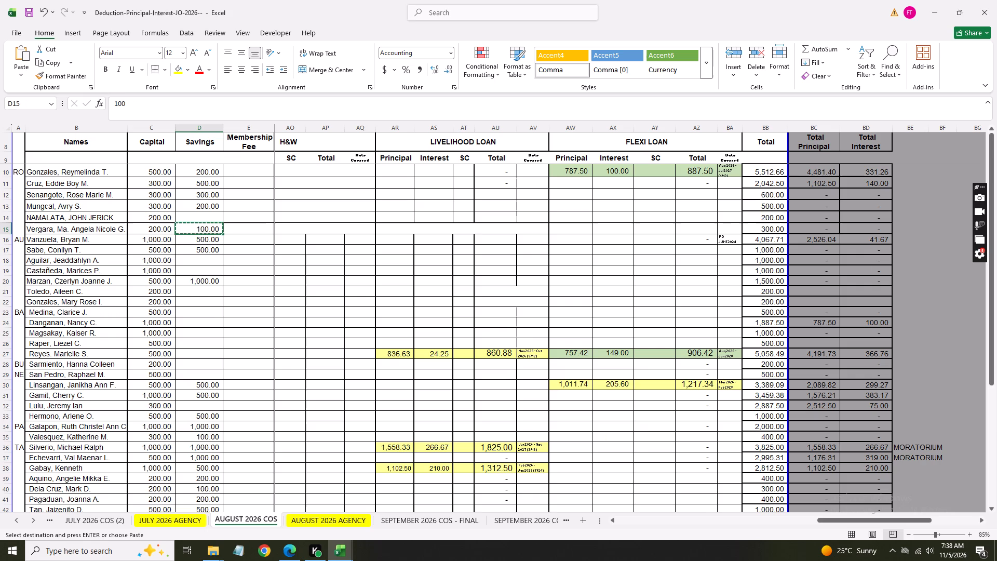
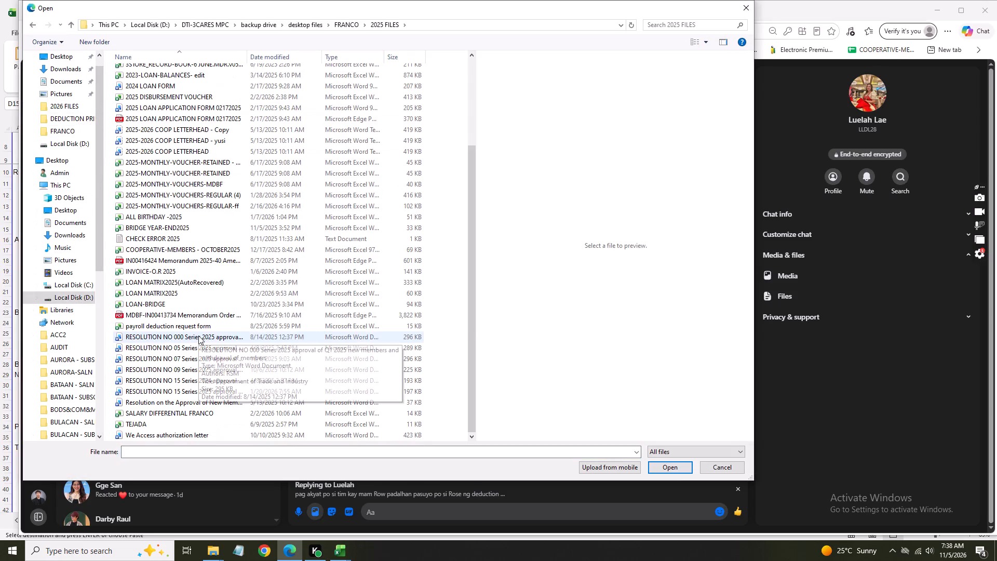
Look through the 2025 FILES and 2024 FILES folders for the deduction form to attach to the chat reply.
scroll(199, 338, down, 4)
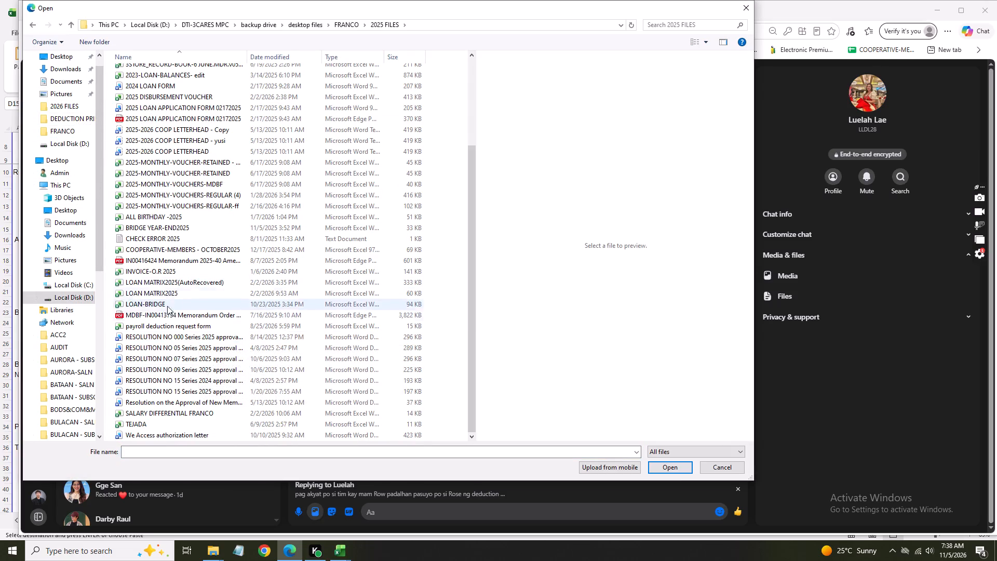
scroll(174, 219, up, 1)
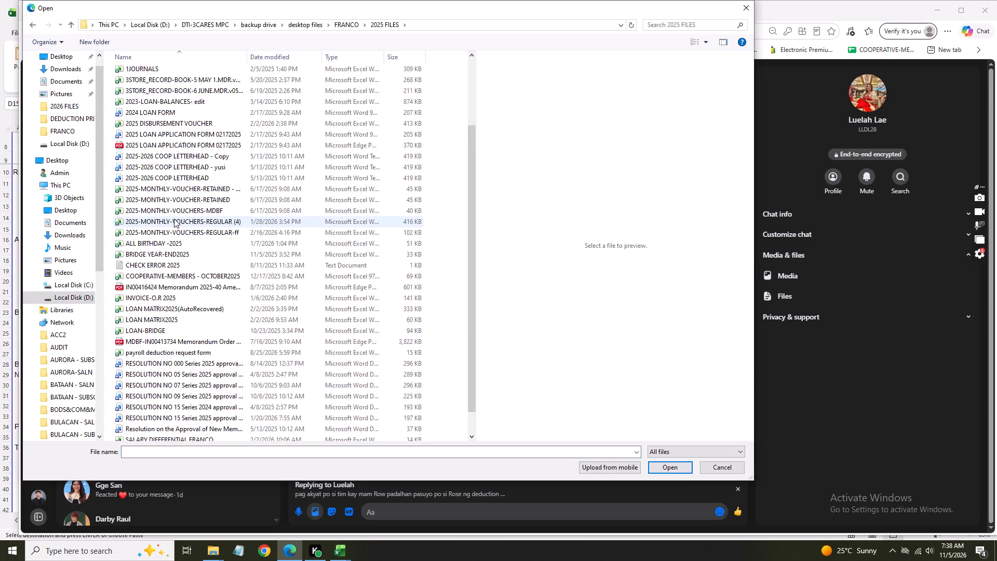
scroll(171, 154, up, 1)
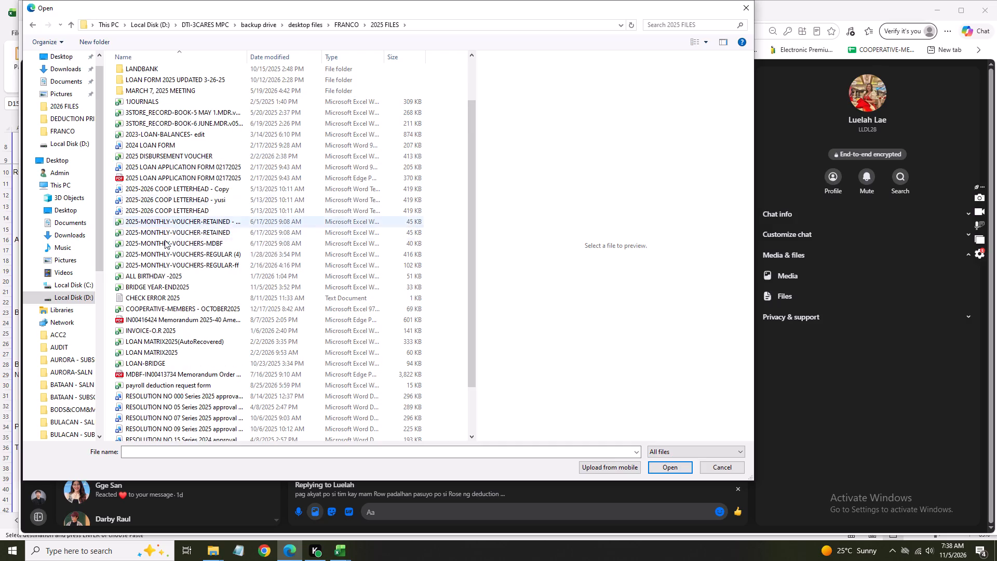
scroll(187, 335, down, 3)
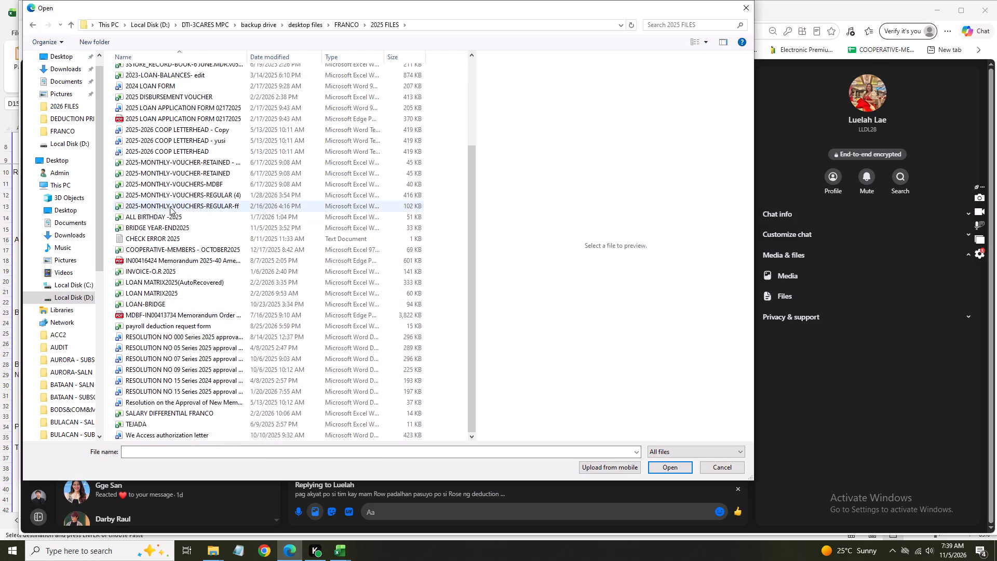
scroll(169, 209, up, 3)
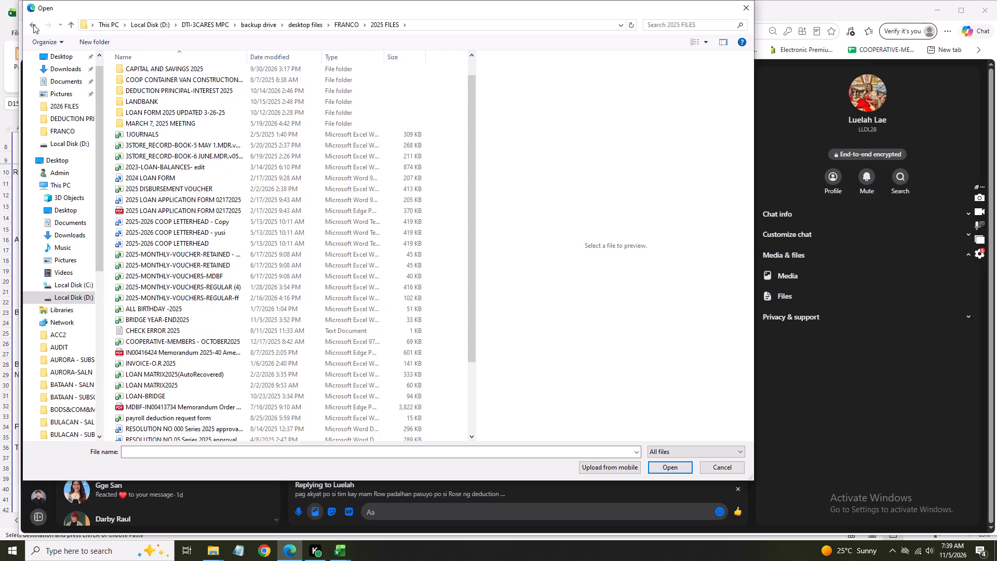
click(33, 24)
double_click(144, 83)
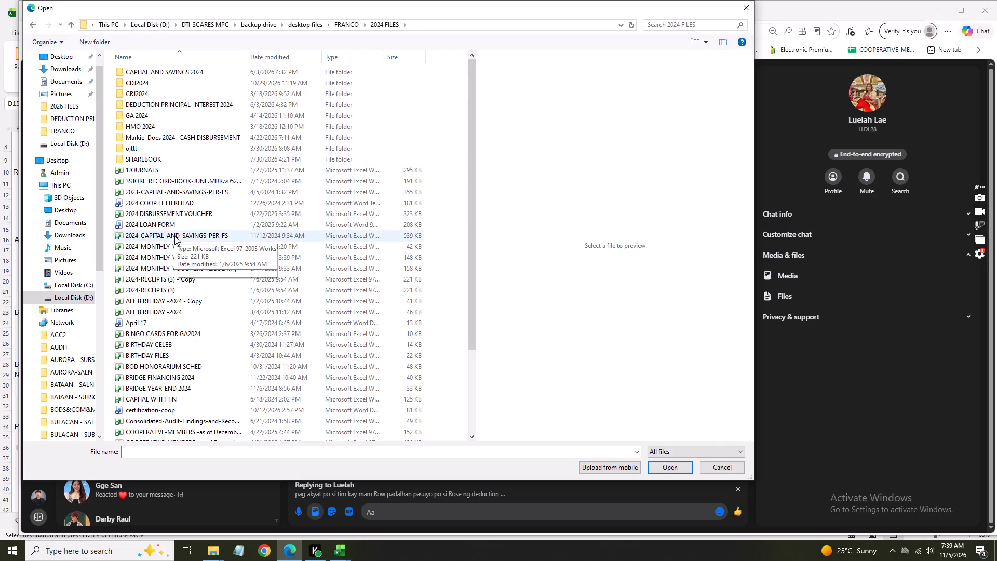
scroll(271, 324, down, 2)
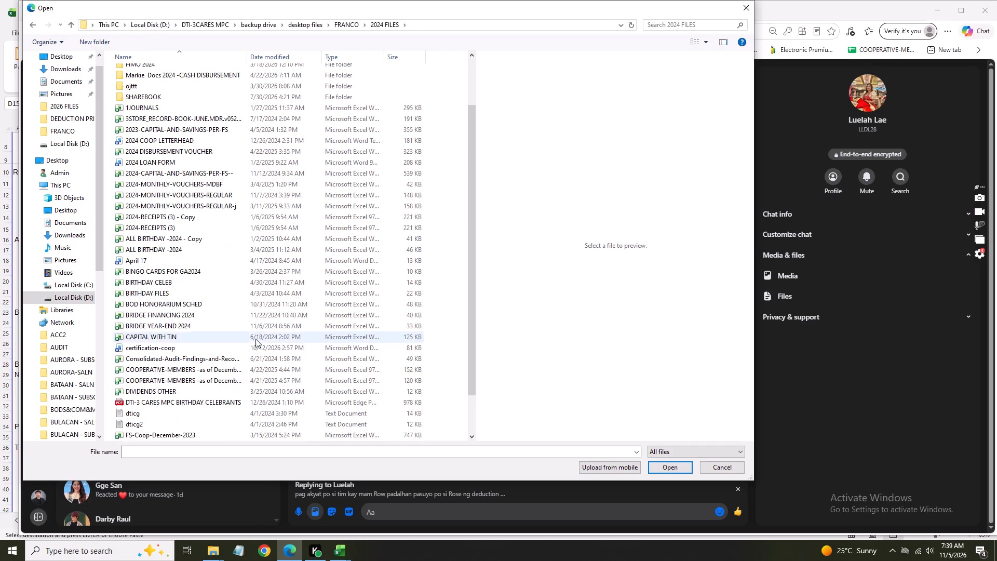
scroll(205, 360, down, 3)
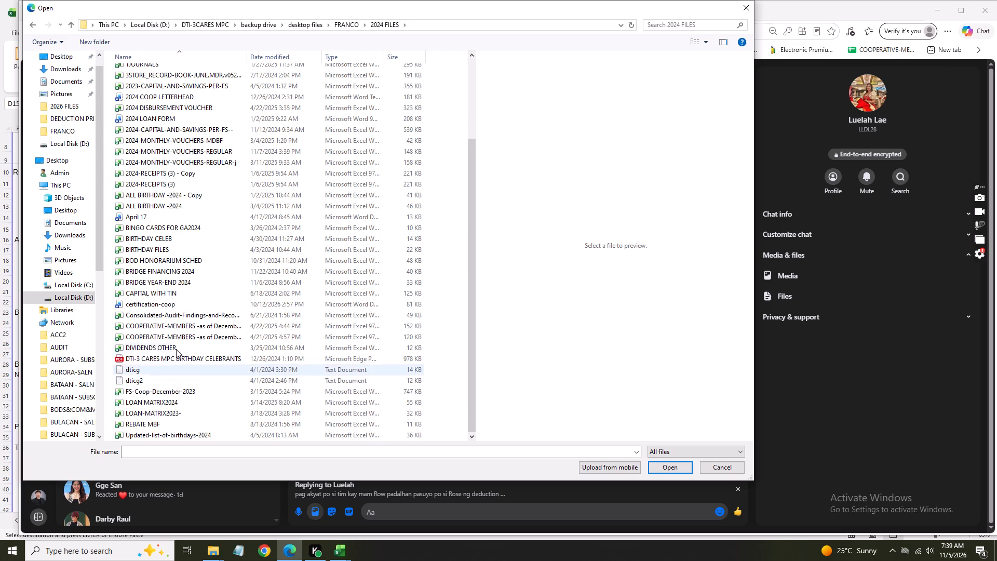
scroll(170, 251, up, 2)
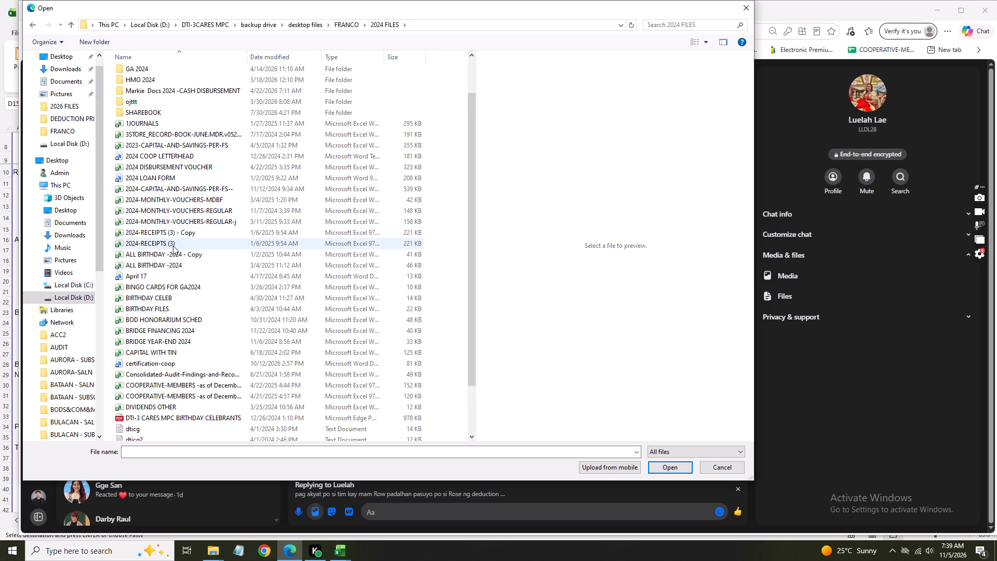
Browse the FRANCO folder for the deduction form and select DEDUCTION-REQUEST-SLIP as the chat attachment.
click(29, 29)
scroll(210, 323, down, 2)
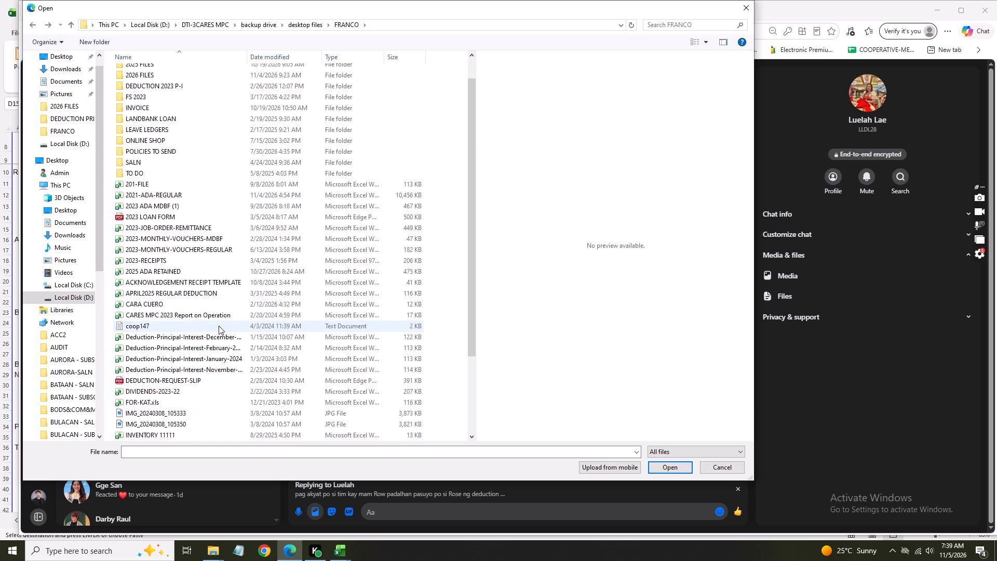
scroll(219, 326, down, 2)
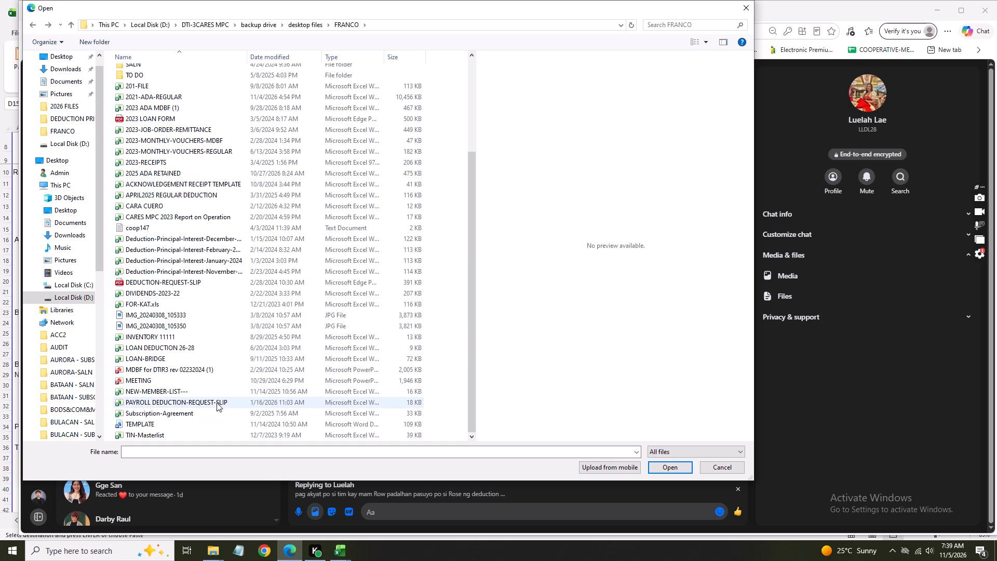
scroll(196, 422, down, 2)
click(193, 421)
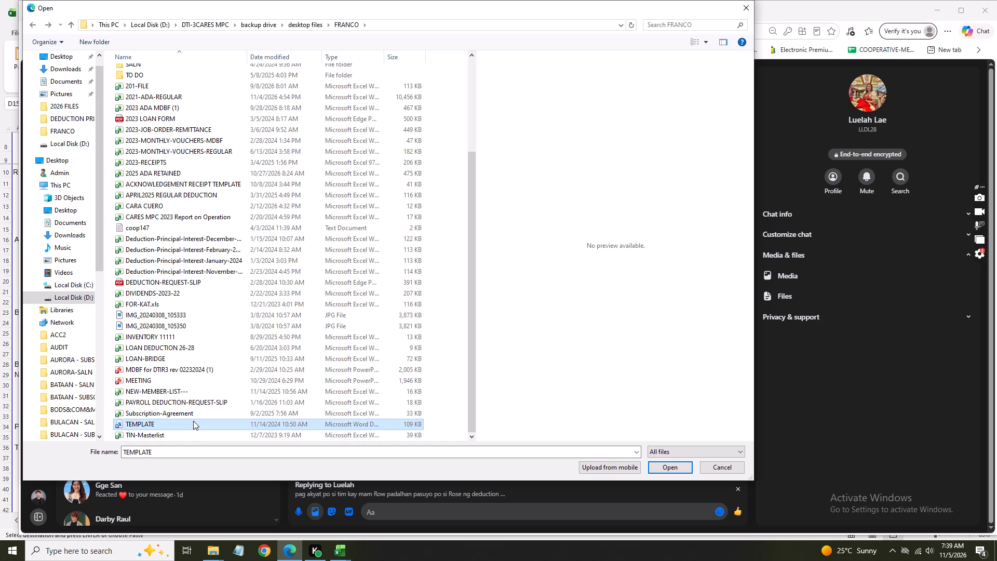
click(176, 434)
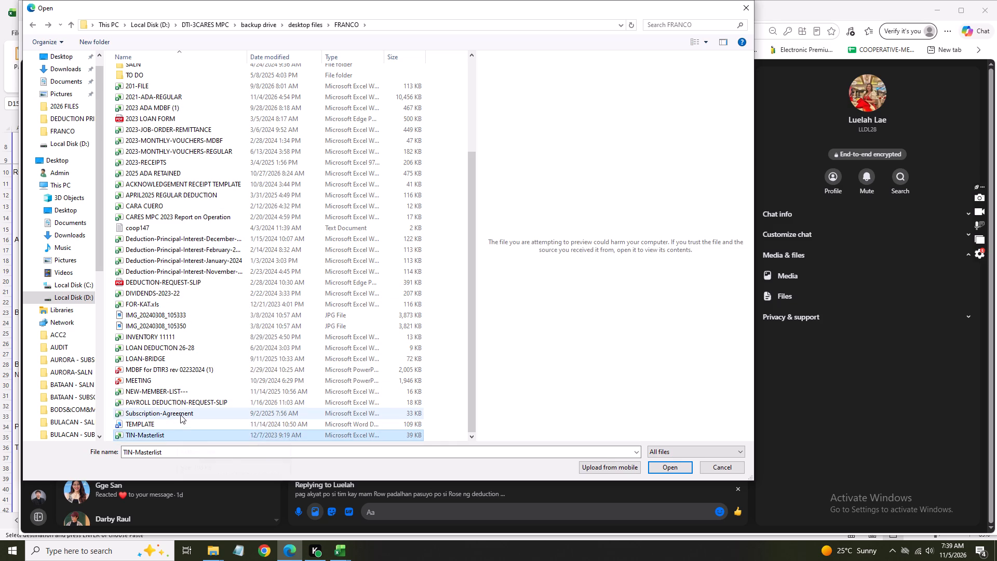
click(180, 413)
click(176, 391)
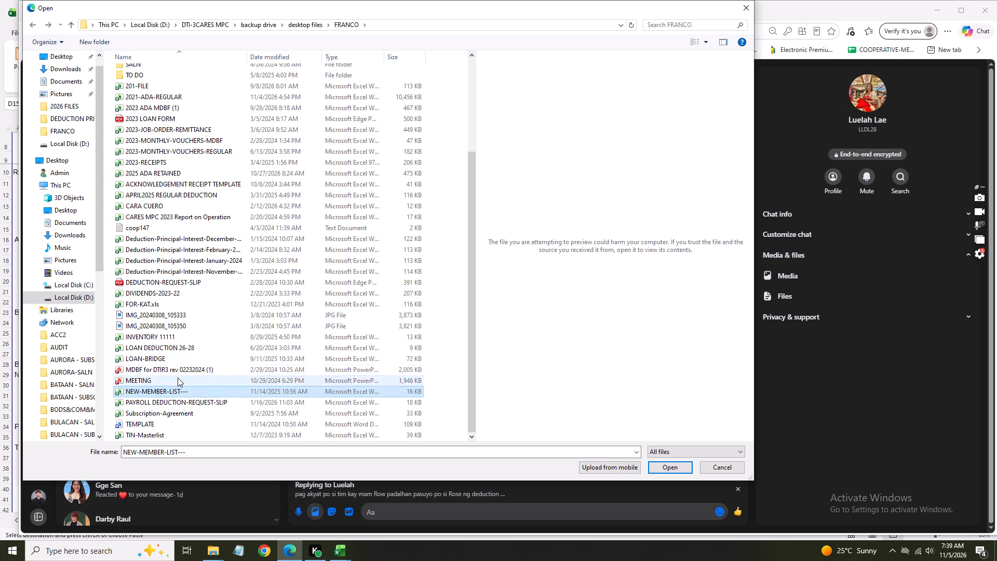
click(180, 282)
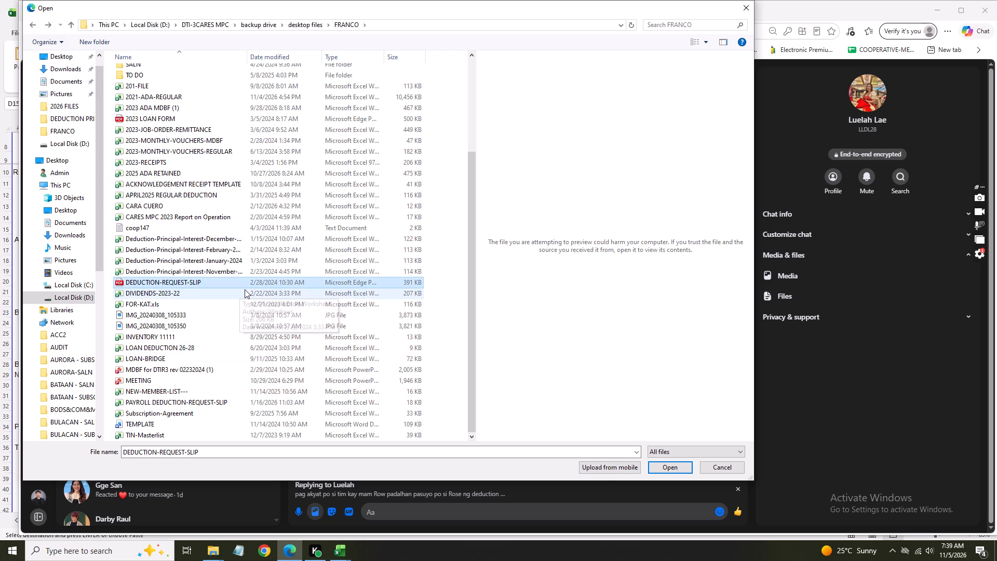
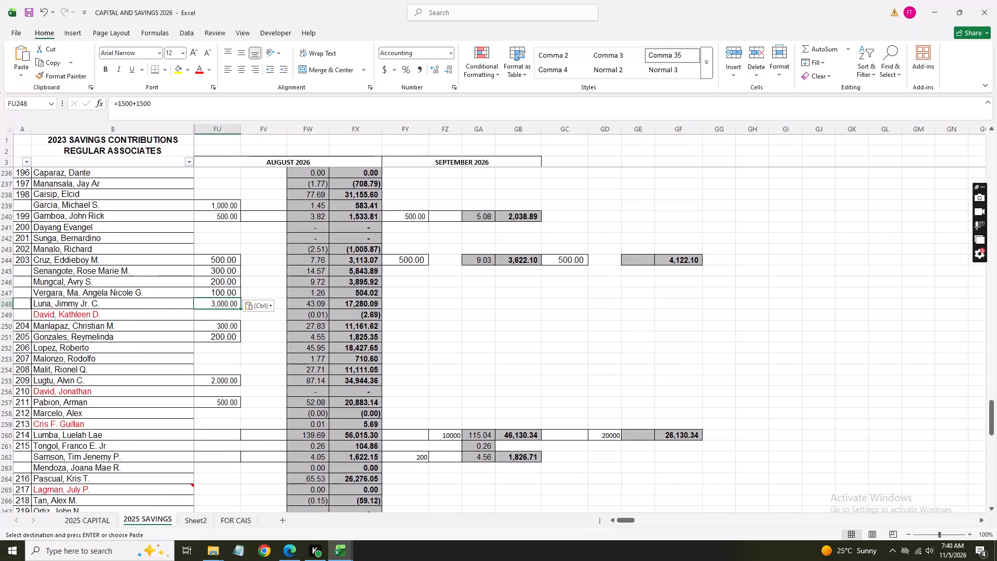
Compare the August 2026 savings posted for Cruz through Luna in CAPITAL AND SAVINGS 2026 with the AUGUST 2026 COS sheet.
click(482, 364)
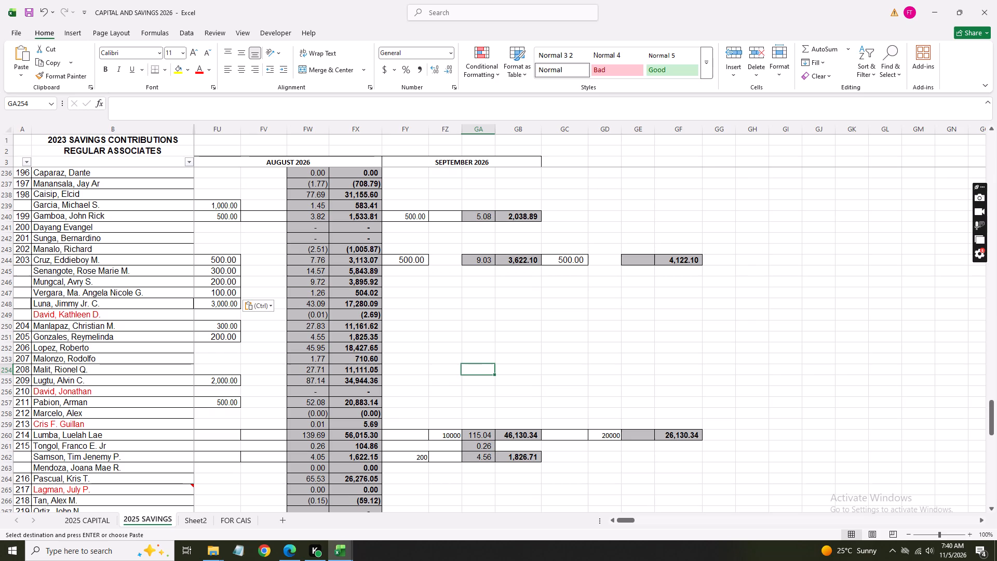
key(alt+Tab)
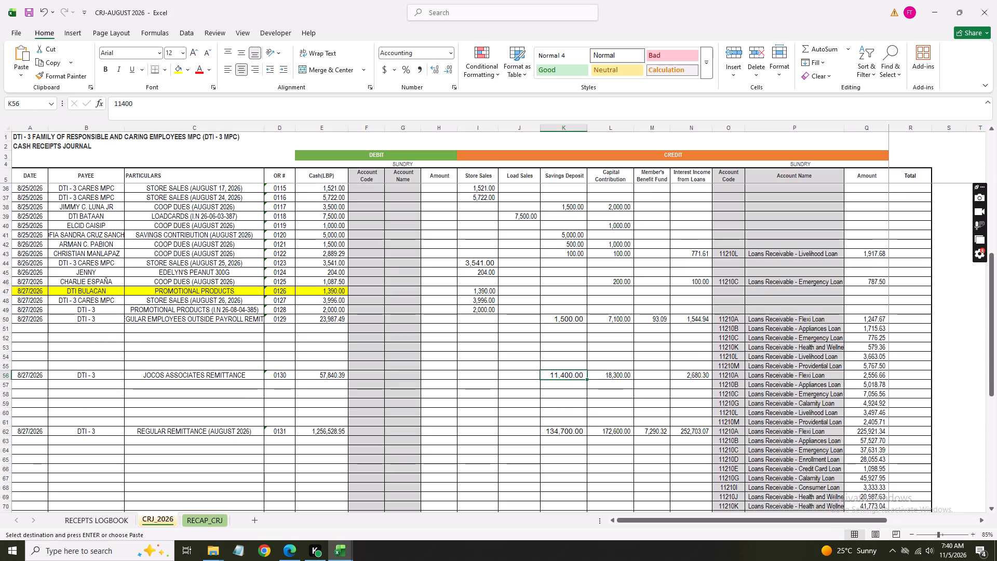
key(alt+Tab)
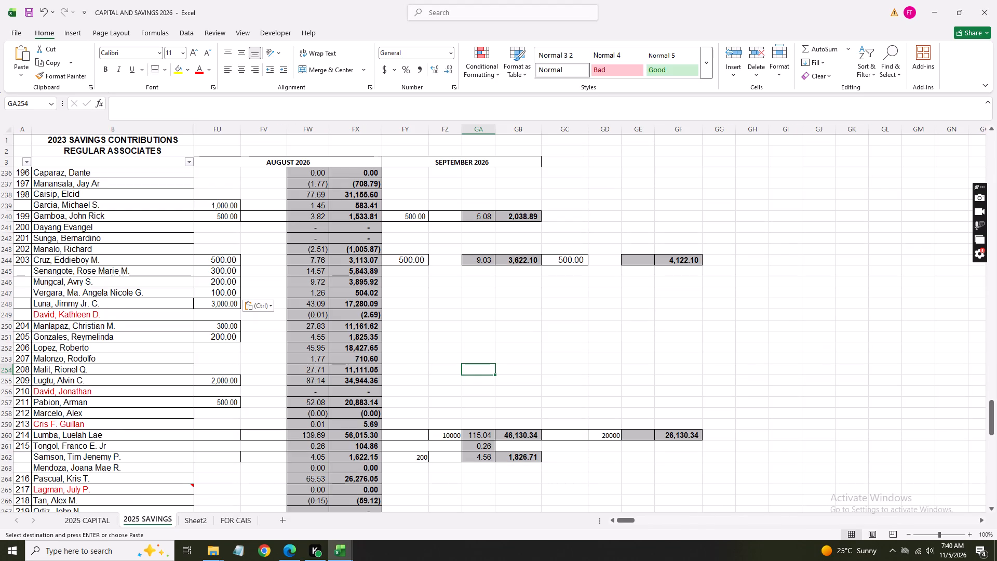
click(344, 551)
click(490, 504)
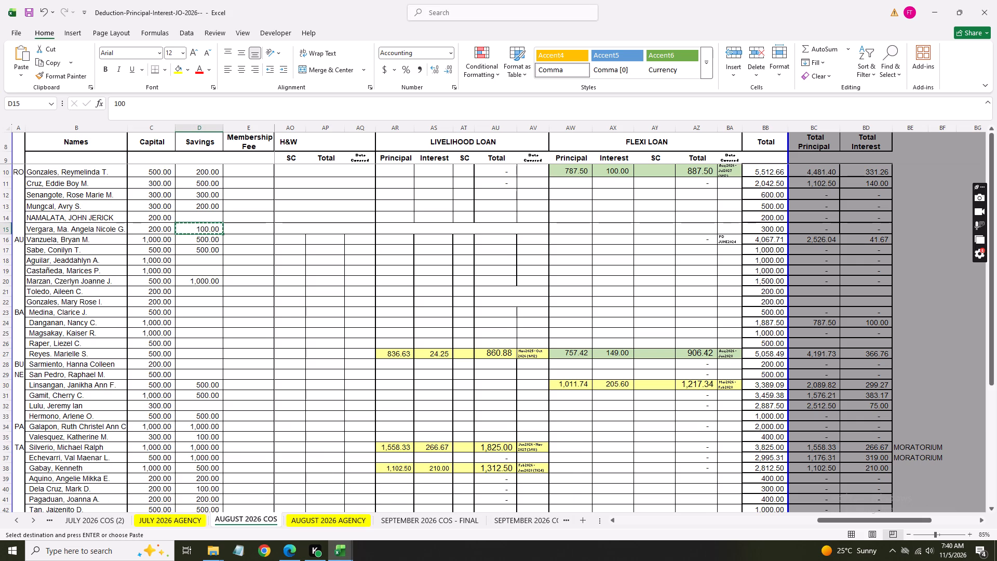
key(alt+Tab)
key(ctrl+f)
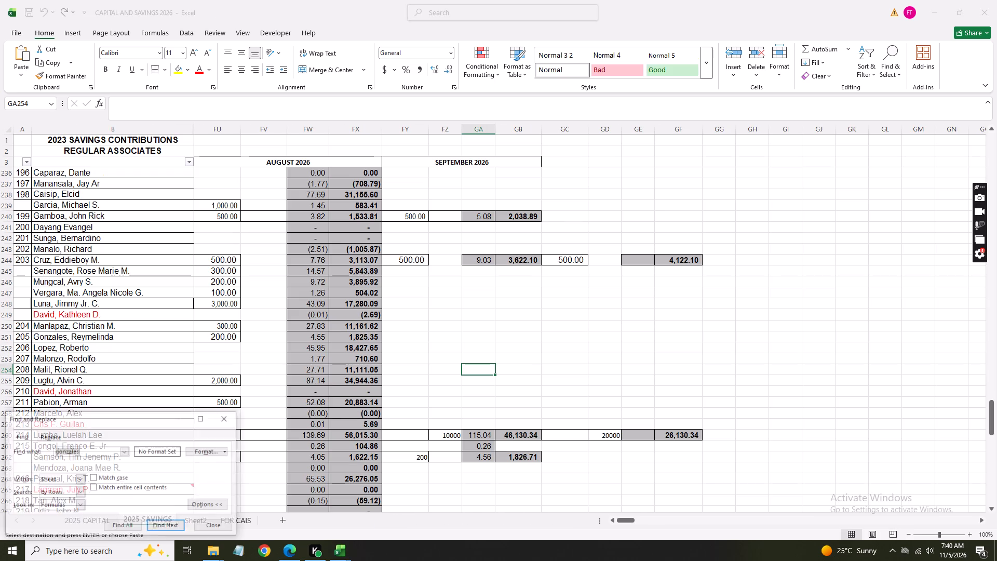
key(Escape)
click(222, 292)
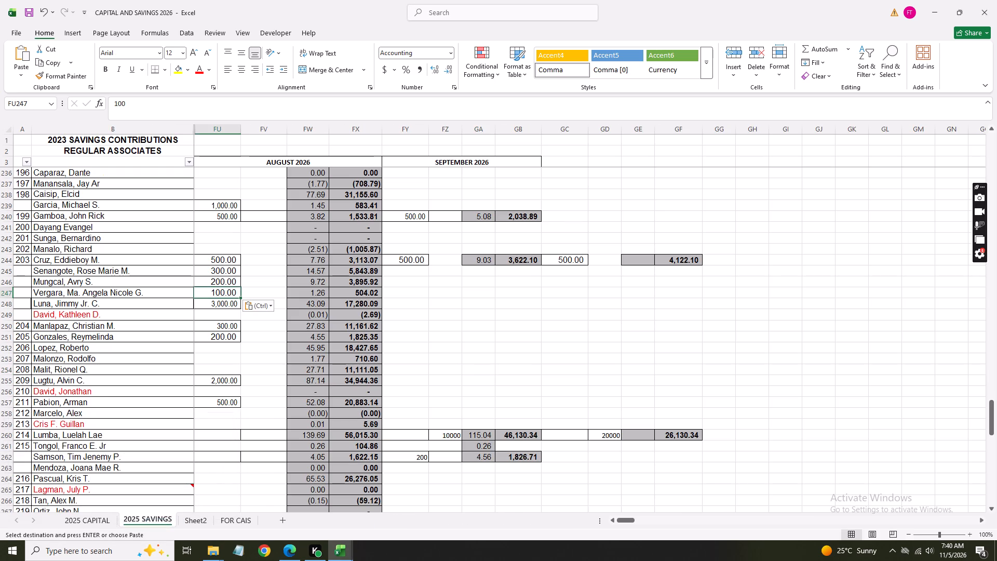
scroll(318, 348, up, 1)
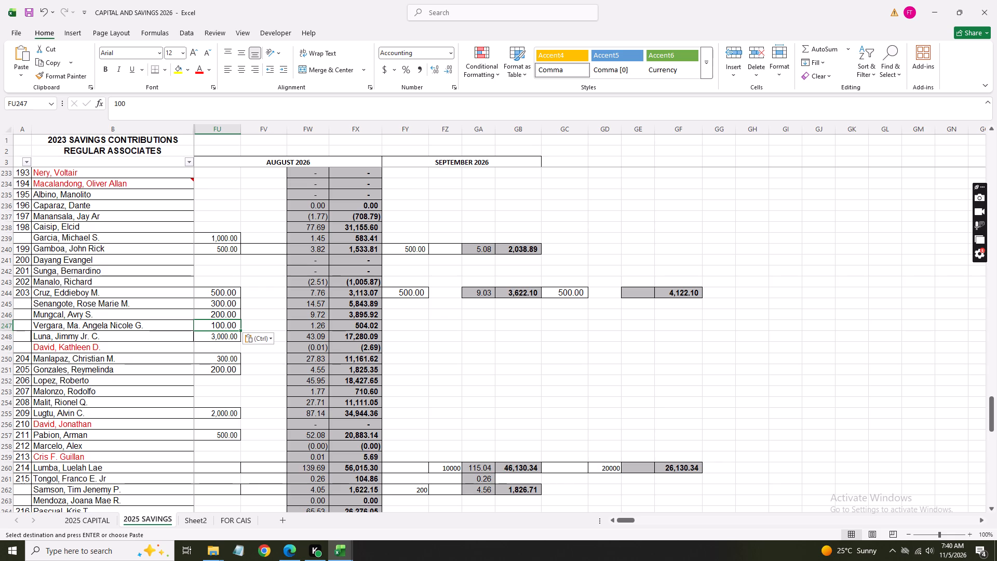
key(alt+Tab)
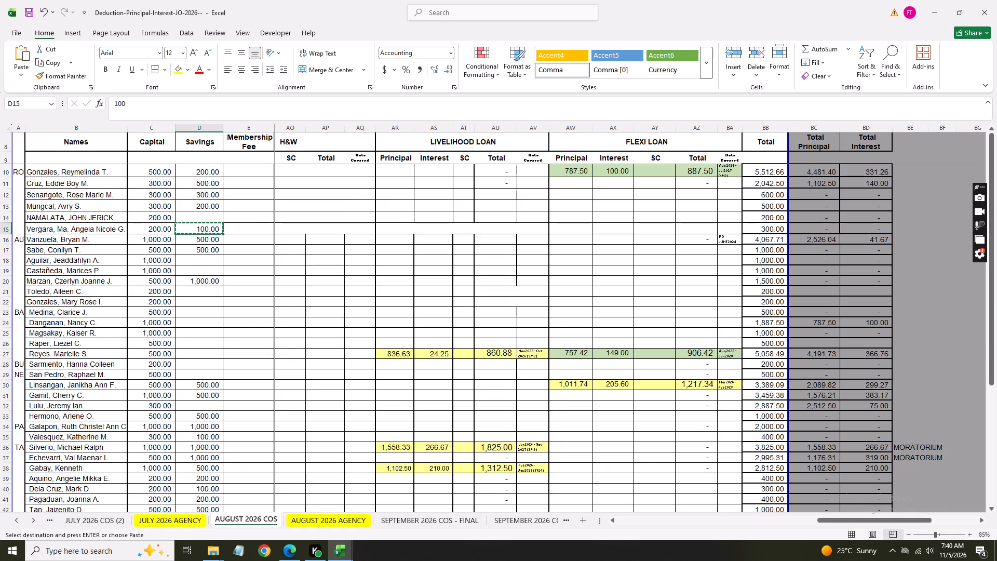
key(alt+Tab)
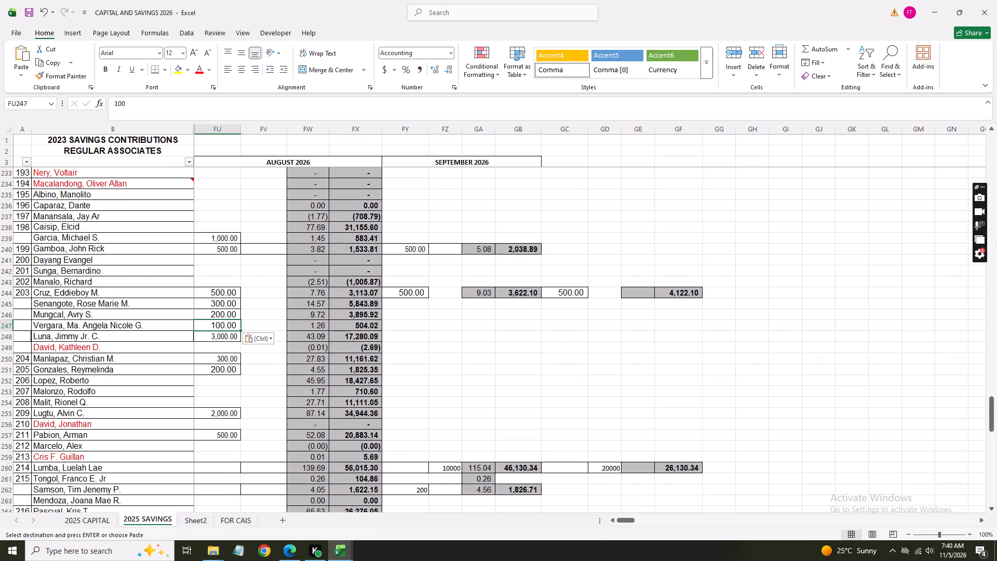
key(alt+Tab)
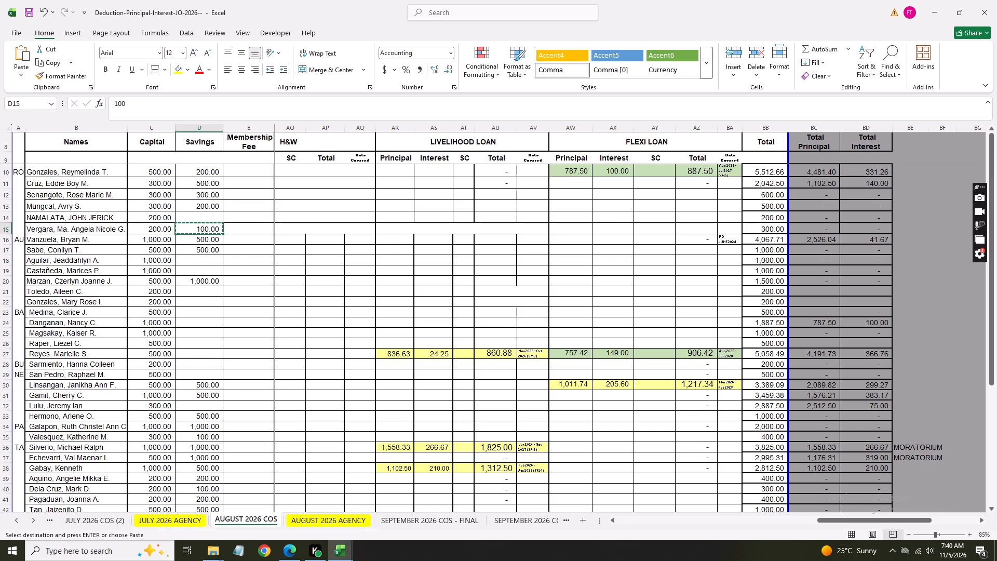
key(alt+Tab)
Review the savings deposit entries in the CRJ_2026 sheet of CRJ-AUGUST 2026, from the first August receipts to the remittances.
click(349, 552)
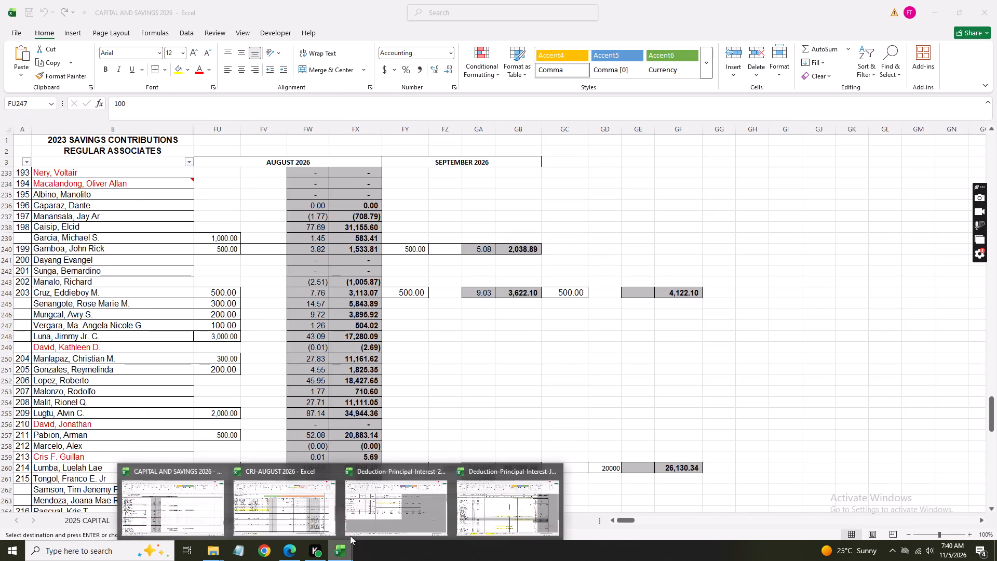
click(296, 492)
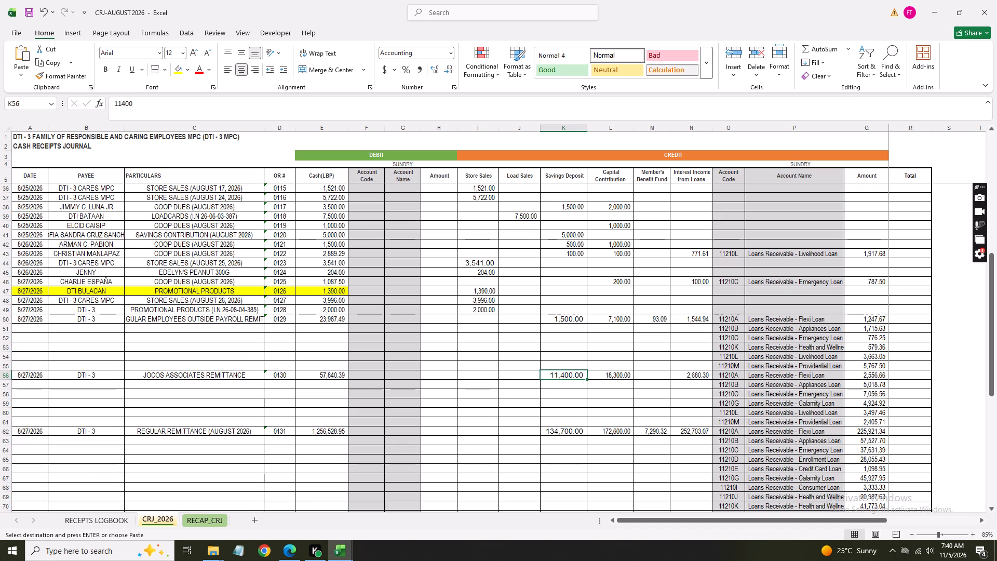
scroll(527, 376, up, 1)
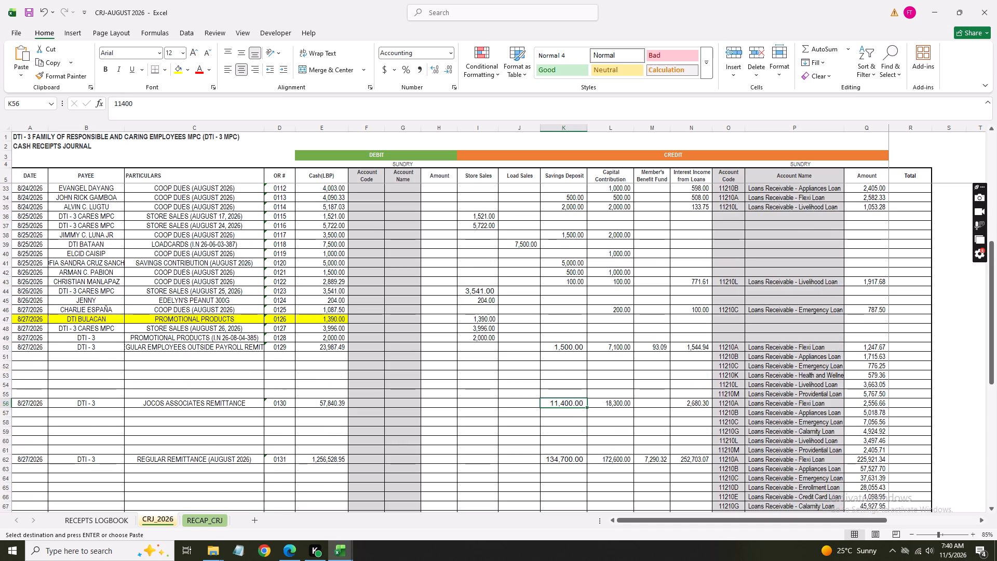
scroll(527, 376, up, 10)
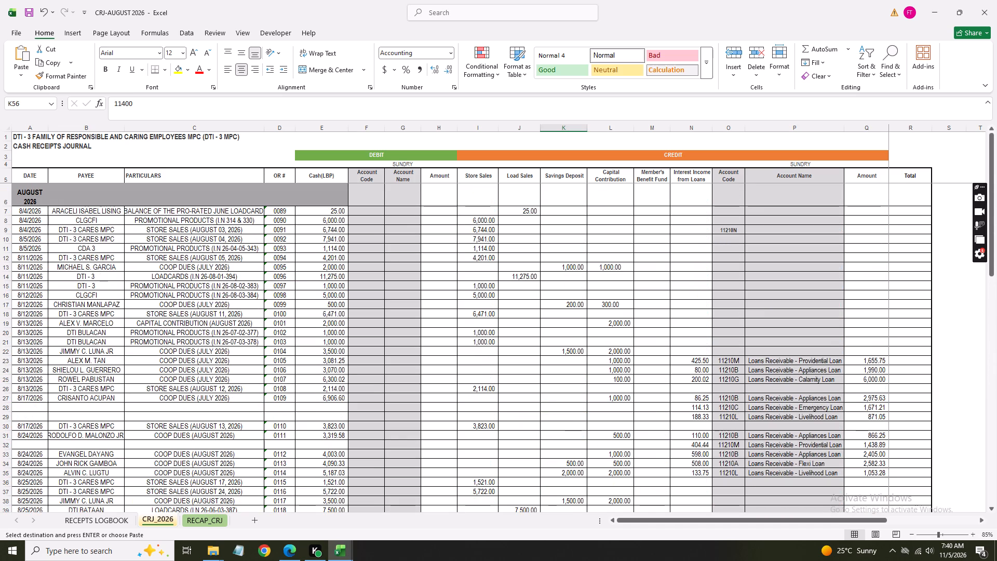
scroll(222, 245, down, 12)
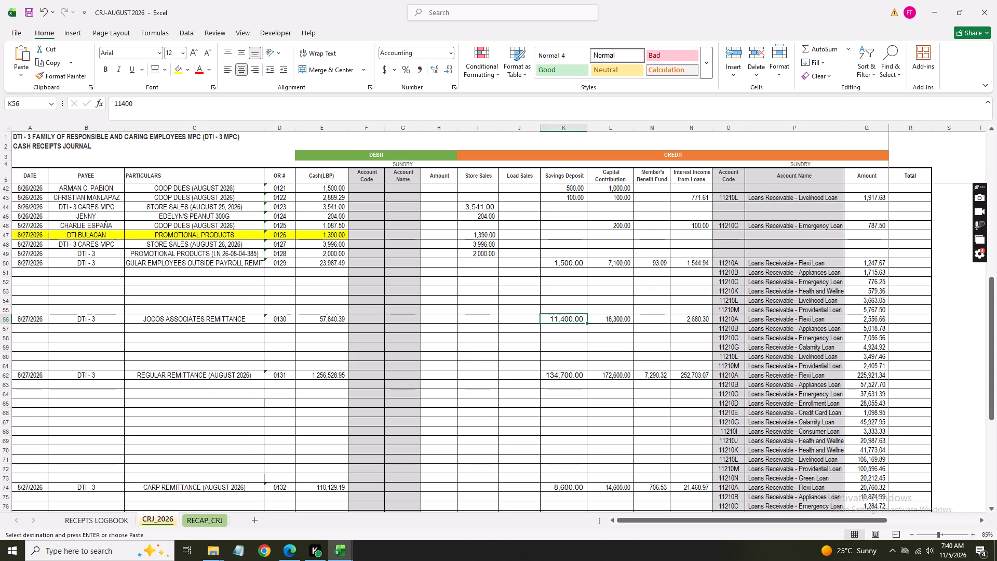
Copy Vanzuela's 500 savings in D16 of AUGUST 2026 COS into Vanzuela's August 2026 cell FU157 in CAPITAL AND SAVINGS 2026.
click(348, 554)
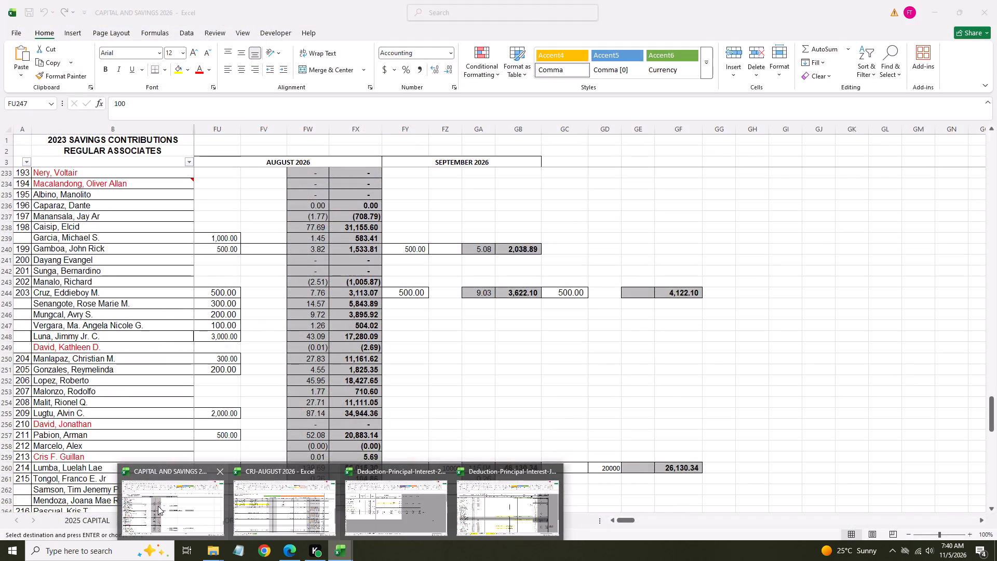
click(158, 506)
click(335, 553)
click(498, 502)
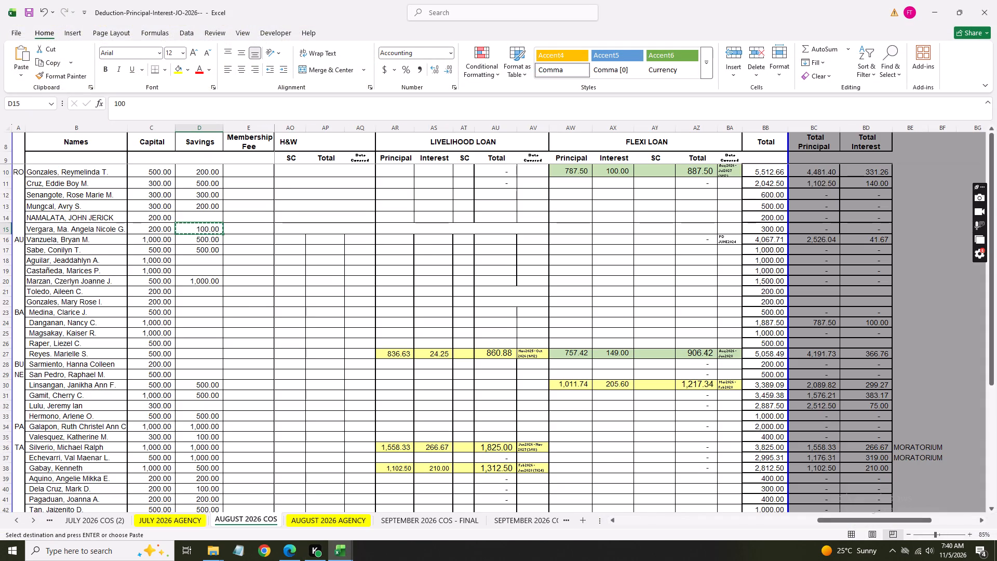
click(206, 236)
key(ctrl+c)
key(alt+Tab)
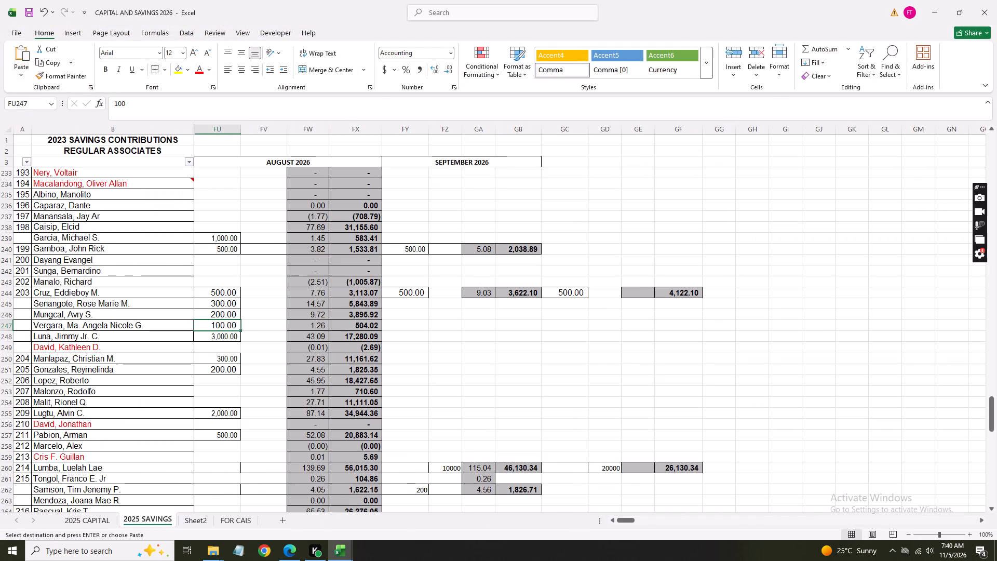
key(ctrl+f)
text(vanzuela)
key(Return)
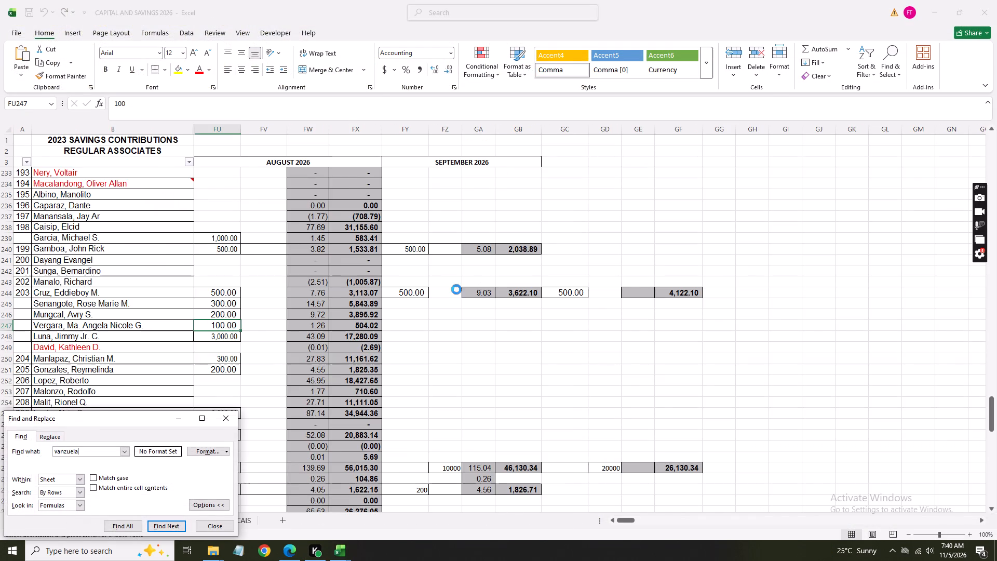
key(Escape)
key(Right)
key(Right)
key(Left)
key(ctrl+v)
Copy Sabe's 500 savings in D17 of AUGUST 2026 COS into Sabe's August 2026 cell FU160 in CAPITAL AND SAVINGS 2026.
key(alt+Tab)
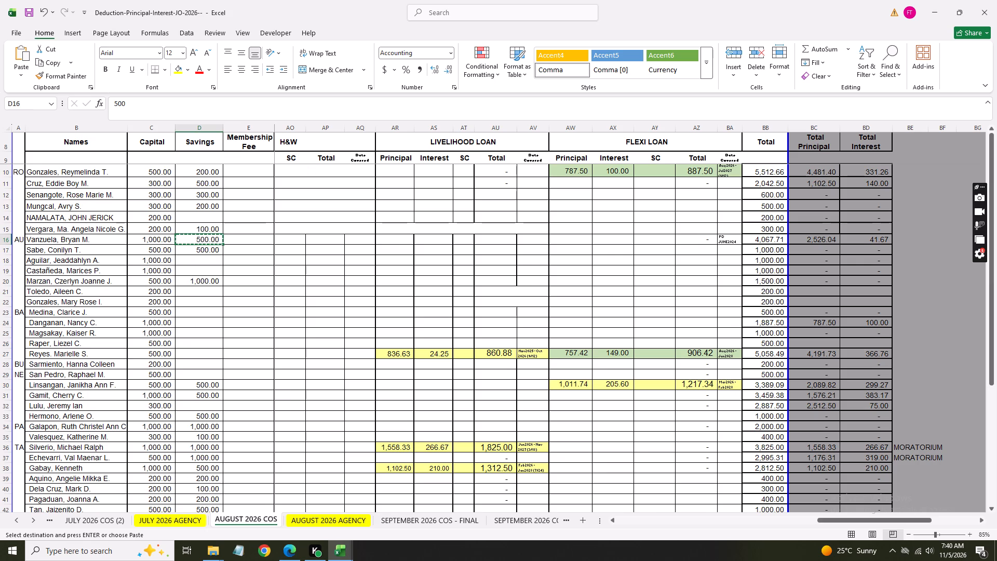
key(Down)
key(ctrl+c)
key(alt+Tab)
key(Down)
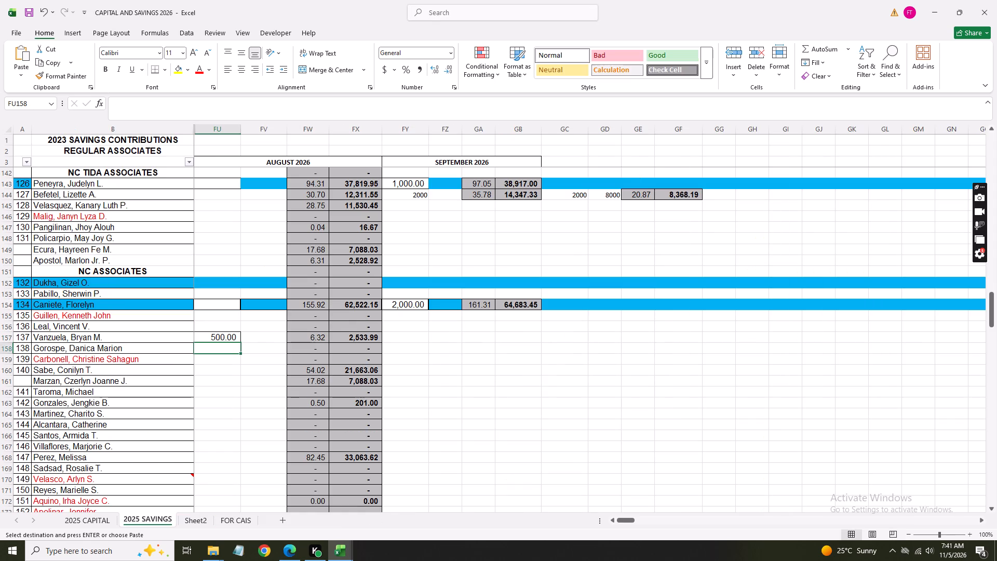
key(ctrl+f)
key(Escape)
key(Down)
key(Down)
key(ctrl+v)
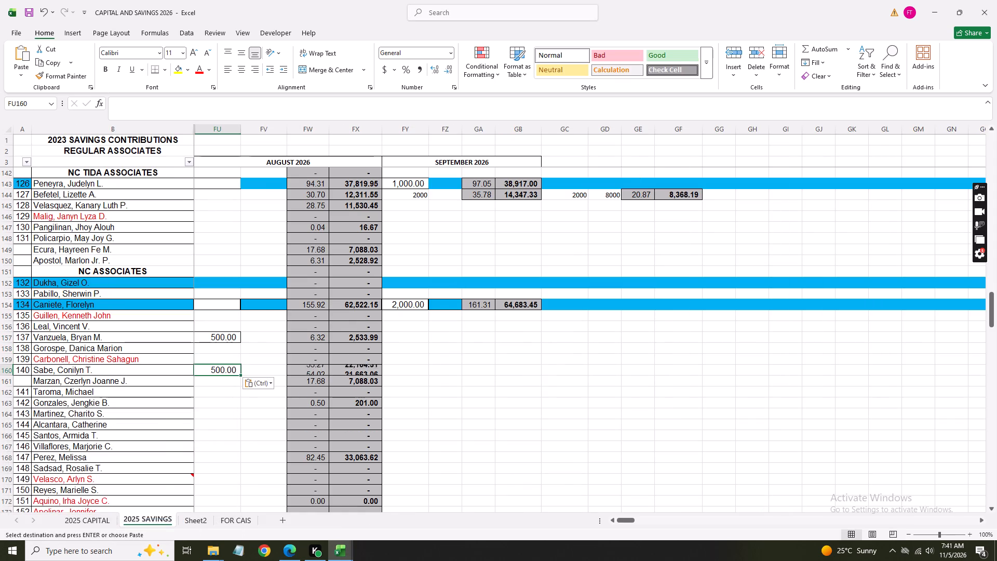
Copy Marzan's 1,000 savings in D20 of AUGUST 2026 COS into Marzan's August 2026 cell FU161 in CAPITAL AND SAVINGS 2026.
key(alt+Tab)
key(Down)
key(Down)
key(Down)
key(ctrl+c)
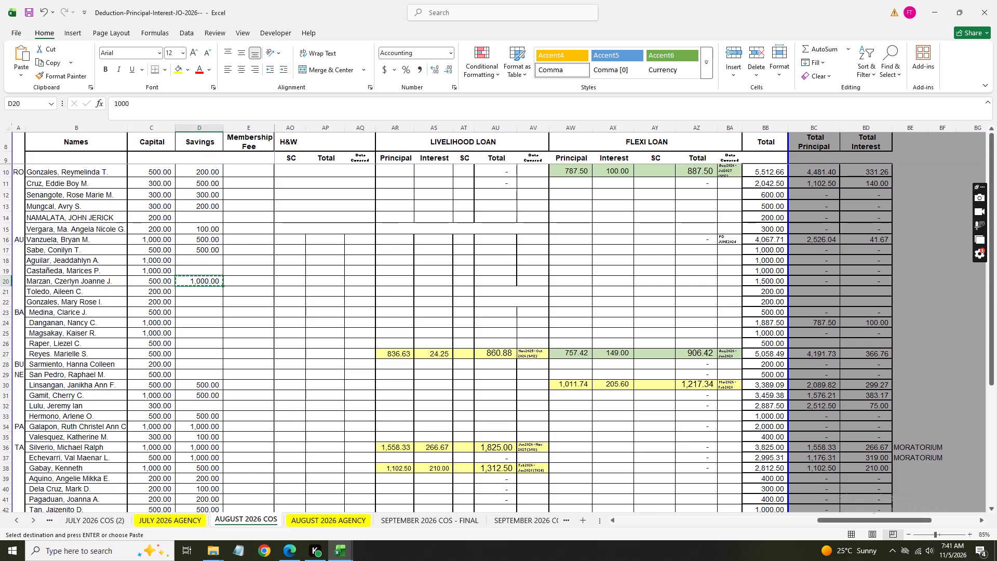
key(alt+Tab)
key(Down)
key(Down)
key(Up)
key(ctrl+v)
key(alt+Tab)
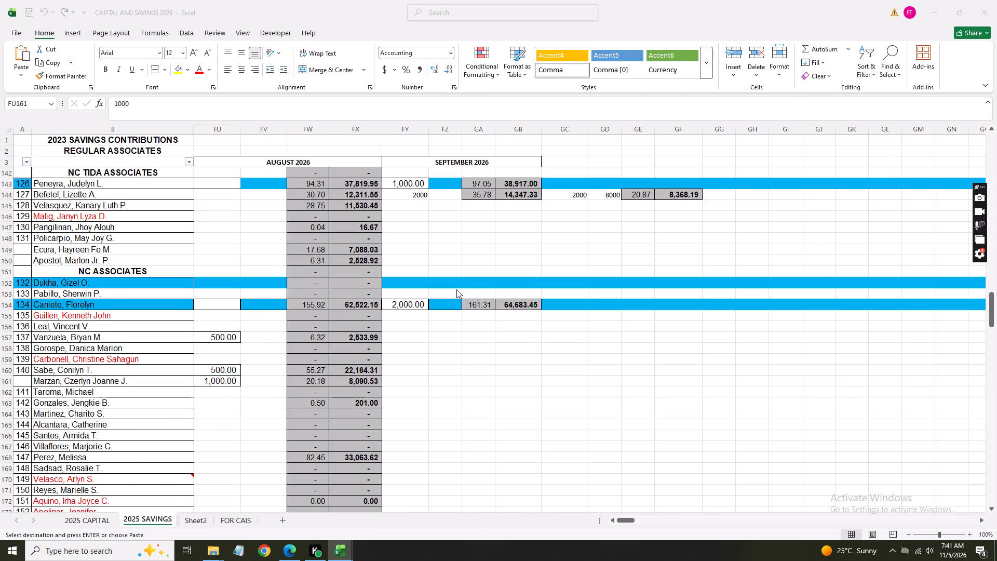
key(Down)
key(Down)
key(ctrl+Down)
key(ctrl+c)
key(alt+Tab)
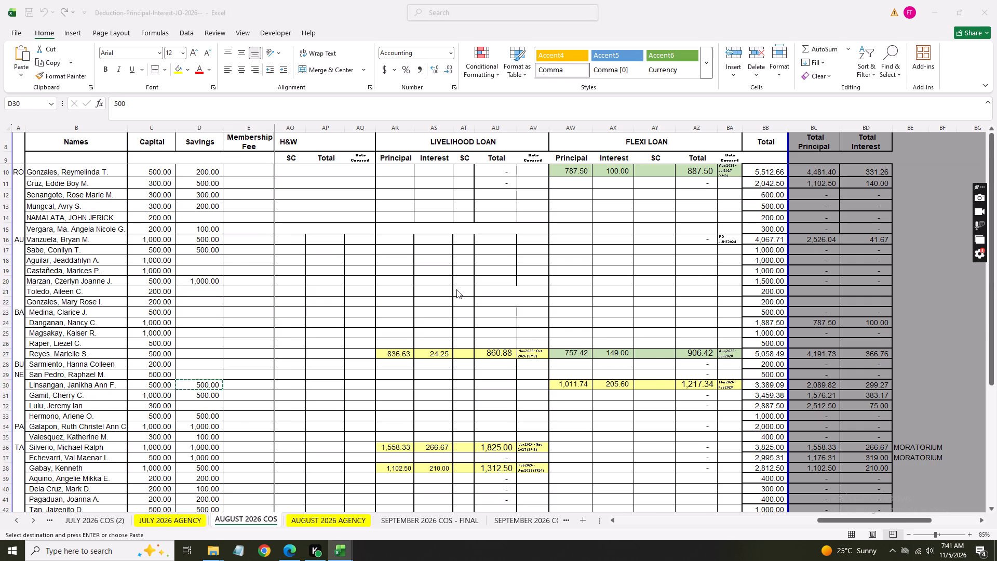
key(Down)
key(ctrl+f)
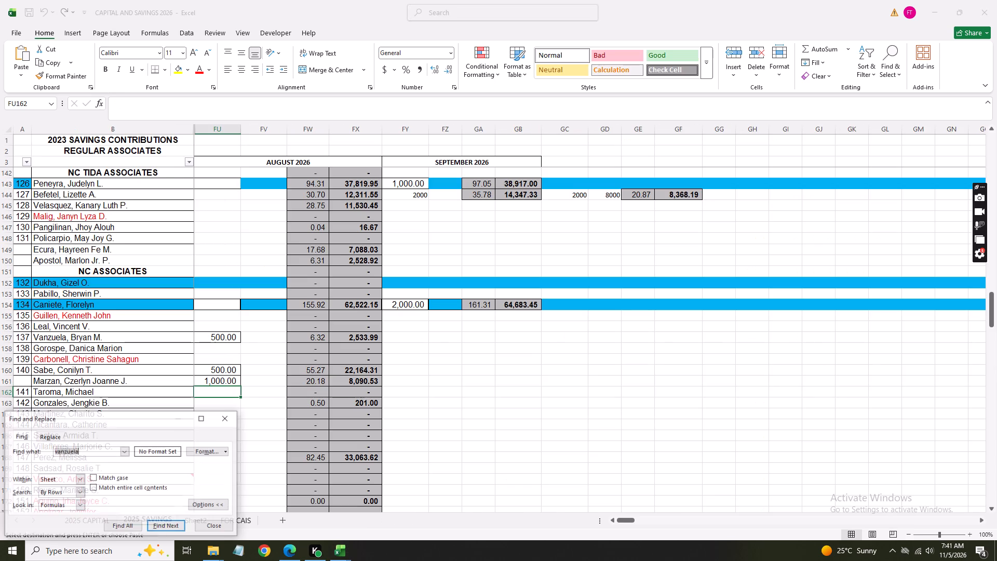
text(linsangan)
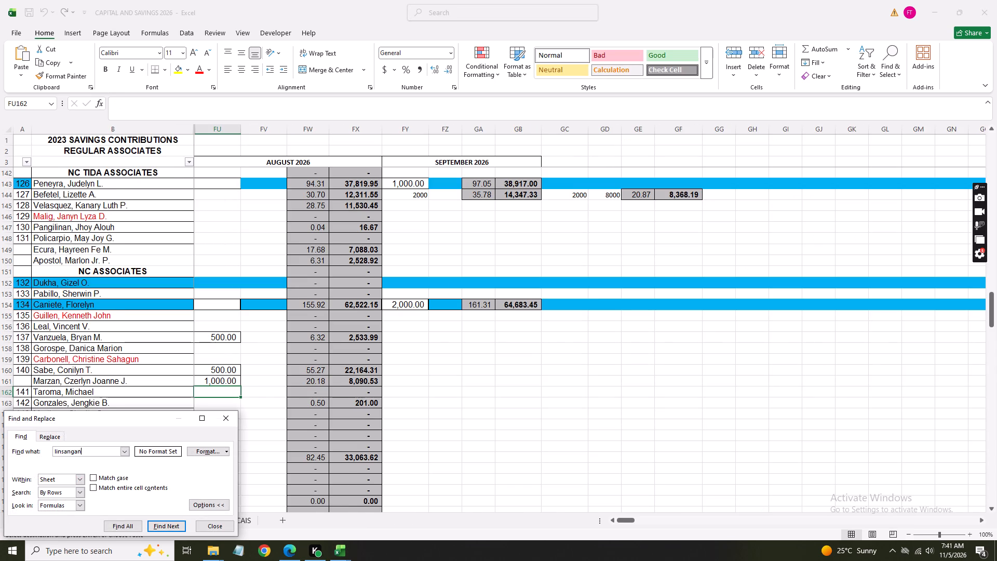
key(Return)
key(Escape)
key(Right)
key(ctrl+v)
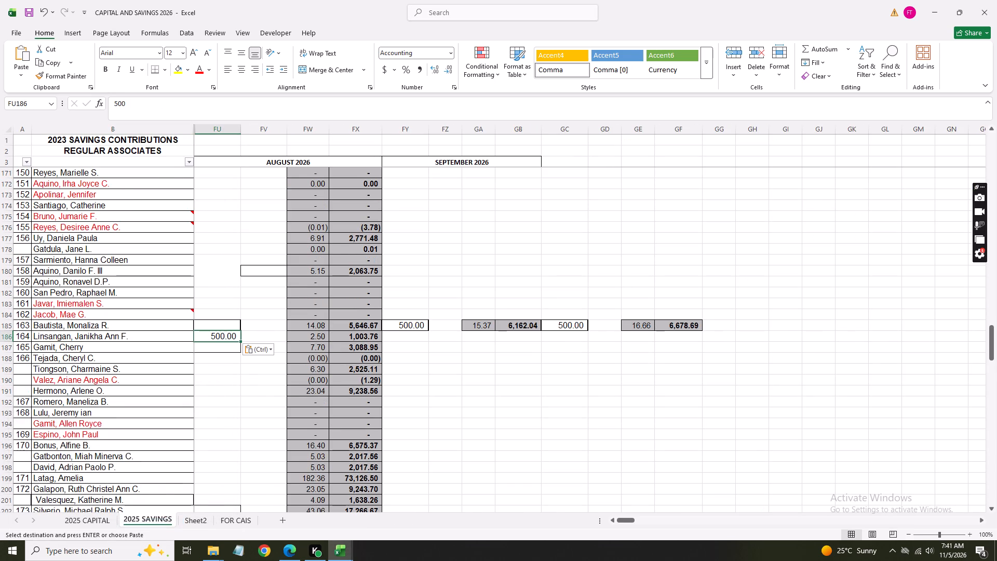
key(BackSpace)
key(Down)
key(ctrl+f)
key(Return)
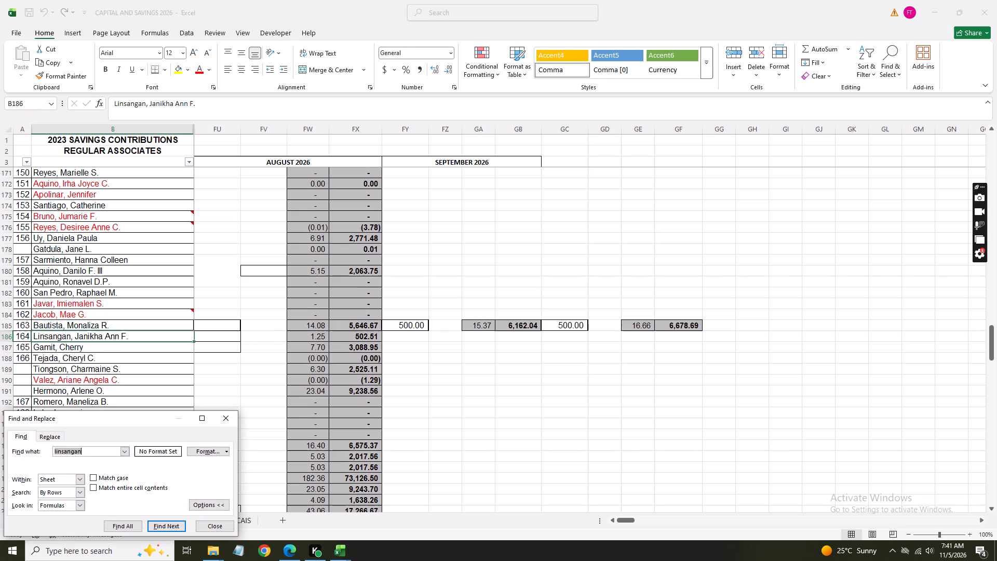
key(Return)
key(Return)
key(Return)
key(Escape)
key(alt+Tab)
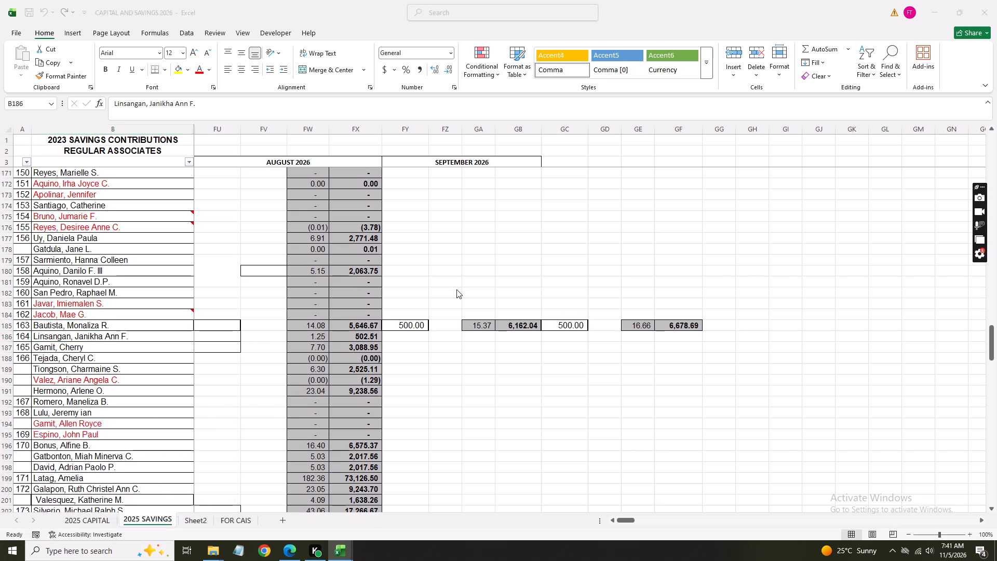
key(alt+Tab)
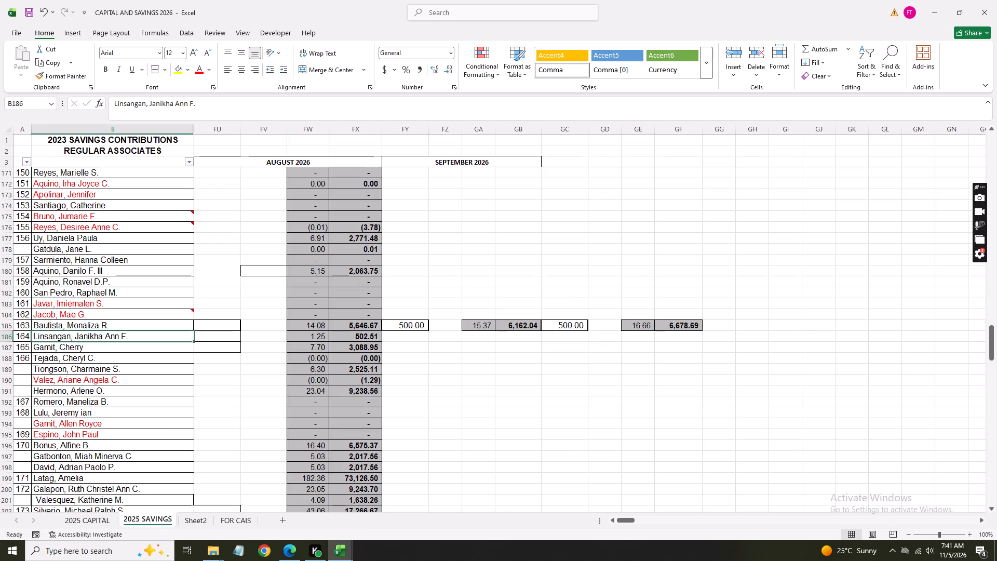
key(Right)
text(500)
key(Return)
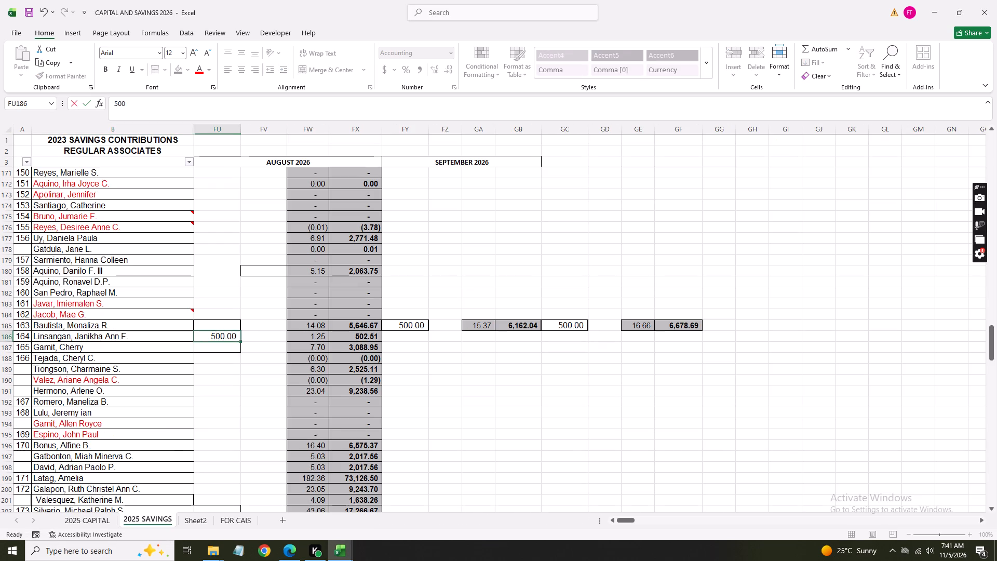
Copy Gamit's 500 savings in D31 of AUGUST 2026 COS into Gamit's August 2026 cell FU187 in CAPITAL AND SAVINGS 2026.
key(alt+Tab)
key(Down)
key(ctrl+c)
key(alt+Tab)
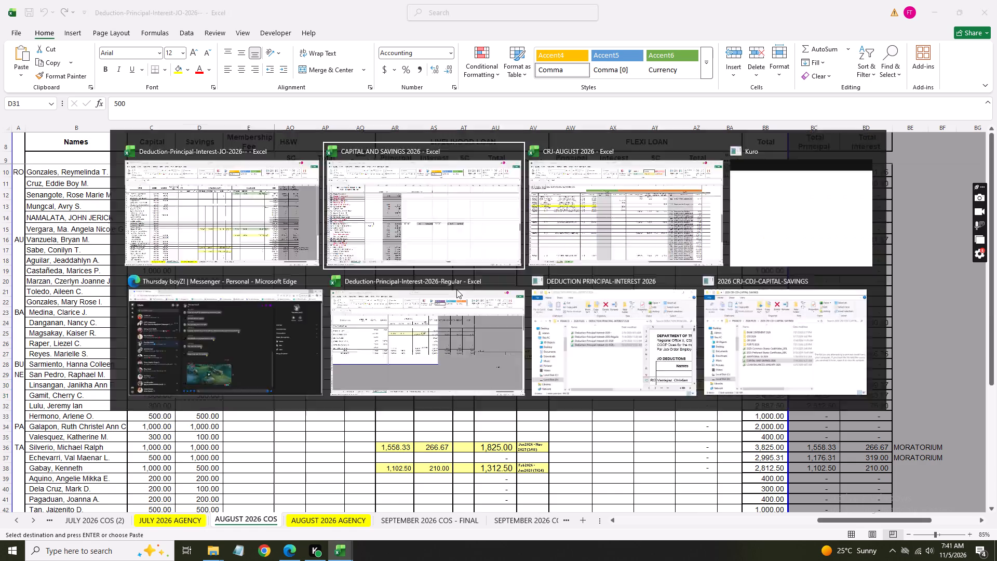
key(ctrl+v)
Copy Hermono's 500 savings in D33 of AUGUST 2026 COS into Hermono's August 2026 cell FU191 in CAPITAL AND SAVINGS 2026.
key(alt+Tab)
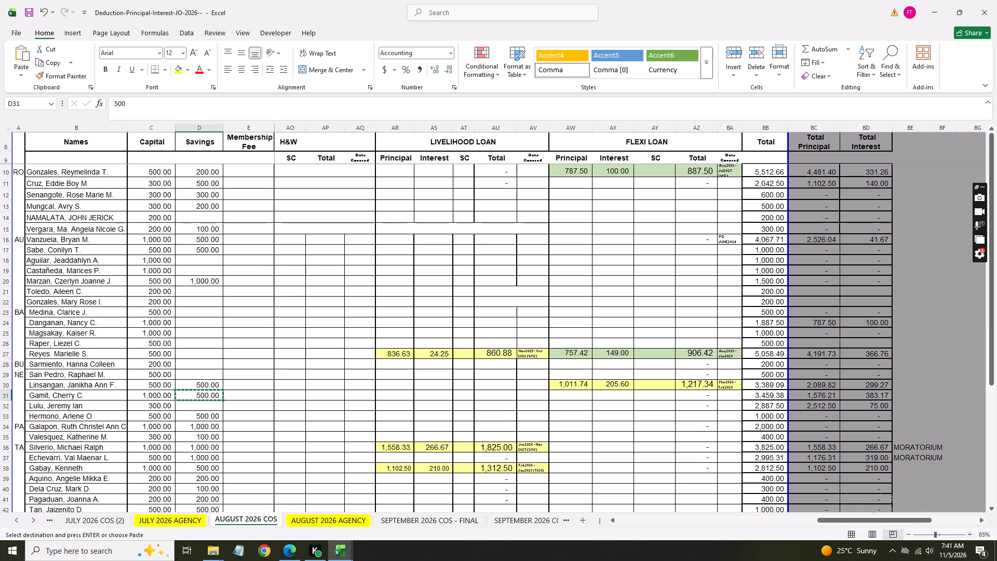
key(Down)
key(Down)
key(ctrl+c)
key(alt+Tab)
key(Down)
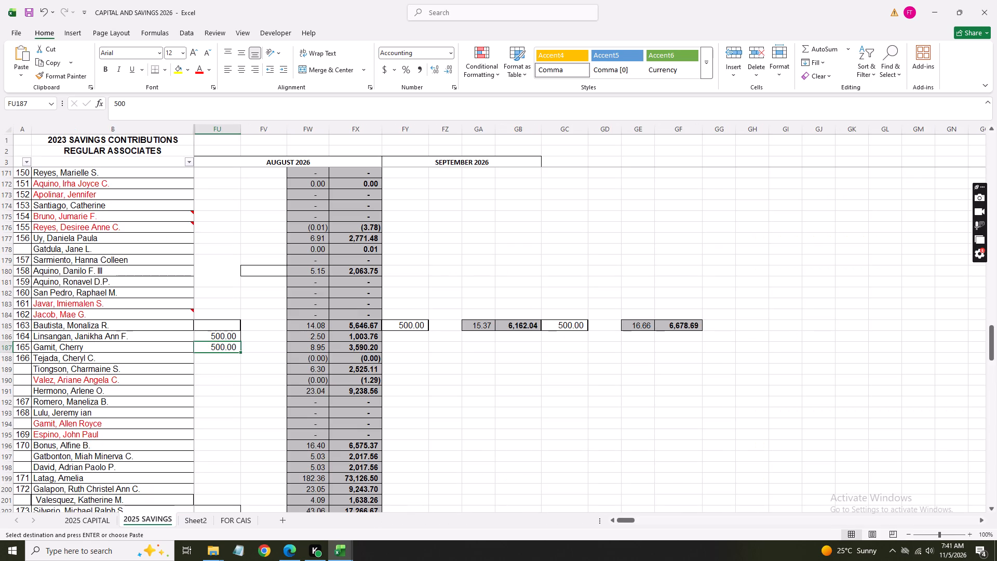
key(ctrl+f)
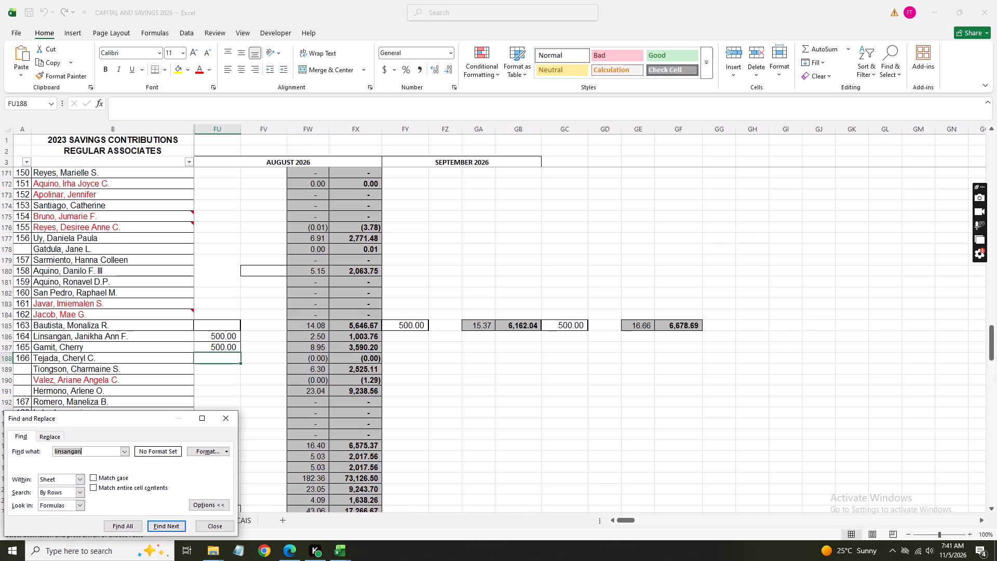
text(hermono)
key(Return)
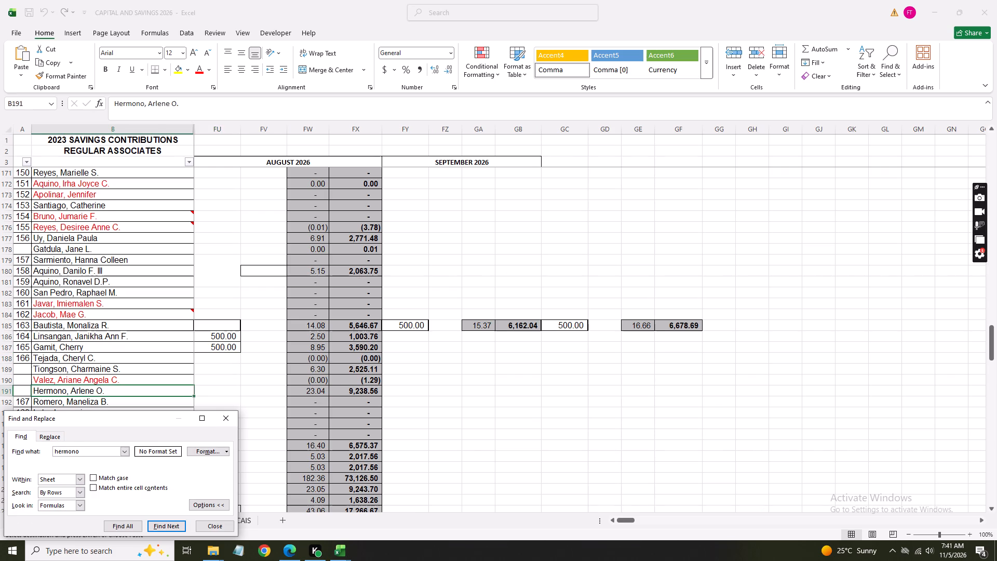
key(Escape)
key(Right)
key(ctrl+v)
key(alt+Tab)
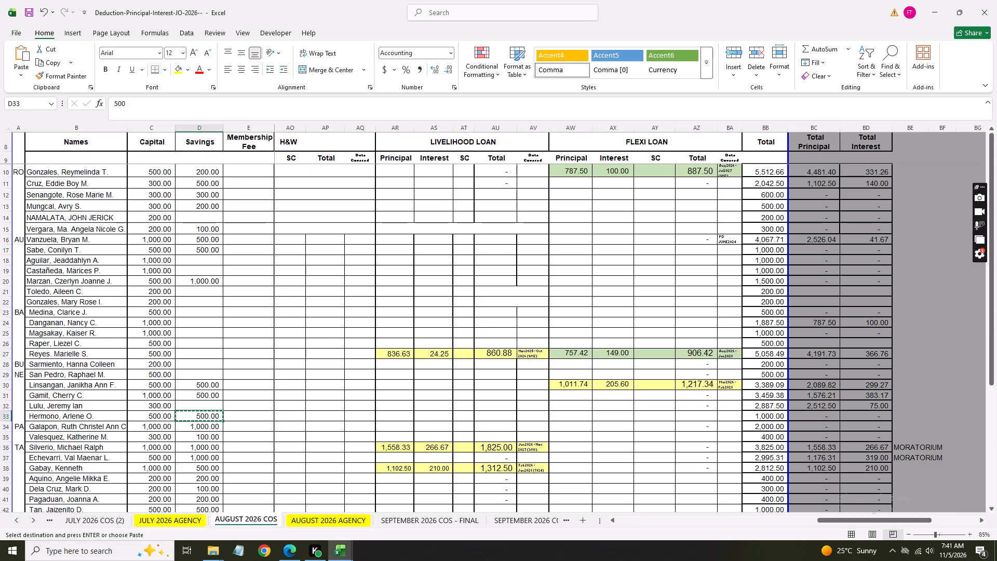
key(Down)
key(ctrl+c)
key(alt+Tab)
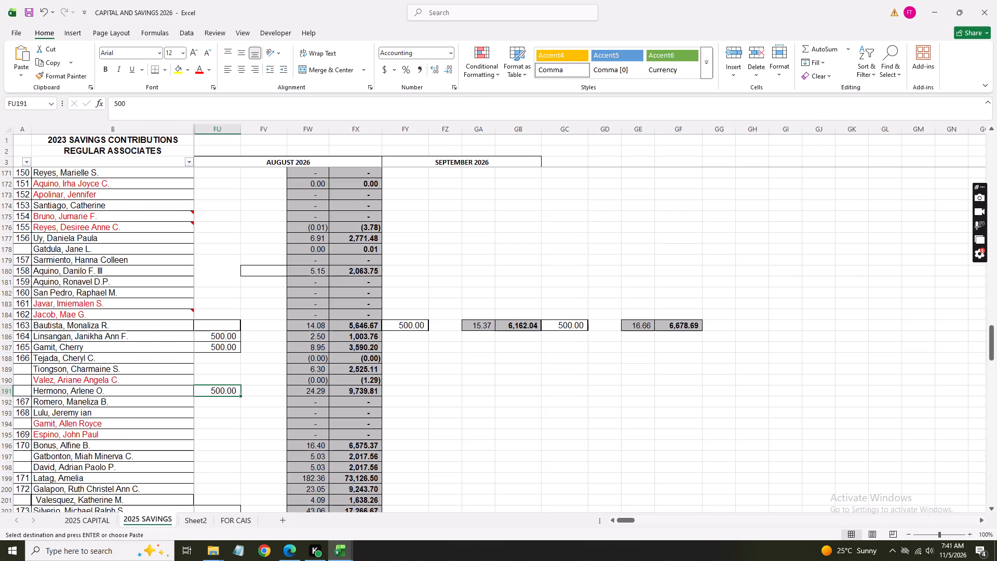
key(Down)
key(ctrl+f)
text(gal;a)
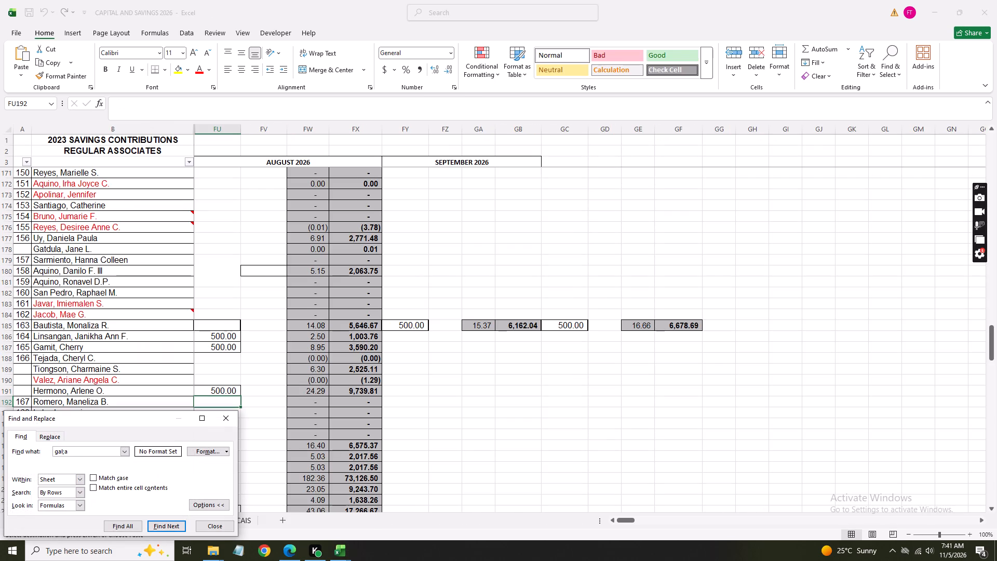
key(BackSpace)
key(BackSpace)
text(apon)
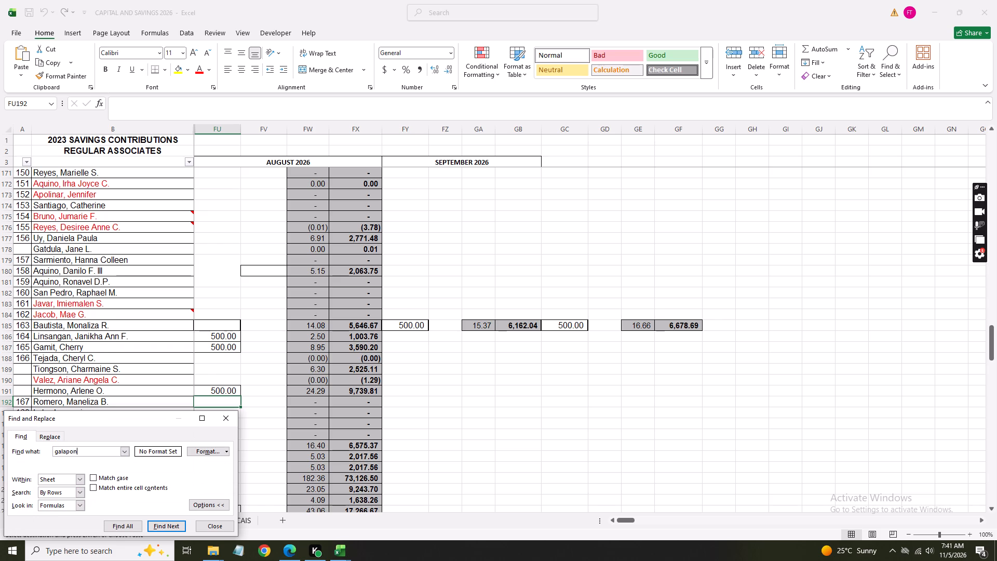
key(Return)
key(Escape)
key(Right)
key(ctrl+v)
key(alt+Tab)
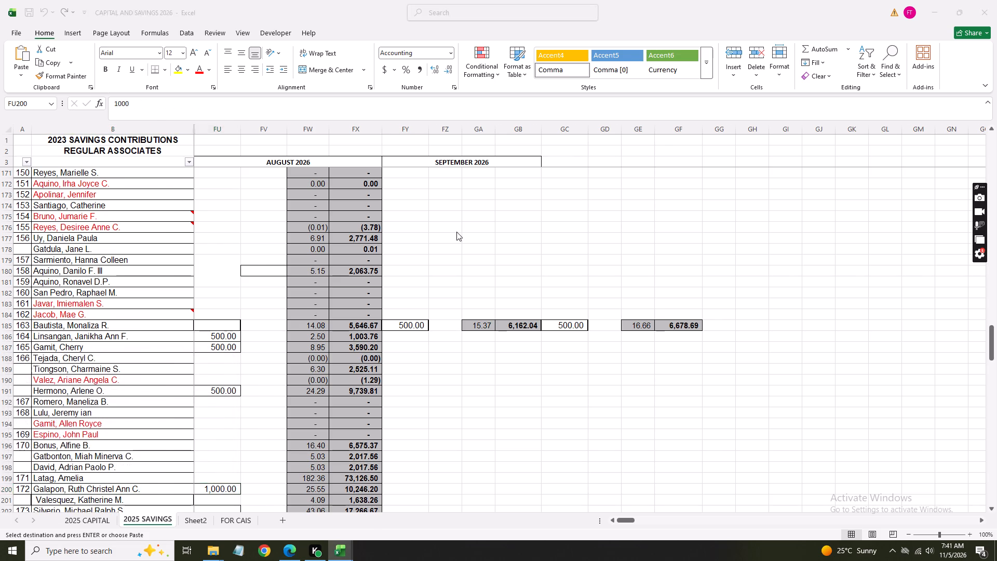
key(Down)
key(ctrl+c)
key(alt+Tab)
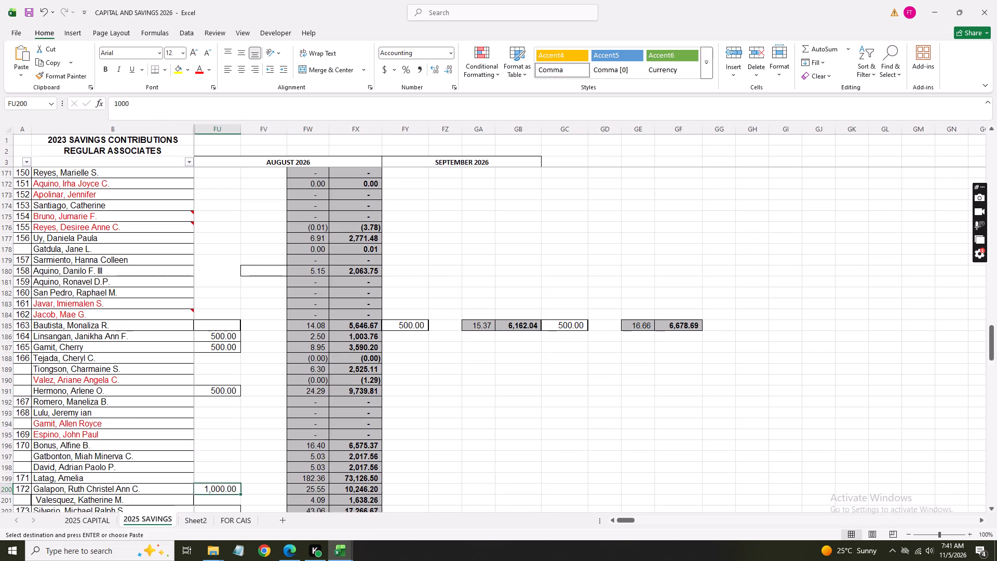
key(Down)
key(ctrl+v)
key(alt+Tab)
key(Down)
key(ctrl+c)
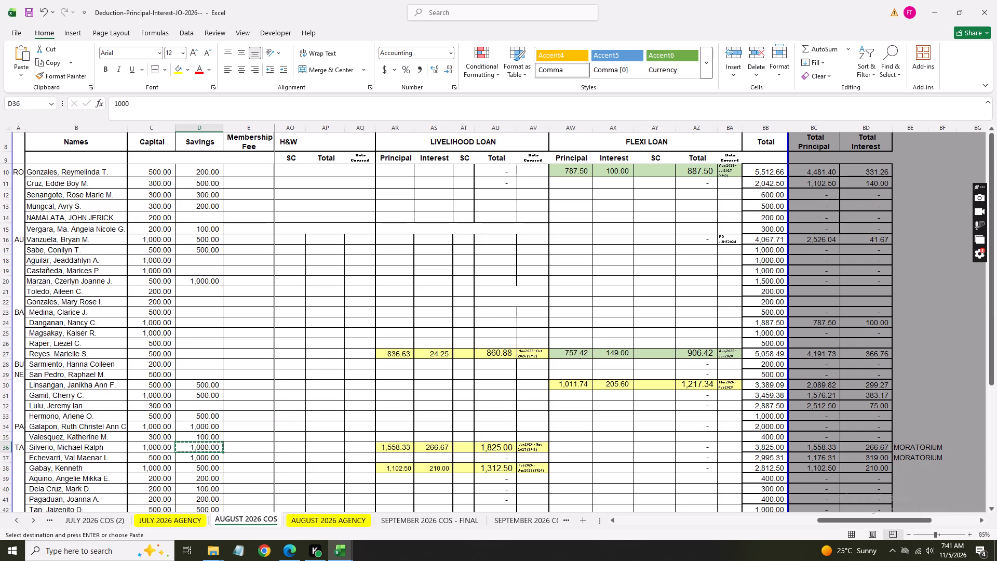
key(alt+Tab)
key(Down)
key(ctrl+v)
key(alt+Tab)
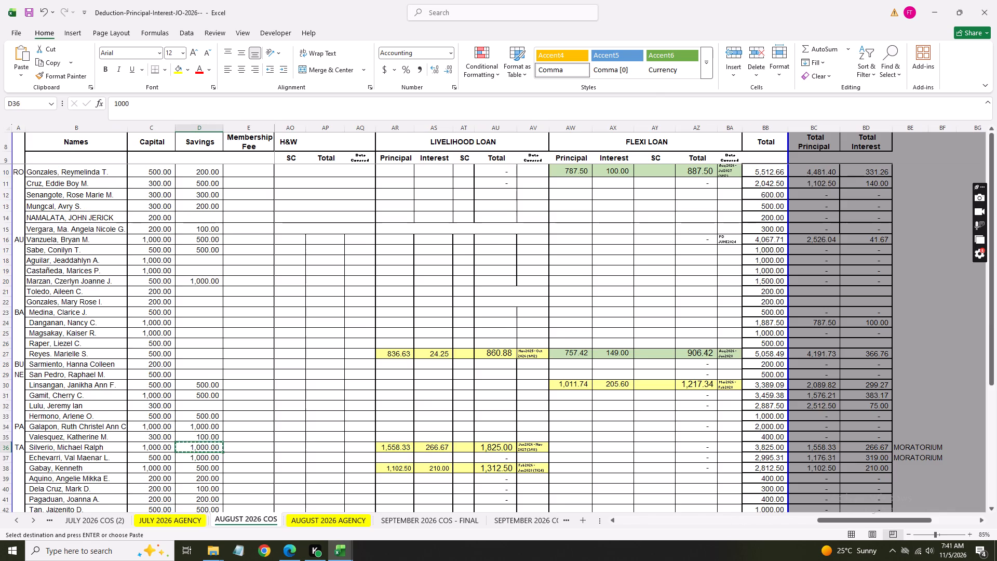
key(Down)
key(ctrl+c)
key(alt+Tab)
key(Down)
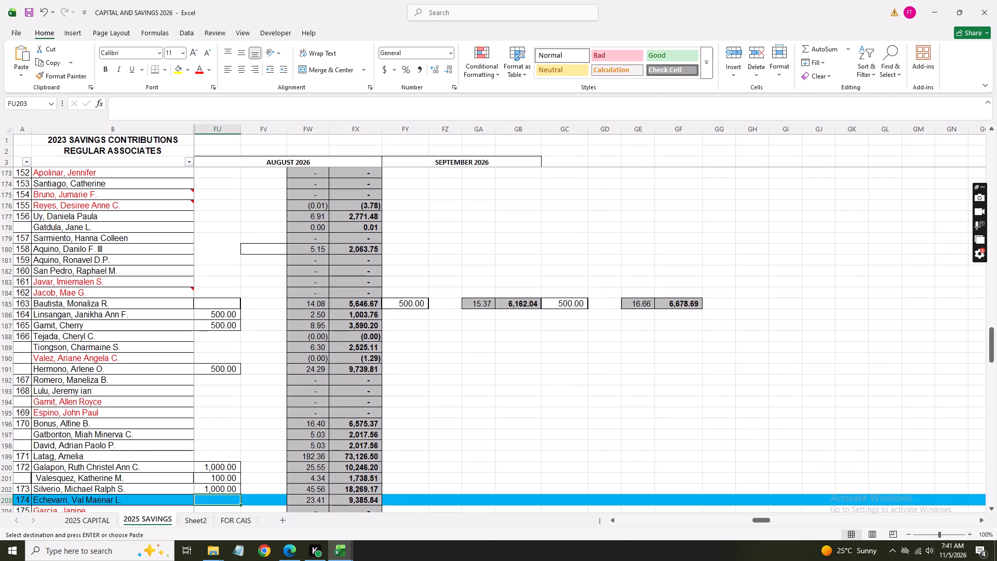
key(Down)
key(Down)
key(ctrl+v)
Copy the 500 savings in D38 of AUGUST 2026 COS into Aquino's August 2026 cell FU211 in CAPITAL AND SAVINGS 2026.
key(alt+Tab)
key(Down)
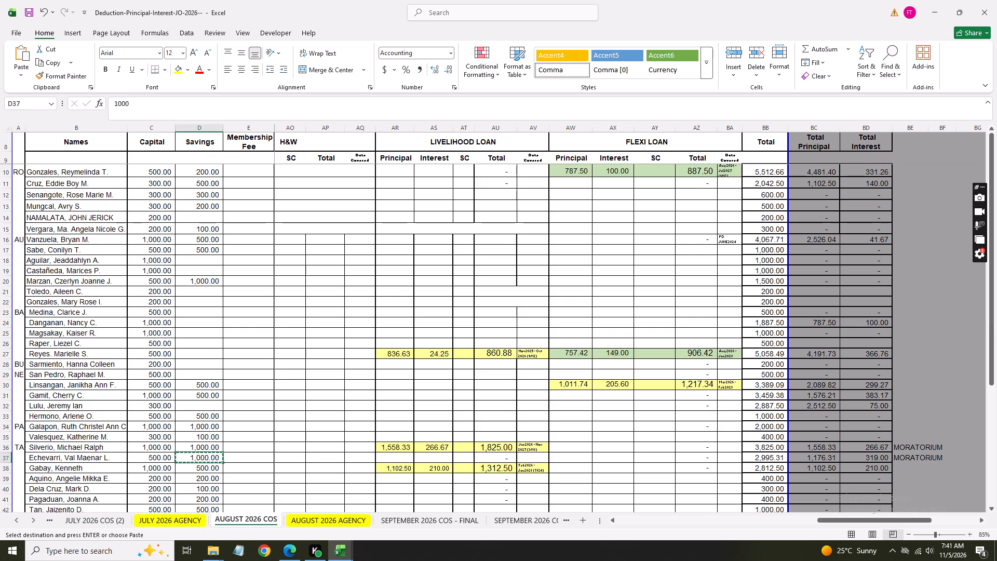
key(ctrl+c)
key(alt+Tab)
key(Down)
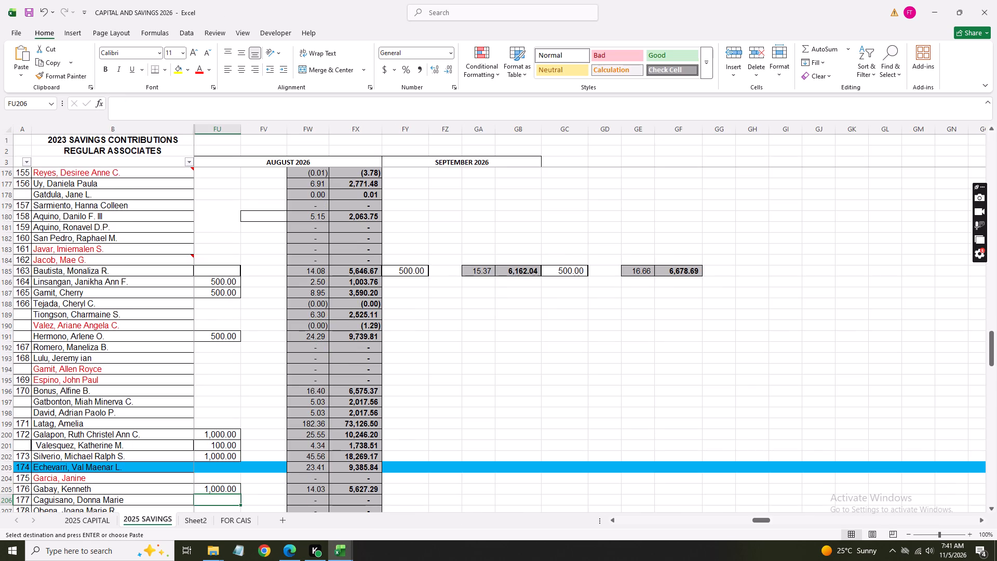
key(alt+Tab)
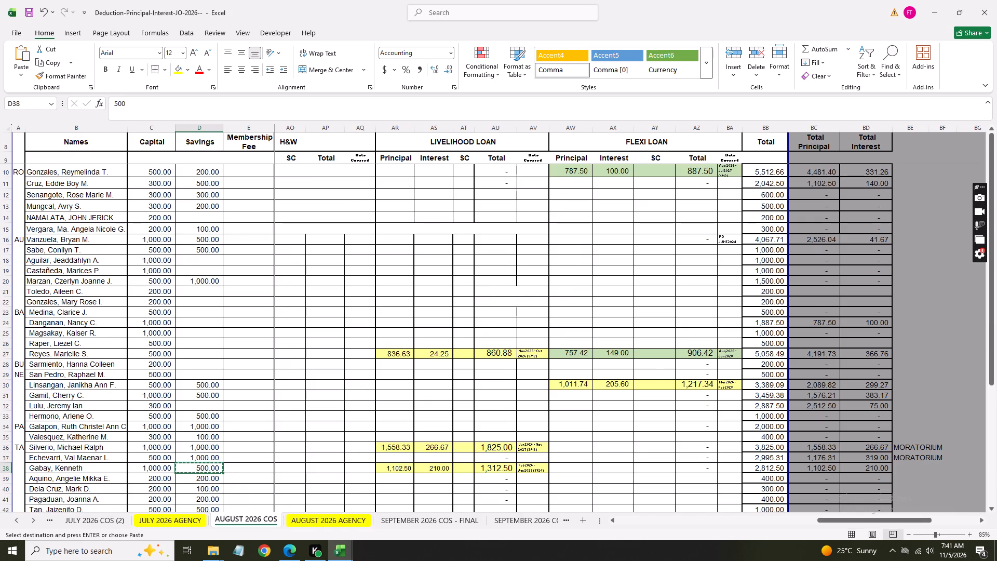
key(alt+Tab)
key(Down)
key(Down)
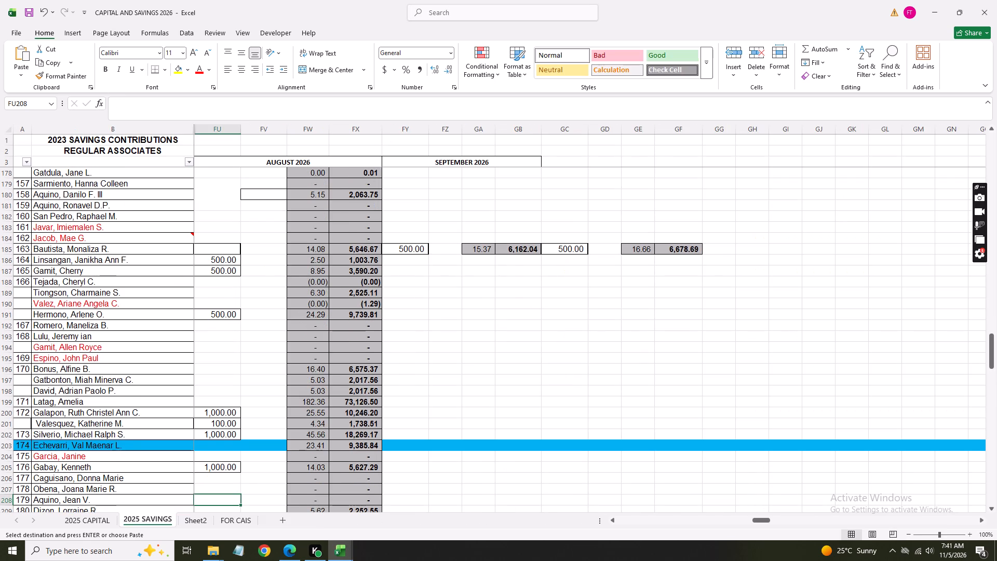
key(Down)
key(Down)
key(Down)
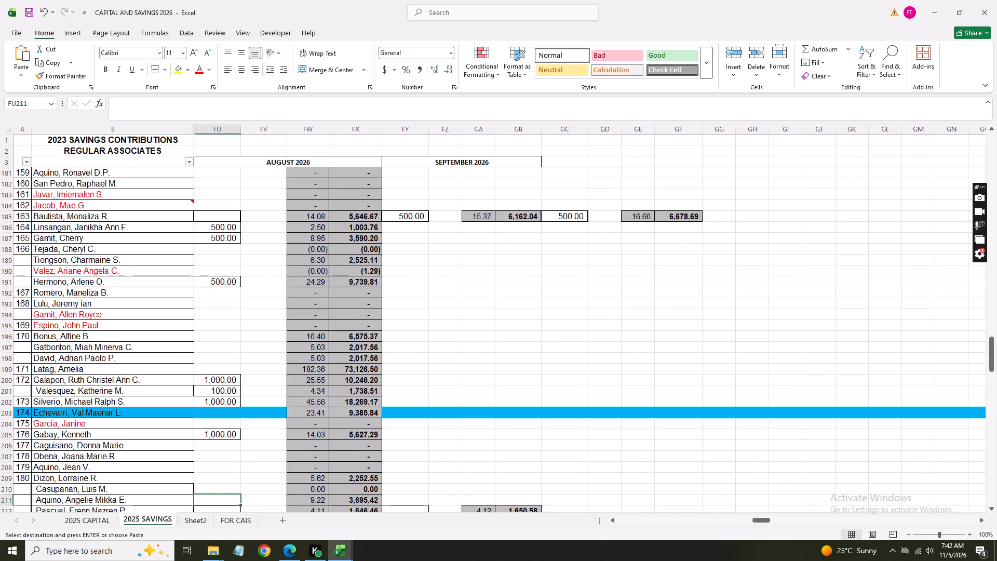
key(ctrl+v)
Recheck the latest savings entries in CAPITAL AND SAVINGS 2026 against AUGUST 2026 COS, going back to Silverio's row.
key(alt+Tab)
key(Down)
key(ctrl+c)
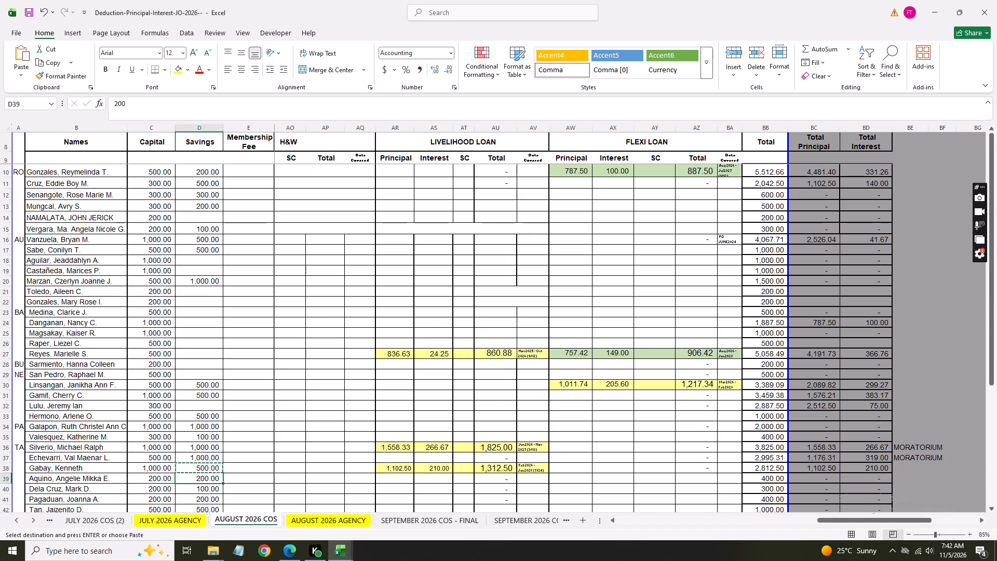
key(alt+Tab)
key(alt+Tab)
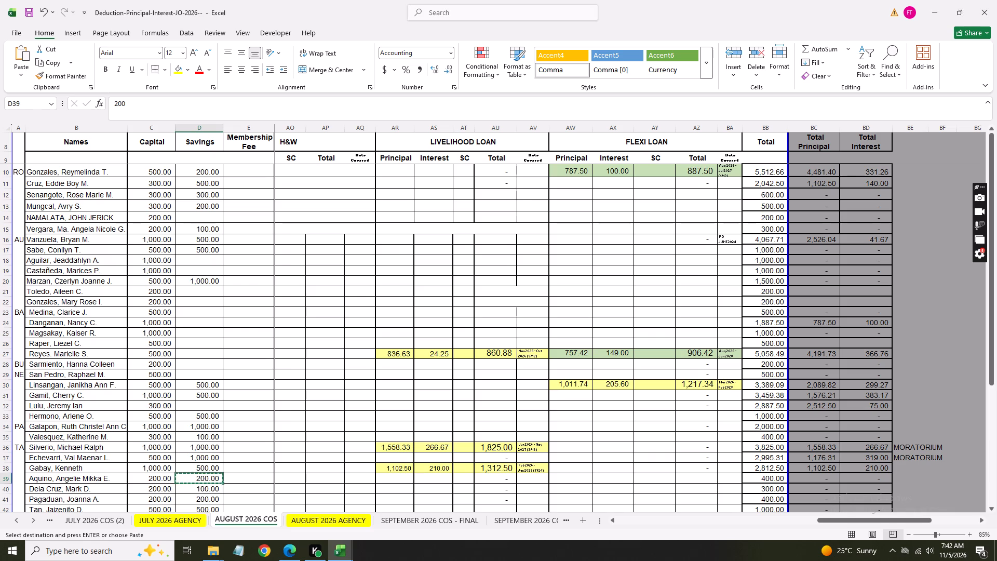
key(alt+Tab)
key(Up)
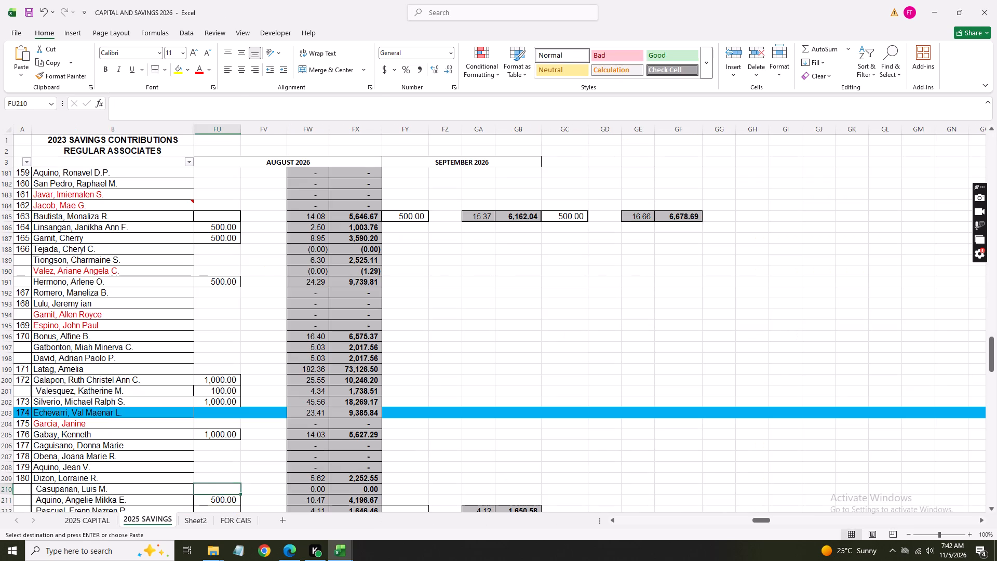
key(Up)
key(Up)
key(Up)
key(Up)
key(Up)
key(alt+Tab)
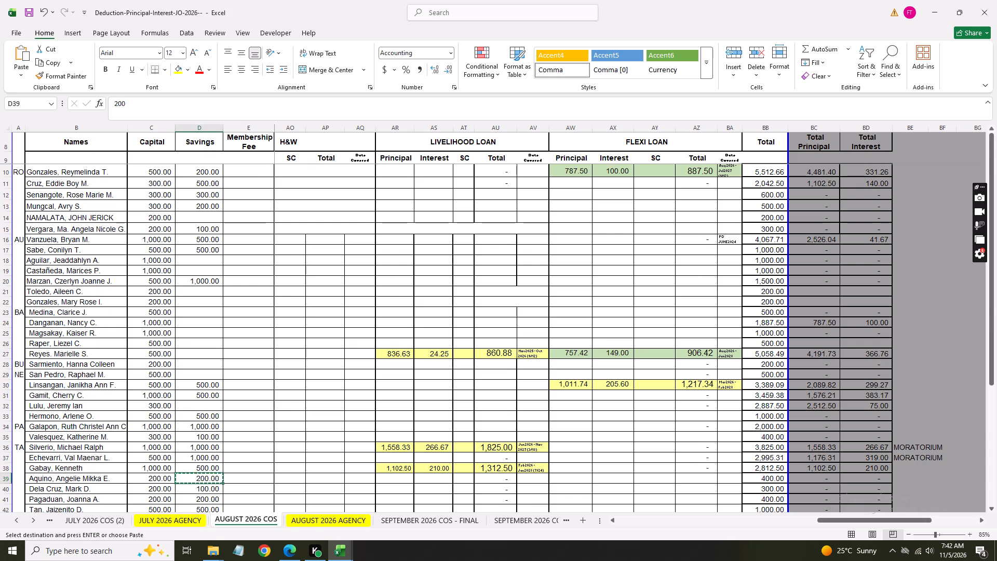
key(Up)
key(Up)
key(Up)
key(Down)
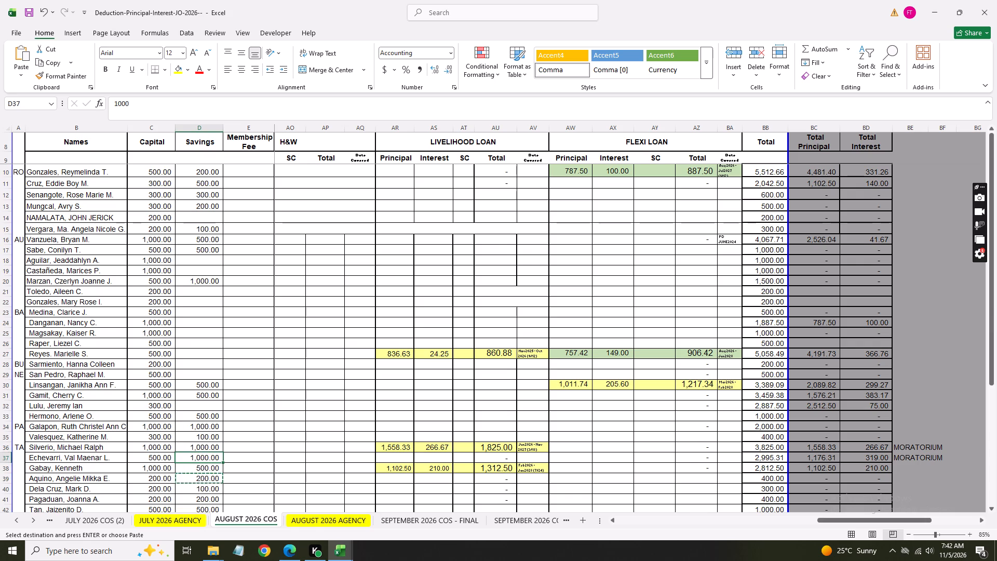
key(Up)
key(ctrl+c)
key(alt+Tab)
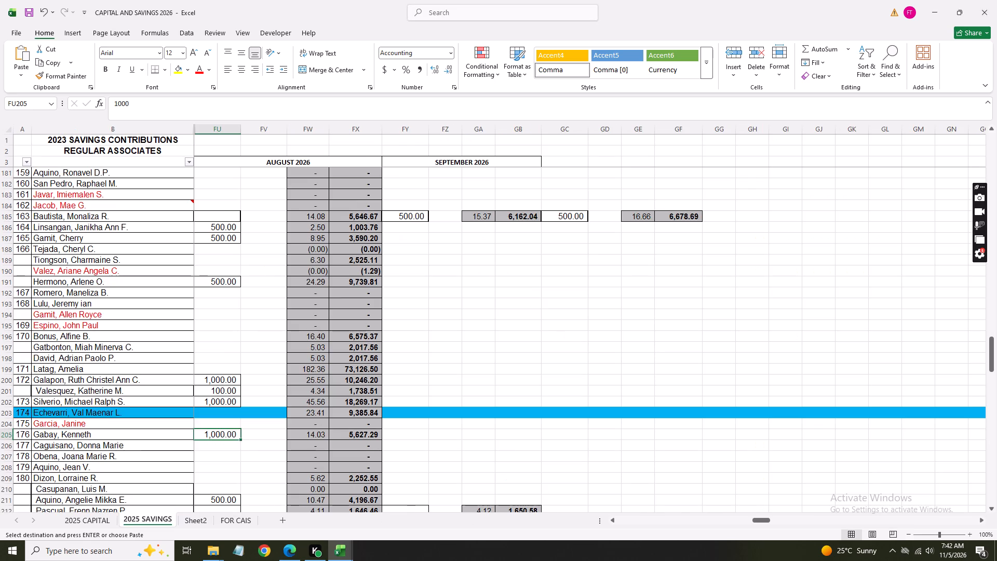
key(ctrl+f)
text(silve)
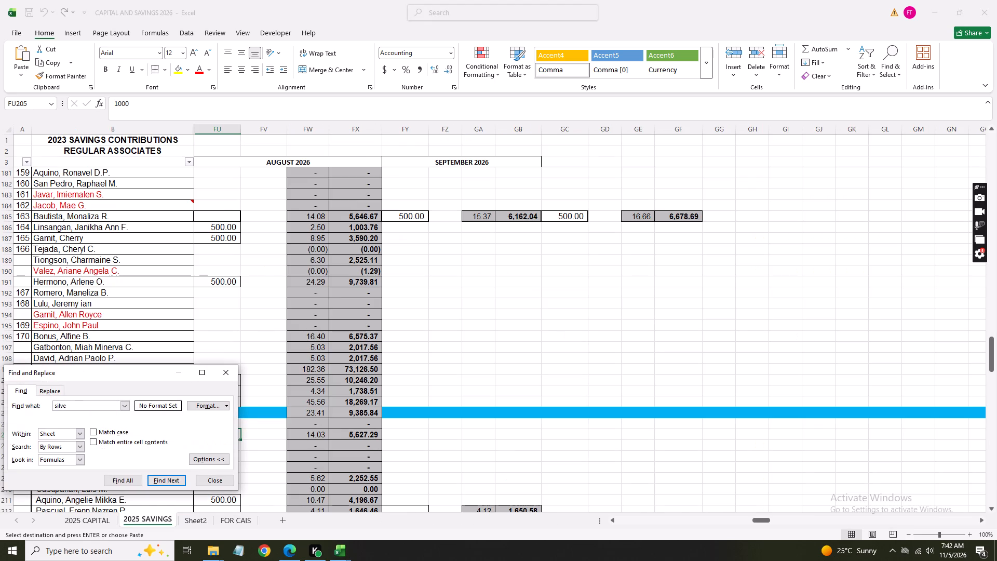
key(Return)
key(Escape)
key(Right)
Copy Echevarri's 1,000 savings in D37 of AUGUST 2026 COS into Echevarri's August 2026 cell FU203 in CAPITAL AND SAVINGS 2026.
key(alt+Tab)
key(Down)
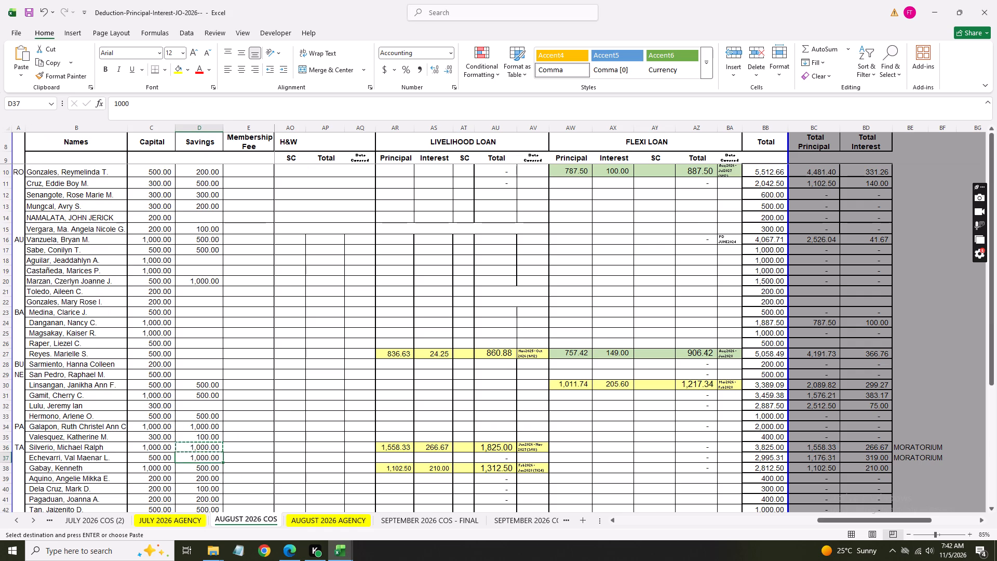
key(ctrl+c)
key(alt+Tab)
key(ctrl+f)
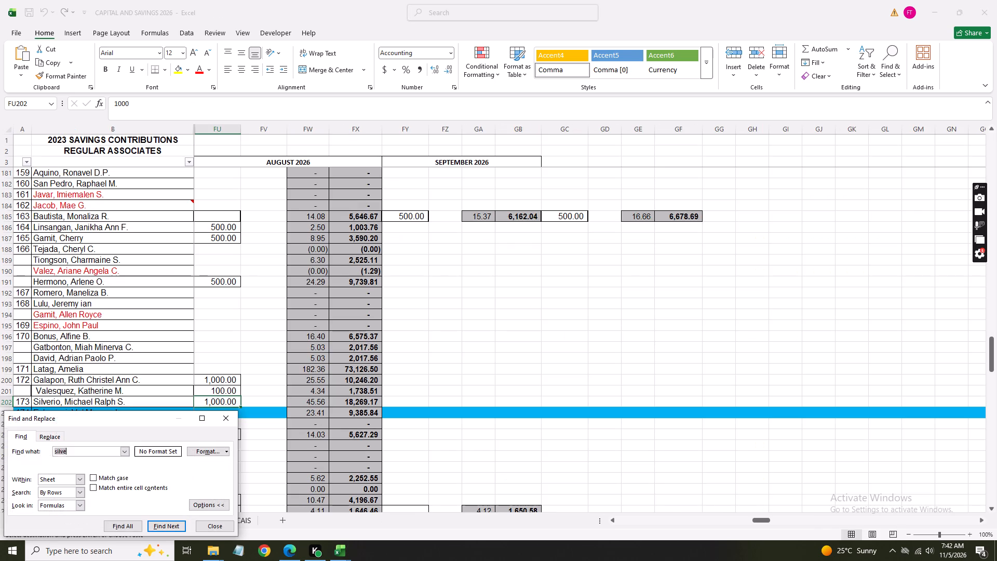
text(eche)
key(Return)
key(Escape)
key(Right)
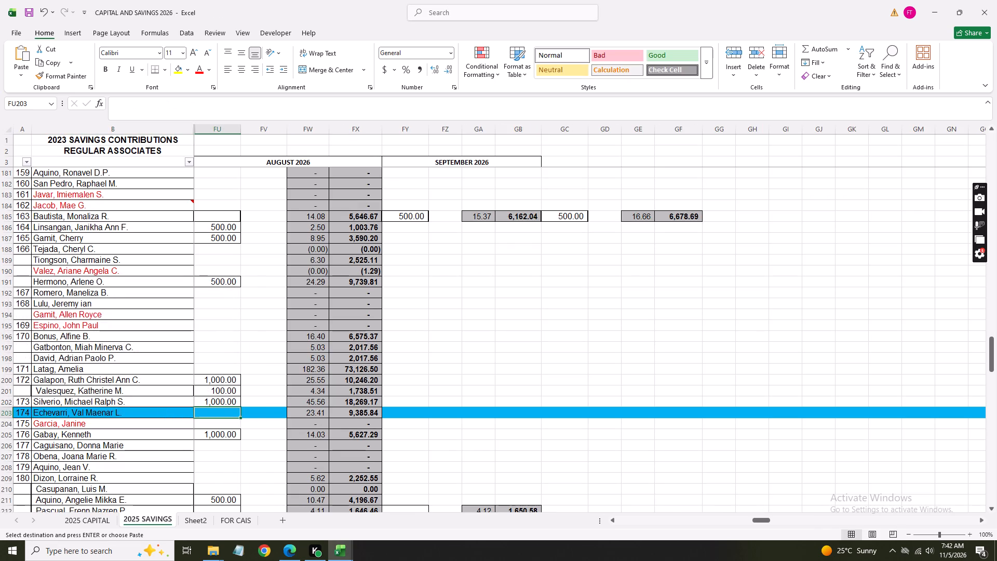
key(ctrl+v)
Copy Gabay's 500 savings in D38 of AUGUST 2026 COS over Gabay's August 2026 cell FU205 in CAPITAL AND SAVINGS 2026.
key(alt+Tab)
key(Down)
key(ctrl+c)
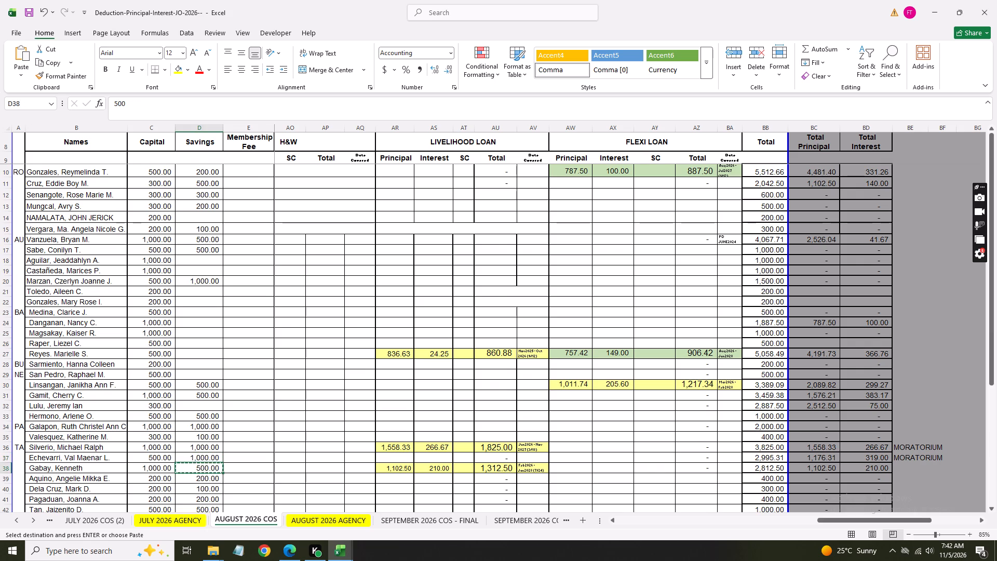
key(alt+Tab)
key(ctrl+f)
key(Escape)
key(Down)
key(Down)
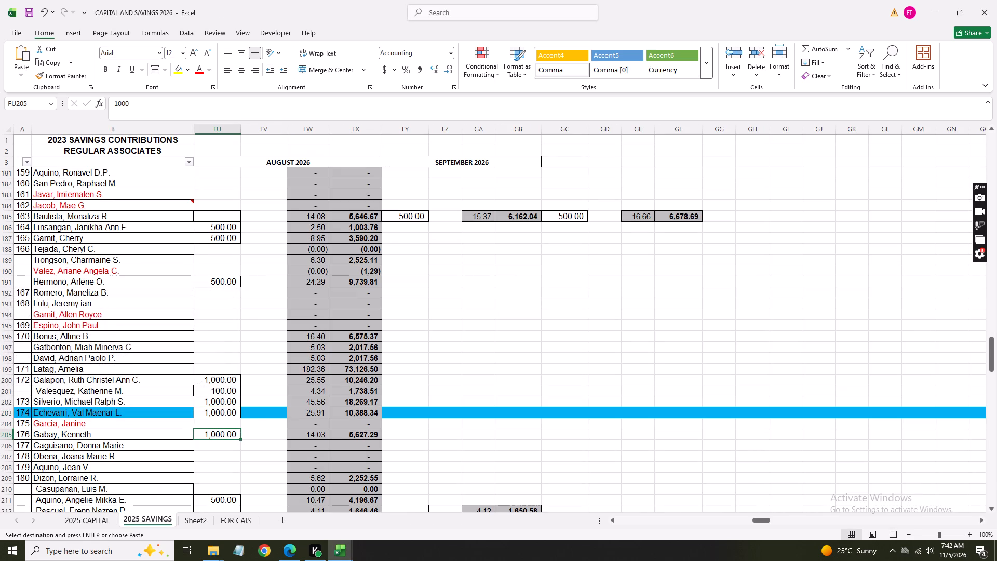
key(ctrl+v)
Copy Aquino's 200 savings in D39 of AUGUST 2026 COS over Aquino's August 2026 cell FU211 in CAPITAL AND SAVINGS 2026.
key(alt+Tab)
key(Down)
key(ctrl+c)
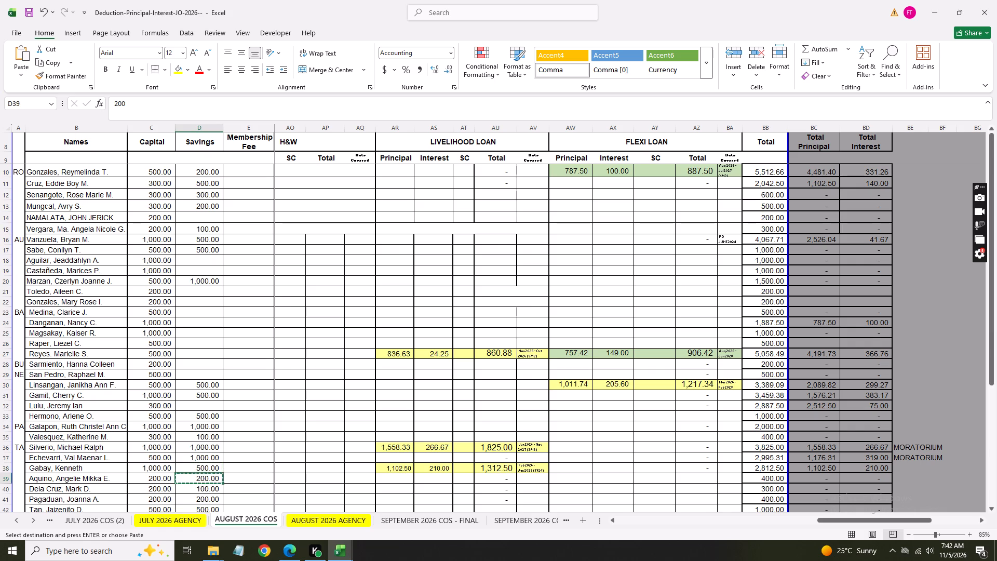
key(alt+Tab)
key(Down)
key(Down)
key(Down)
key(Down)
key(Down)
key(Down)
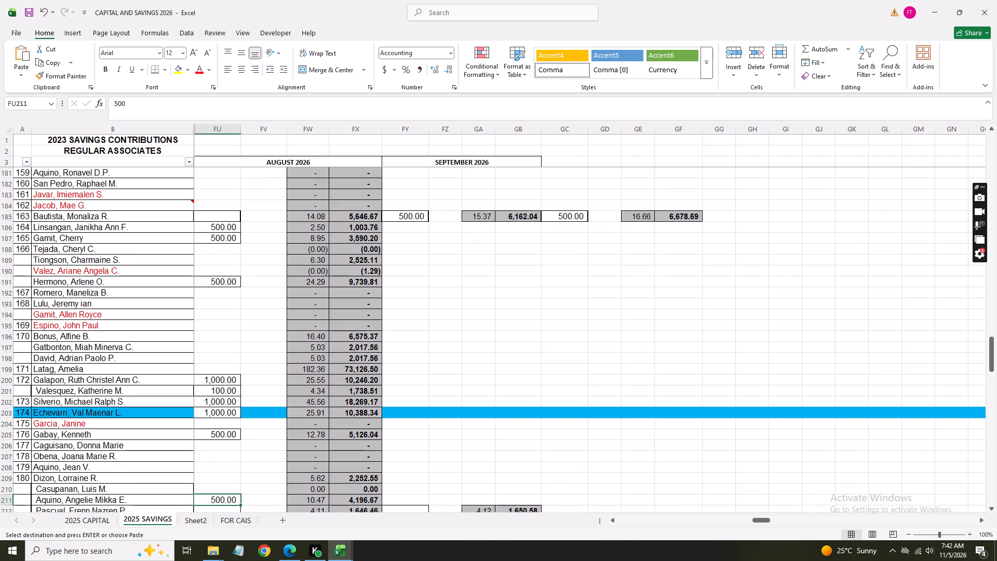
key(ctrl+v)
key(alt+Tab)
key(Down)
key(ctrl+c)
key(alt+Tab)
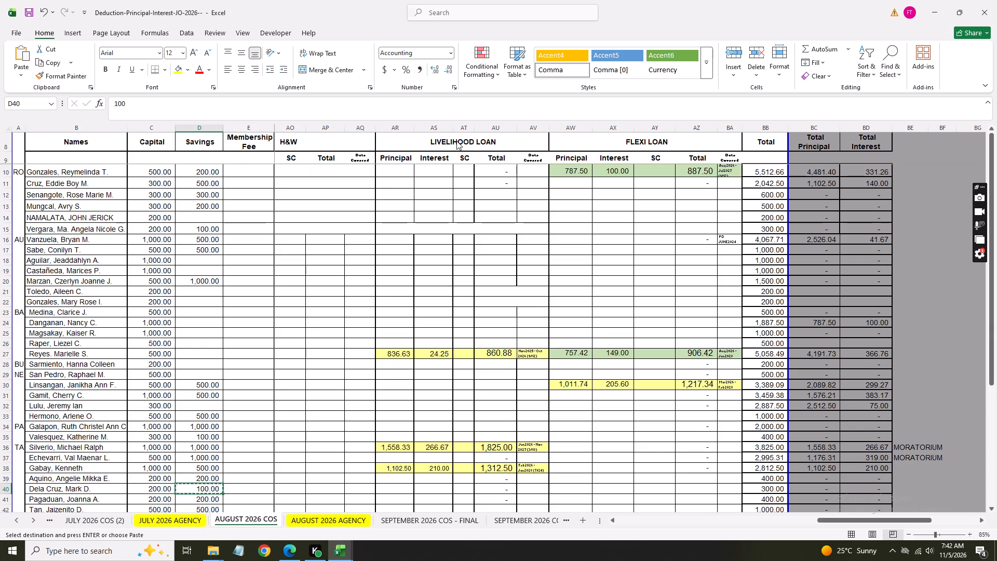
key(Down)
key(Down)
key(ctrl+v)
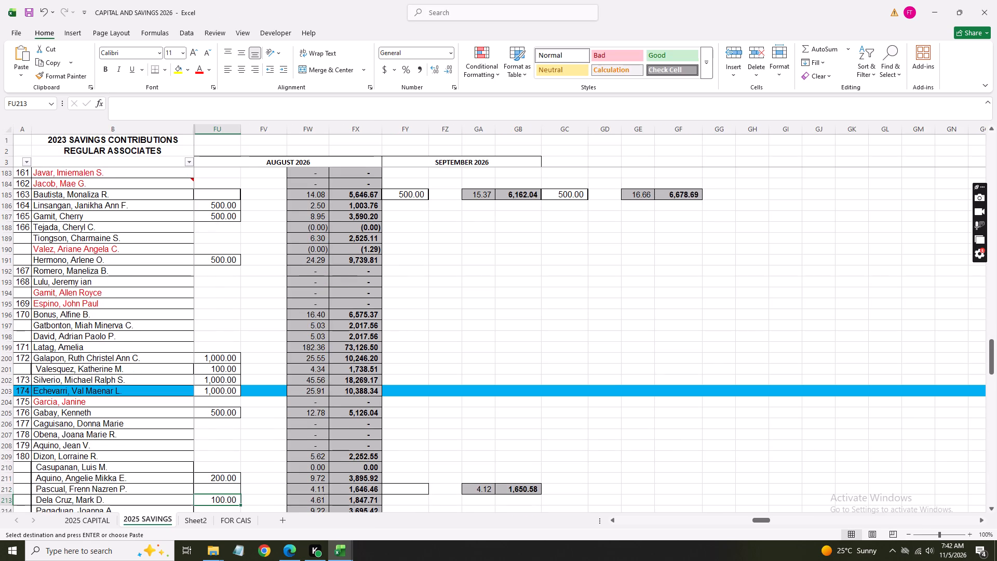
key(alt+Tab)
key(Down)
key(ctrl+c)
key(alt+Tab)
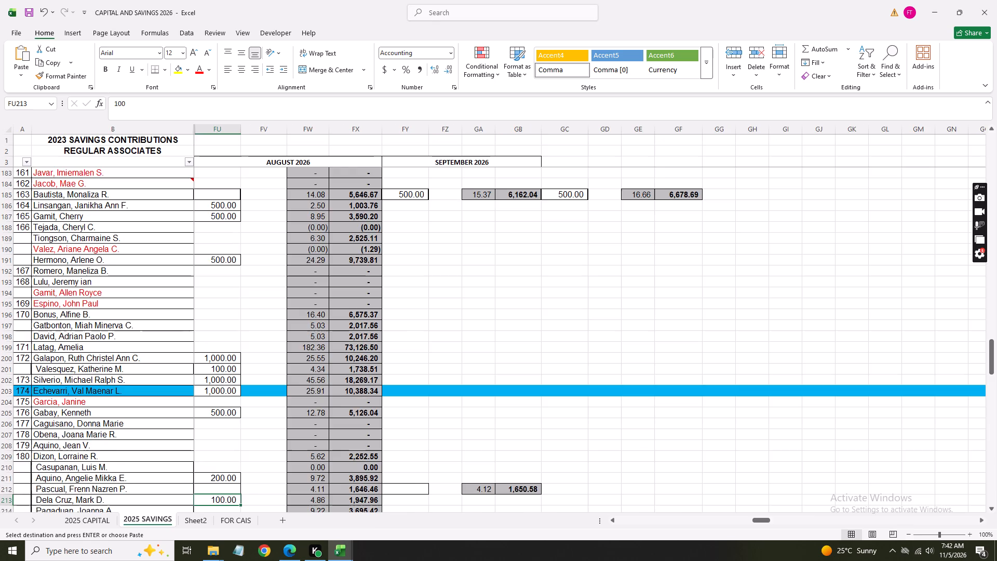
key(Down)
key(ctrl+v)
Copy Tan's 500 savings in D42 of AUGUST 2026 COS into Tan's August 2026 cell FU215 in CAPITAL AND SAVINGS 2026.
key(alt+Tab)
key(Down)
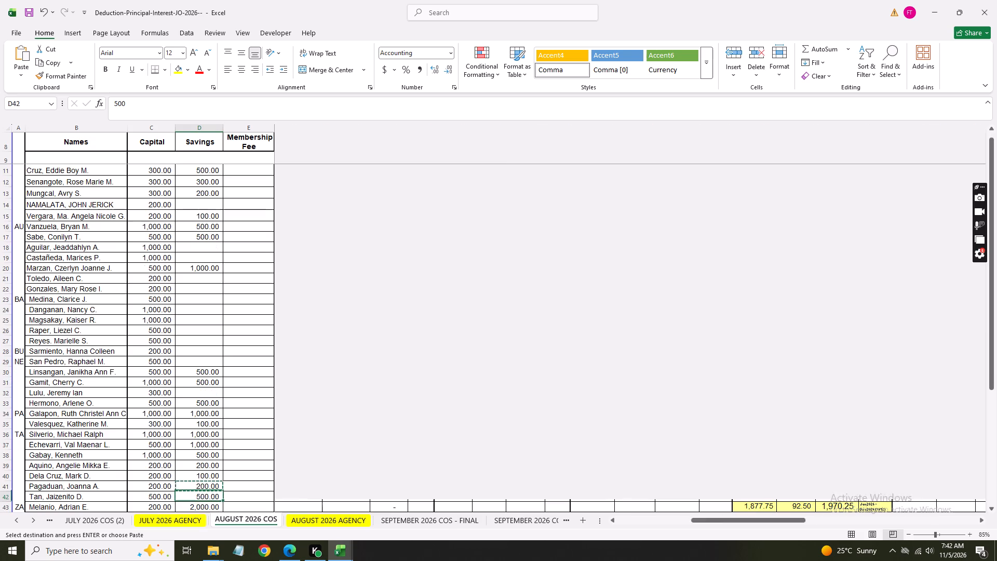
key(ctrl+c)
key(alt+Tab)
key(Down)
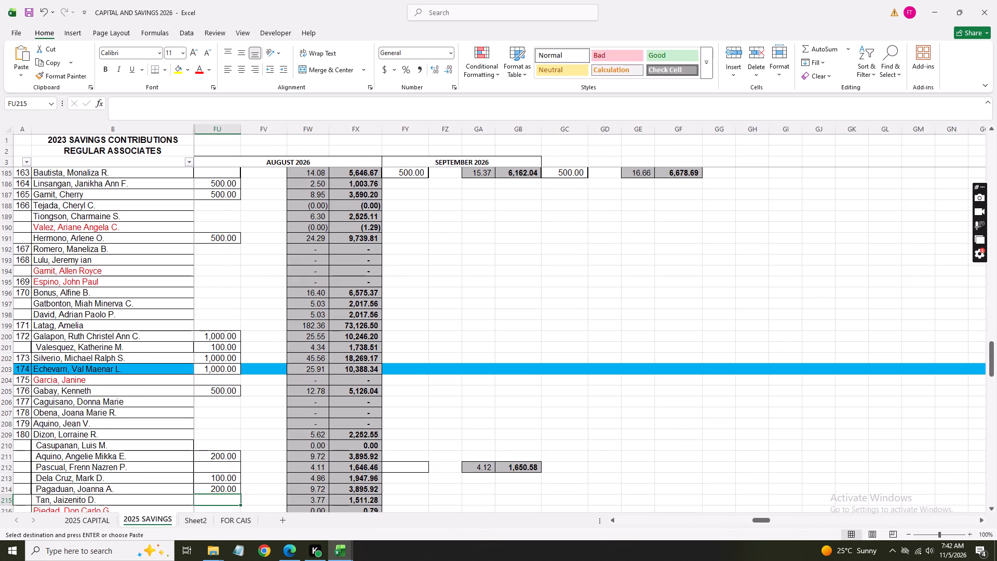
key(ctrl+v)
Copy Melanio's 2,000 savings in D43 of AUGUST 2026 COS into Melanio's August 2026 cell FU219 in CAPITAL AND SAVINGS 2026.
key(alt+Tab)
key(Down)
key(ctrl+c)
key(alt+Tab)
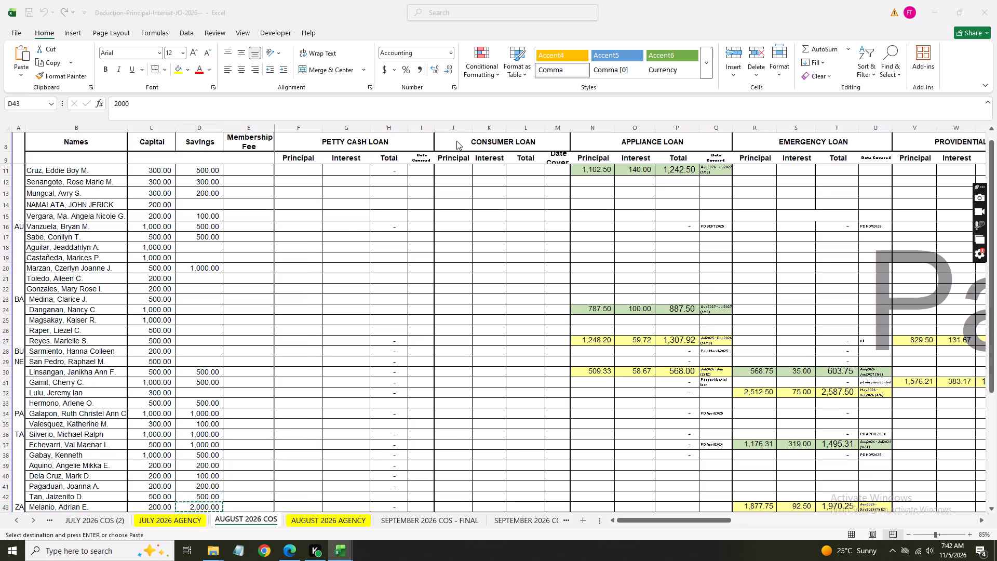
key(Down)
key(Down)
key(Down)
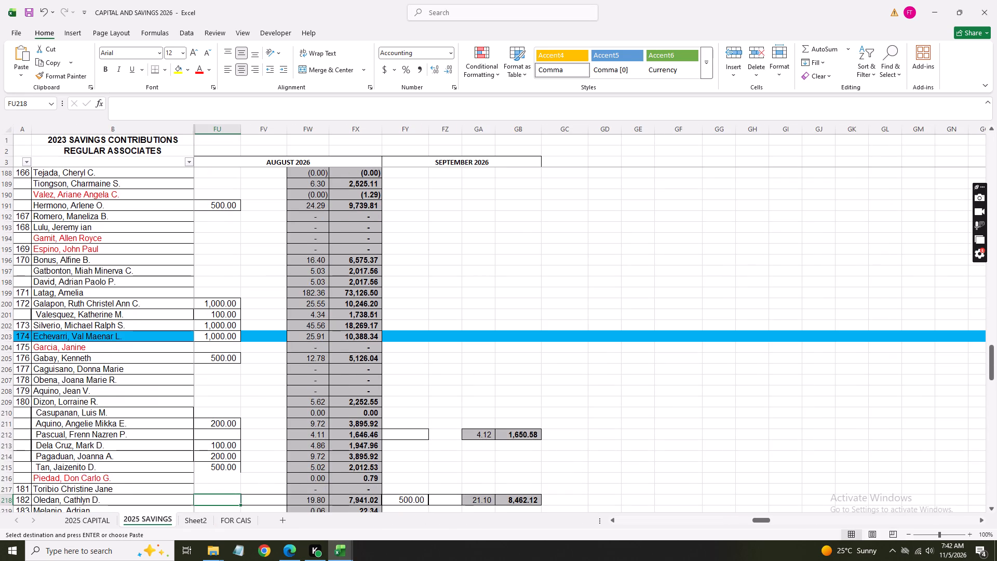
key(Down)
key(Down)
key(Down)
key(Down)
key(Up)
key(Up)
key(Up)
key(ctrl+v)
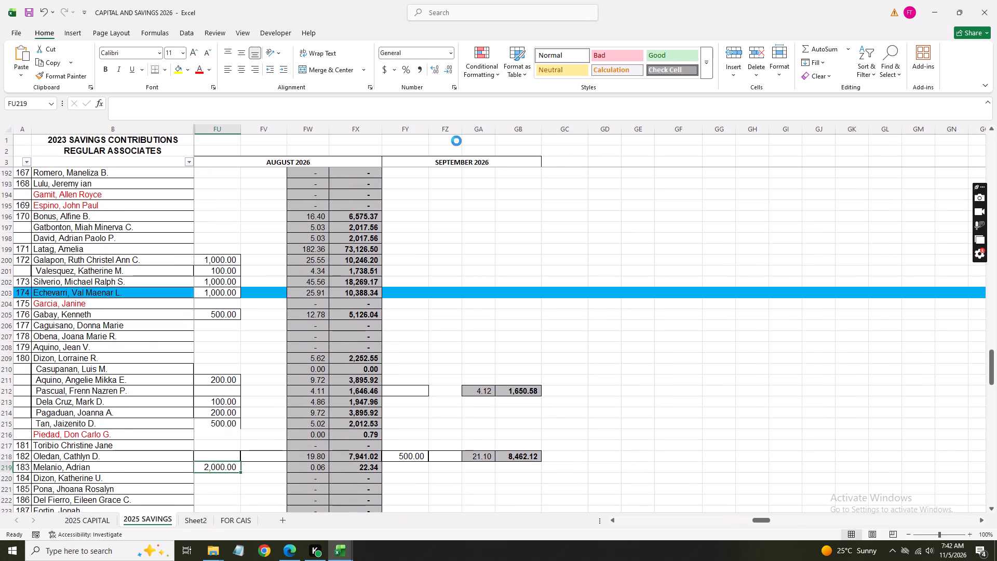
Check the remaining rows below Melanio in the AUGUST 2026 COS savings column, down to the column total.
key(alt+Tab)
key(Down)
key(Down)
key(Down)
key(Down)
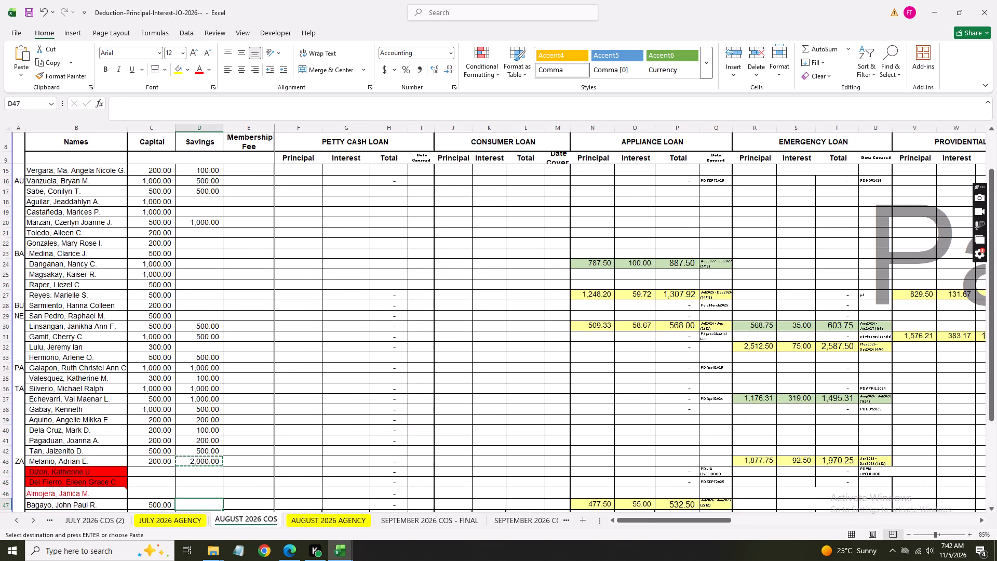
key(Down)
key(Down)
key(Down)
key(Up)
key(Up)
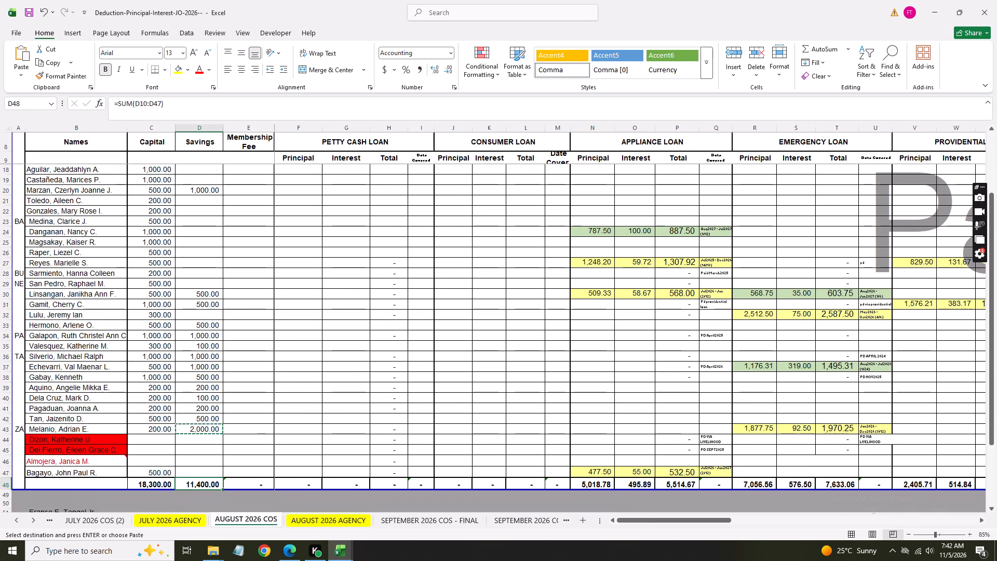
In CRJ-AUGUST 2026, review the savings deposits of the JOCOS associates remittance and the August 2026 regular remittance in K62.
click(349, 557)
click(274, 502)
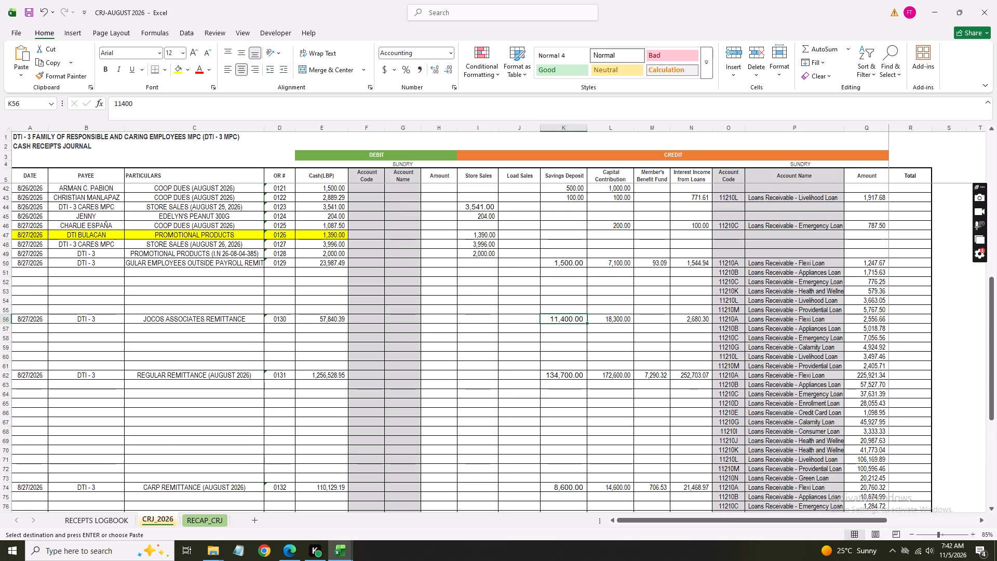
click(577, 374)
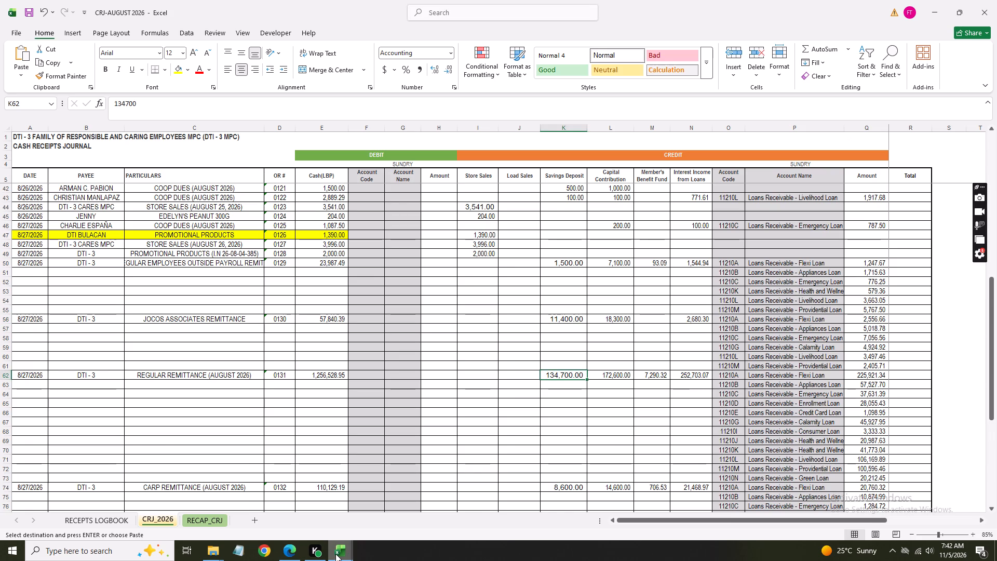
Switch to the AUGUST 2026 REG sheet of Deduction-Principal-Interest-2026-Regular and review the regular associates' savings total.
click(335, 554)
click(393, 504)
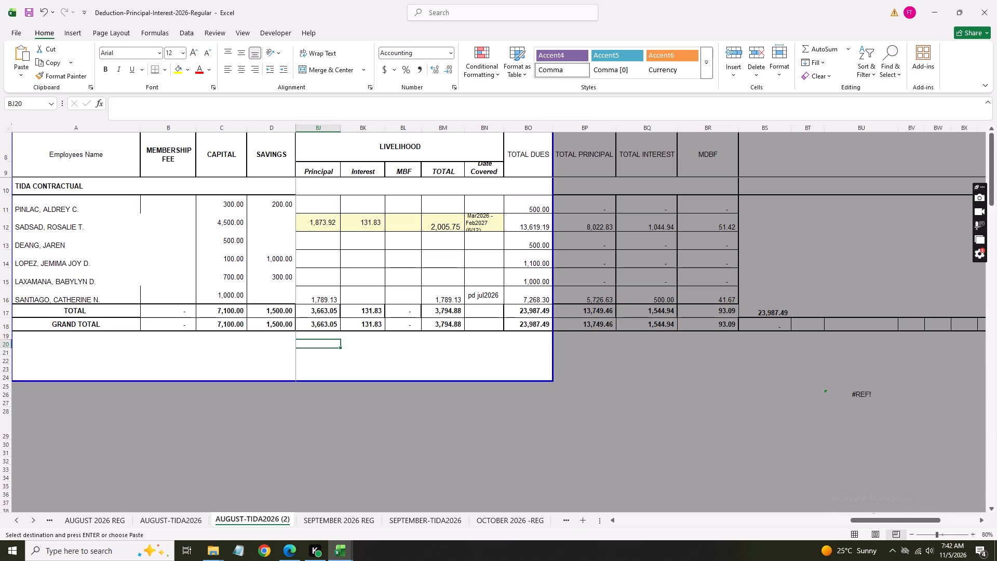
scroll(305, 395, up, 6)
scroll(306, 367, down, 2)
scroll(306, 367, up, 4)
click(110, 524)
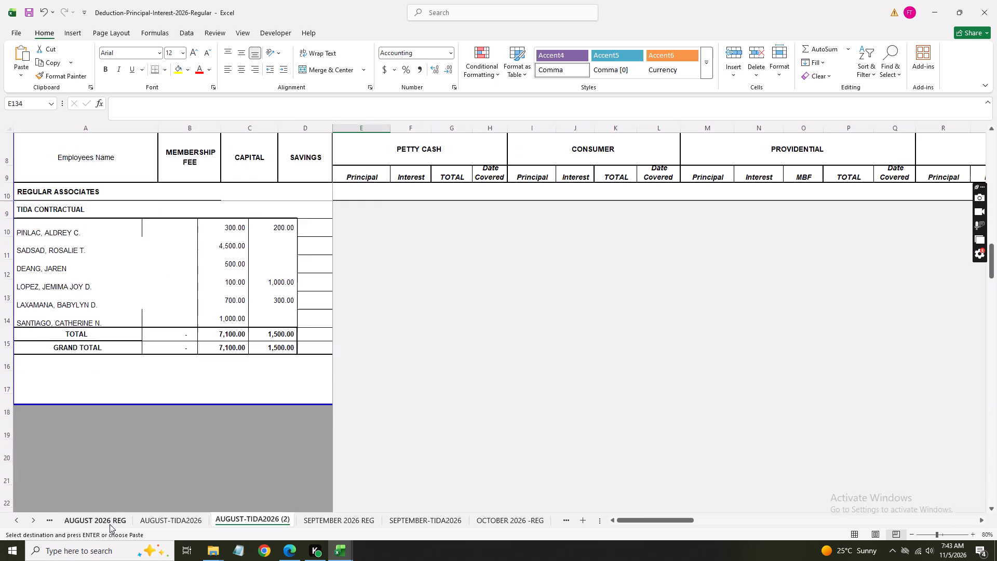
scroll(270, 422, up, 5)
scroll(280, 422, down, 4)
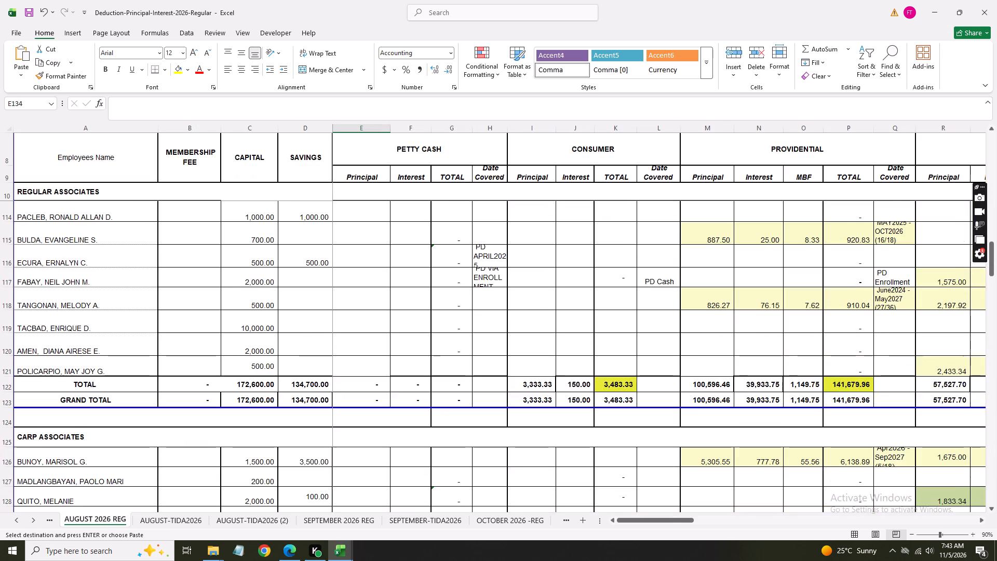
scroll(280, 422, down, 4)
scroll(280, 422, up, 3)
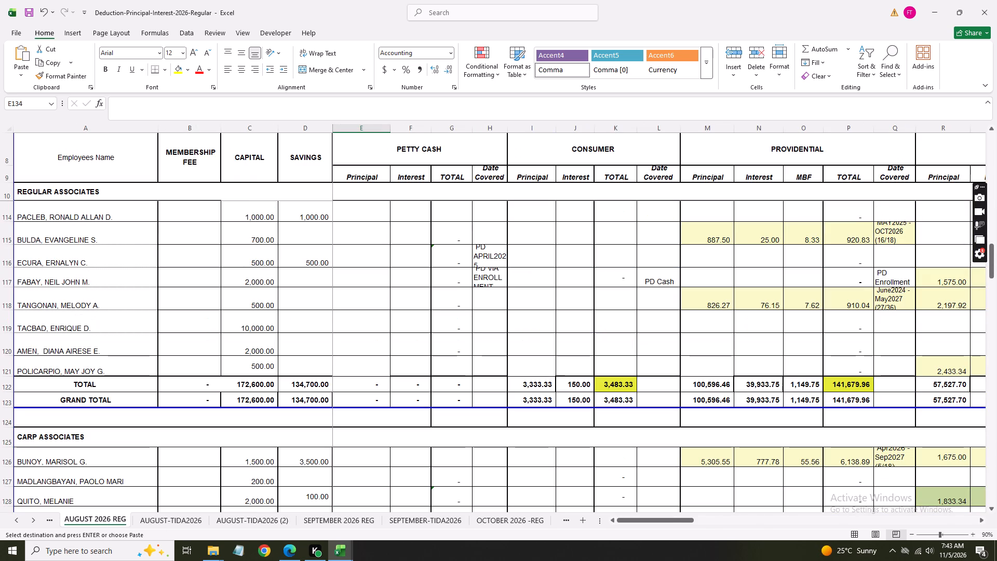
Hide the Membership Fee and Capital columns B and C in AUGUST 2026 REG.
drag(193, 130, 254, 127)
right_click(254, 127)
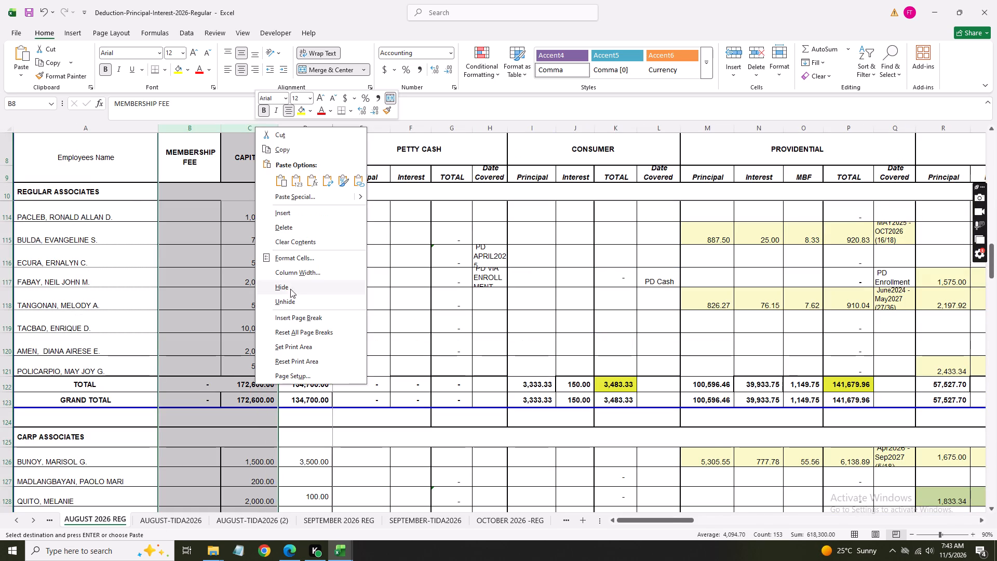
click(287, 286)
click(189, 366)
scroll(194, 361, up, 4)
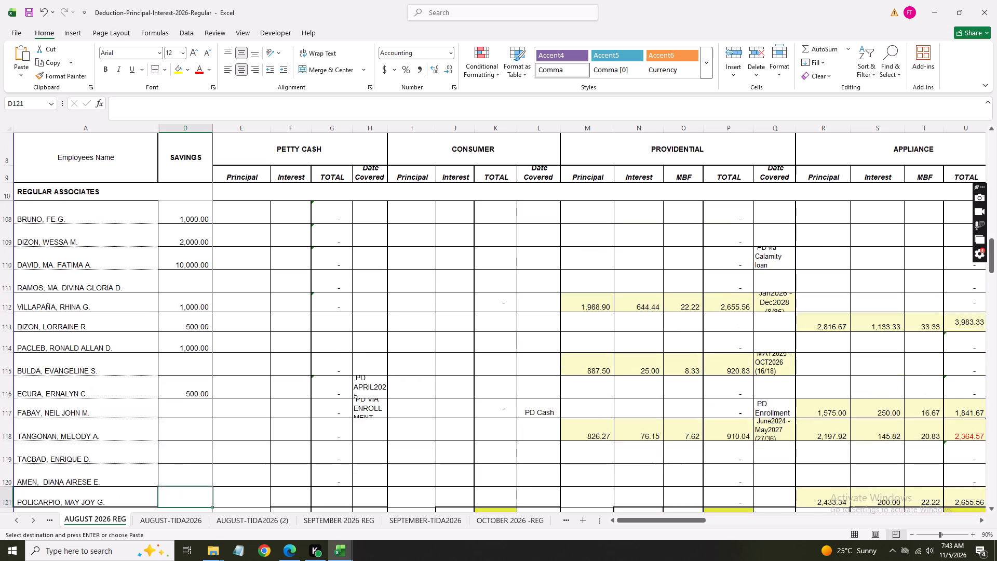
scroll(194, 360, up, 20)
scroll(194, 360, up, 15)
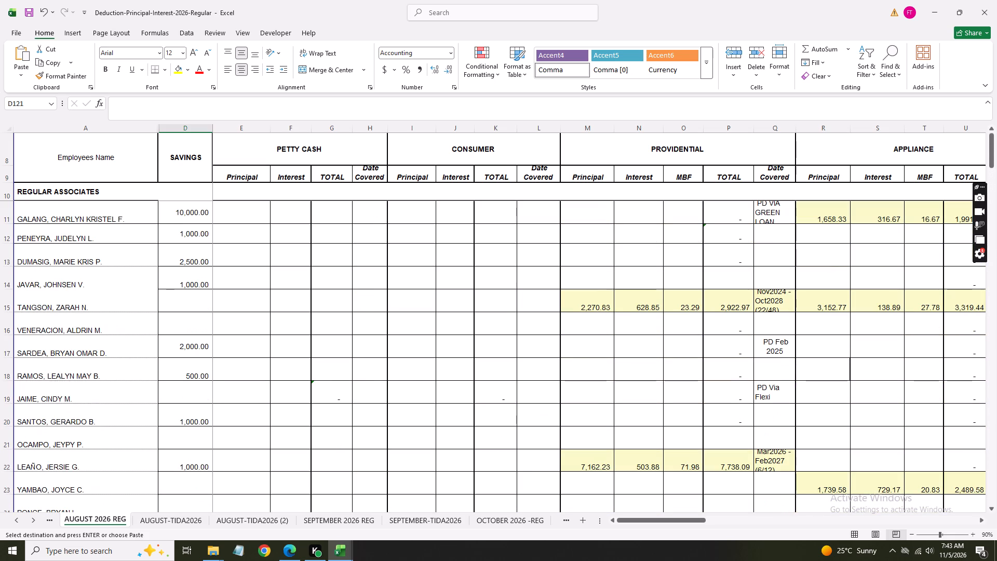
scroll(196, 355, up, 4)
click(199, 212)
key(ctrl+c)
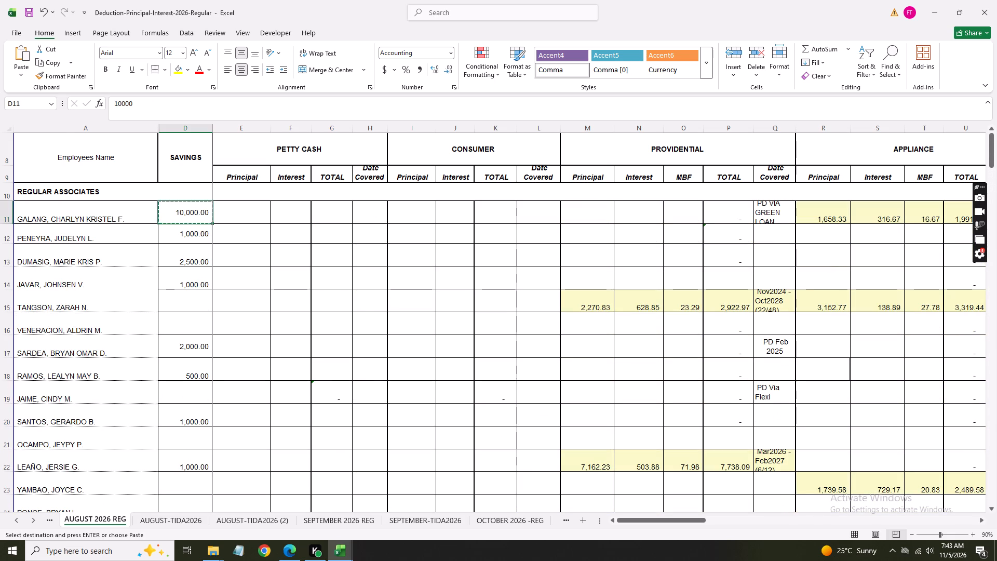
key(alt+Tab)
key(alt+Tab)
click(345, 554)
click(185, 500)
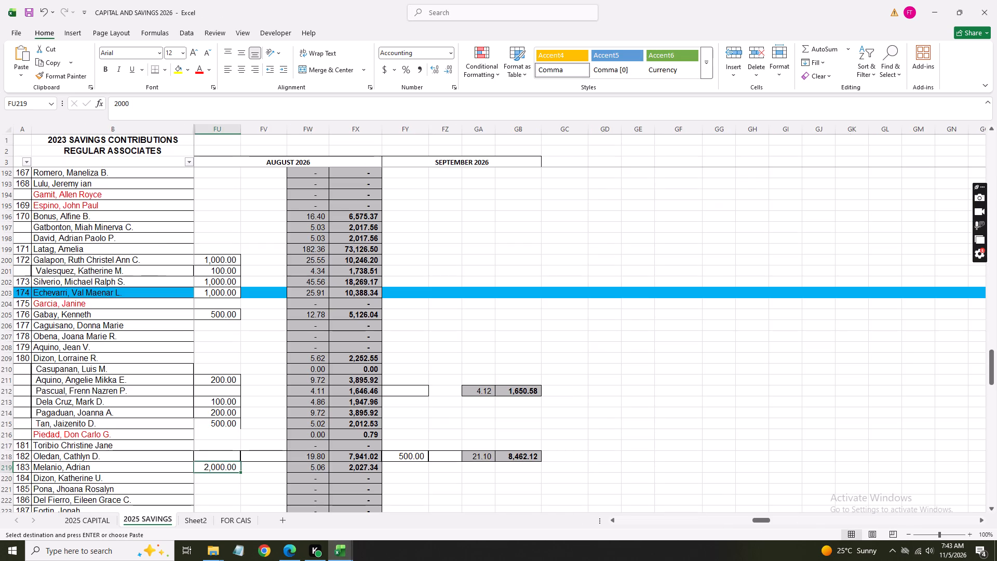
key(ctrl+f)
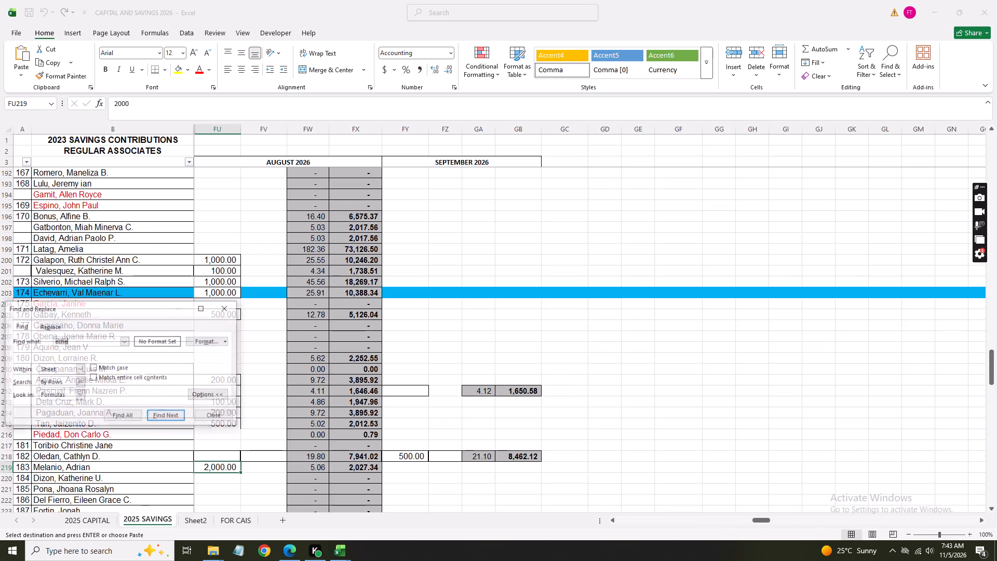
text(galang)
key(Return)
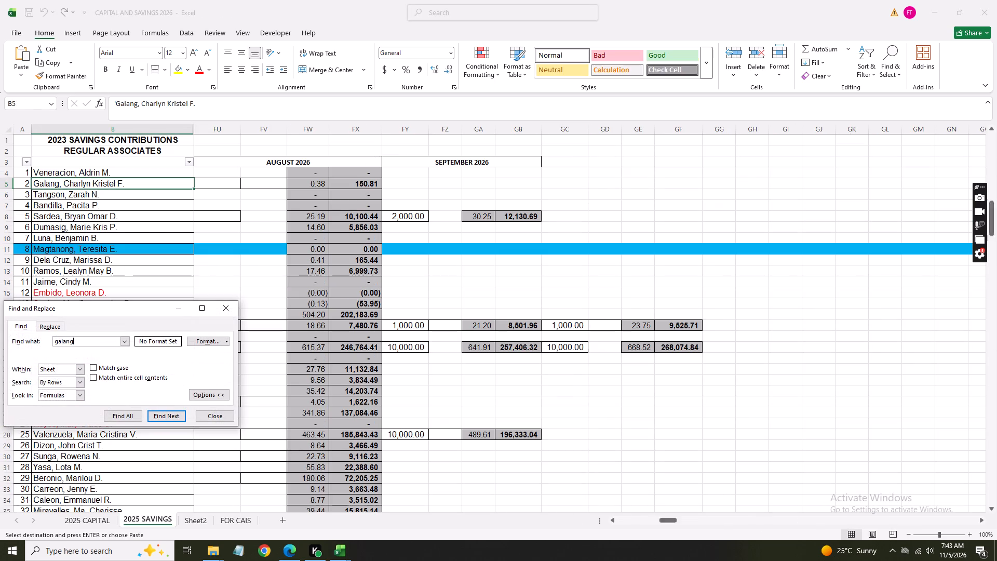
key(Escape)
key(Right)
key(ctrl+v)
key(alt+Tab)
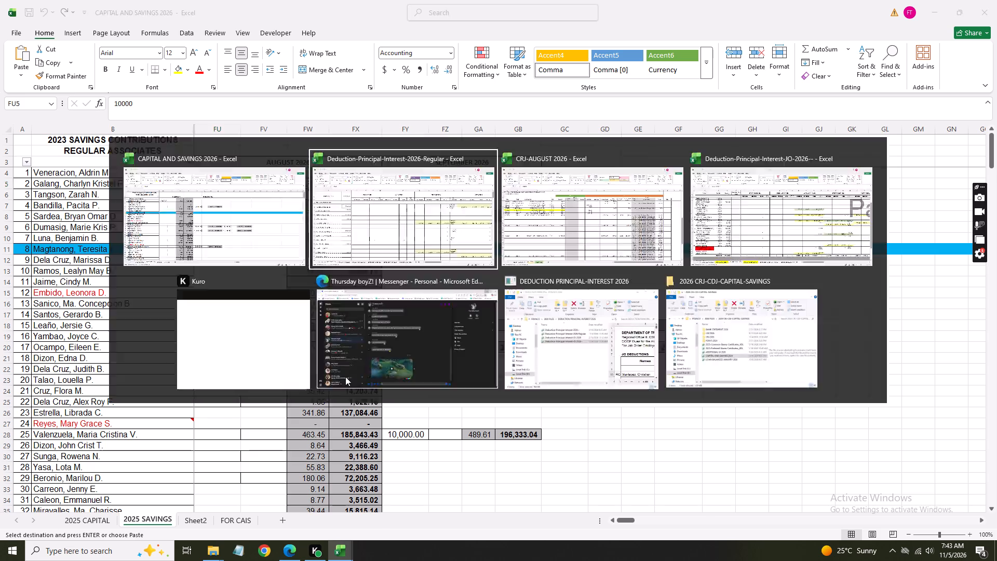
key(Down)
key(ctrl+c)
key(alt+Tab)
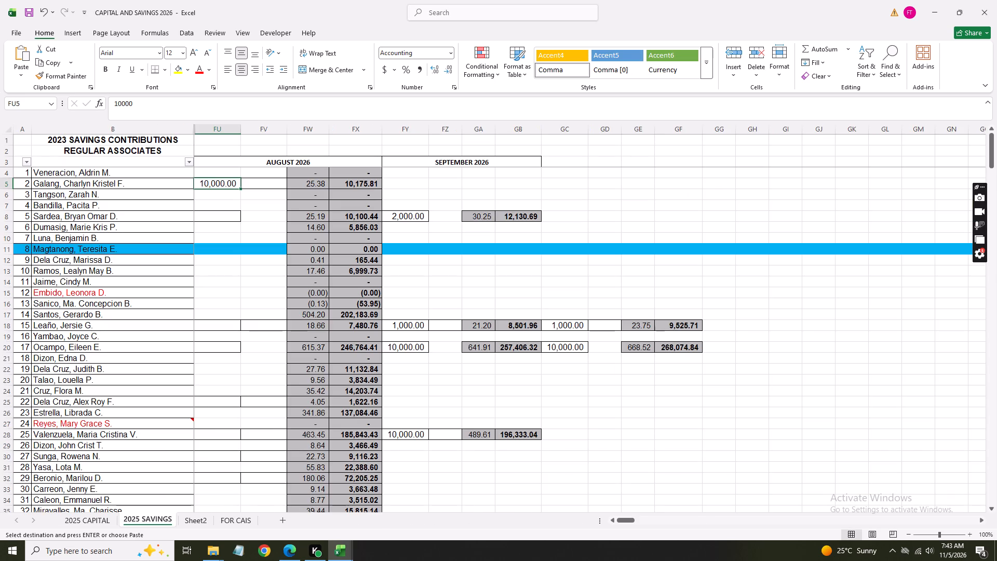
key(ctrl+f)
text(peneyra)
key(Return)
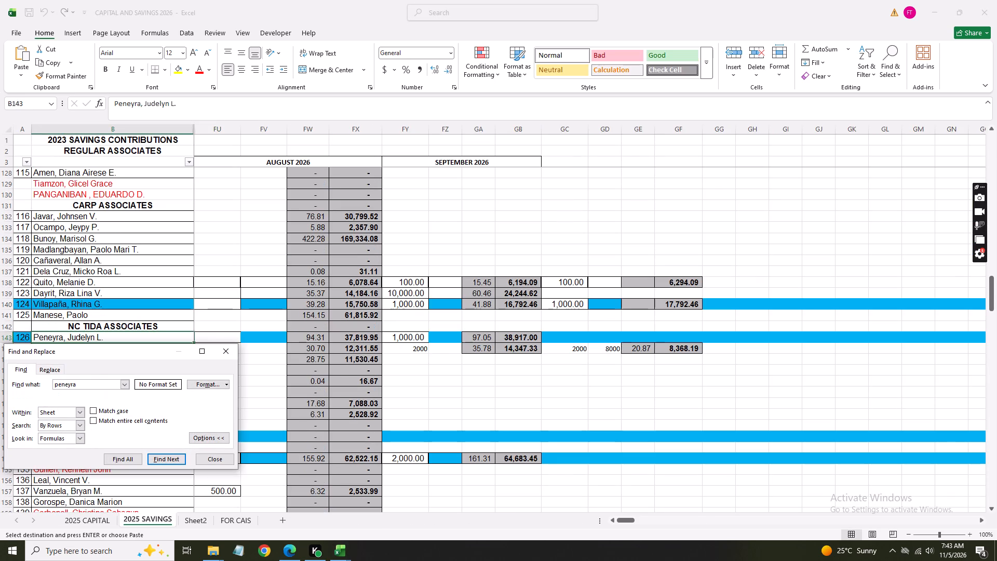
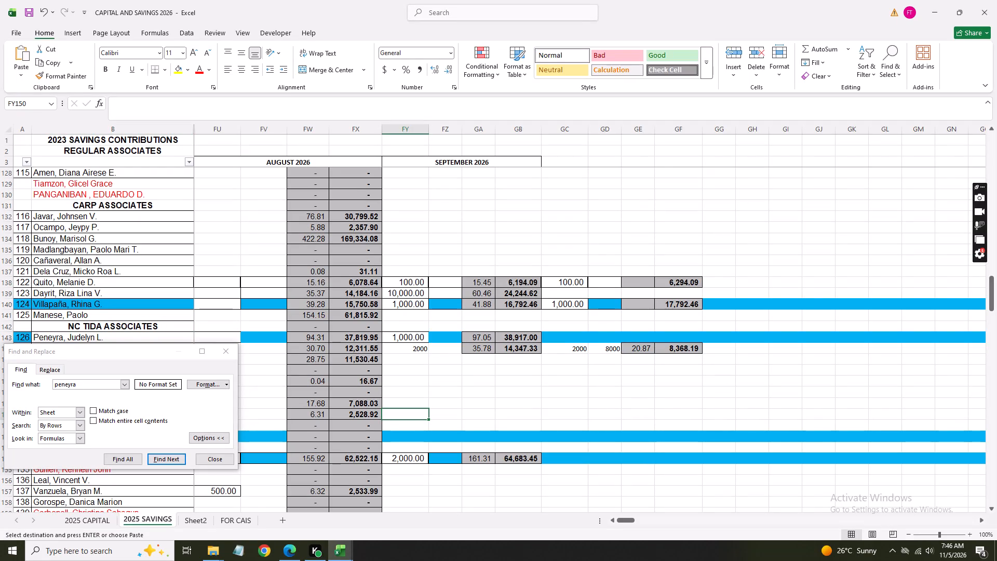
drag(157, 350, 382, 332)
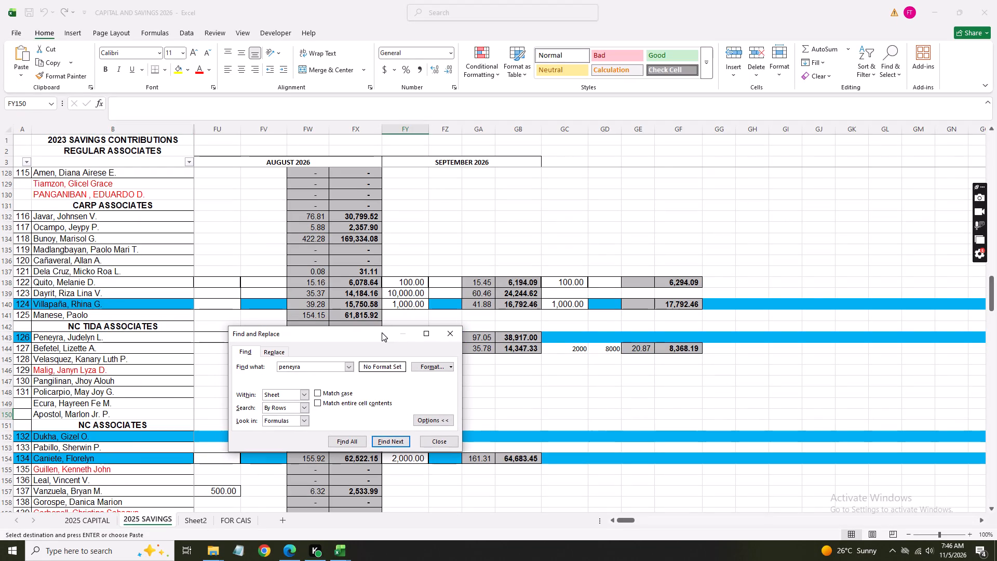
click(395, 438)
click(396, 438)
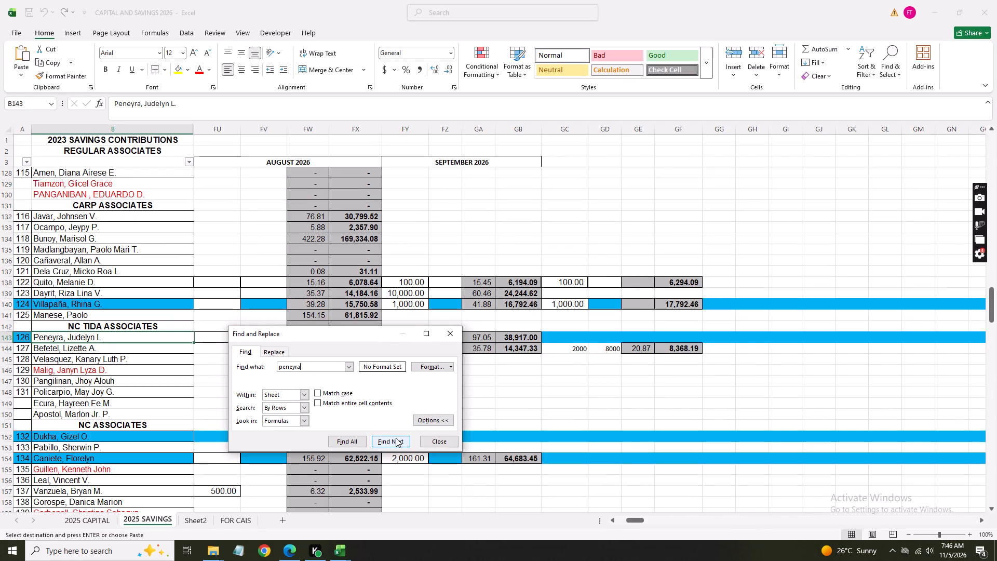
key(Escape)
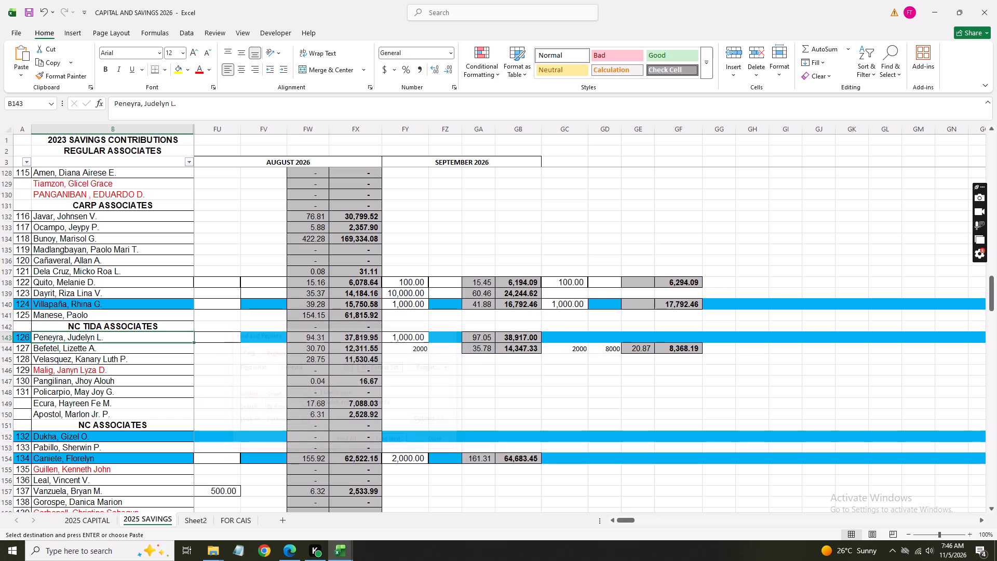
key(Right)
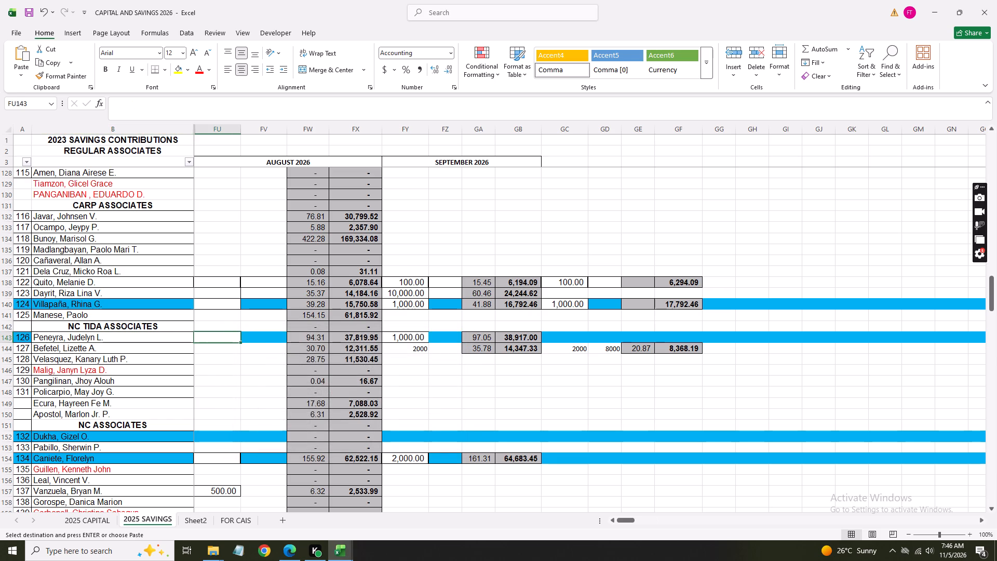
key(ctrl+v)
Copy Dumasig's 2,500 savings in D13 of AUGUST 2026 REG into Dumasig's August 2026 cell FU9 in 2025 SAVINGS.
key(alt+Tab)
key(Down)
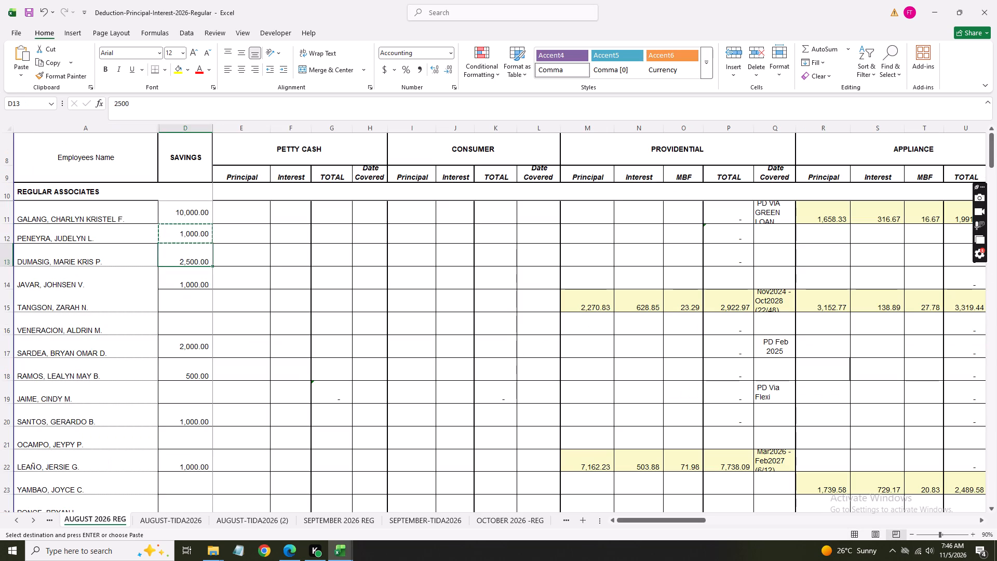
key(ctrl+c)
key(alt+Tab)
key(ctrl+f)
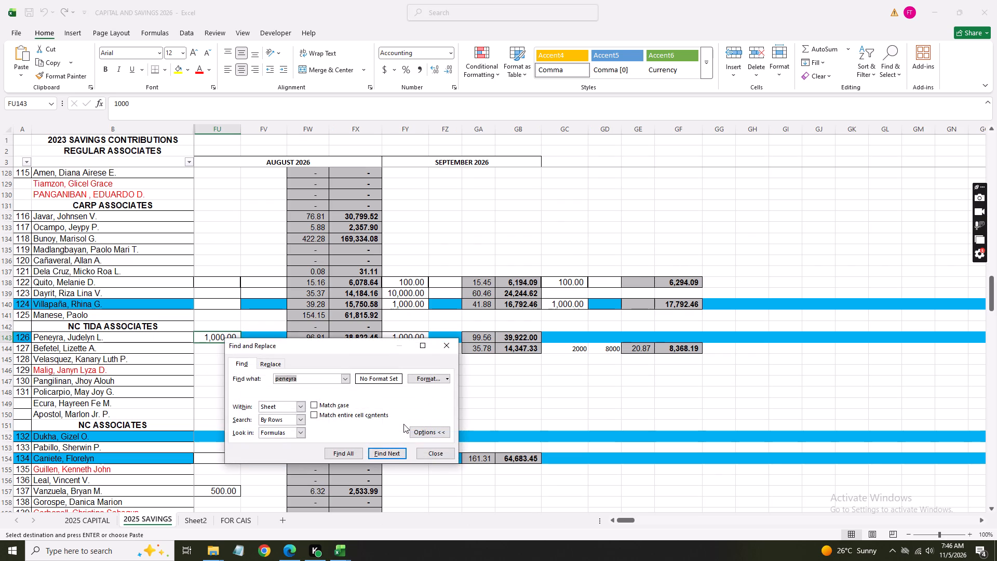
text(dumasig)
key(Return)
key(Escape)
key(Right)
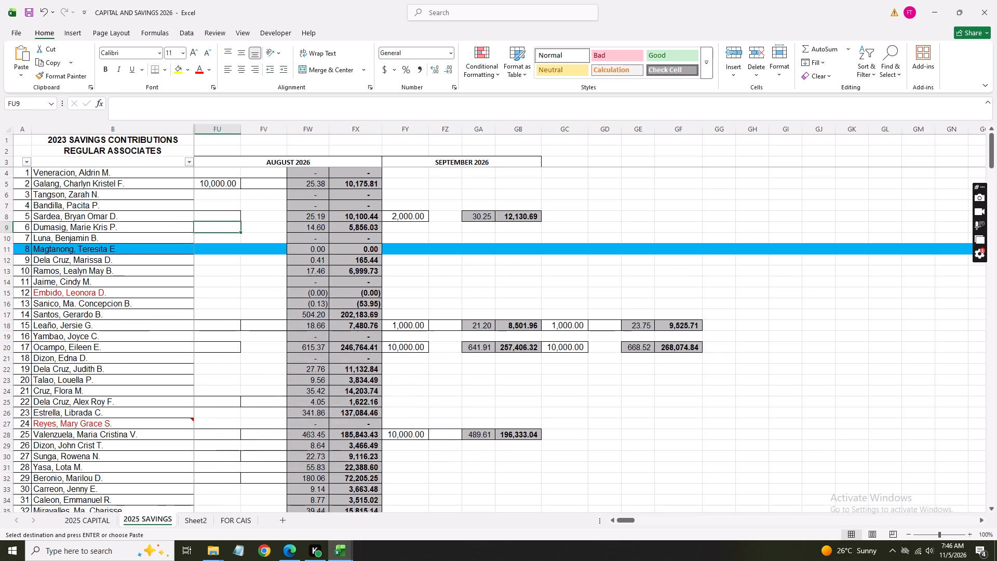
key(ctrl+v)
Copy Javar's 1,000 savings in D14 of AUGUST 2026 REG into Javar's August 2026 cell FU132 in 2025 SAVINGS.
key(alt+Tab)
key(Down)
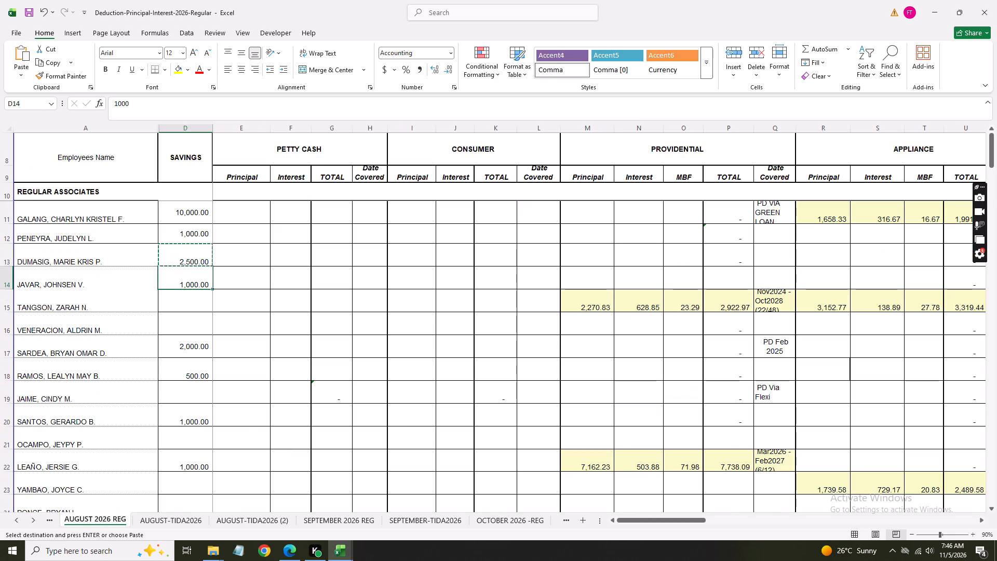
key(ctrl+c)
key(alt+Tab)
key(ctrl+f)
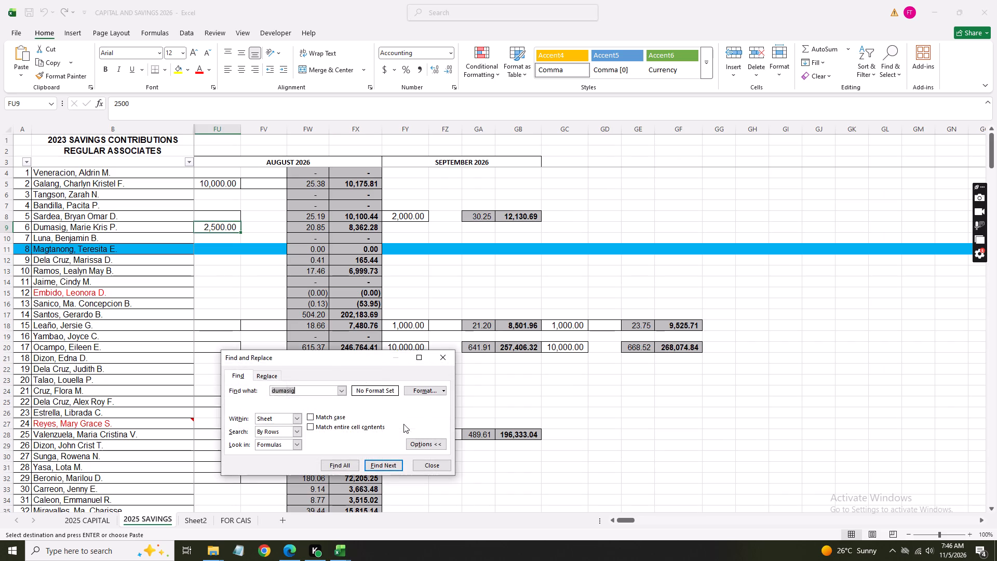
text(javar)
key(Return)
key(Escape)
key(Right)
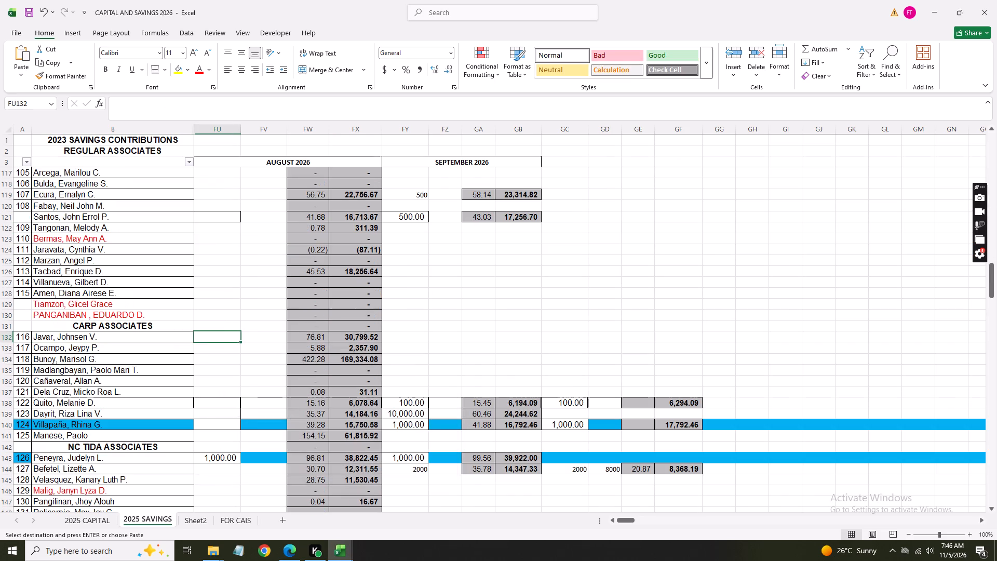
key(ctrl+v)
Copy Sardea's 2,000 savings in D17 of AUGUST 2026 REG into Sardea's August 2026 cell FU8 in 2025 SAVINGS.
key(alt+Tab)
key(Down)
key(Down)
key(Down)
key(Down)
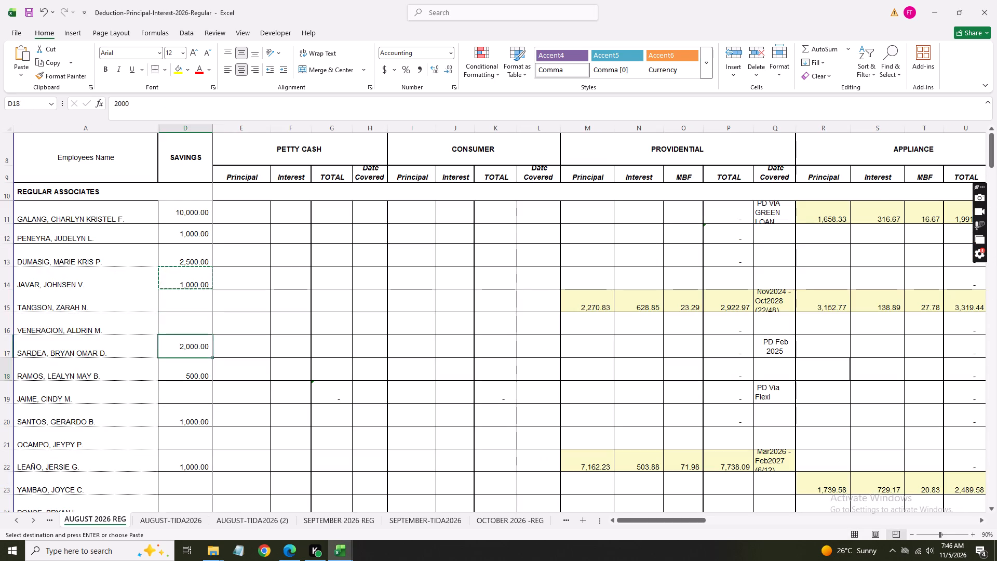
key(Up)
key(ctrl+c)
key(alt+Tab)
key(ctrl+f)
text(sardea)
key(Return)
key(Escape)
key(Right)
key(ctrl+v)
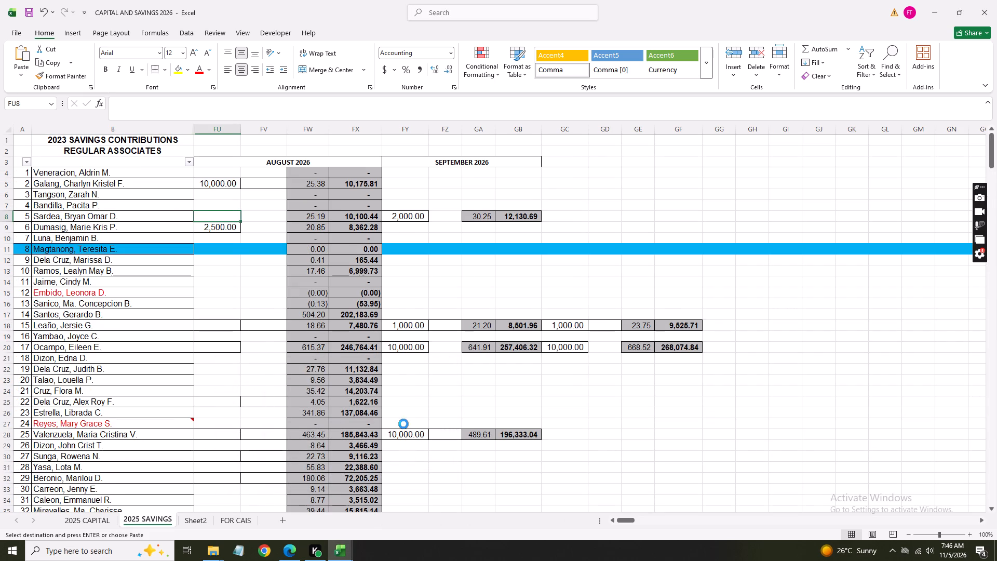
Copy Ramos's 500 savings in D18 of AUGUST 2026 REG into Ramos's August 2026 cell FU13 in 2025 SAVINGS.
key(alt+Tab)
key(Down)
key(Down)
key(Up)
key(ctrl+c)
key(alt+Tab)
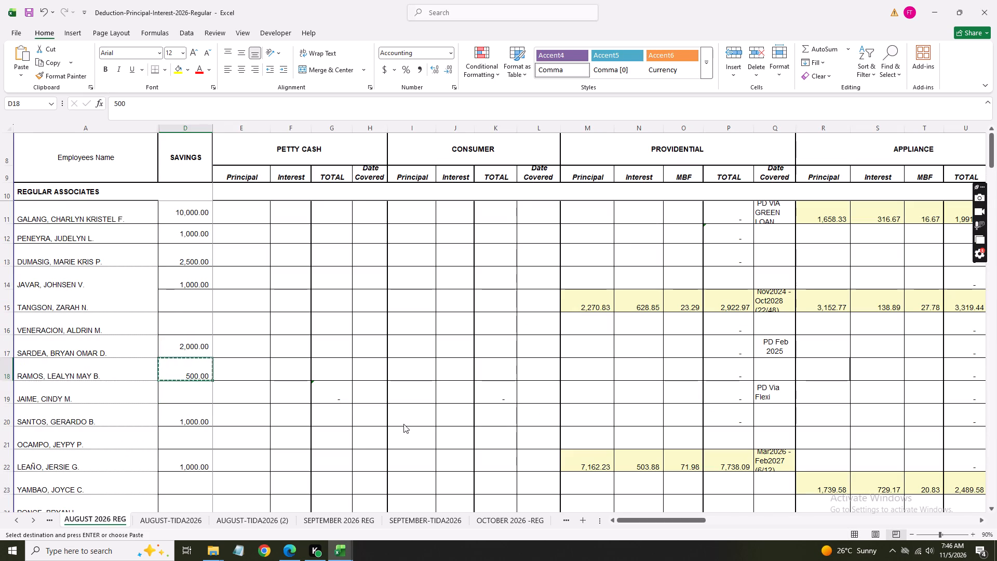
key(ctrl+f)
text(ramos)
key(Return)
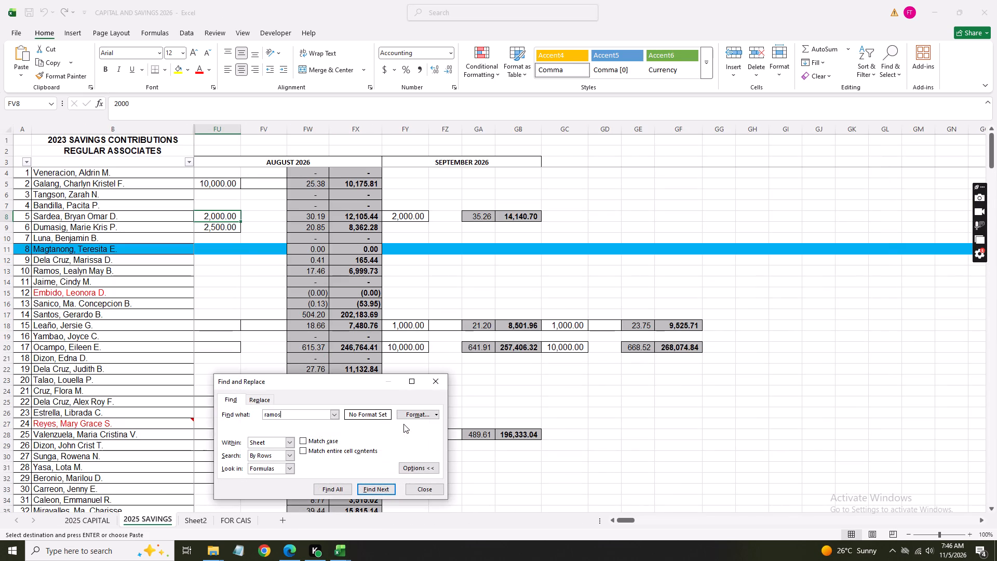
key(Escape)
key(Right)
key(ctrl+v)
Copy Santos's 1,000 savings in D20 of AUGUST 2026 REG into the matching August 2026 cell FU17 in 2025 SAVINGS.
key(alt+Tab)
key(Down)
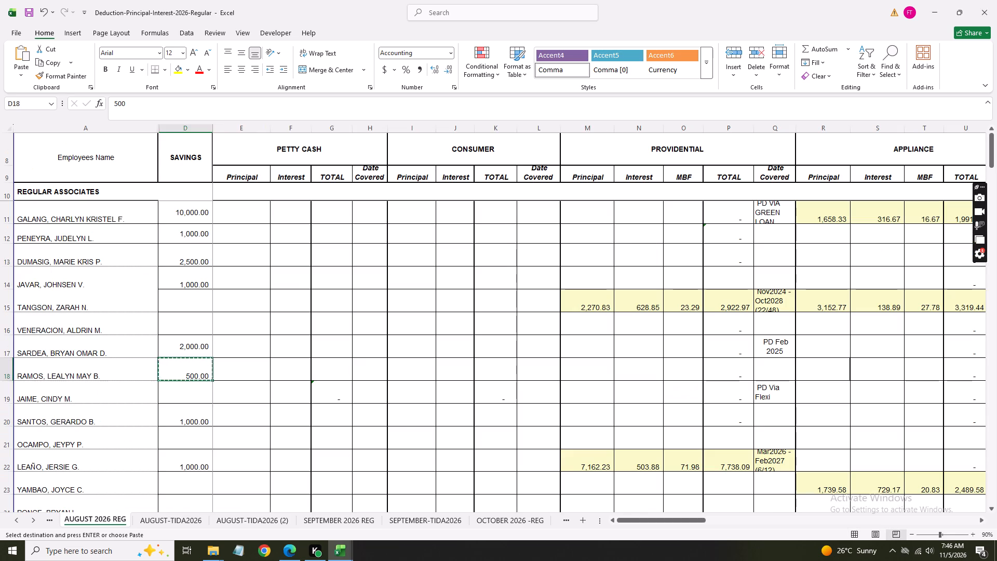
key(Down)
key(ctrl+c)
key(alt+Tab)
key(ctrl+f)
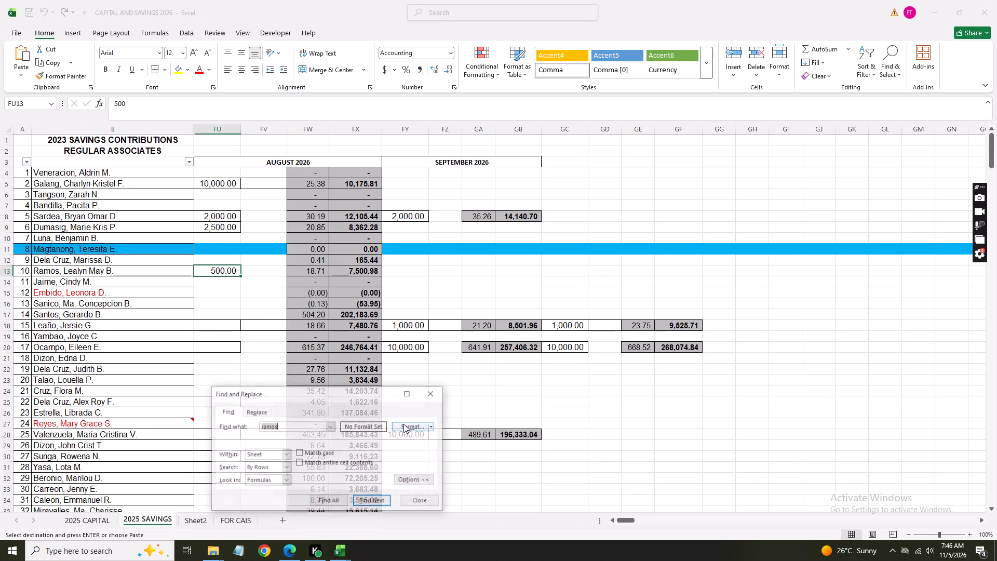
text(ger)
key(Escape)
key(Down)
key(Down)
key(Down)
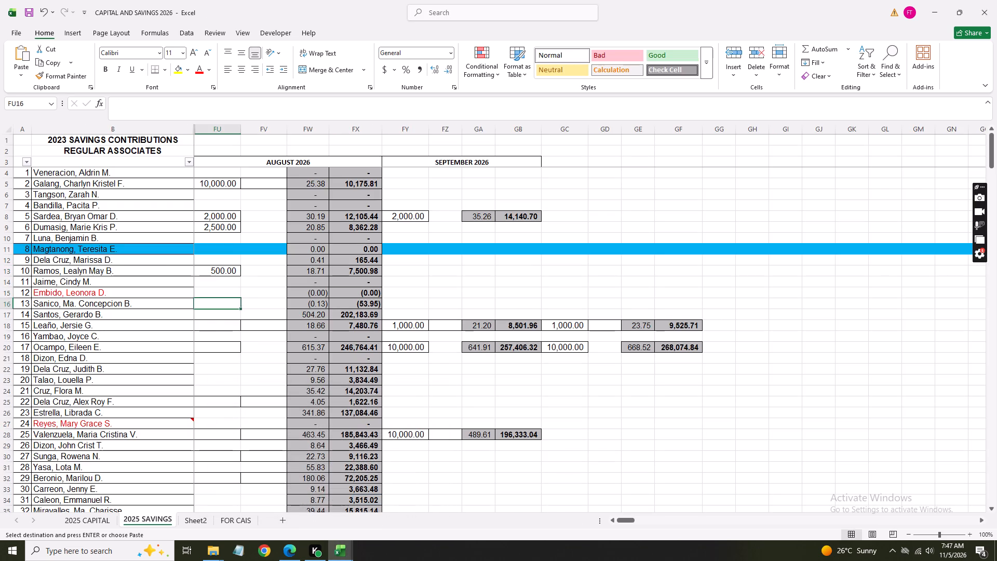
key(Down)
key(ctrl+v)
Copy Leaño's 1,000 savings in D22 of AUGUST 2026 REG into Leaño's August 2026 cell FU18 in 2025 SAVINGS.
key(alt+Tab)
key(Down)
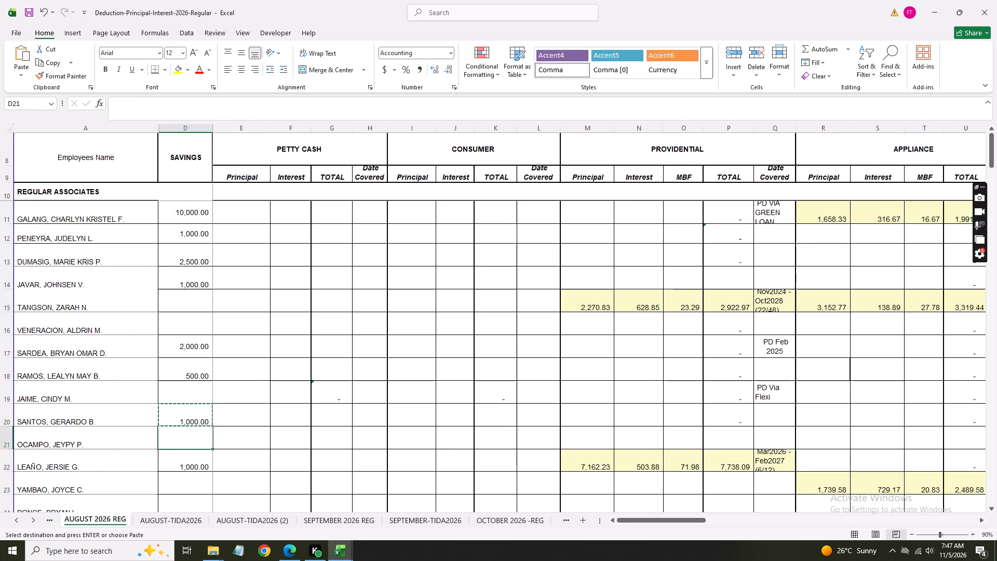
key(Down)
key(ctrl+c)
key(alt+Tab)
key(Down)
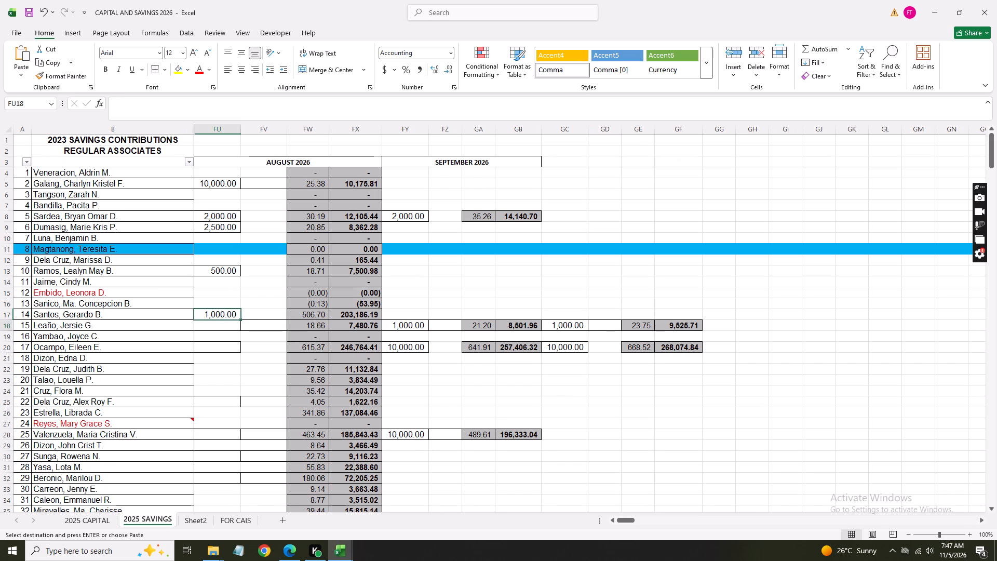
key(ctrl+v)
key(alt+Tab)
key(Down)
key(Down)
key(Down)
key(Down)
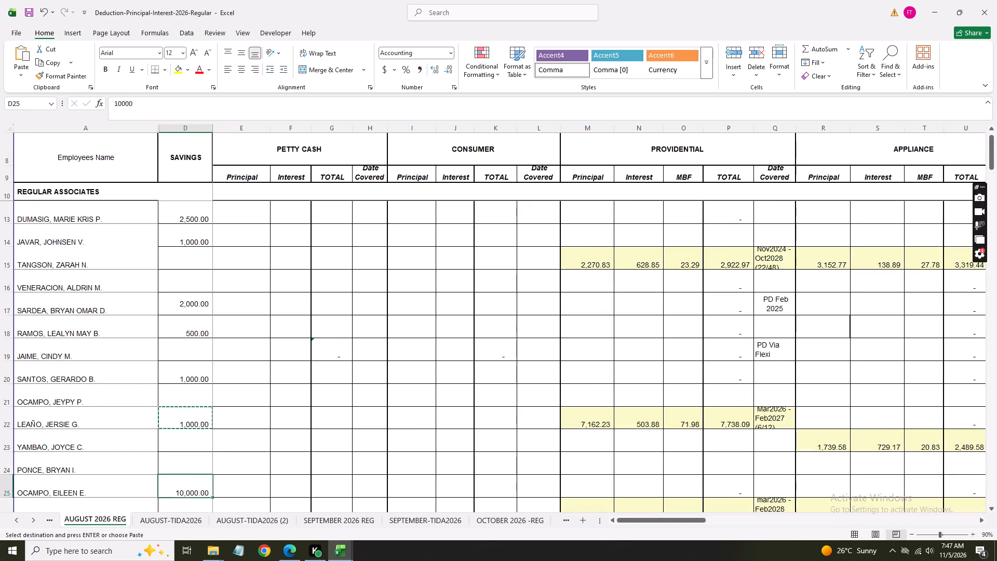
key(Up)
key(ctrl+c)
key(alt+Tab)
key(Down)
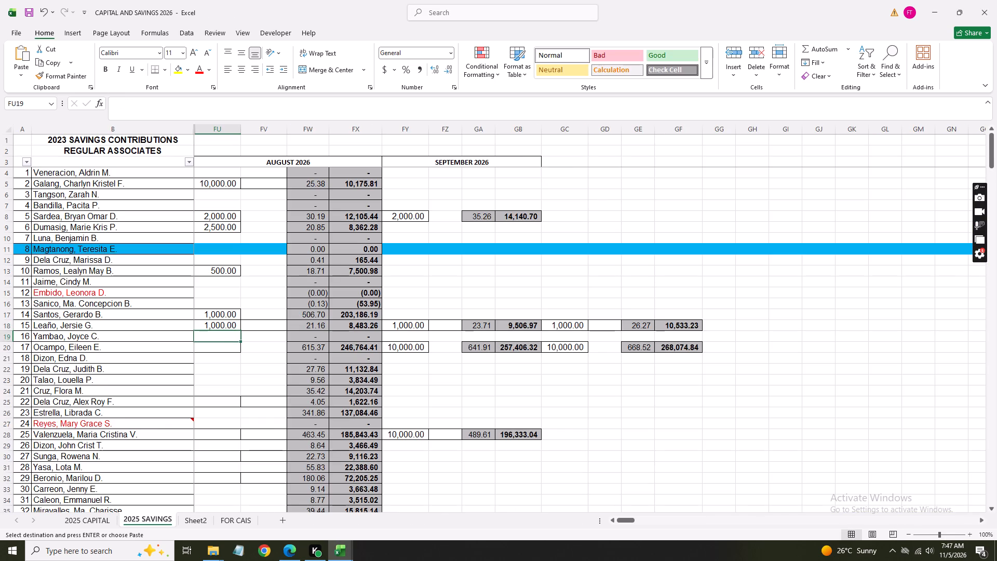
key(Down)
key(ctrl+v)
Copy Dela Cruz's 3,000 savings in D28 of AUGUST 2026 REG into the matching August 2026 cell FU22 in 2025 SAVINGS.
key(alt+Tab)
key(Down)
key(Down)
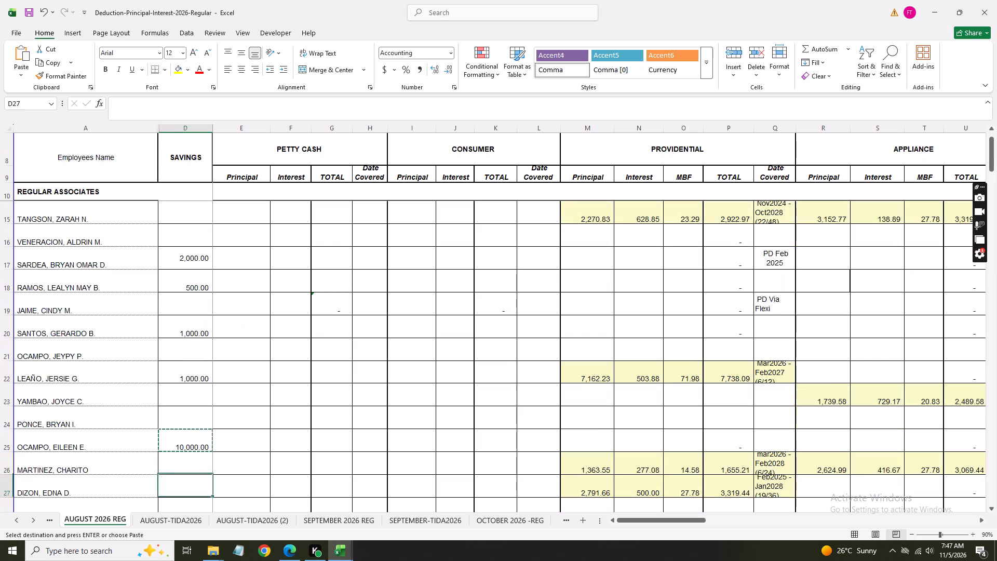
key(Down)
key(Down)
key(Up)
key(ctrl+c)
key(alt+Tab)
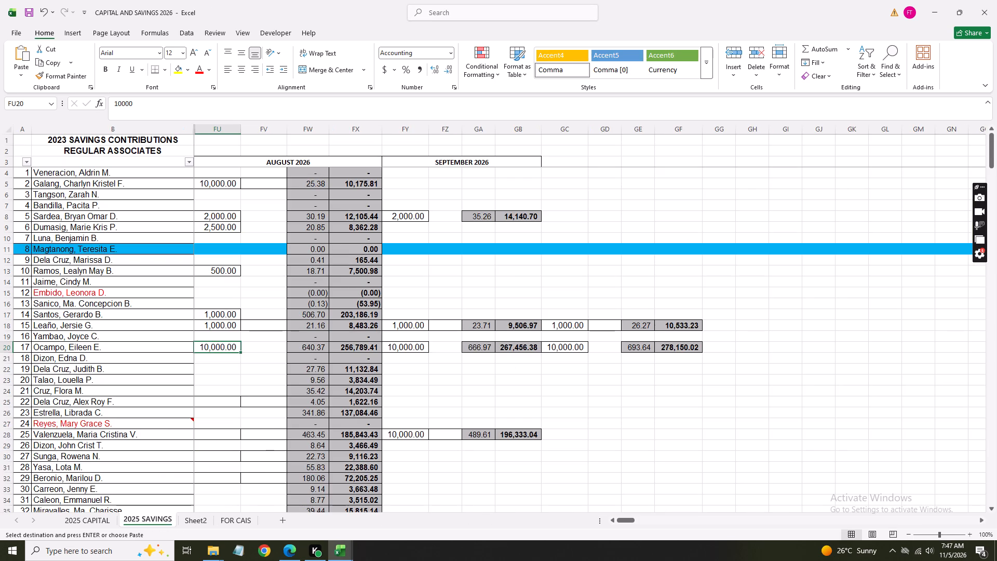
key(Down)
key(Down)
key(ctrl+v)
Copy Talao's 300 savings in D29 of AUGUST 2026 REG into Talao's August 2026 cell FU23 in 2025 SAVINGS.
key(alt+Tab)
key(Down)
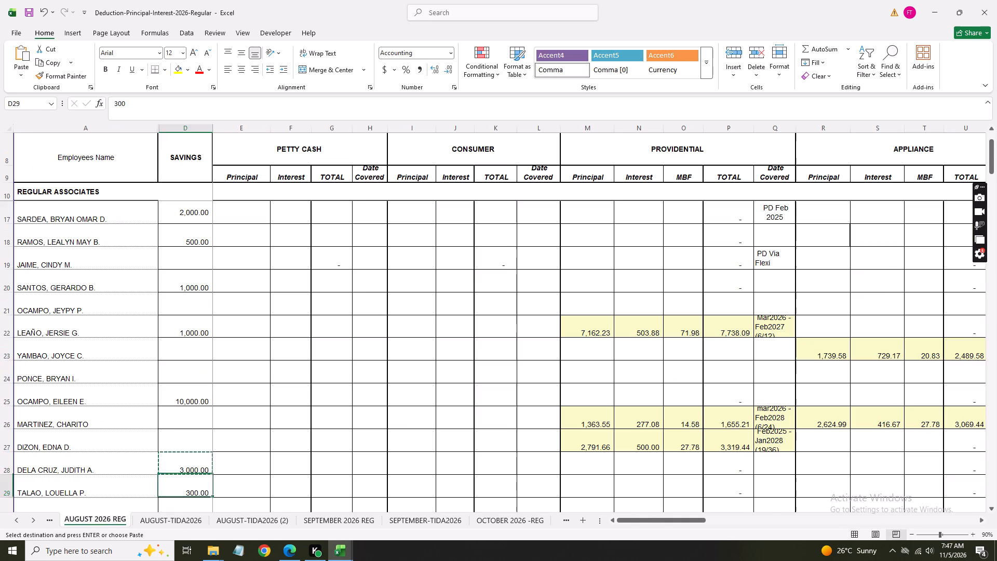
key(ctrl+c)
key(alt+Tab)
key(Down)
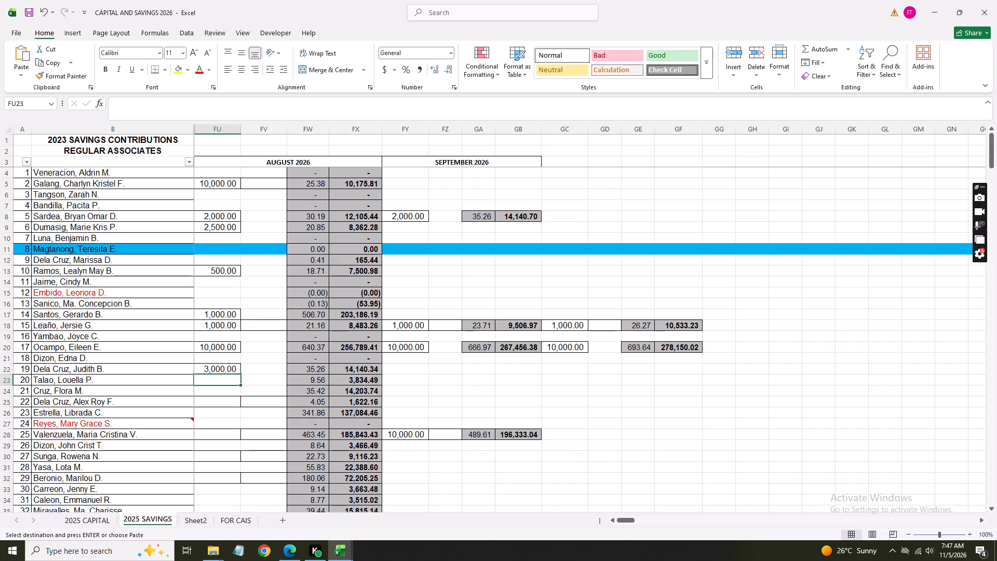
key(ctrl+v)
Copy Cruz's 1,000 savings in D30 of AUGUST 2026 REG into Cruz's August 2026 cell FU24 in 2025 SAVINGS.
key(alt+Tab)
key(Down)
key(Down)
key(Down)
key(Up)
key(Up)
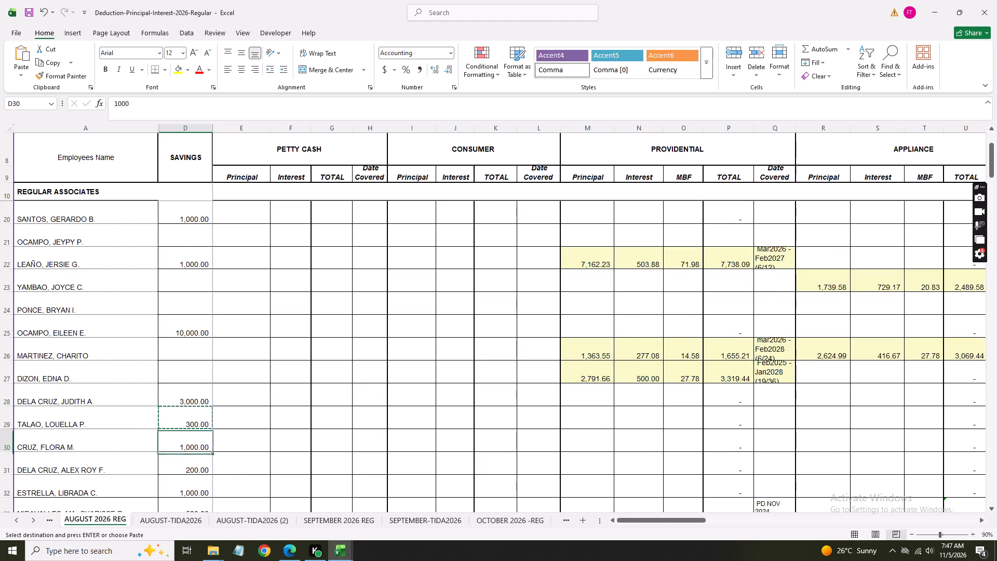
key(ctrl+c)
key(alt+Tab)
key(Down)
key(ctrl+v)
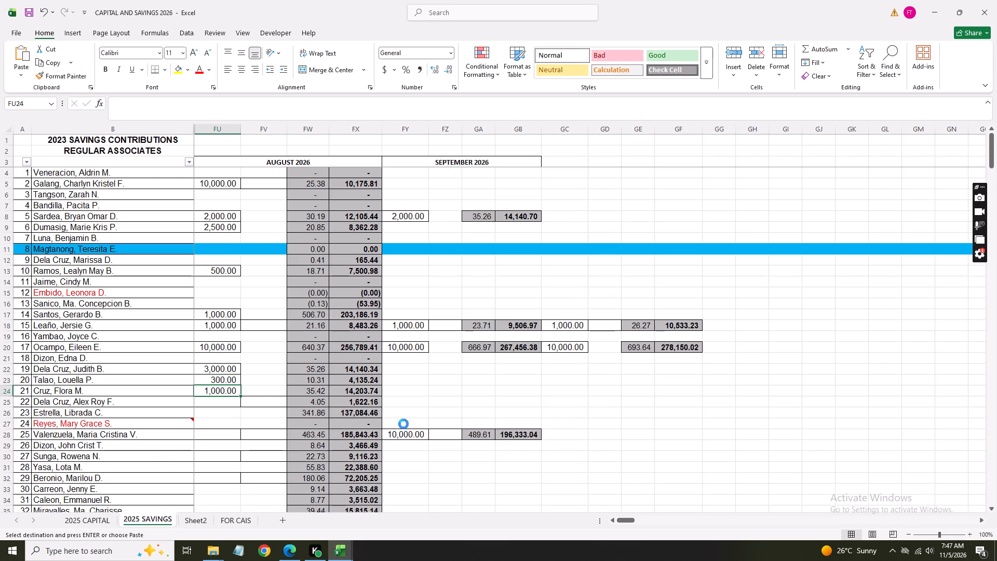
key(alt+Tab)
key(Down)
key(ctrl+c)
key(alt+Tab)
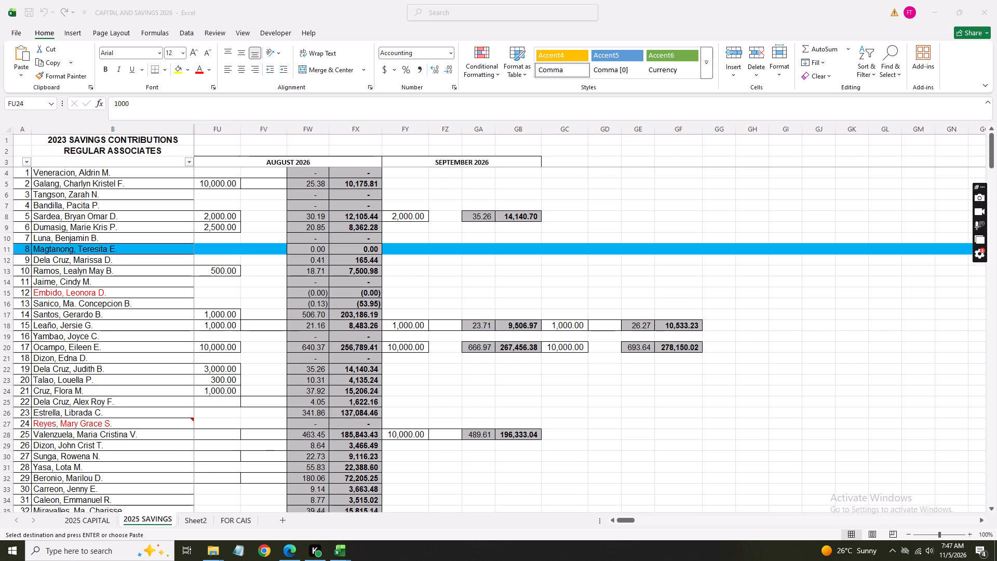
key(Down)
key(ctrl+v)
Copy Estrella's 1,000 savings in D32 of AUGUST 2026 REG into Estrella's August 2026 cell FU26 in 2025 SAVINGS.
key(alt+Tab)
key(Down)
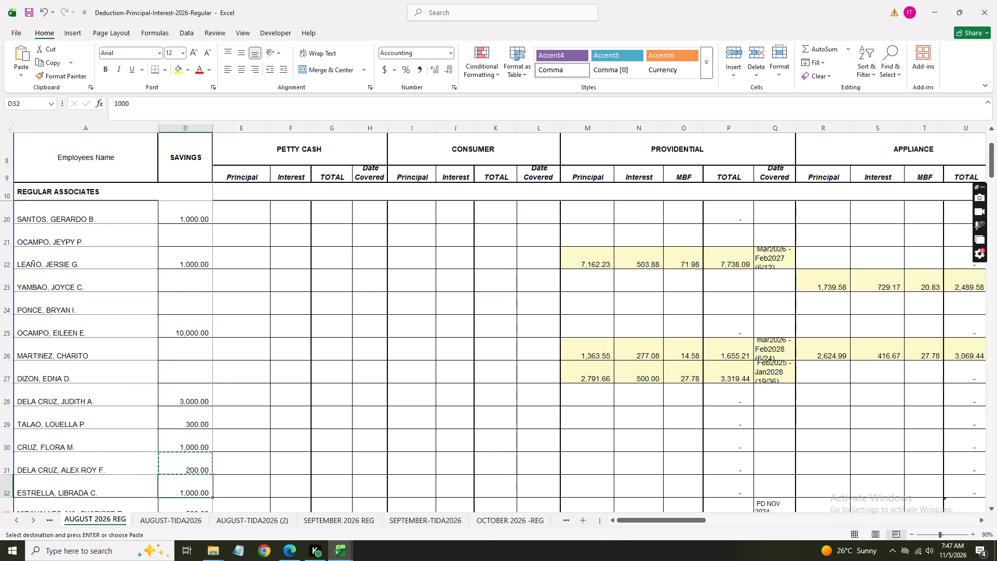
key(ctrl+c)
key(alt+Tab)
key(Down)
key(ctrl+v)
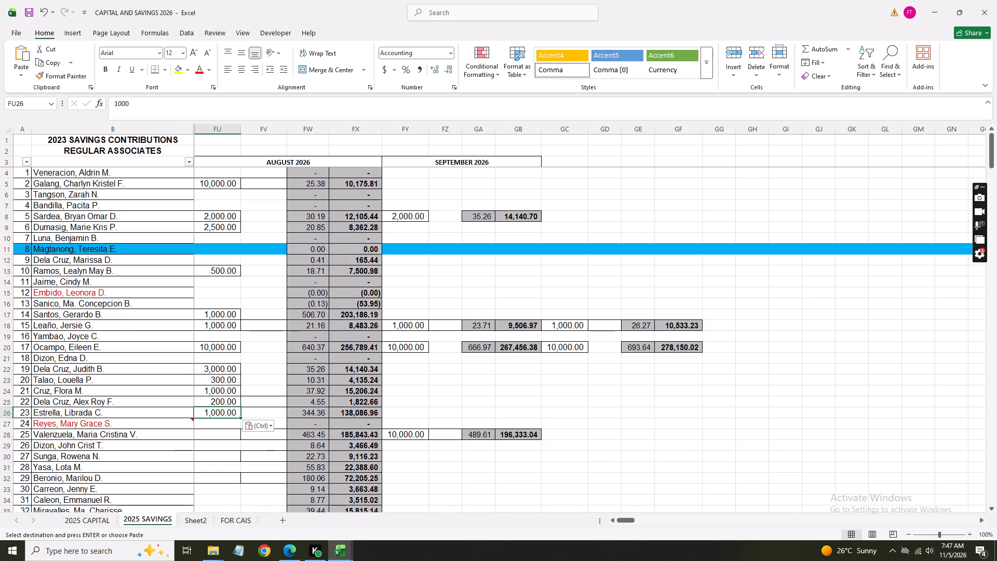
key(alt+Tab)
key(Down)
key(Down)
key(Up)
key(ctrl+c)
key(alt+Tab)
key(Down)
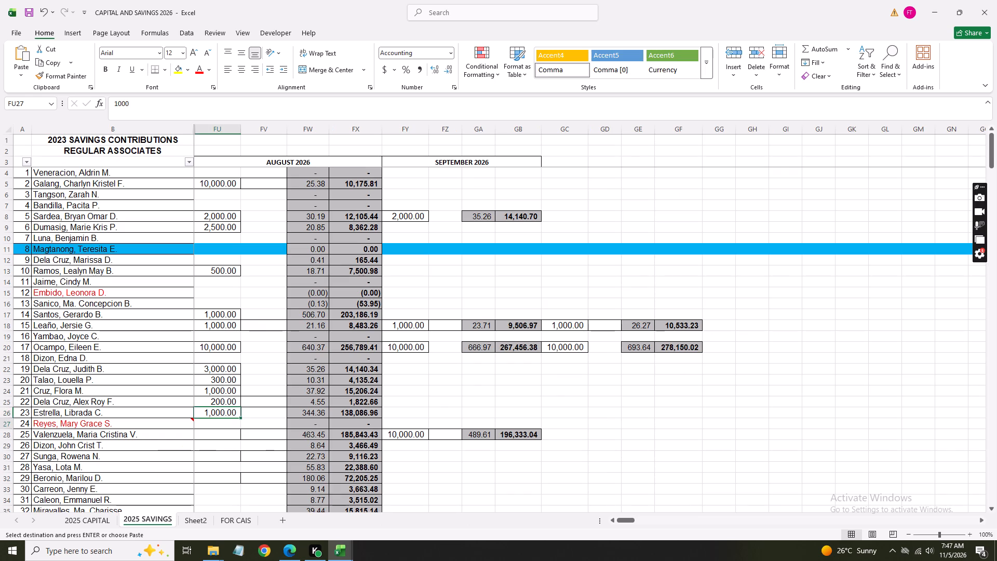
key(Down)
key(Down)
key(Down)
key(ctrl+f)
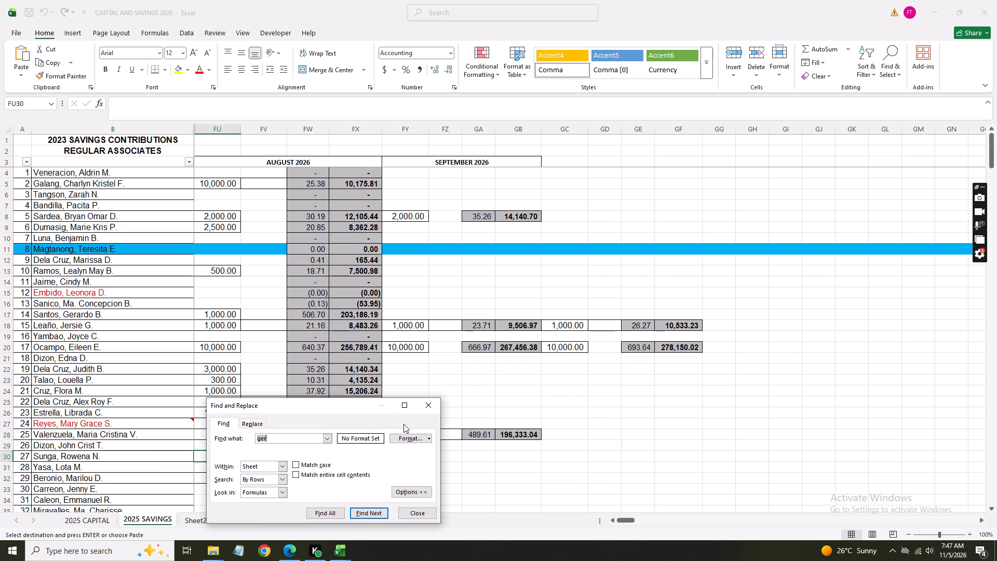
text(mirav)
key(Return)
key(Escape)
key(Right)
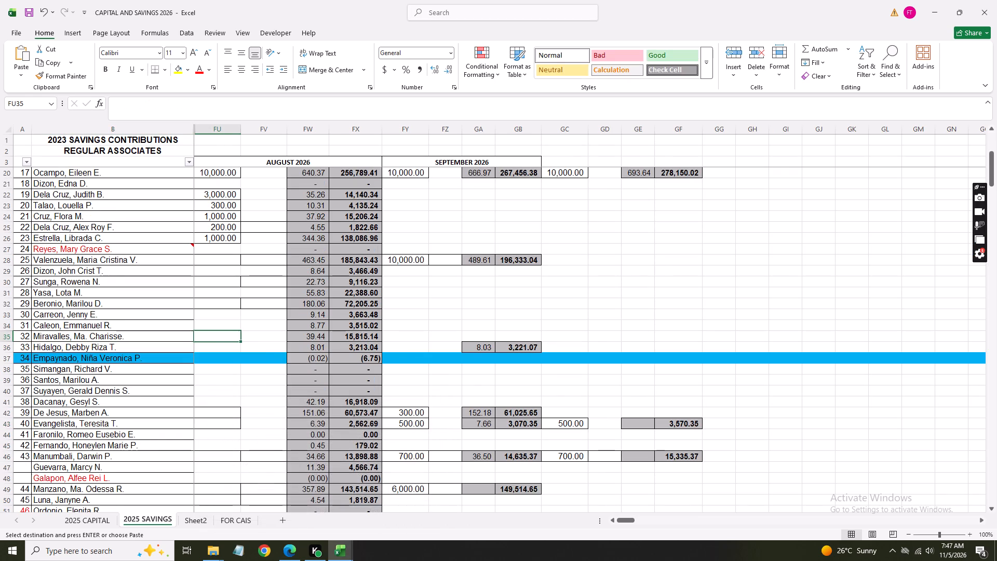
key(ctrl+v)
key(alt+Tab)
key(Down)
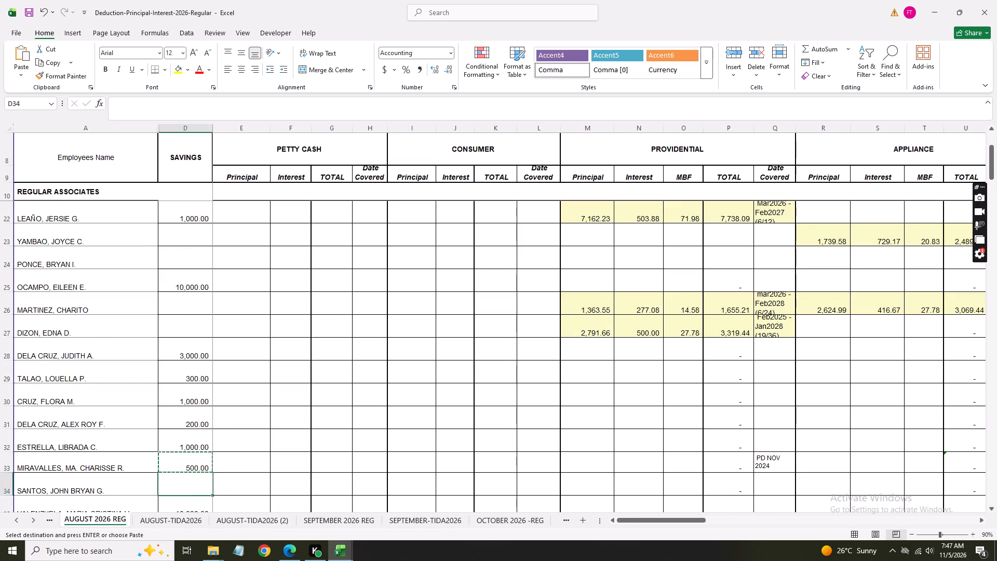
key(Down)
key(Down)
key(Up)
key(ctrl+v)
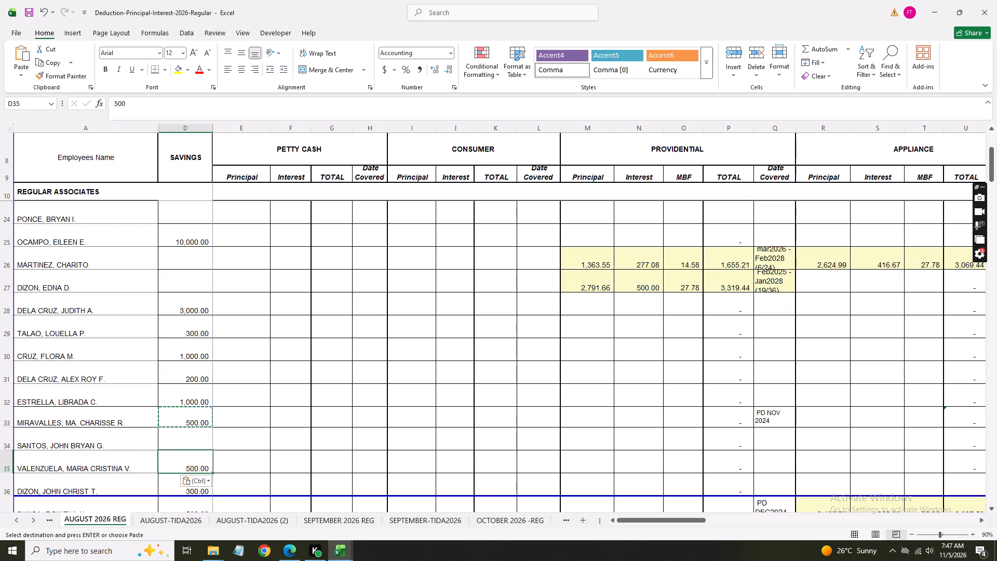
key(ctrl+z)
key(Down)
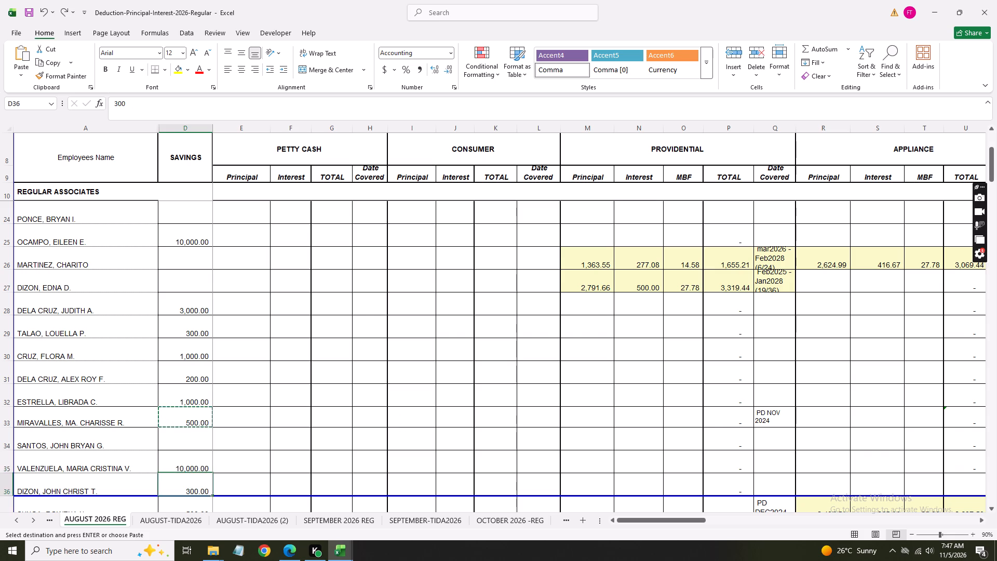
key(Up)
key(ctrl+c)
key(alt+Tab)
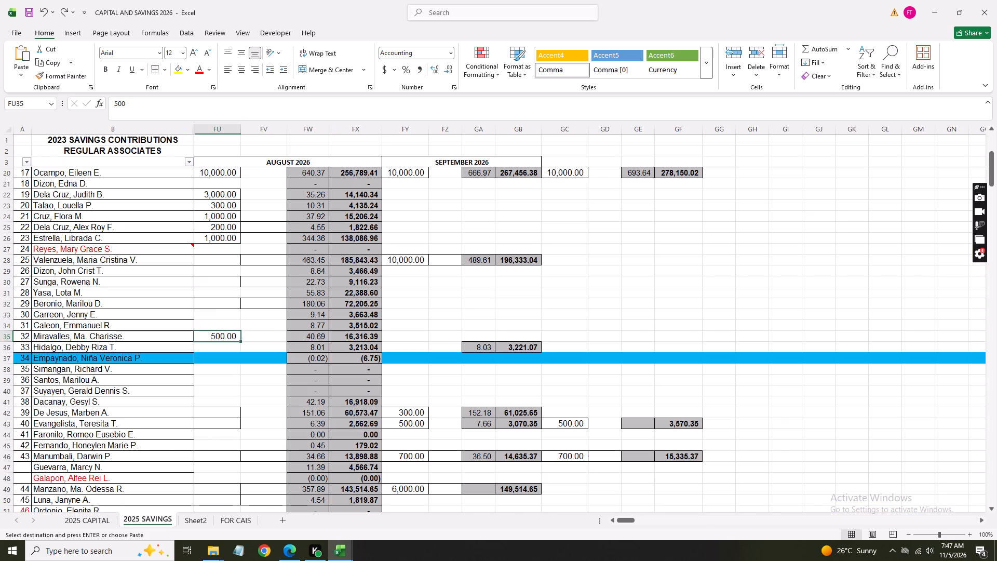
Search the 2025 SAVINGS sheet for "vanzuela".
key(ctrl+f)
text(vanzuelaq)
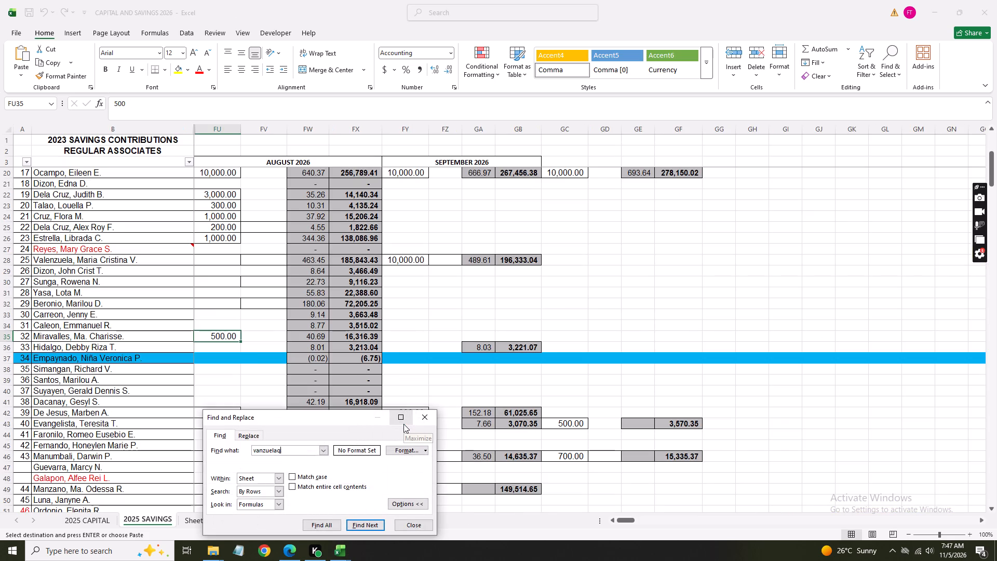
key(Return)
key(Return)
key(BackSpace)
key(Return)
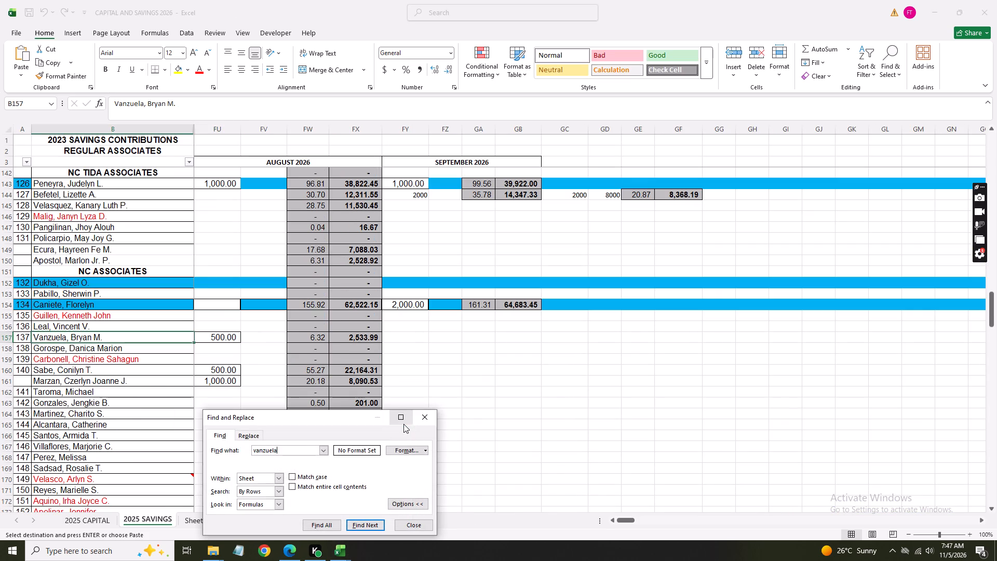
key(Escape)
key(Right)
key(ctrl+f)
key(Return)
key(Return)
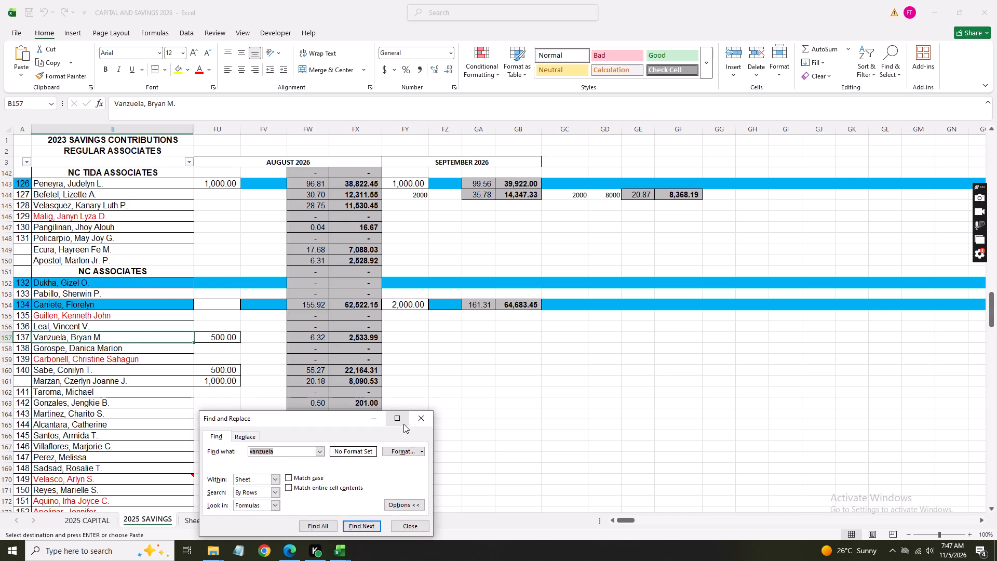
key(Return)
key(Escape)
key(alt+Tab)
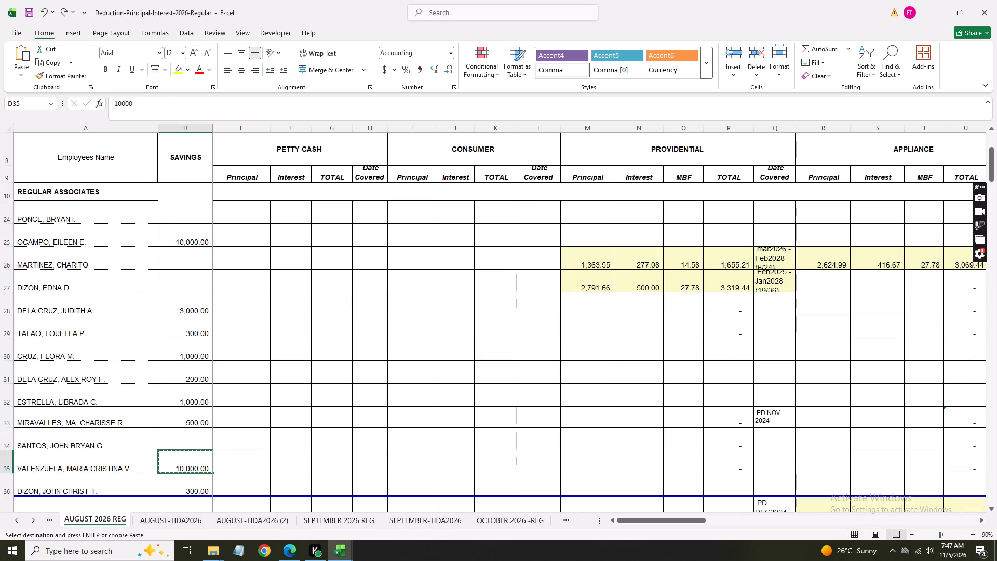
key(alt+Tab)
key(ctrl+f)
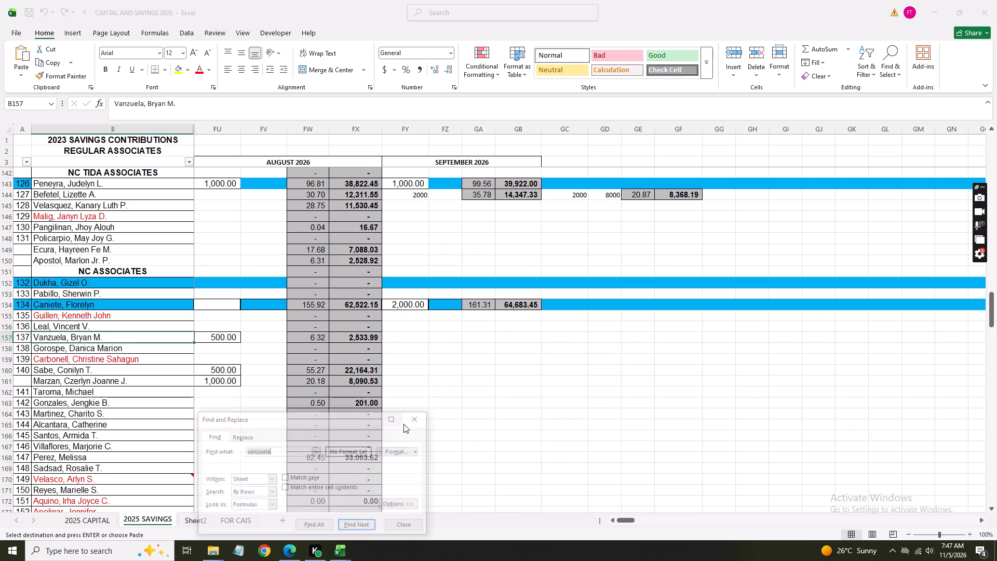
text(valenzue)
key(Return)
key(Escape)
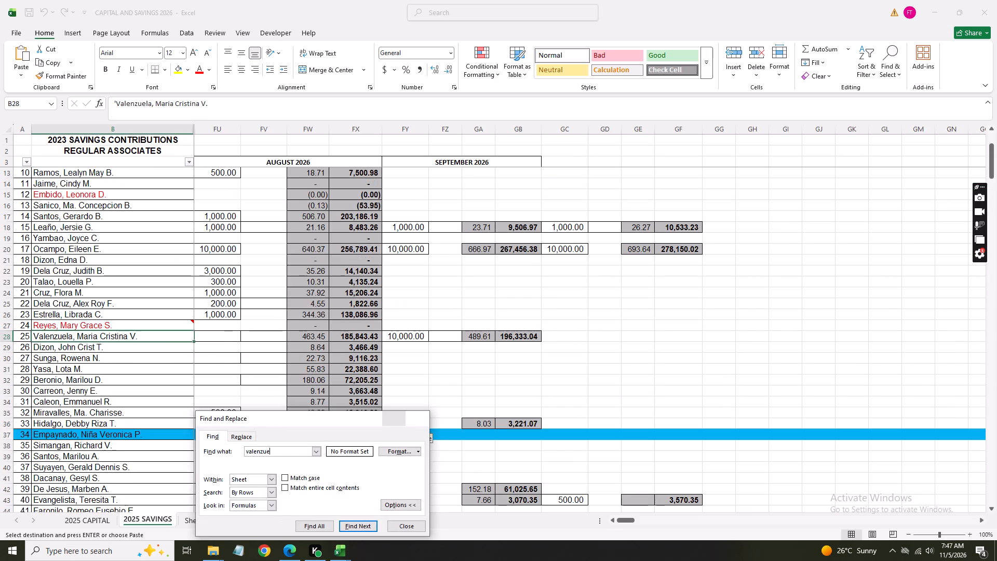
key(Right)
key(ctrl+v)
Copy Dizon's 300 savings in D36 of AUGUST 2026 REG into the matching August 2026 cell FU29 in 2025 SAVINGS.
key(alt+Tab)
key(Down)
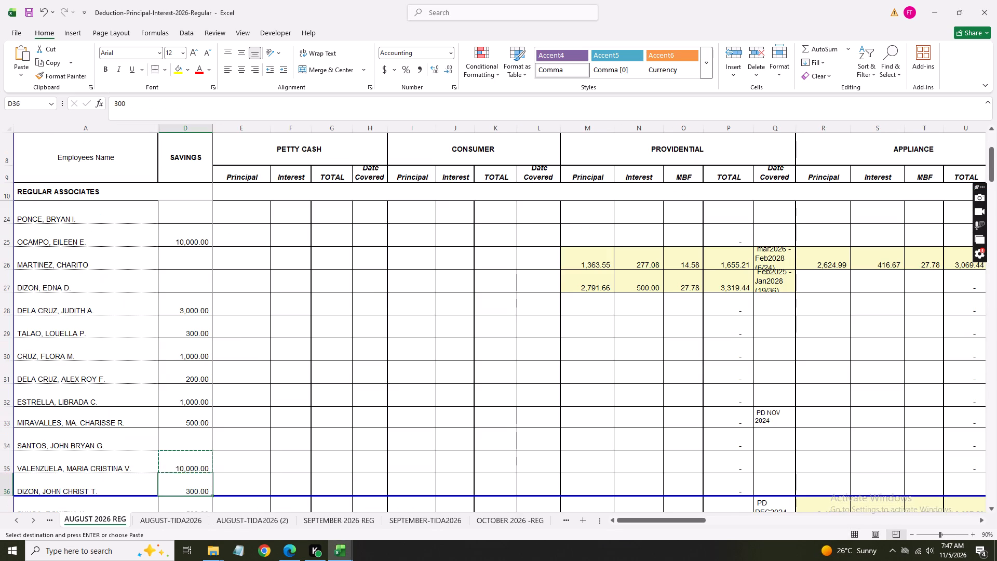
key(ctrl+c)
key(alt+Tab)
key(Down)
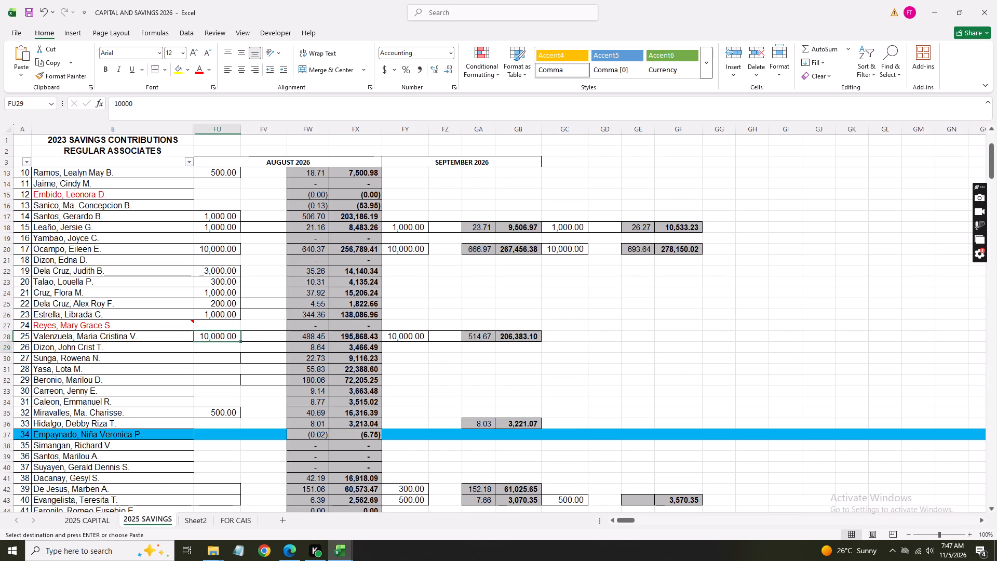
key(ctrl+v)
Copy Sunga's 500 savings in D37 of AUGUST 2026 REG into Sunga's August 2026 cell FU30 in 2025 SAVINGS.
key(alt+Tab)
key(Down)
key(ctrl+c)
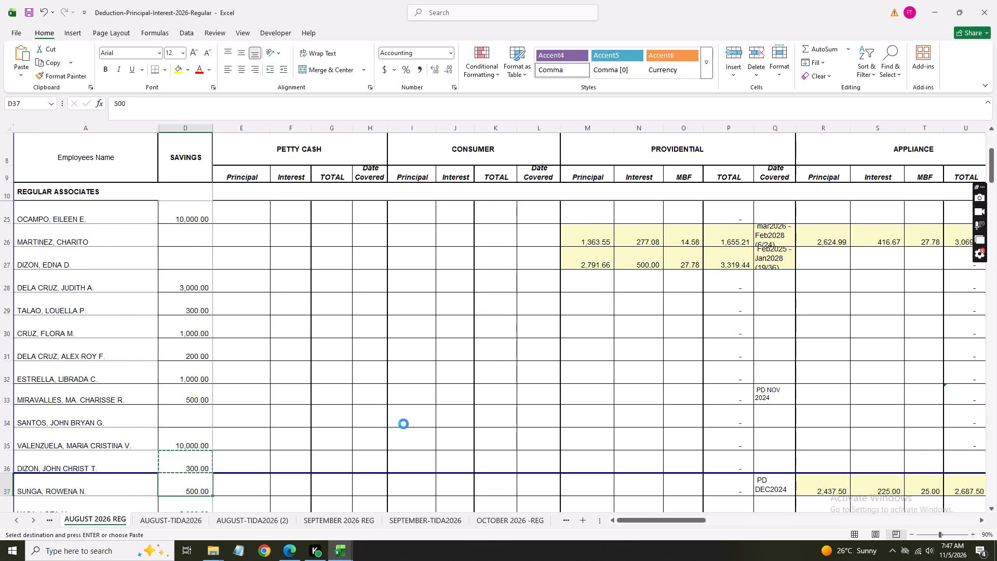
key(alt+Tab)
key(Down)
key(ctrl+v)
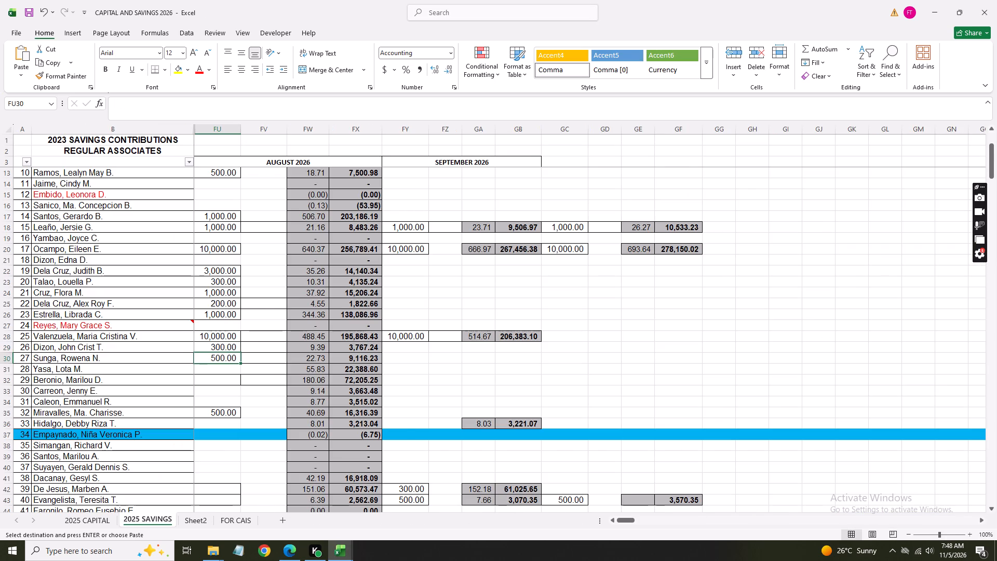
Copy Yasa's 2,000 savings in D38 of AUGUST 2026 REG into Yasa's August 2026 cell FU31 in 2025 SAVINGS.
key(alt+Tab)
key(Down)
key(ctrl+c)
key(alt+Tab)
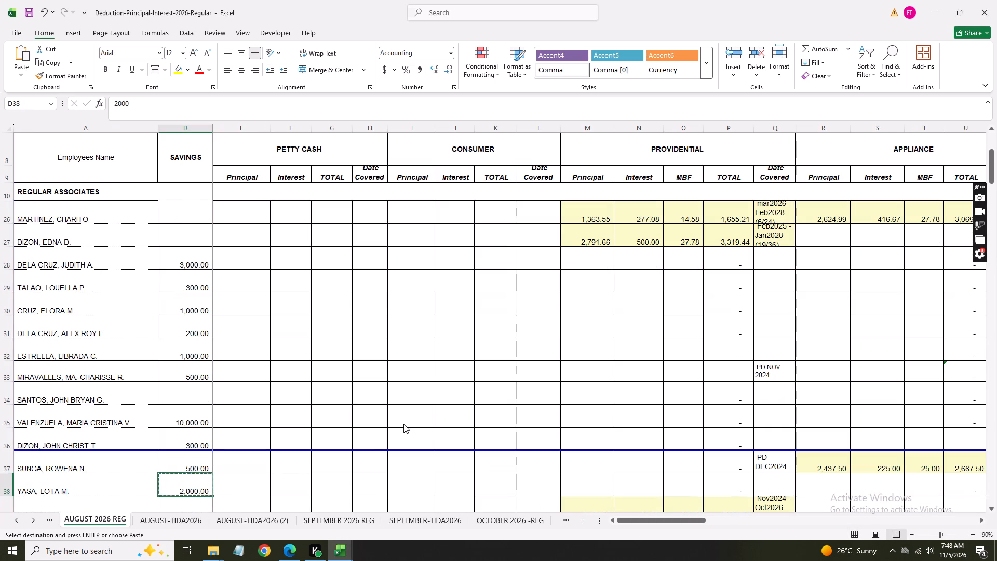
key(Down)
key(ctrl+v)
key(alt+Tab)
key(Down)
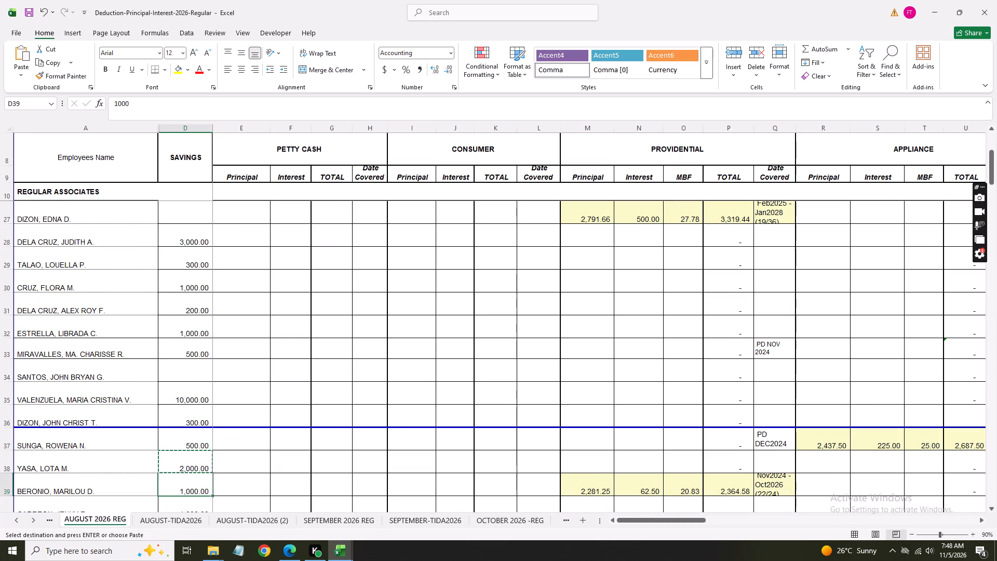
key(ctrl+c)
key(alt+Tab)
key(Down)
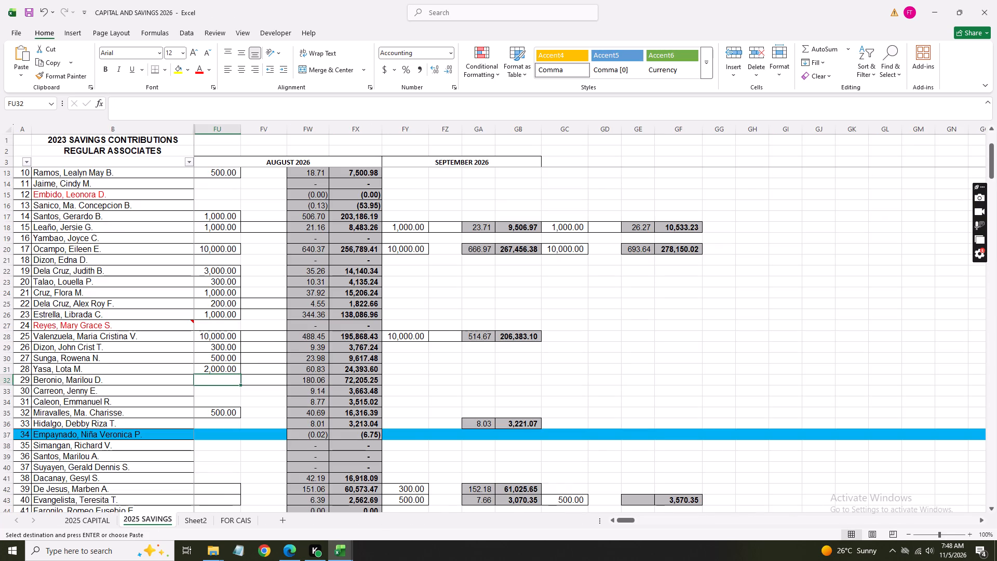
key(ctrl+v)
Copy Carreon's 1,000 savings in D40 of AUGUST 2026 REG into Carreon's August 2026 cell FU33 in 2025 SAVINGS.
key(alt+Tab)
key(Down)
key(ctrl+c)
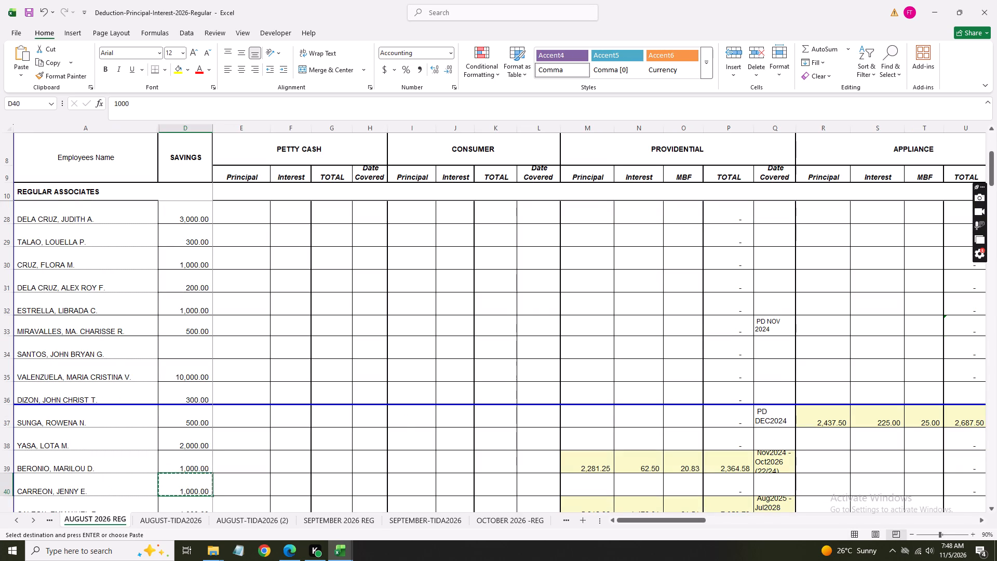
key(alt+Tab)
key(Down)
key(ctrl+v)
Copy Caleon's 1,000 savings in D41 of AUGUST 2026 REG into Caleon's August 2026 cell FU34 in 2025 SAVINGS.
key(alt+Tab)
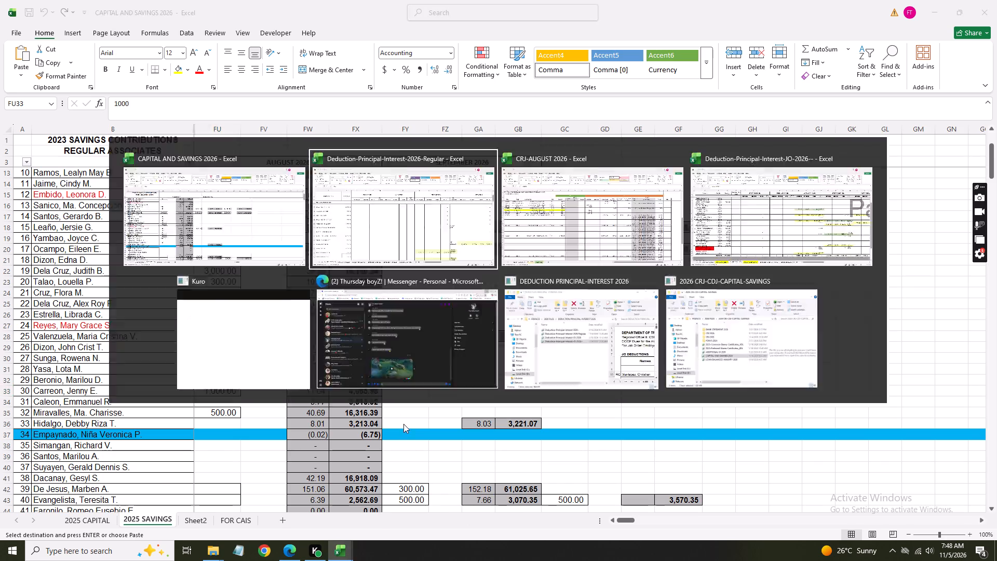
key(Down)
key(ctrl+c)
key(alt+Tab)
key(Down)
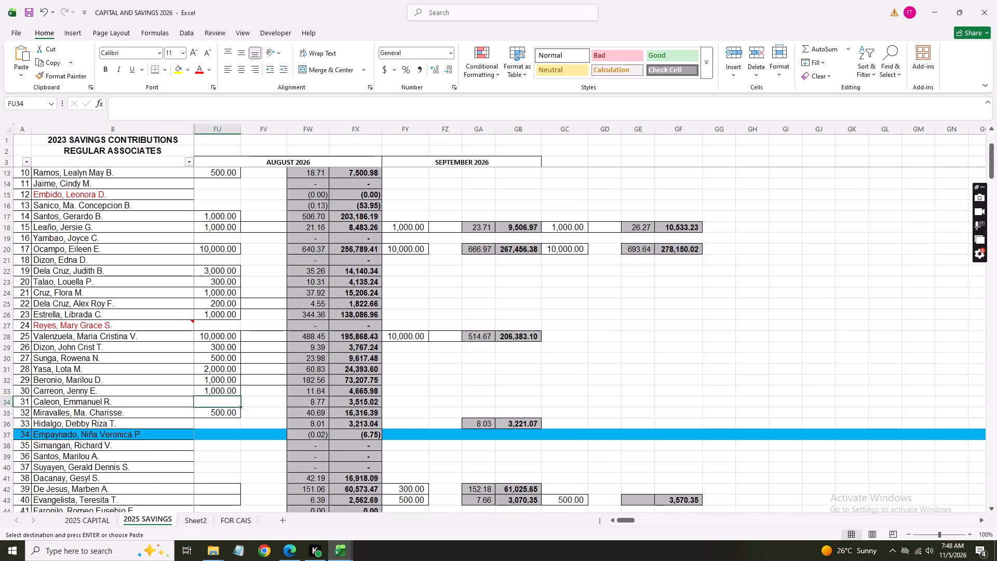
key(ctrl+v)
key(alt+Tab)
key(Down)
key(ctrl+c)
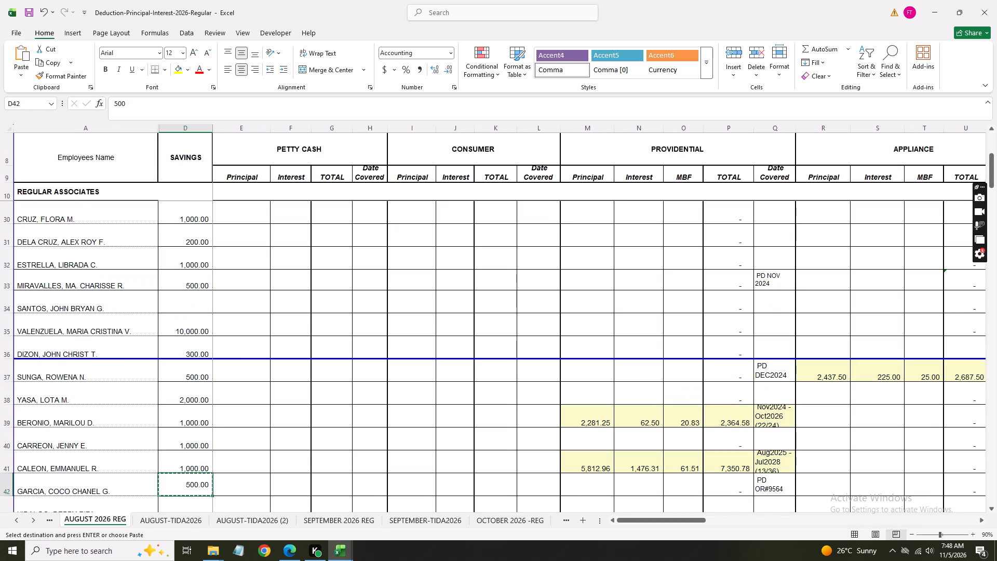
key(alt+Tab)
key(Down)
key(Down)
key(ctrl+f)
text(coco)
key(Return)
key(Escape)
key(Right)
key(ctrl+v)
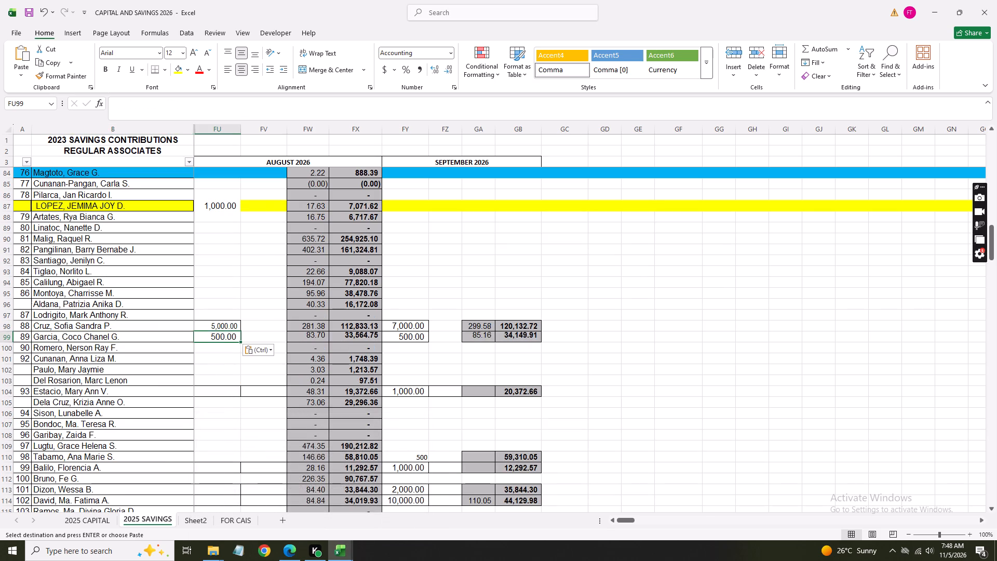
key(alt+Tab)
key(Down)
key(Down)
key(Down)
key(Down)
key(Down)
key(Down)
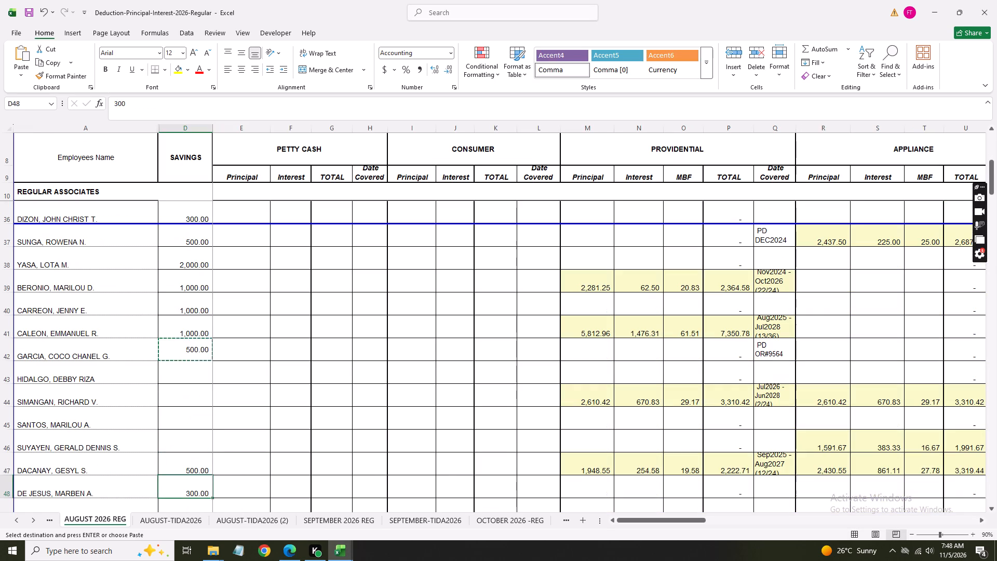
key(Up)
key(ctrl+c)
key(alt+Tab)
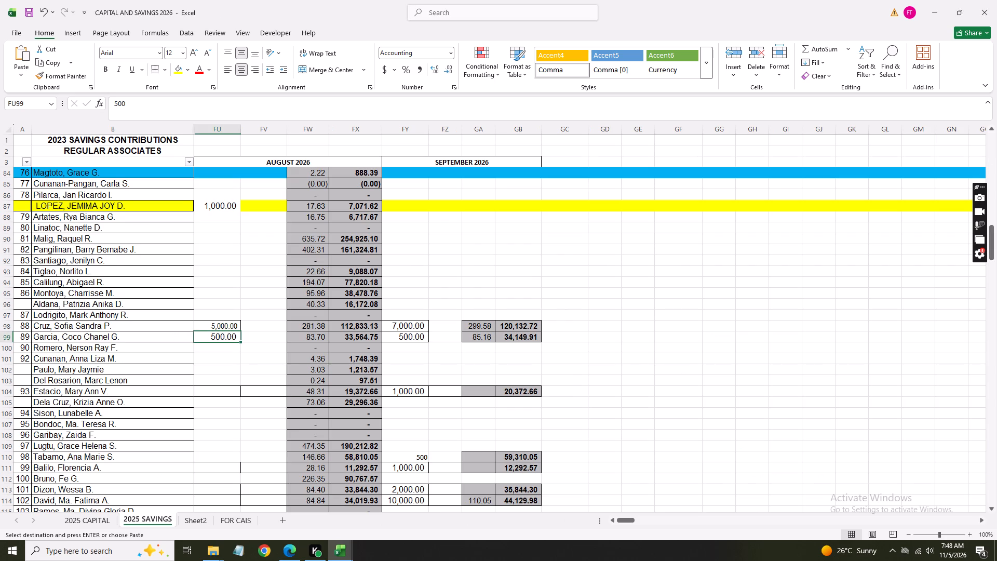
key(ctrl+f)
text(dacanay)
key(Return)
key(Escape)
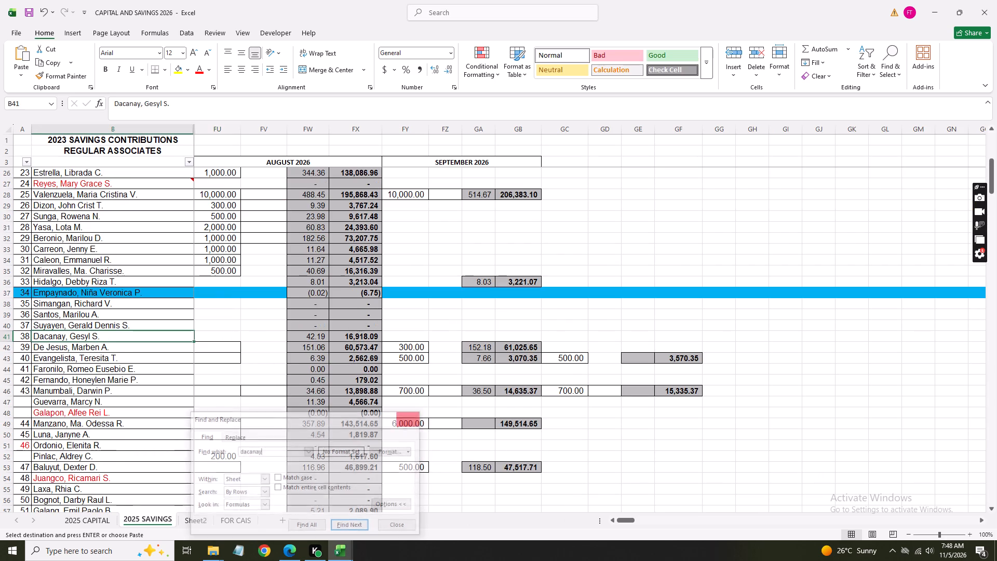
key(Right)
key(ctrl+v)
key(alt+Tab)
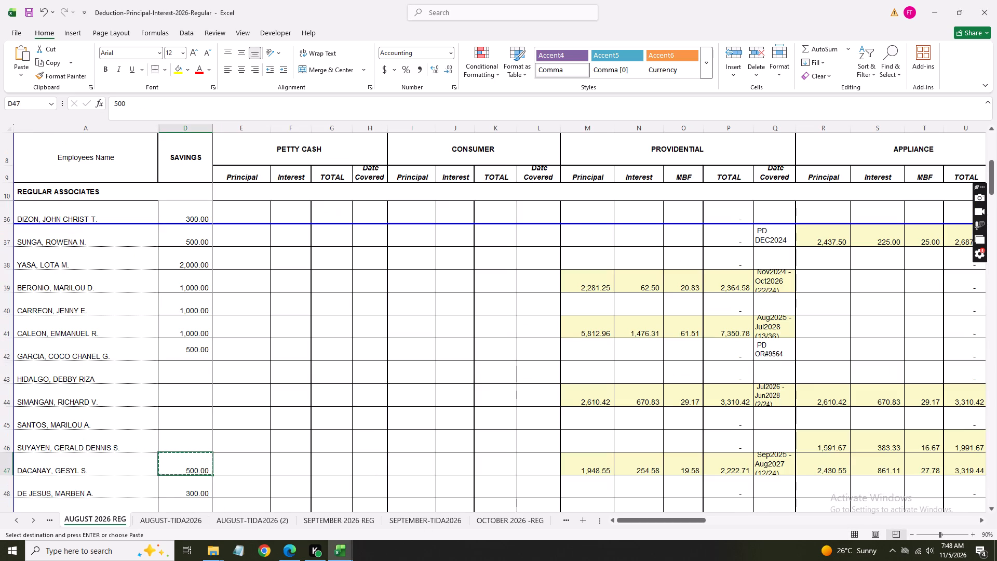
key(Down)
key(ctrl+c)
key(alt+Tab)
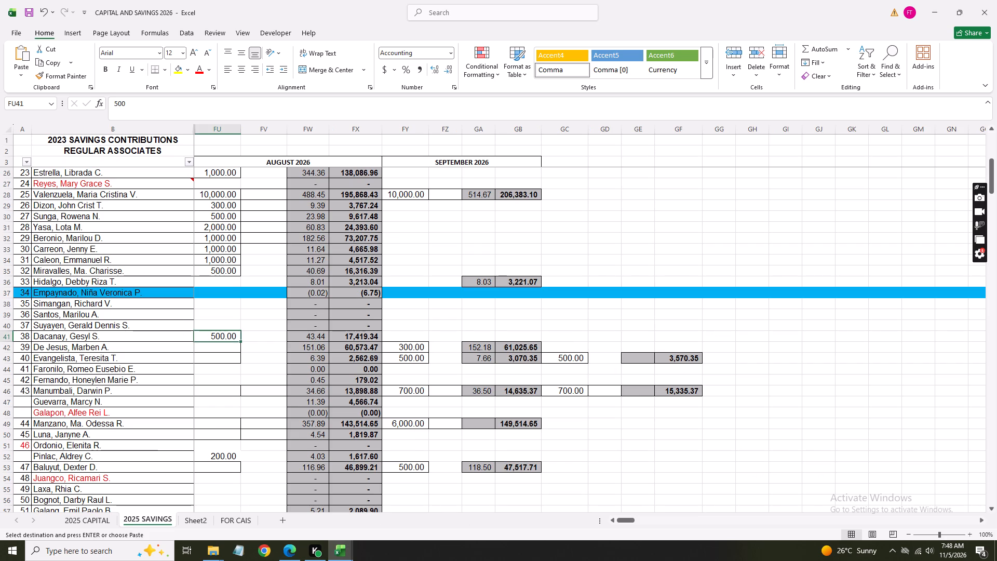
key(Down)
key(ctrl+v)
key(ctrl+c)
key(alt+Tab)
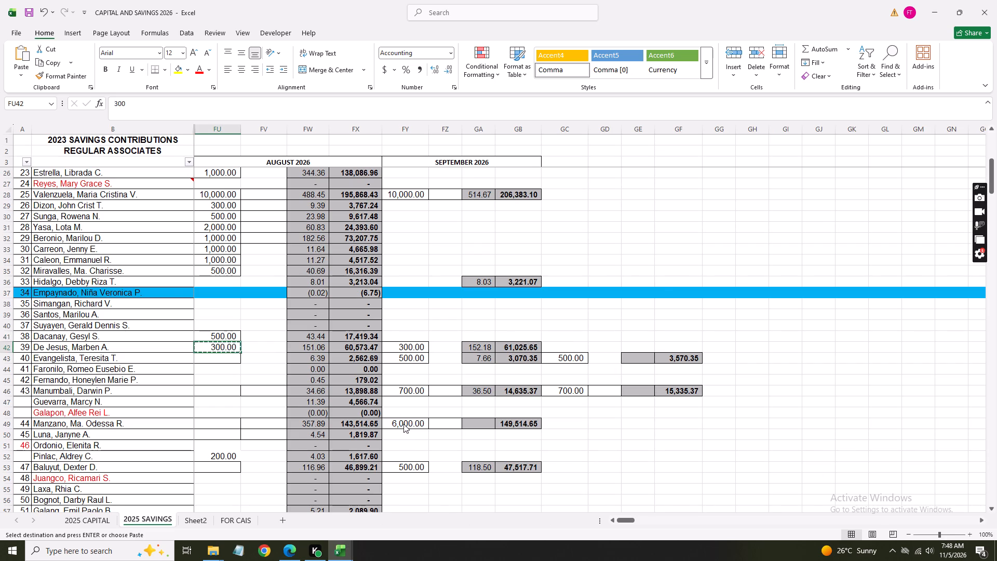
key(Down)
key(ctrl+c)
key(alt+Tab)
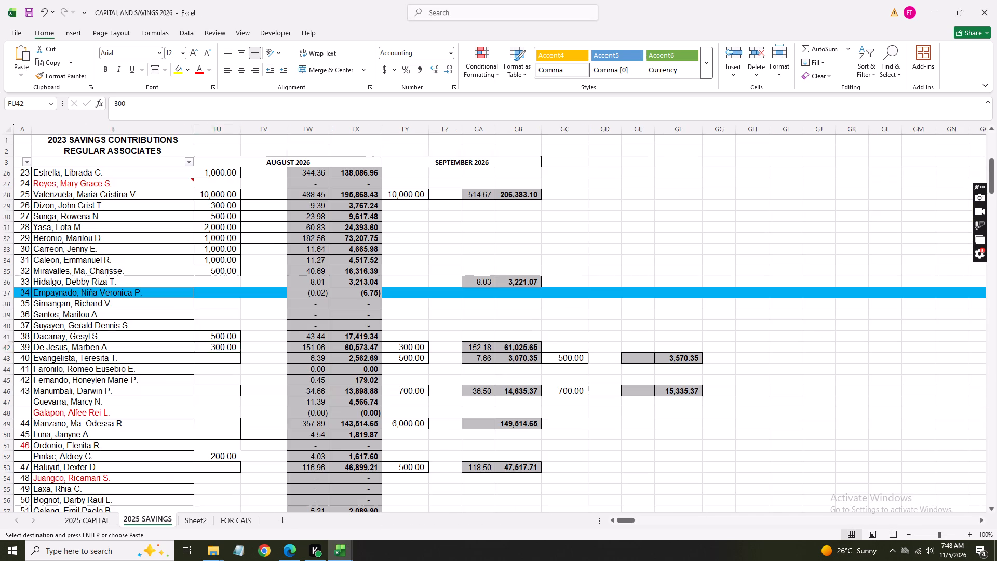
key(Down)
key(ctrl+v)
Copy Manumbali's 700 savings in D52 of AUGUST 2026 REG into Manumbali's August 2026 cell FU46 in 2025 SAVINGS.
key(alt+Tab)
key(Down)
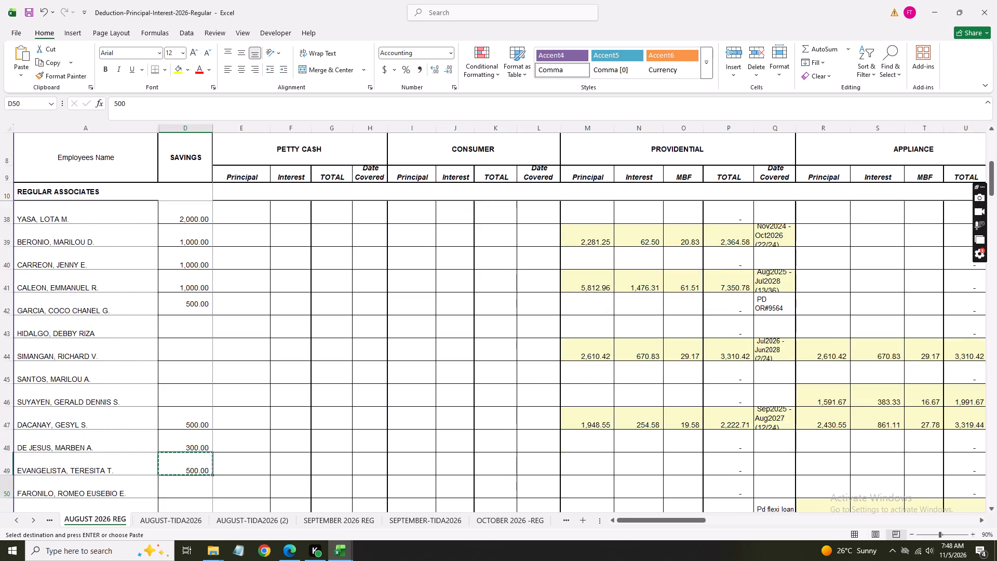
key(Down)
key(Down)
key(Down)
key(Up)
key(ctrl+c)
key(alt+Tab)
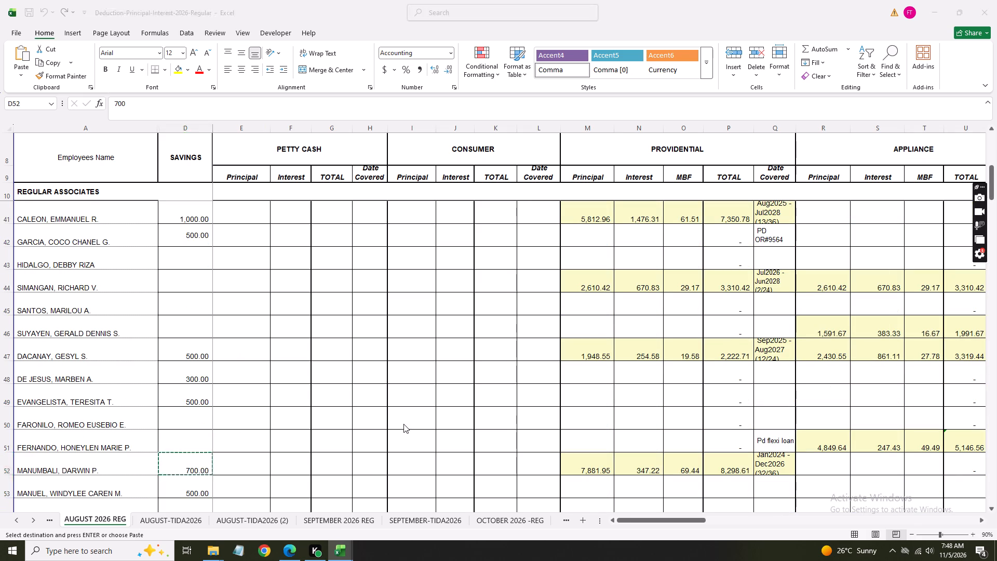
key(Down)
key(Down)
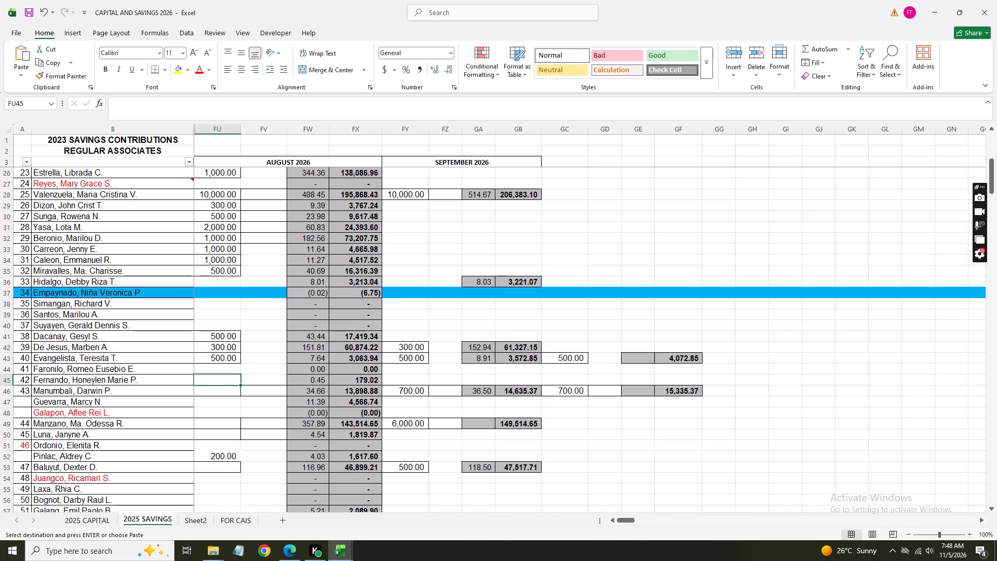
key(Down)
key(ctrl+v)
Search 2025 SAVINGS for "windy" to locate the associate with 500 savings in D53 of AUGUST 2026 REG.
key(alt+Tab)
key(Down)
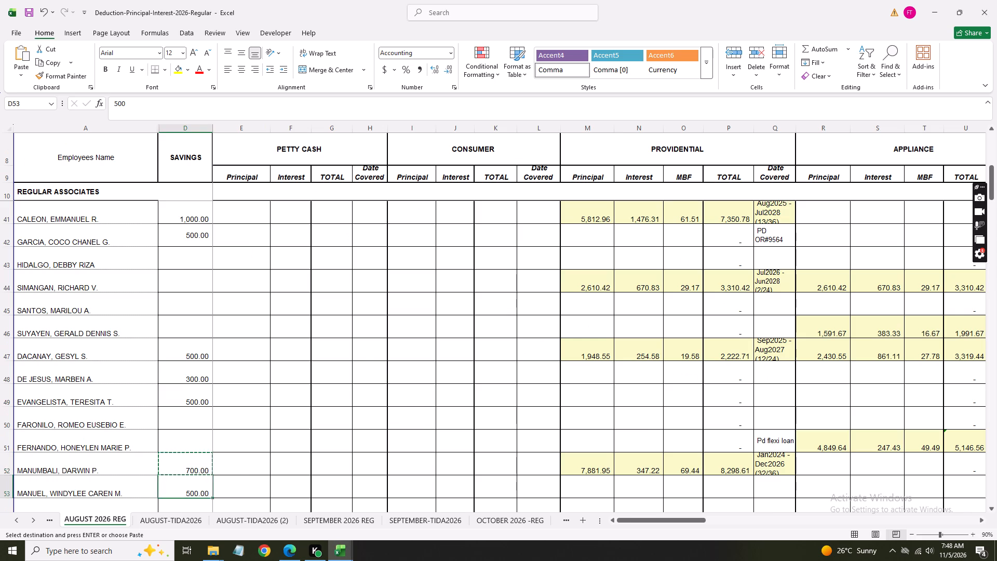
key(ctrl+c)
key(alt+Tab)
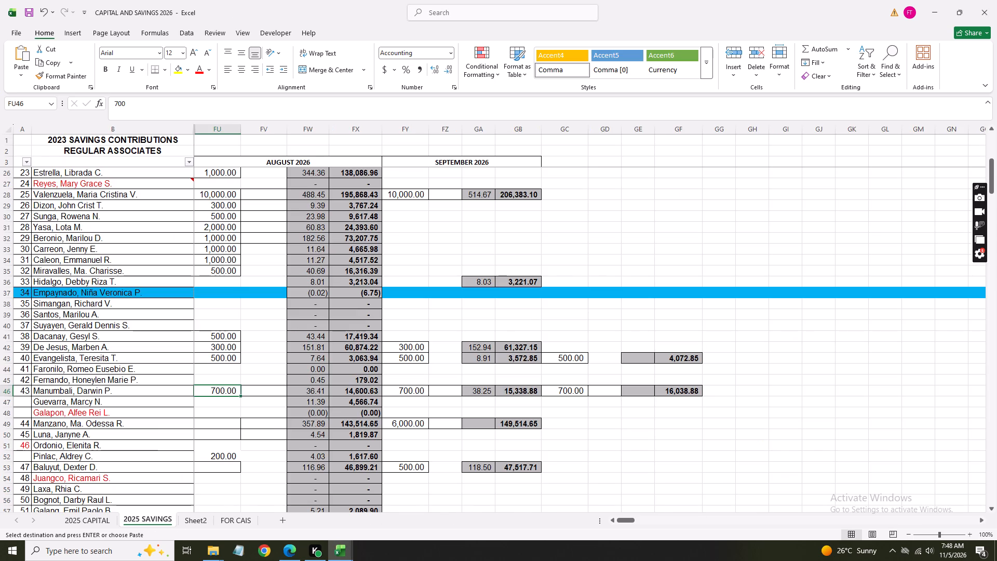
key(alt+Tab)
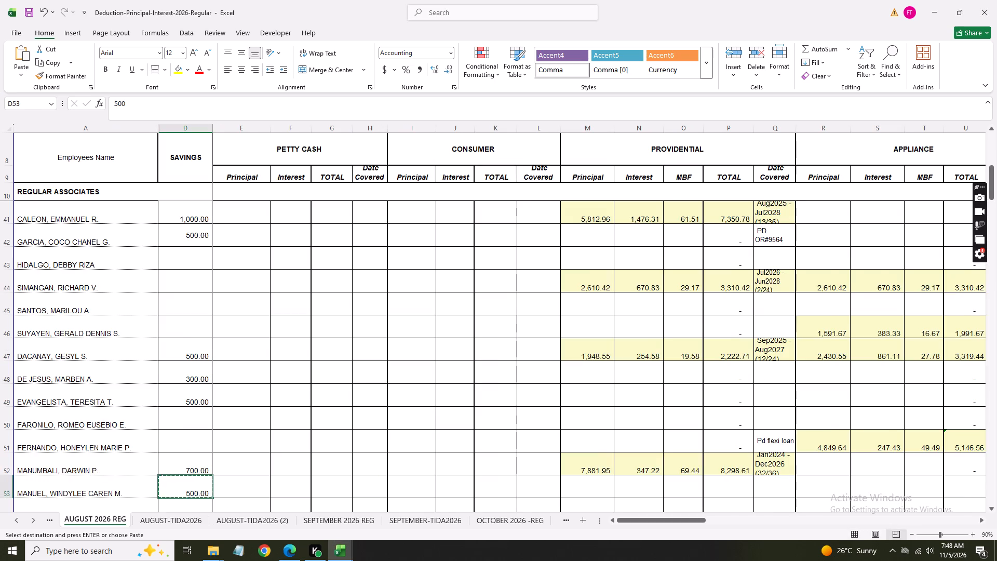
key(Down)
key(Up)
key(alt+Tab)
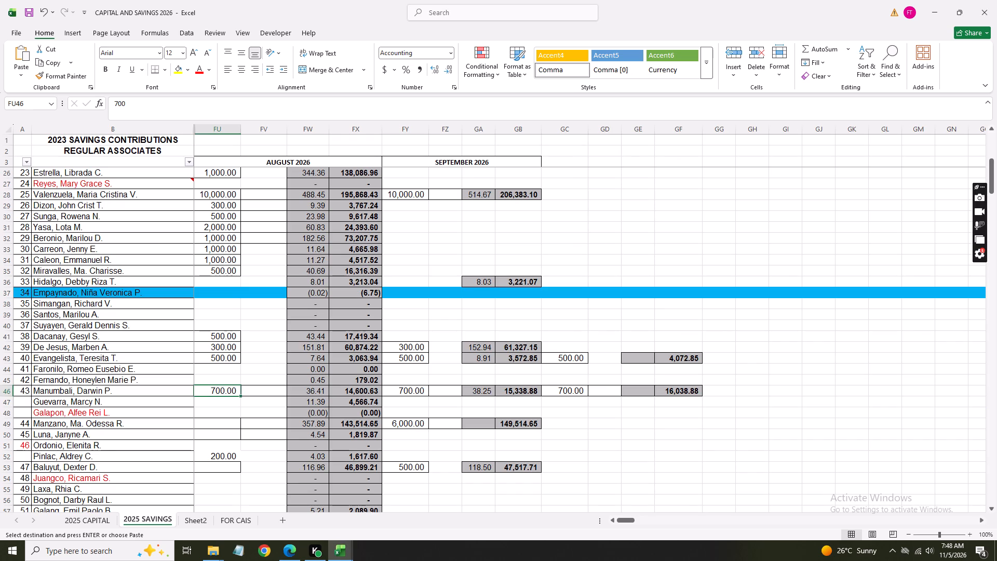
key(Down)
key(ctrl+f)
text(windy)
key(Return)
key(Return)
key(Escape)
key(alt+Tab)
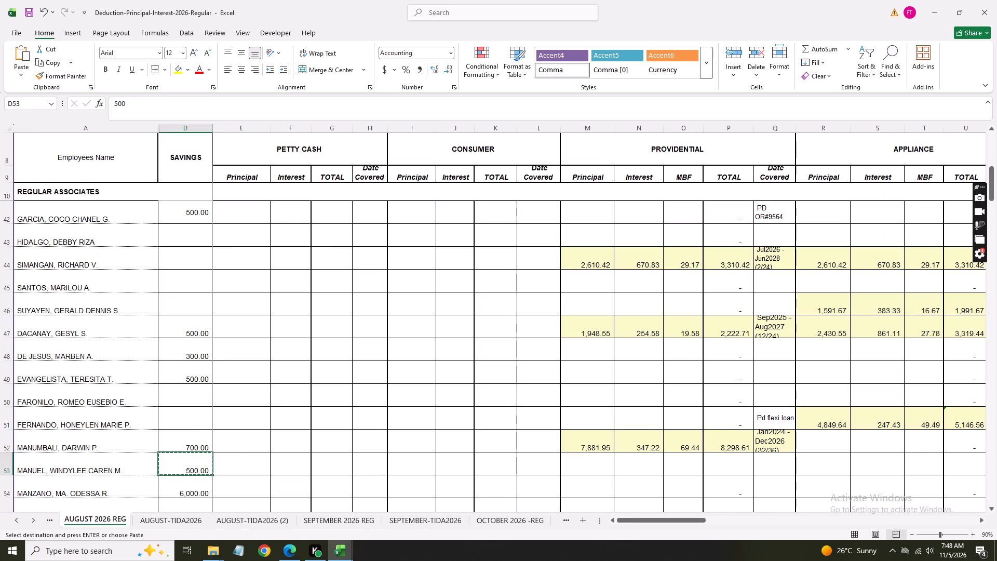
Search 2025 SAVINGS for "manuel" and check the matches for the associate in row 53 of AUGUST 2026 REG.
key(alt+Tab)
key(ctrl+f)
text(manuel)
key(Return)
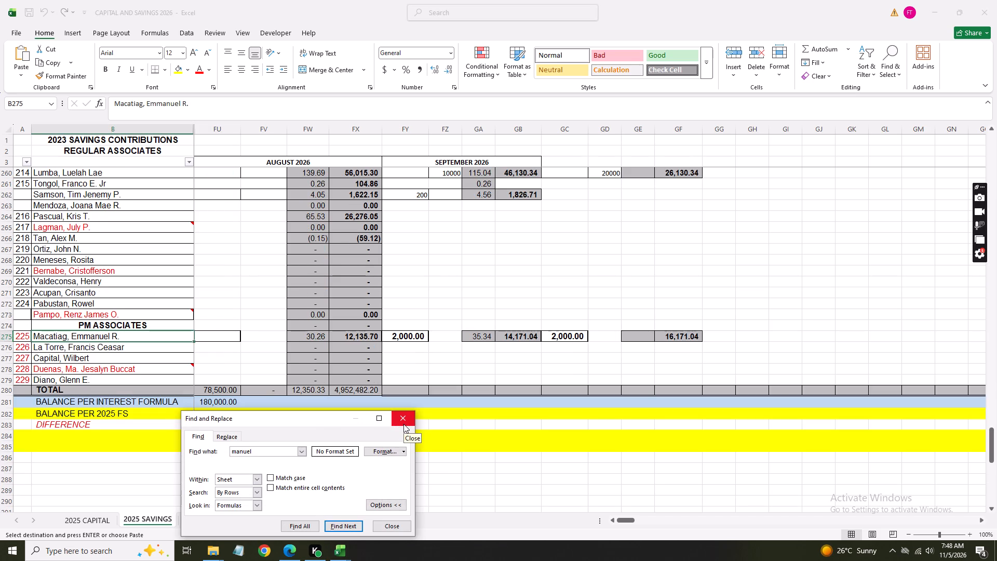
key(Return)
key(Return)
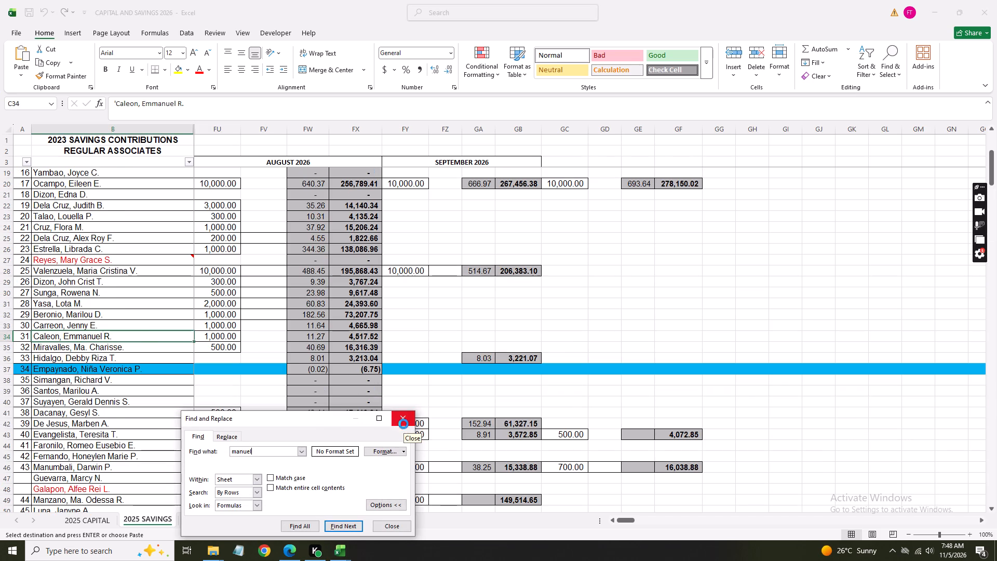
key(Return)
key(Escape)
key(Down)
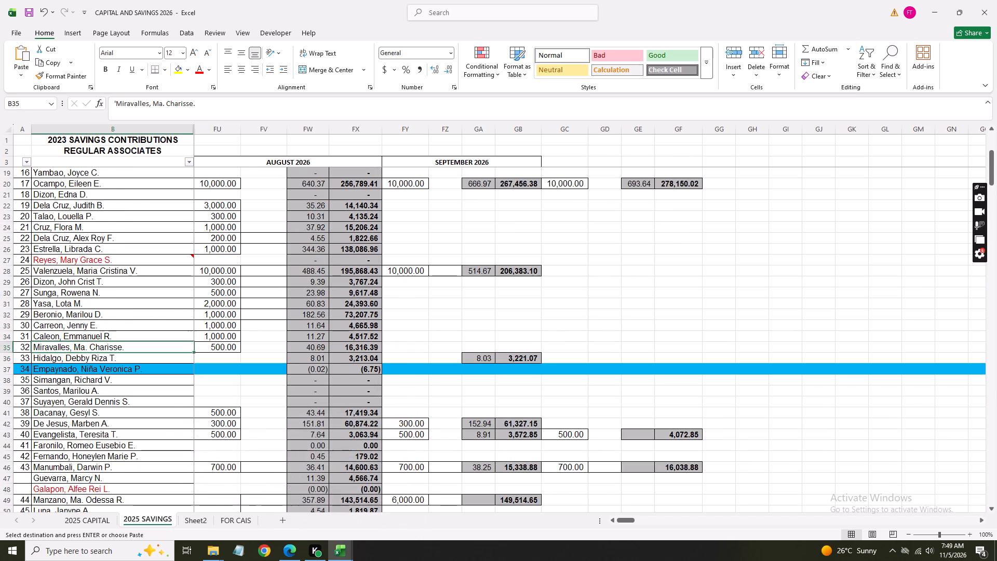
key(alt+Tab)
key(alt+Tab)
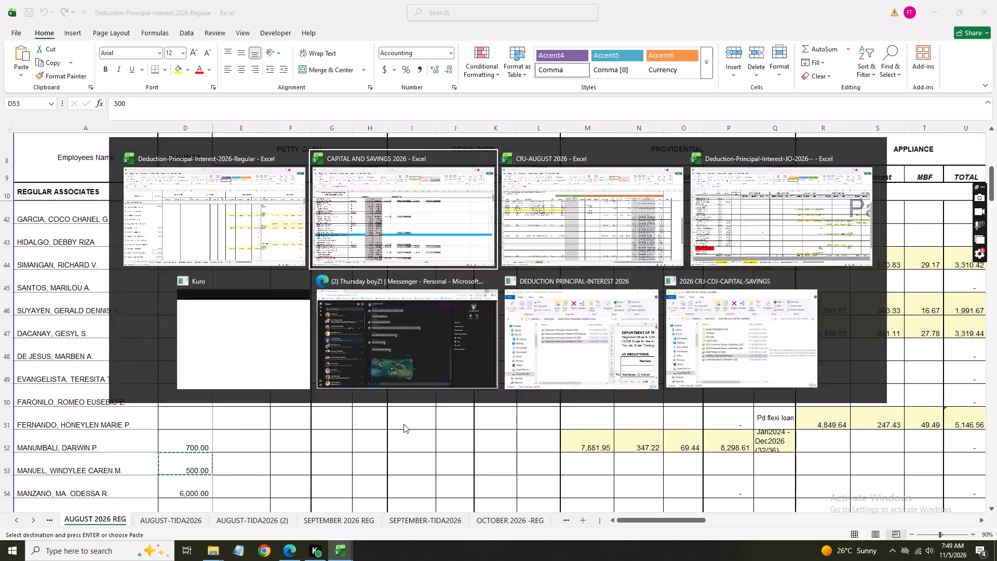
Find "darwin" in 2025 SAVINGS and insert a blank row at row 48, between Guevarra and Galapon.
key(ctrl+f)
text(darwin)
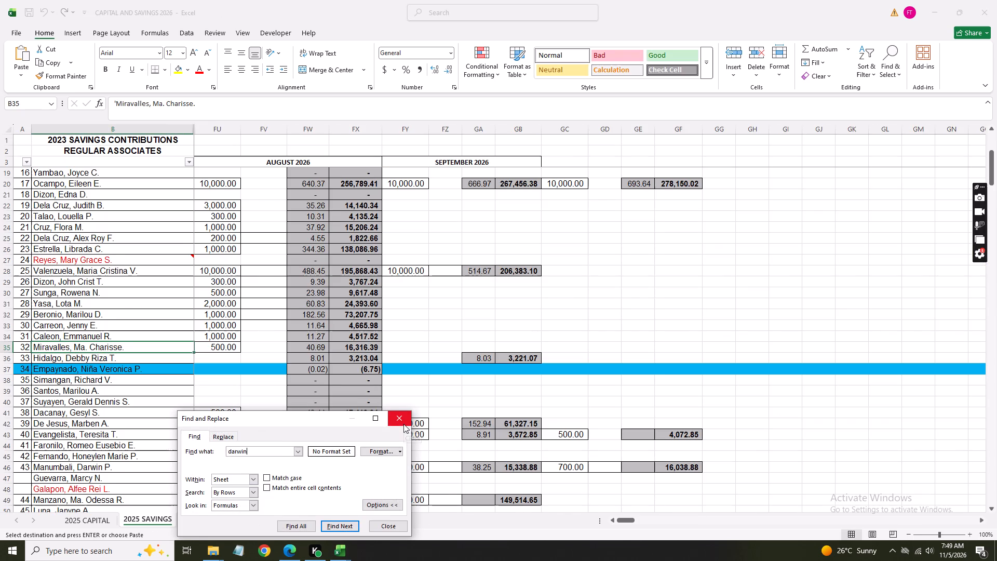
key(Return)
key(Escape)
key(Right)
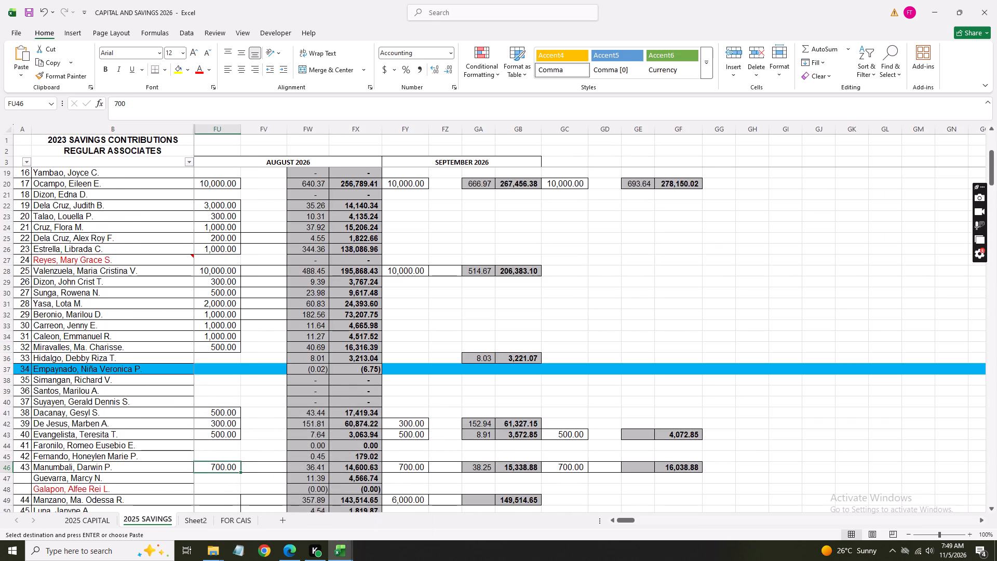
scroll(416, 388, down, 4)
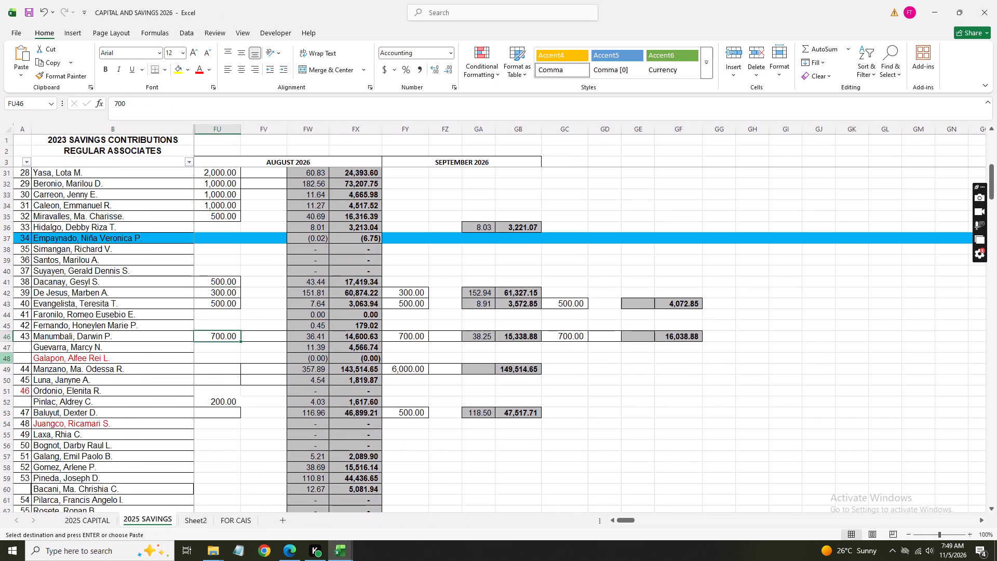
click(1, 360)
right_click(1, 360)
click(155, 302)
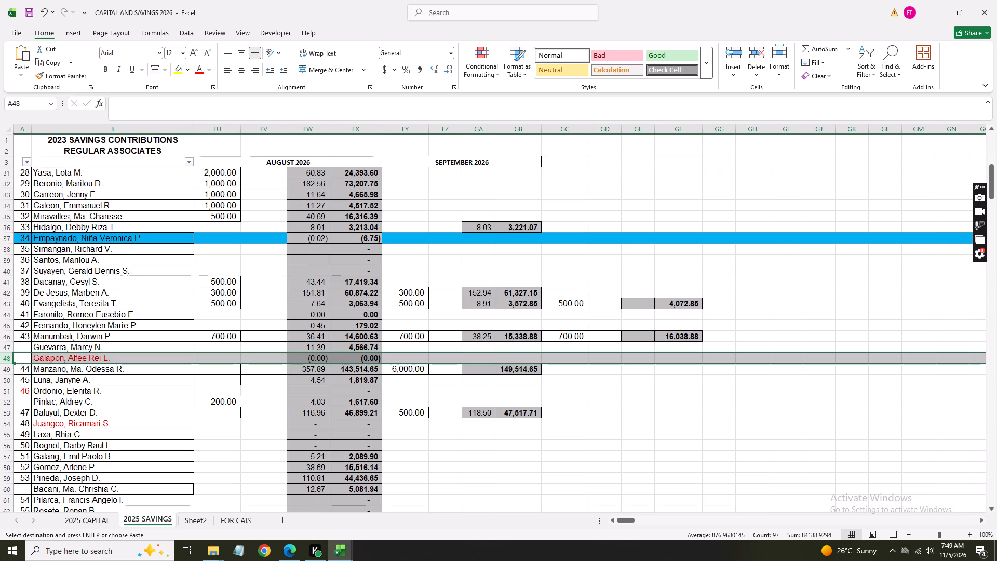
double_click(218, 358)
click(3, 358)
right_click(3, 357)
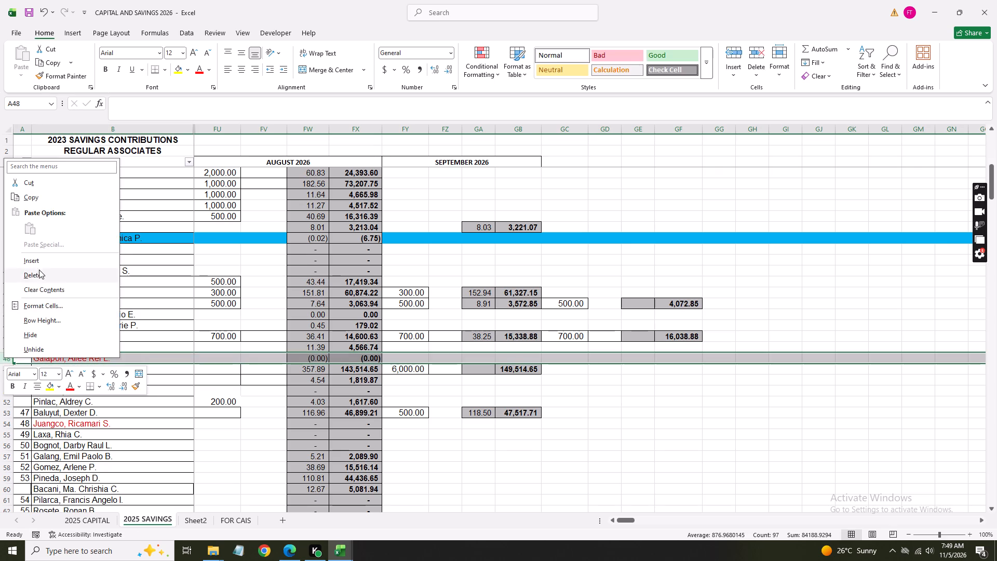
click(41, 263)
Enter Manuel's surname and given names in B48 of the new row in 2025 SAVINGS.
click(83, 359)
key(alt+Tab)
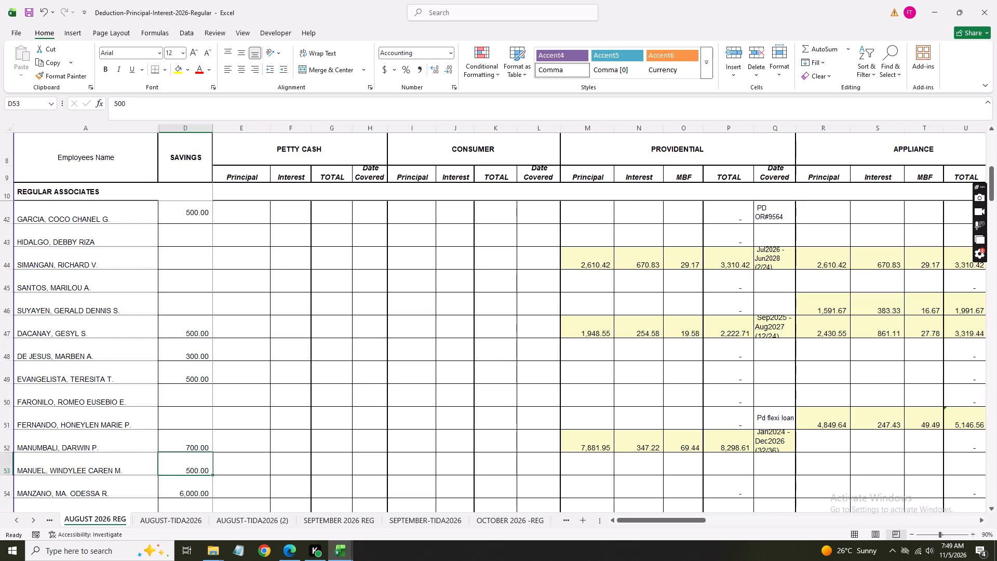
key(alt+Tab)
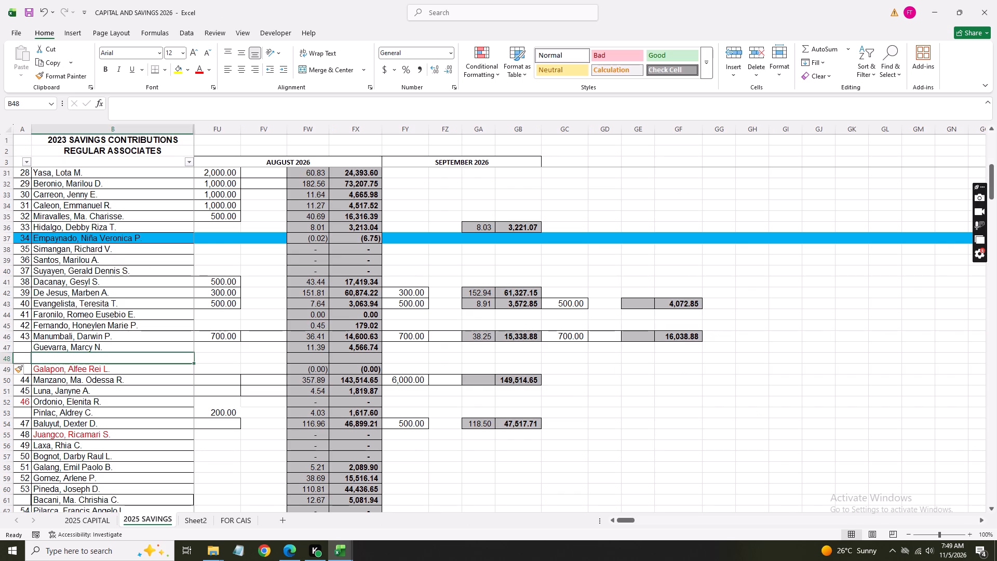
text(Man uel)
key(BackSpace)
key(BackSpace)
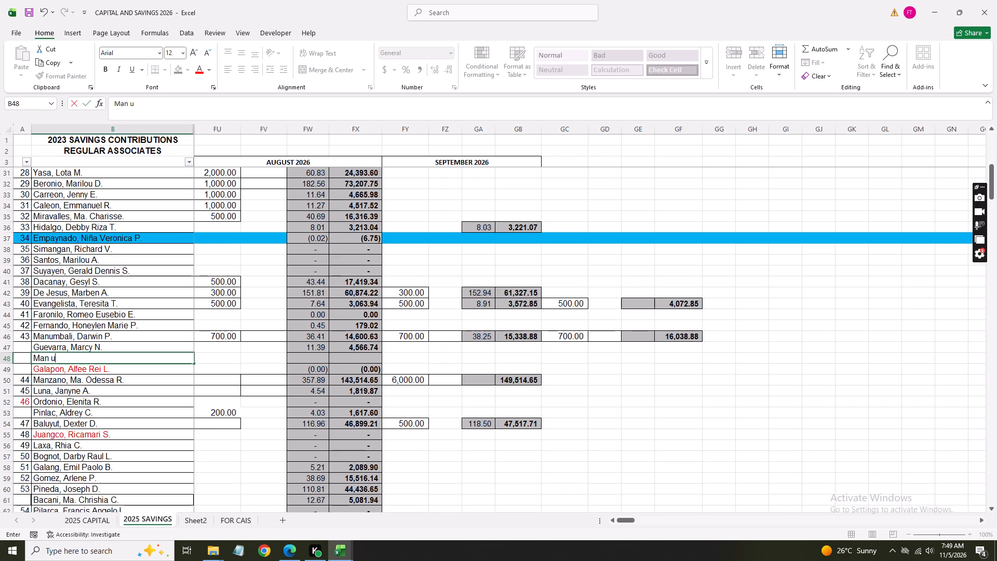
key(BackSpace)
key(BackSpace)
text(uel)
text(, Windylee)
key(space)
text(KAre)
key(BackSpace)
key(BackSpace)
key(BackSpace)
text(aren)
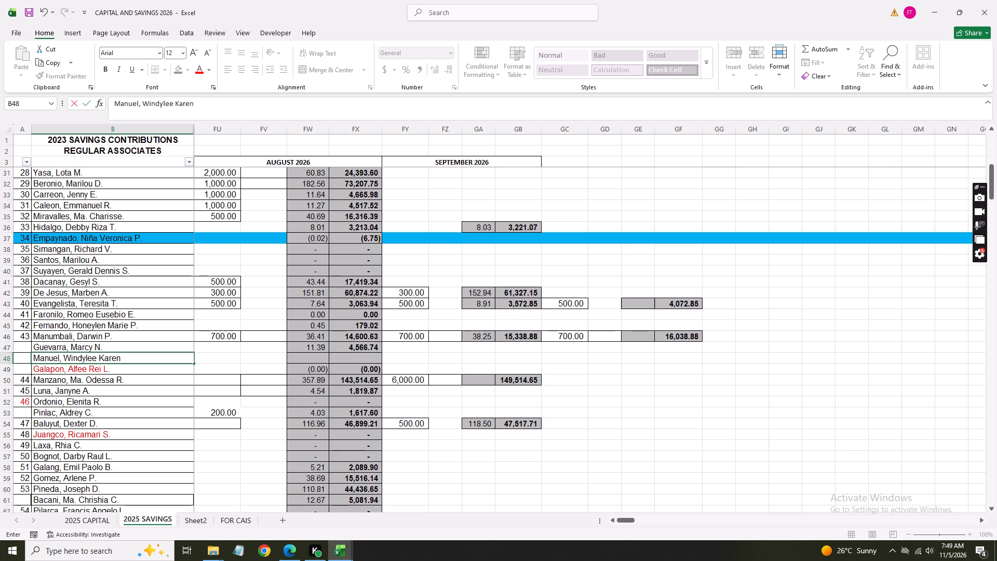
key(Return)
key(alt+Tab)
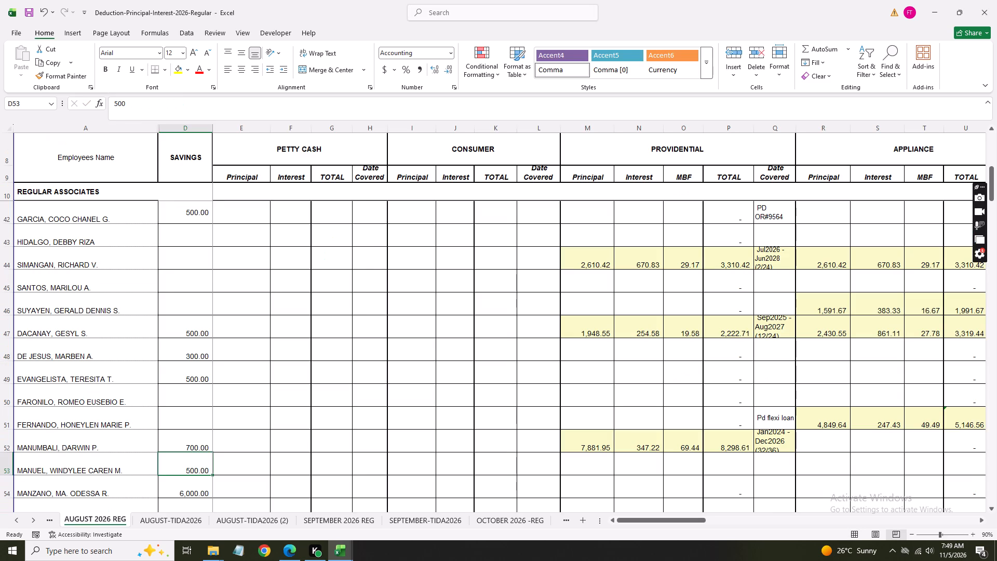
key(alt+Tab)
double_click(104, 358)
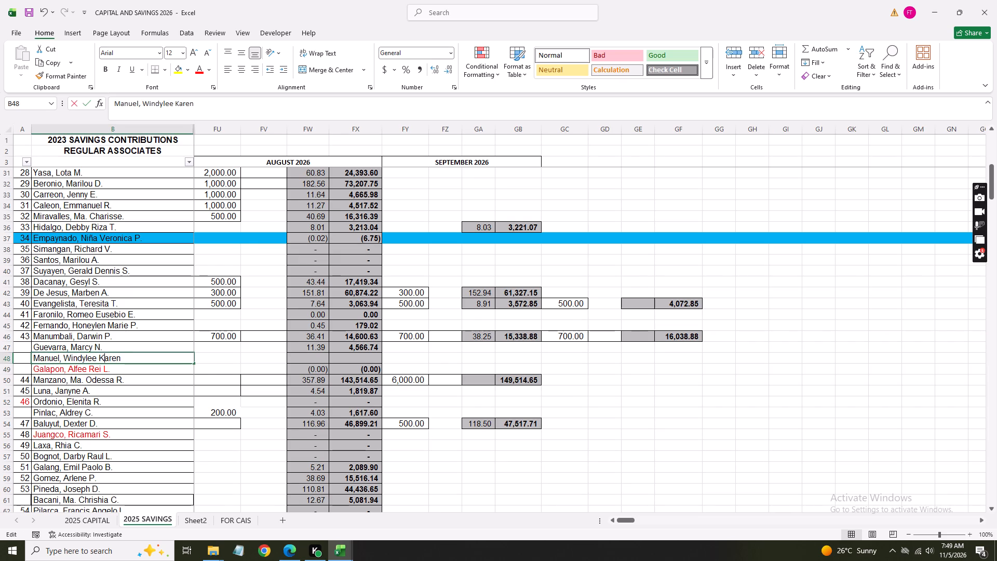
key(BackSpace)
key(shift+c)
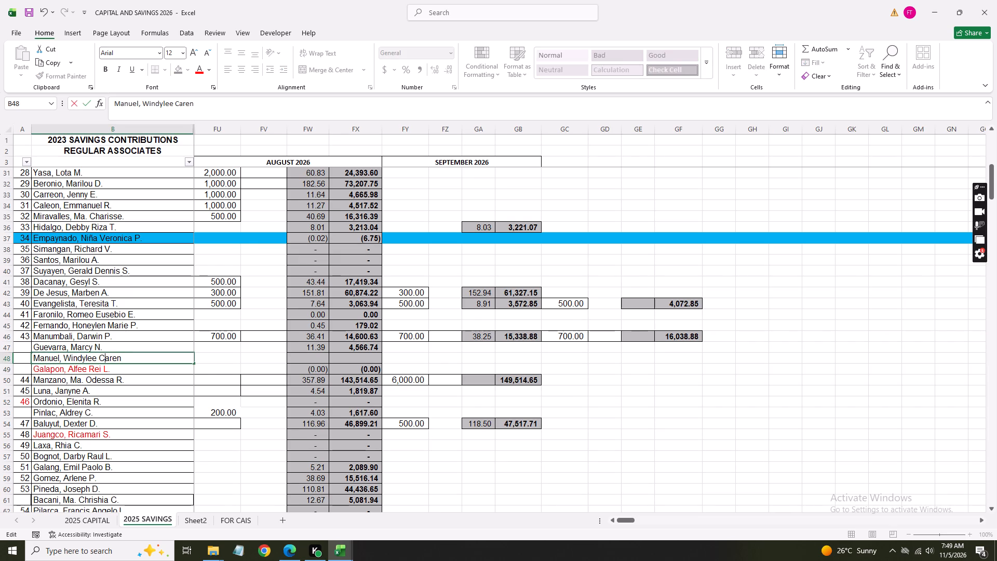
click(160, 356)
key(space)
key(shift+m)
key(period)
key(Return)
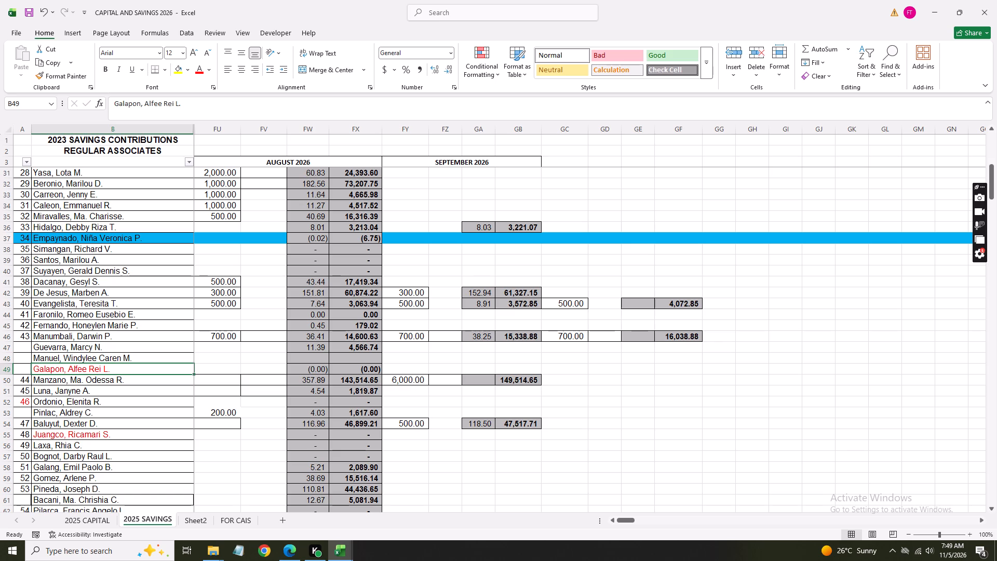
Copy Manuel's 500 savings in D53 of AUGUST 2026 REG into Manuel's August 2026 cell FU48 in 2025 SAVINGS.
key(Up)
key(Right)
key(alt+Tab)
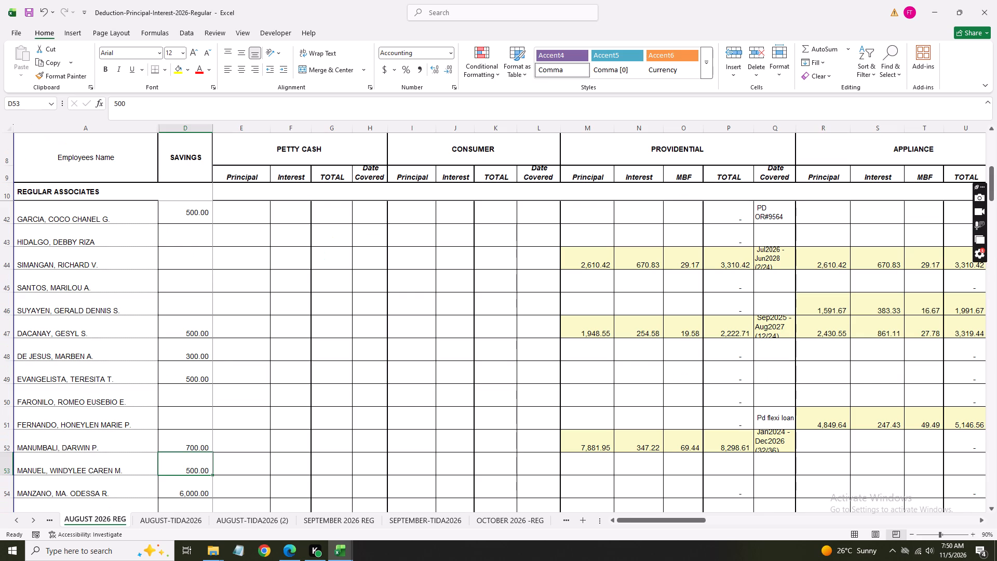
key(ctrl+c)
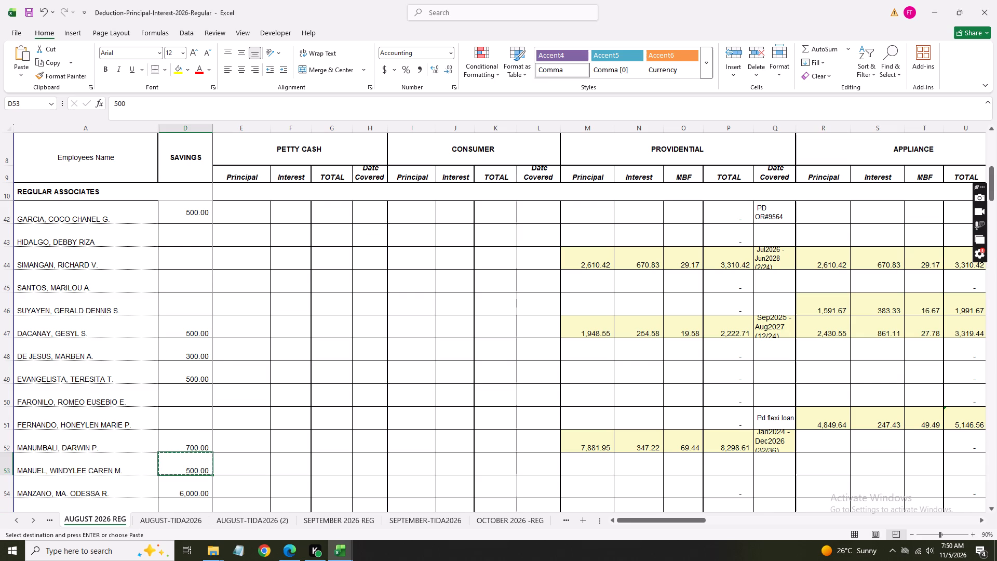
key(alt+Tab)
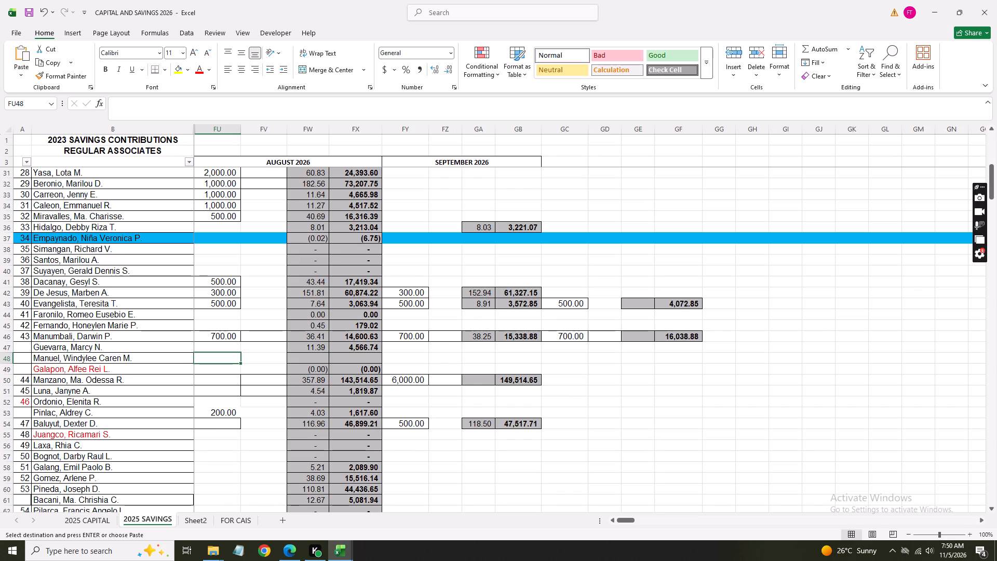
key(ctrl+v)
key(alt+Tab)
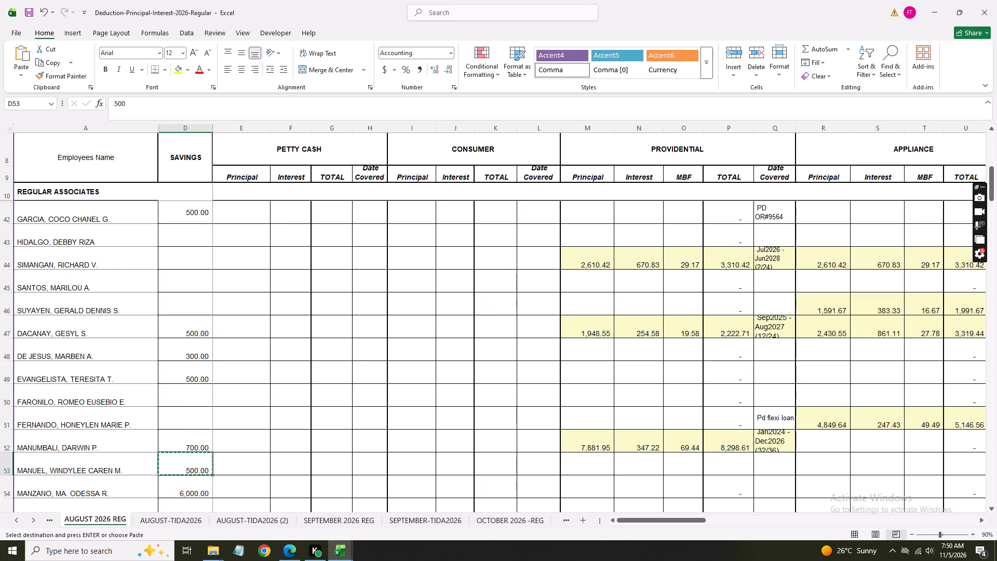
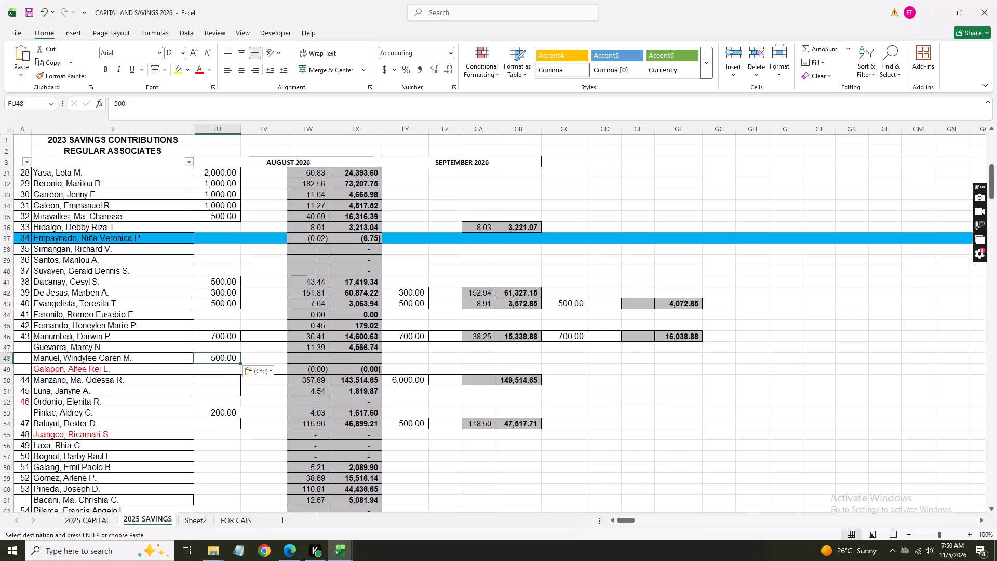
Copy Manzano's 6,000 savings in D54 of AUGUST 2026 REG into the August 2026 cell FU50 in 2025 SAVINGS.
click(212, 376)
click(213, 367)
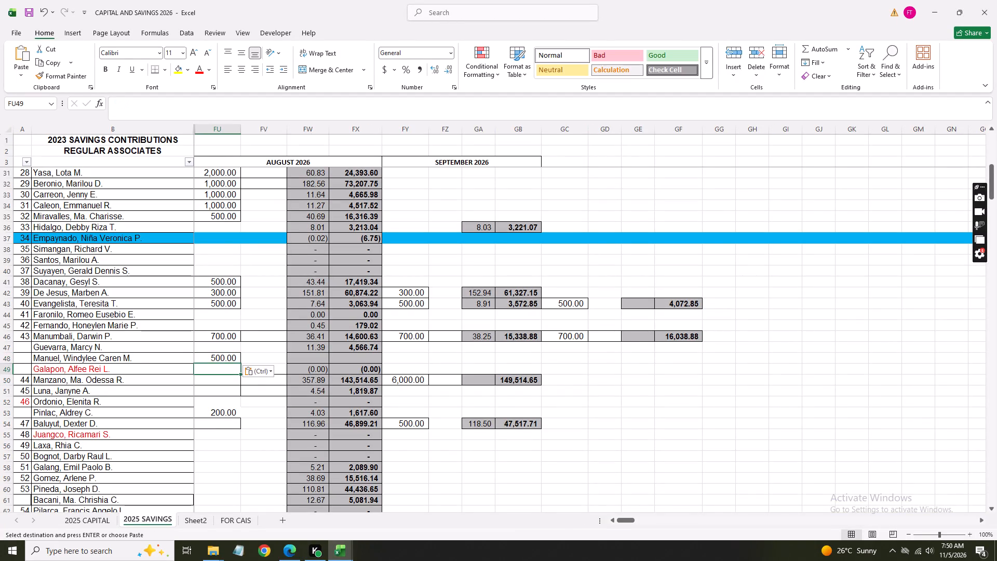
key(alt+Tab)
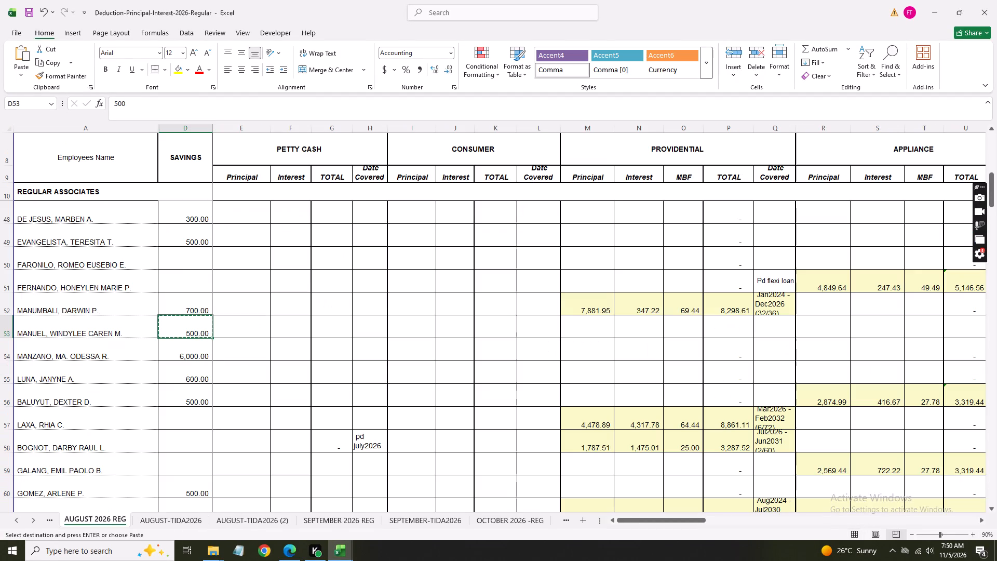
key(Down)
key(ctrl+c)
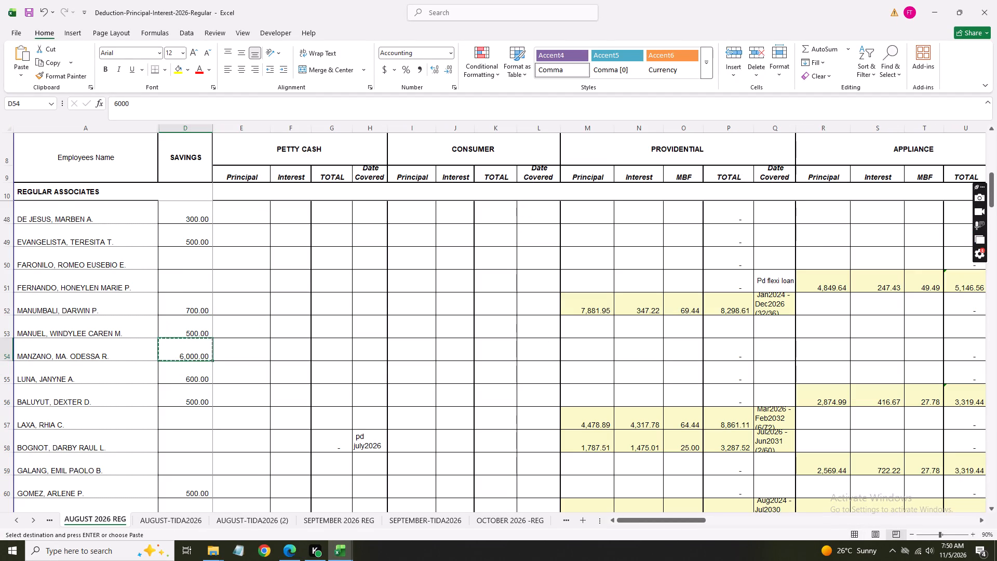
key(alt+Tab)
key(Down)
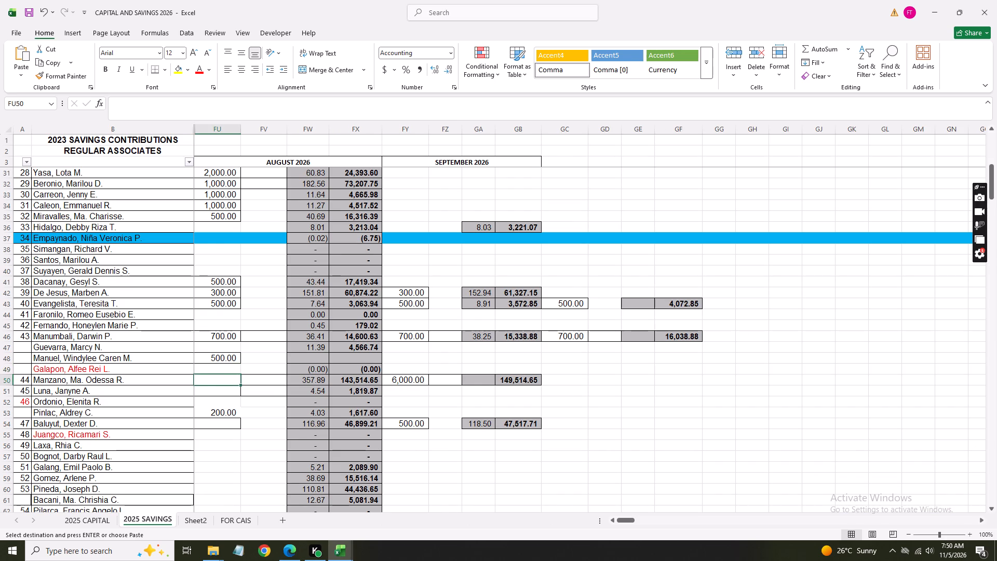
key(ctrl+v)
Copy Luna's 600 savings in D55 of AUGUST 2026 REG into the August 2026 cell FU51 in 2025 SAVINGS.
key(alt+Tab)
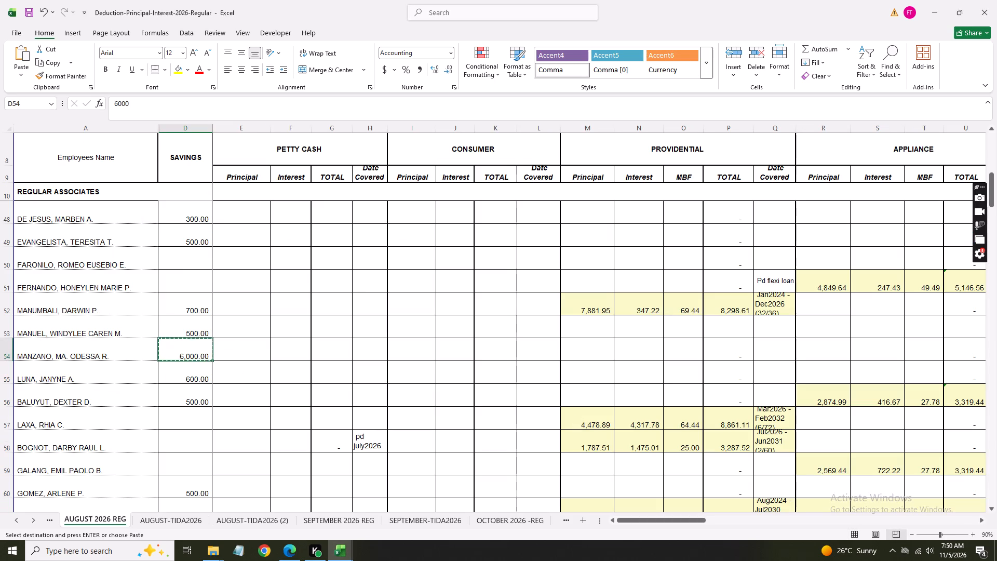
key(Down)
key(ctrl+c)
key(alt+Tab)
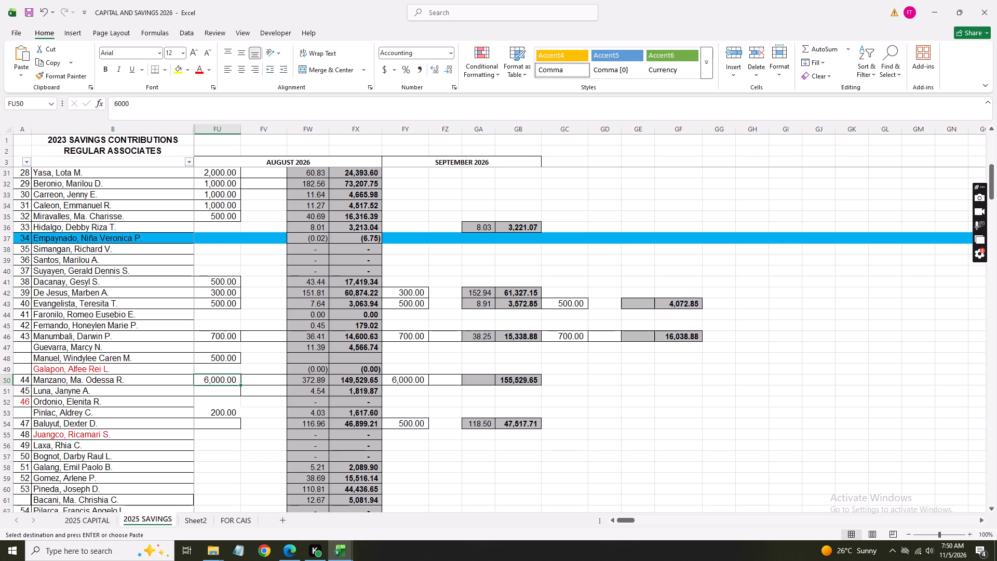
key(Down)
key(ctrl+v)
key(alt+Tab)
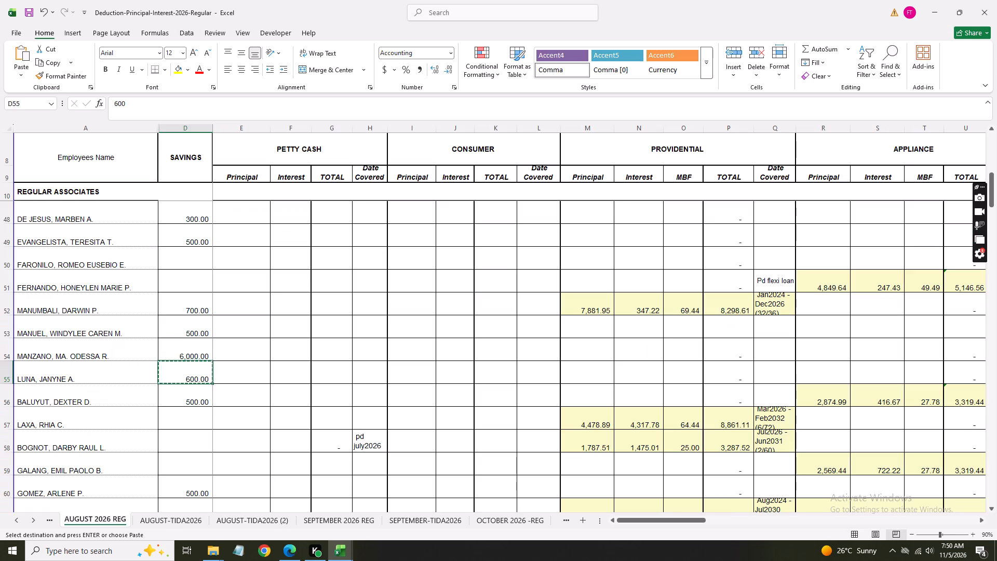
key(Down)
key(ctrl+c)
key(alt+Tab)
key(Down)
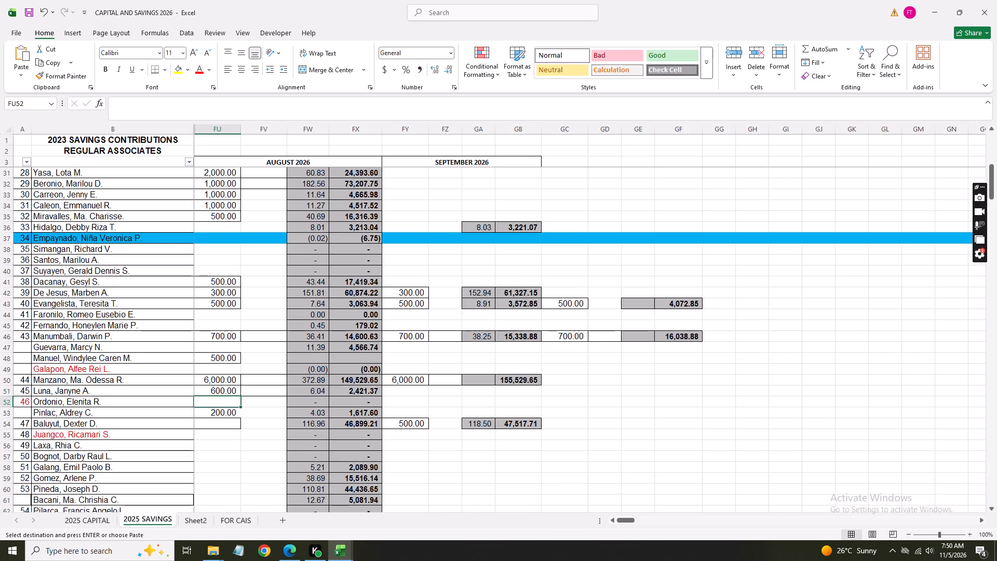
key(ctrl+f)
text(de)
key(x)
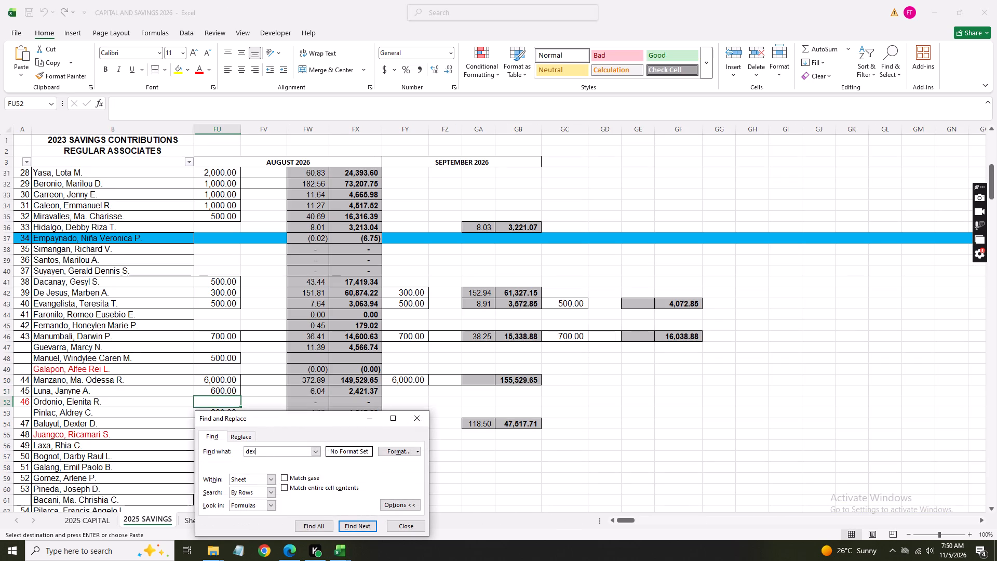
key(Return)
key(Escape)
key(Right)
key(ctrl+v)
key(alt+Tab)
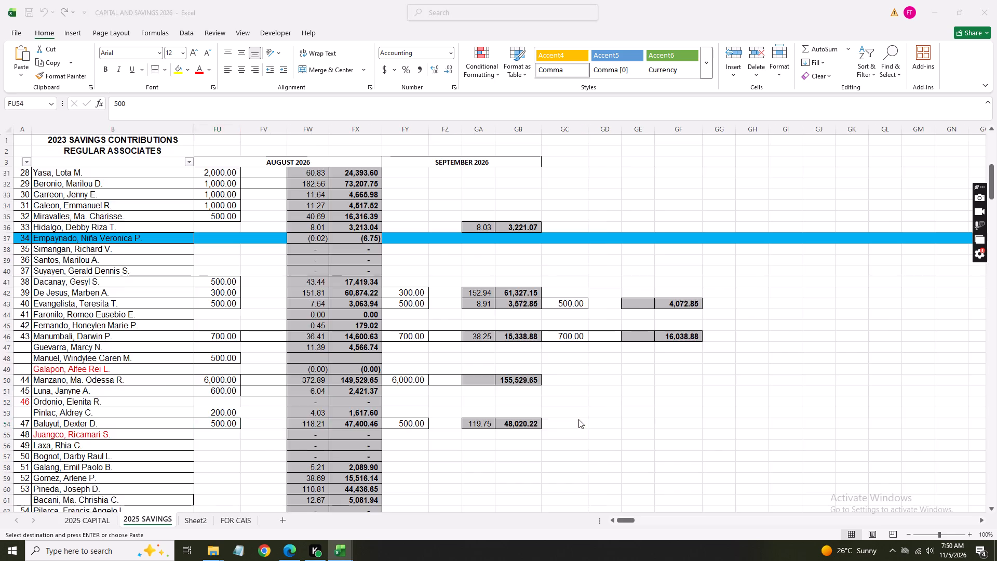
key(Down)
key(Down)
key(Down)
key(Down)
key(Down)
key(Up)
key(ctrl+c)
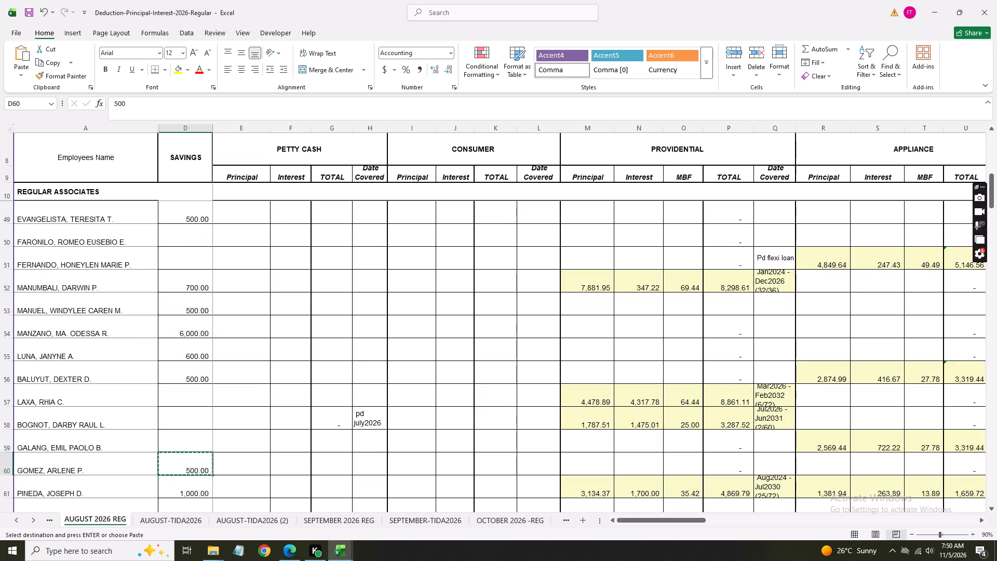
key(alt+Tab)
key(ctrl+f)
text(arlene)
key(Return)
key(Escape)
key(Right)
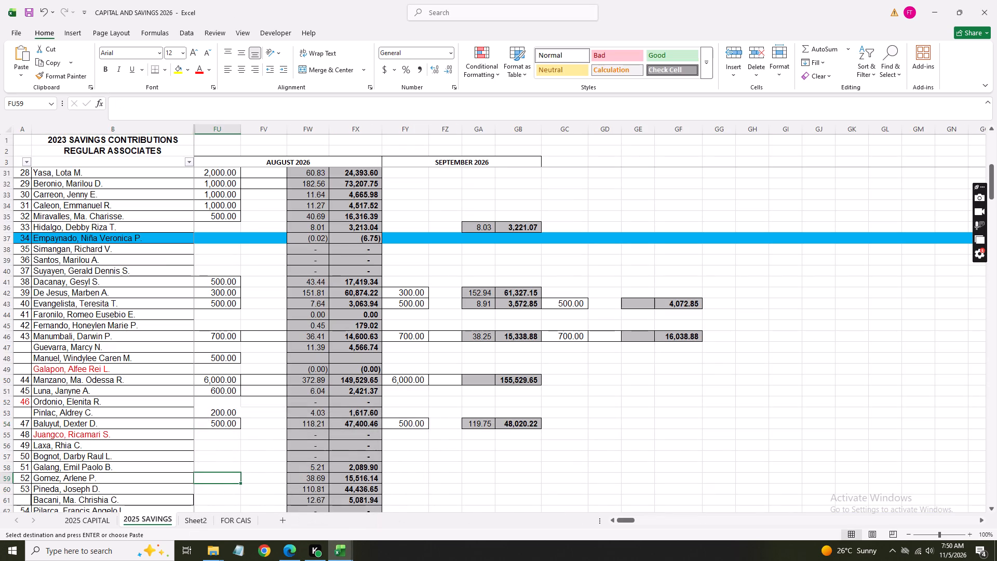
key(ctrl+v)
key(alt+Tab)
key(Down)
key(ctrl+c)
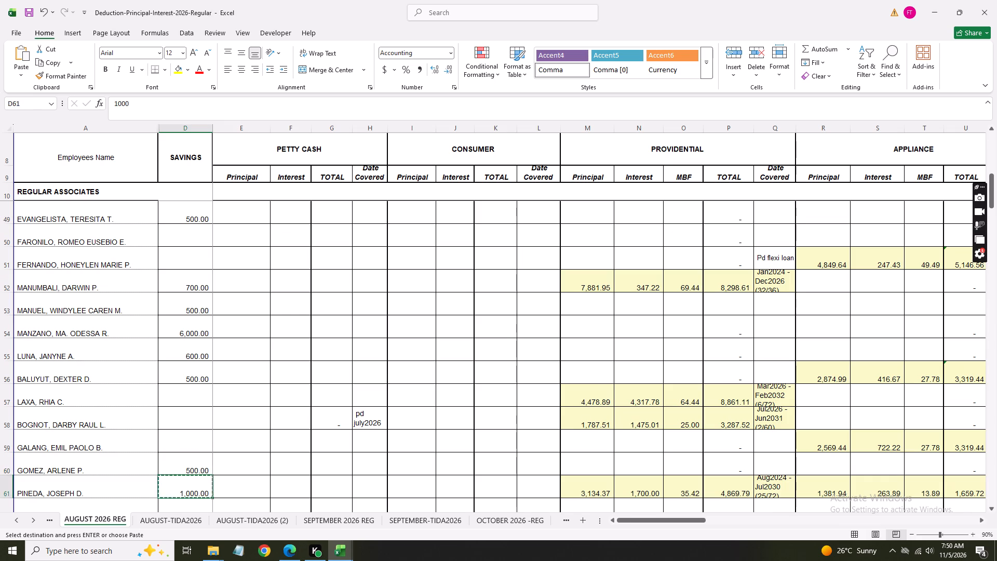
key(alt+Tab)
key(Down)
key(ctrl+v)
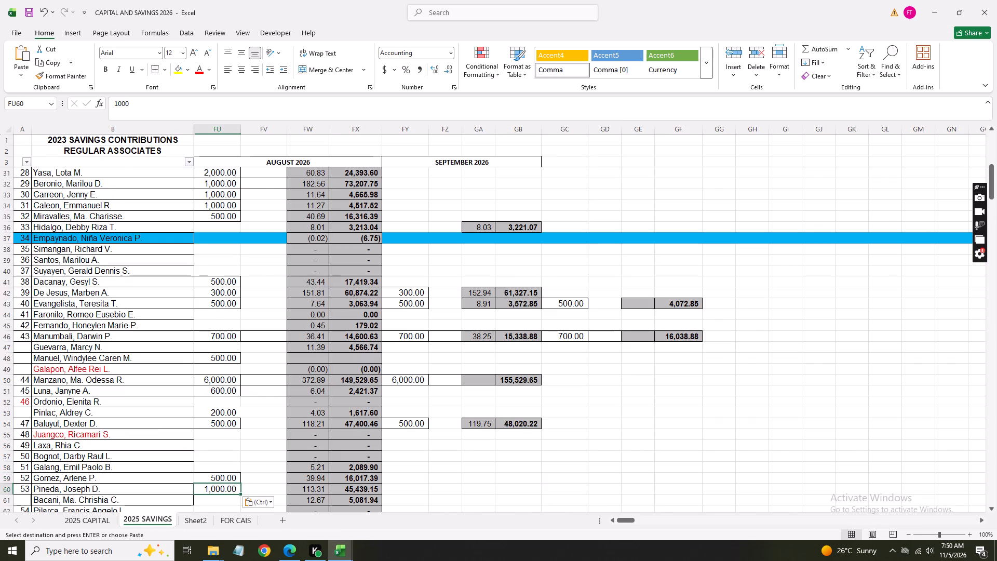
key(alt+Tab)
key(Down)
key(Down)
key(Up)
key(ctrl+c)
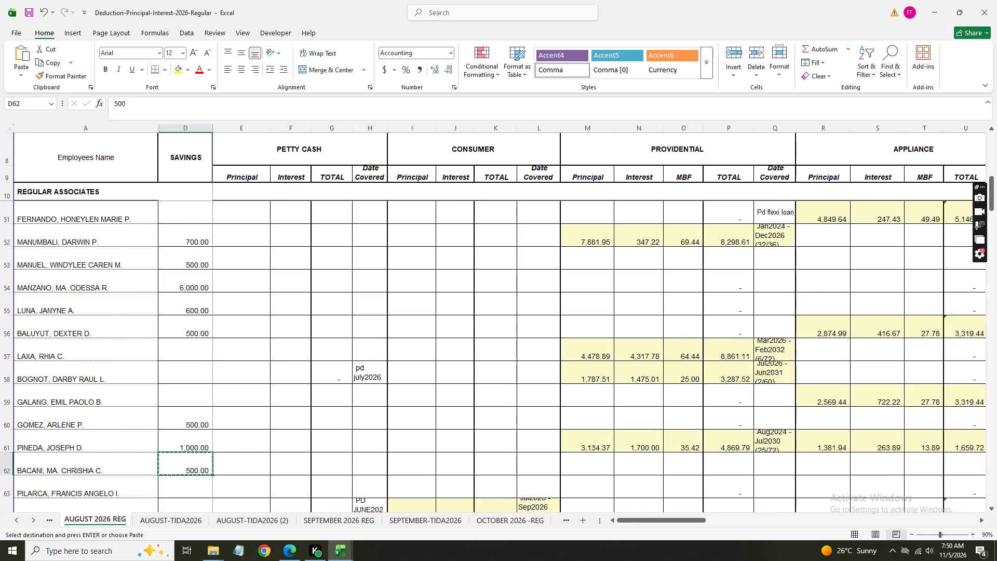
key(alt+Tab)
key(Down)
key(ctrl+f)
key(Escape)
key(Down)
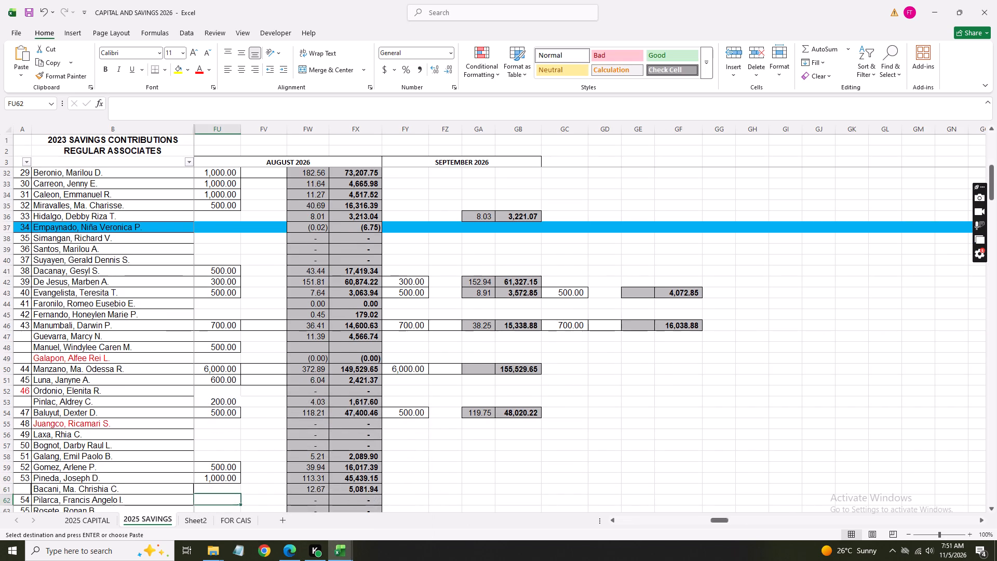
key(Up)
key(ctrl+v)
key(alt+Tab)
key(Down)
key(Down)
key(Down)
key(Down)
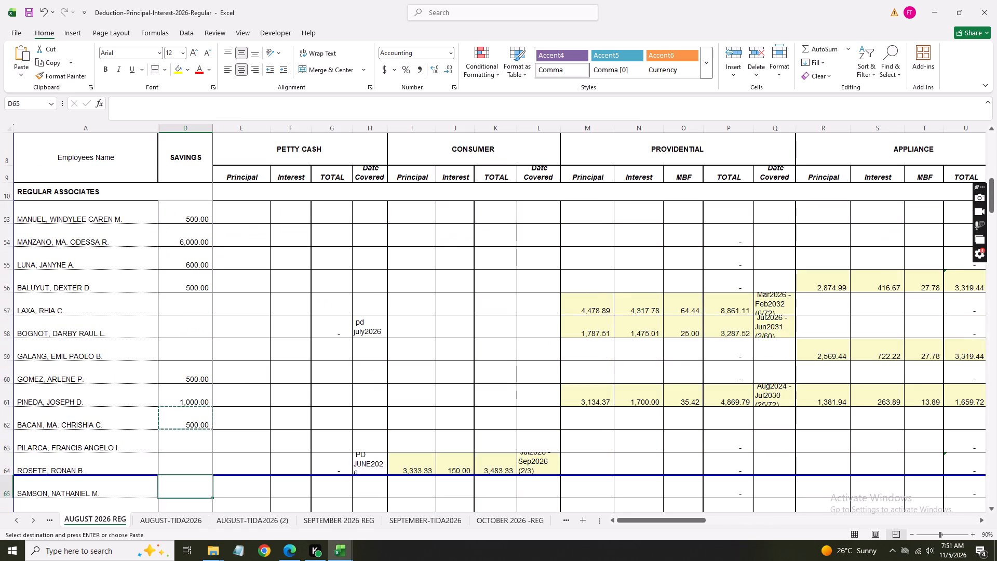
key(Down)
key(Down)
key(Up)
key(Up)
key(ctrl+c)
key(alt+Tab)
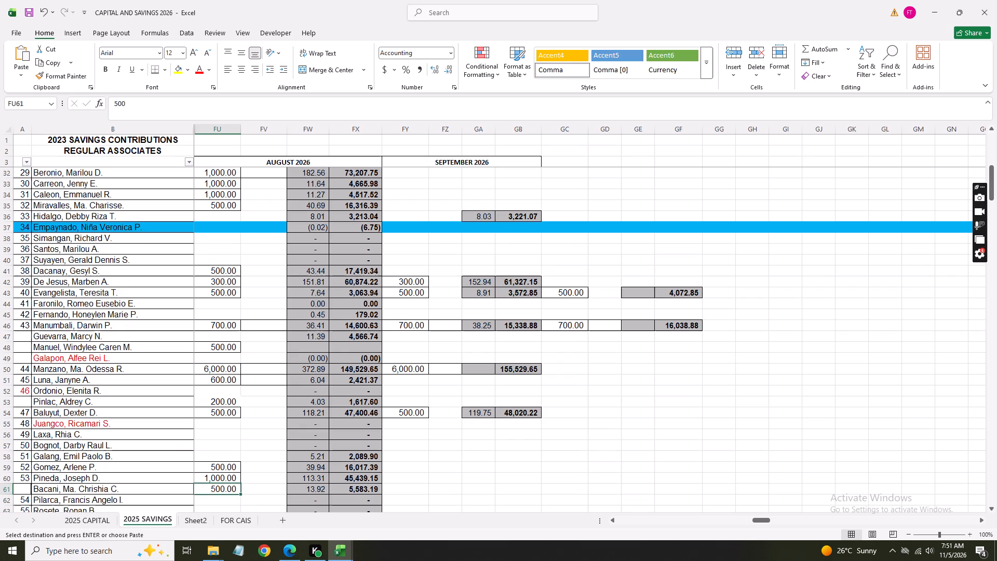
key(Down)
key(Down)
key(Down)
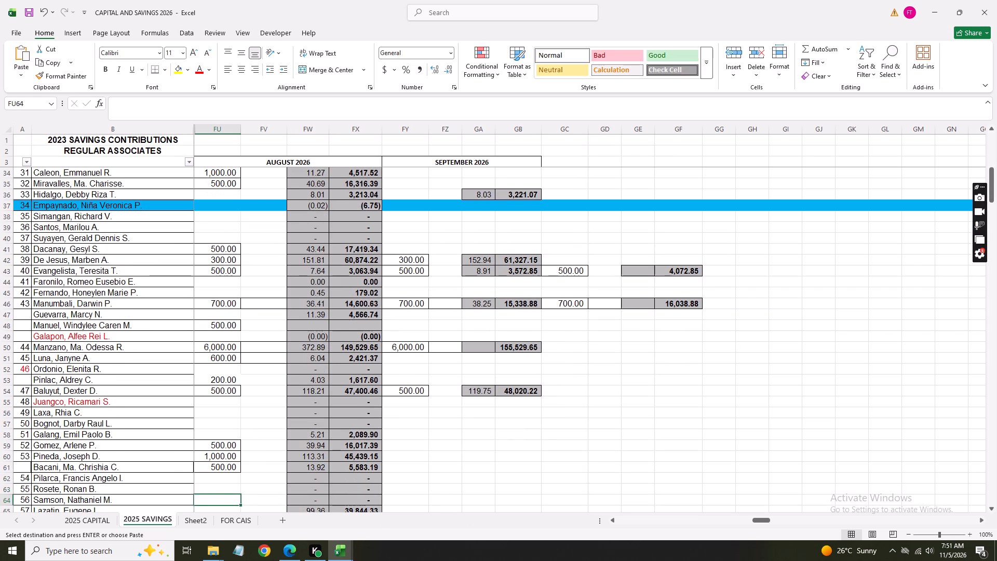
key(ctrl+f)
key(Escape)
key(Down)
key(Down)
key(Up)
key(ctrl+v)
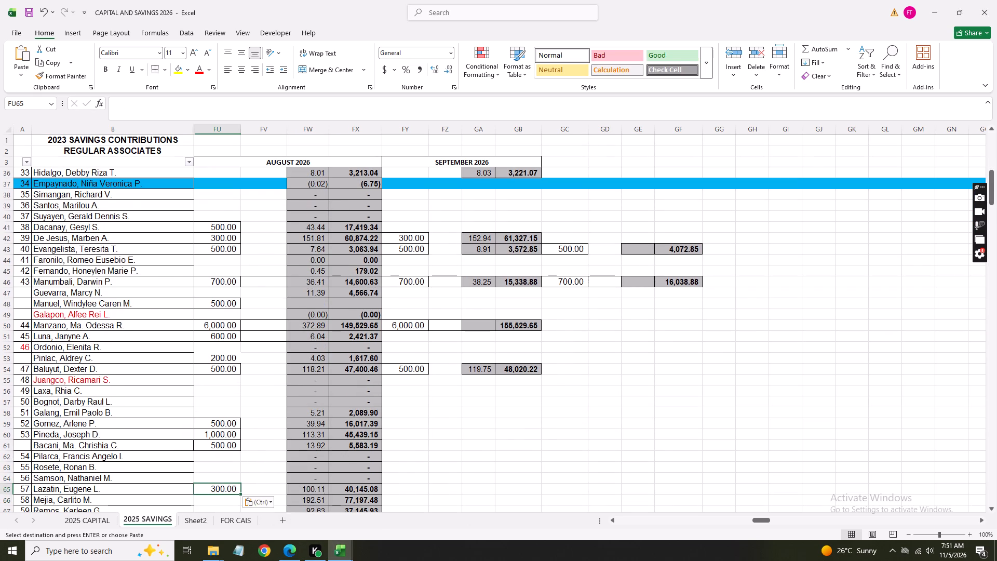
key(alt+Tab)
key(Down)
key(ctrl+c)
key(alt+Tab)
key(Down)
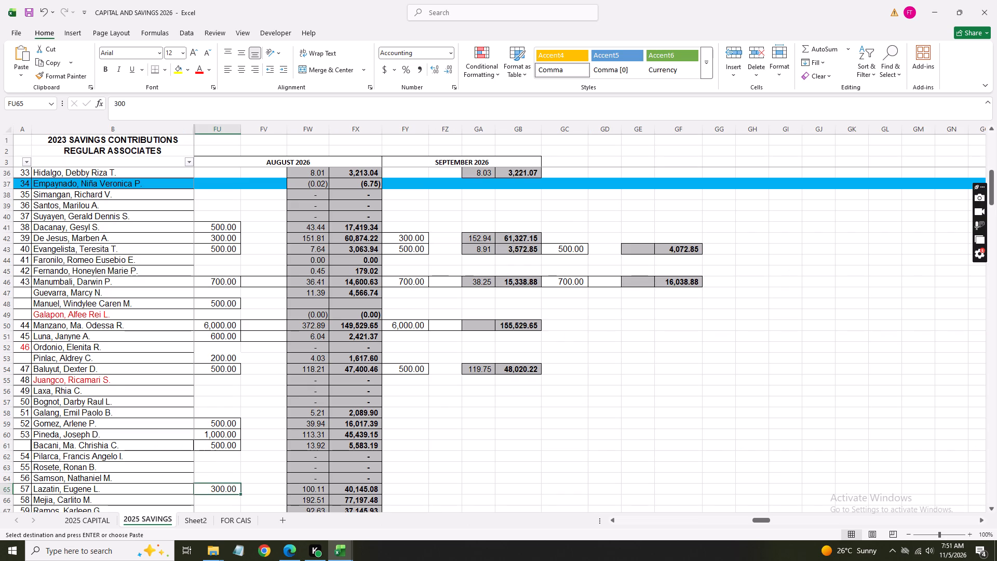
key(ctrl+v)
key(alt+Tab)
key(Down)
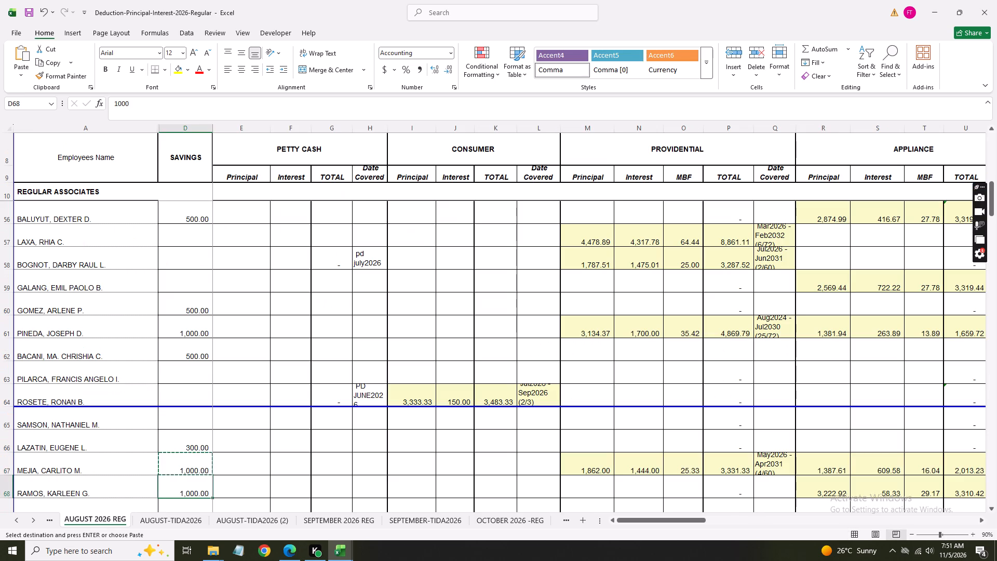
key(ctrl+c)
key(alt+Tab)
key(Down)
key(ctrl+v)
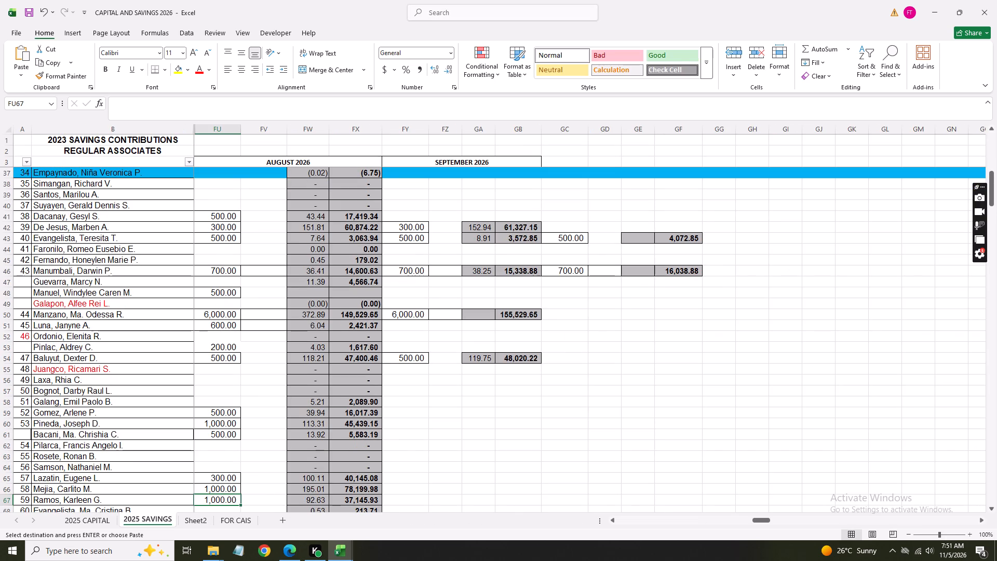
Copy Santos's 500 savings in D71 of AUGUST 2026 REG, find the associate in 2025 SAVINGS and paste it into FU122.
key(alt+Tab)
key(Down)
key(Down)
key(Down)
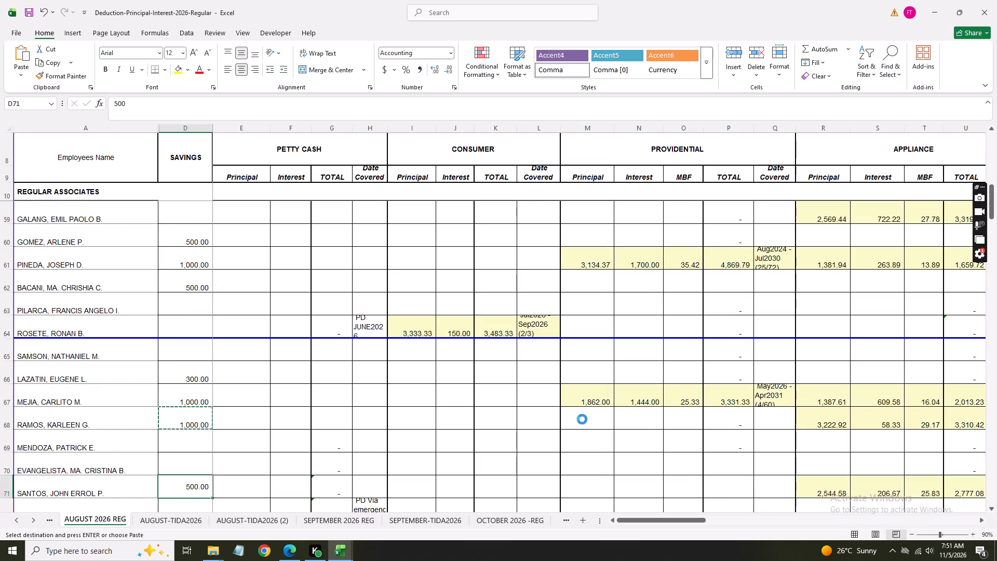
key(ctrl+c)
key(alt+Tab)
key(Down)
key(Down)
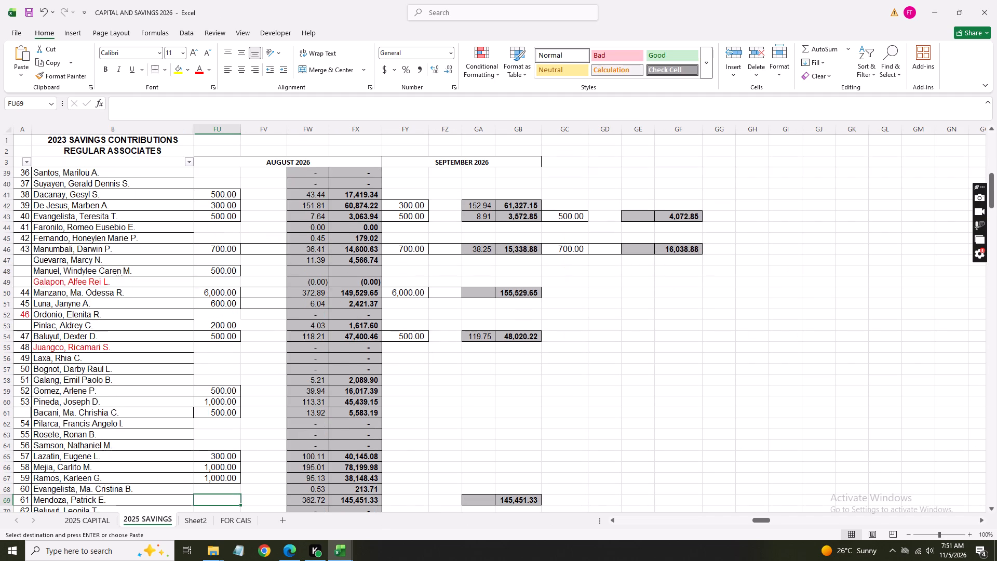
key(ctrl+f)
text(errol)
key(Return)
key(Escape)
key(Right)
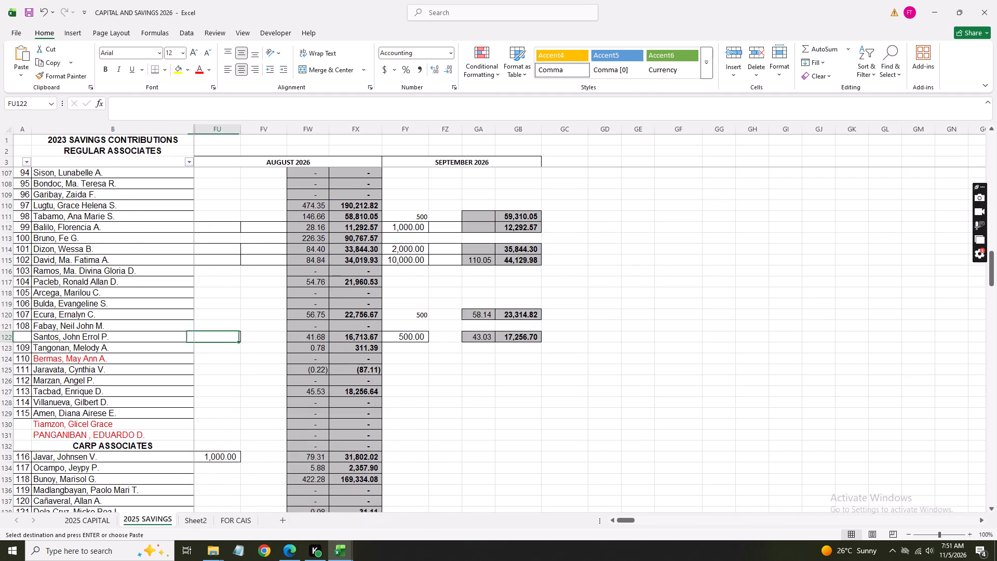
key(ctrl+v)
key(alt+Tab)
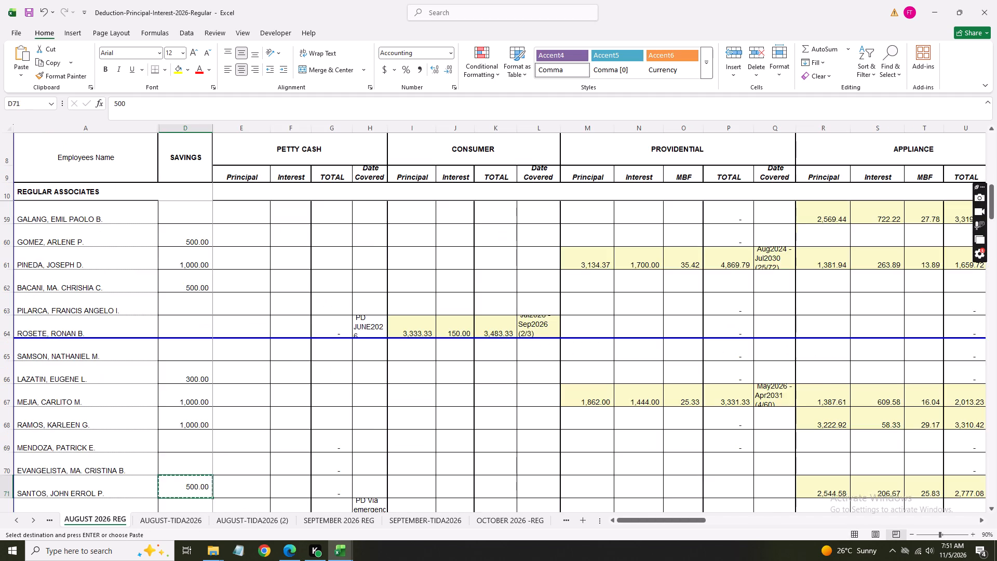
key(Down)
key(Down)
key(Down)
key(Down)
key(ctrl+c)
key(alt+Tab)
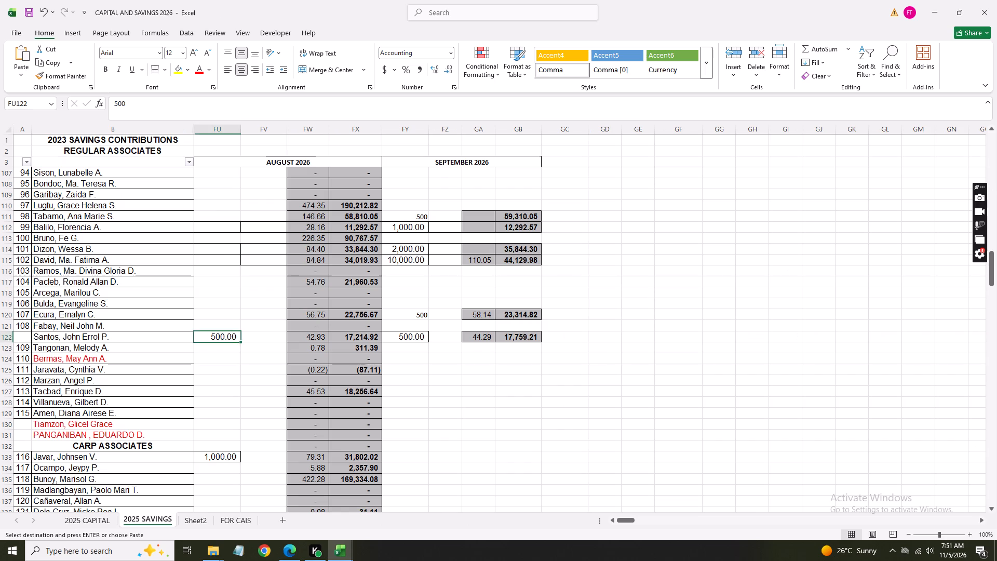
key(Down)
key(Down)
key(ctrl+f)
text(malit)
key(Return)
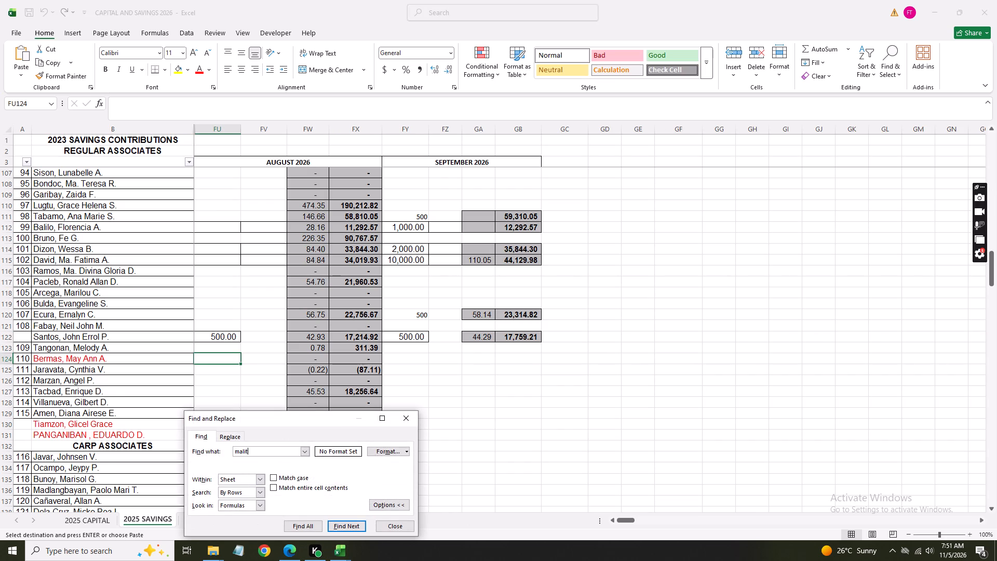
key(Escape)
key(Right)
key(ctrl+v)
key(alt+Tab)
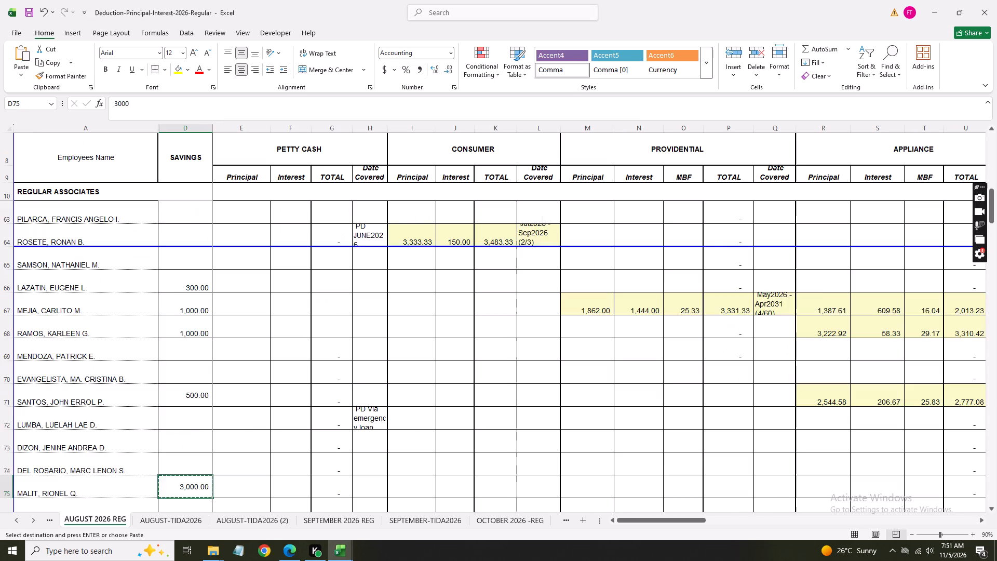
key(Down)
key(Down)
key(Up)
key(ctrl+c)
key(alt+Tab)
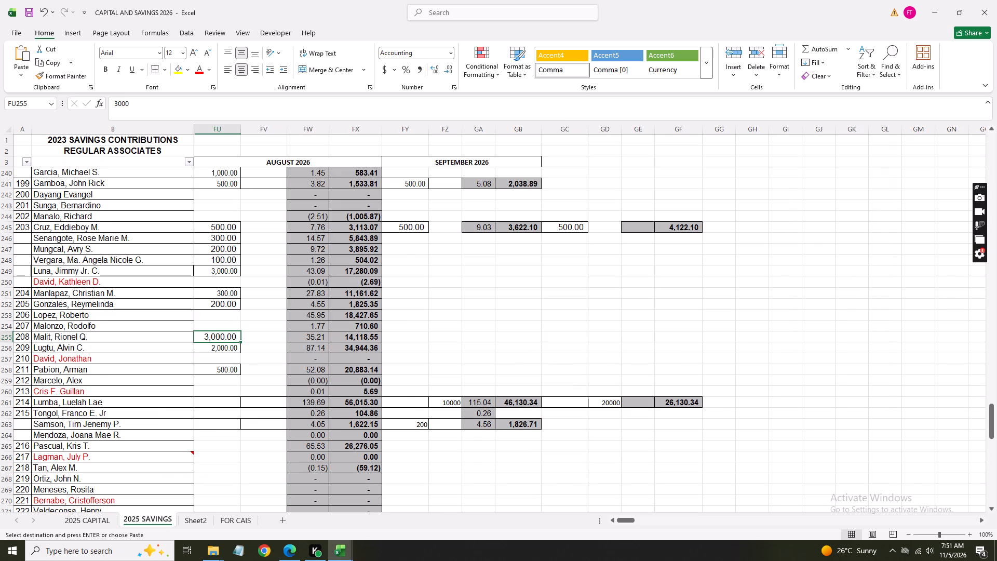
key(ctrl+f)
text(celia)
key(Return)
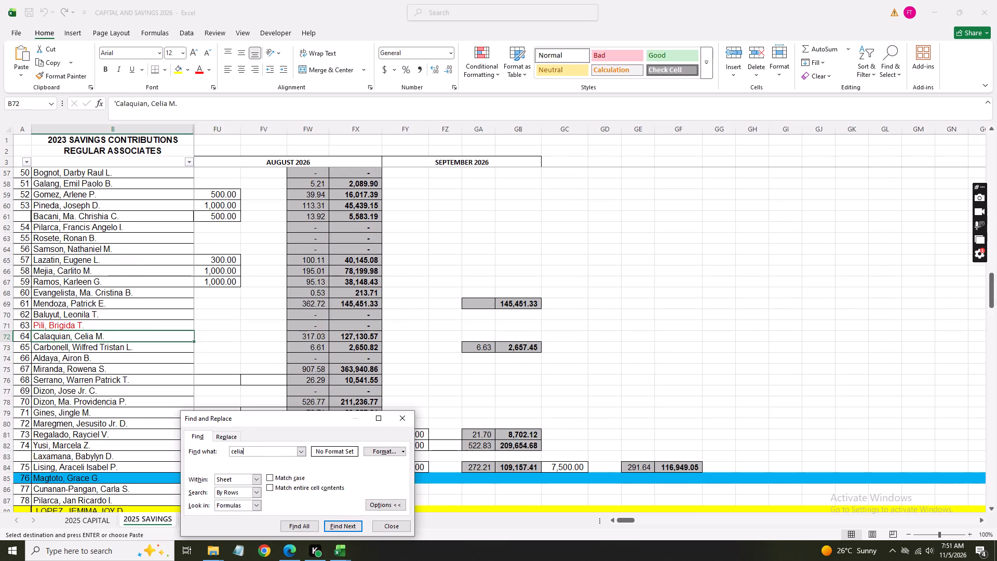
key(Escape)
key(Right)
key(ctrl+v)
Copy Paulo's 200 savings in D79 of AUGUST 2026 REG, find the associate in 2025 SAVINGS and paste it into FU103.
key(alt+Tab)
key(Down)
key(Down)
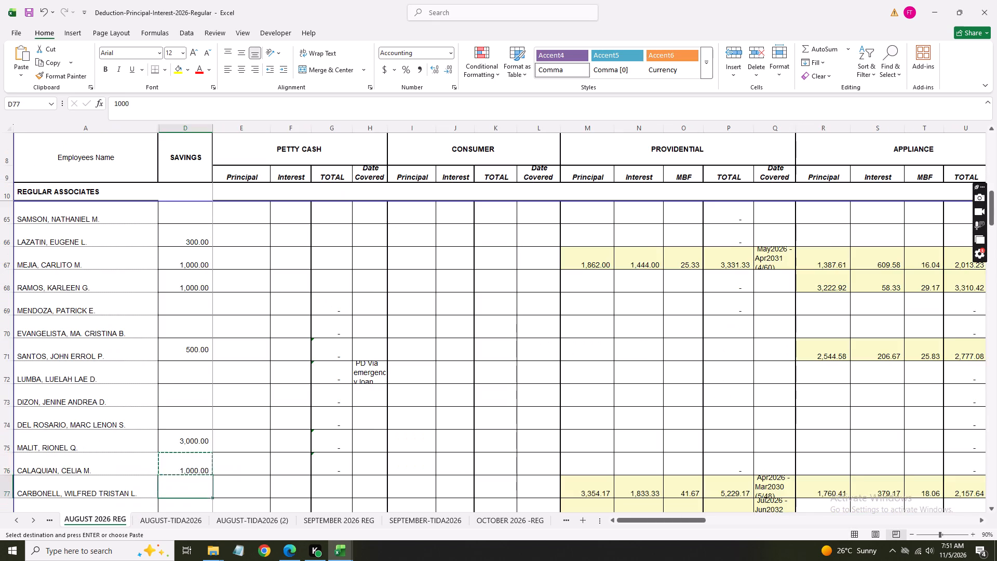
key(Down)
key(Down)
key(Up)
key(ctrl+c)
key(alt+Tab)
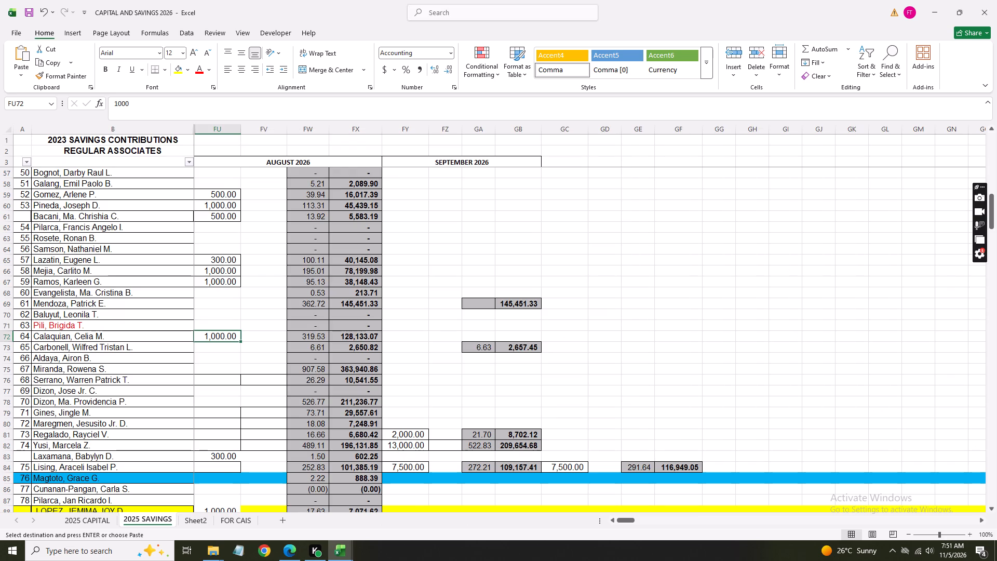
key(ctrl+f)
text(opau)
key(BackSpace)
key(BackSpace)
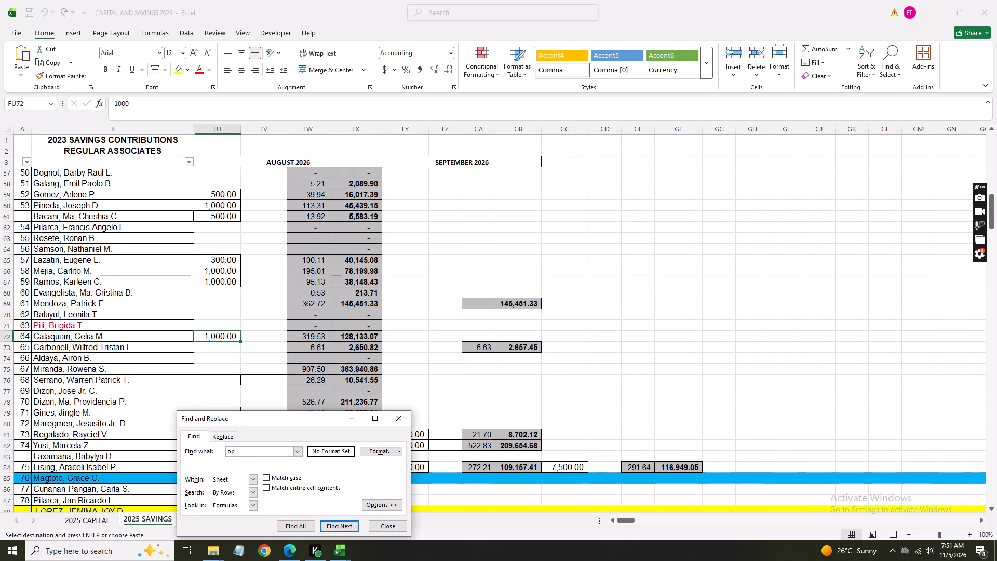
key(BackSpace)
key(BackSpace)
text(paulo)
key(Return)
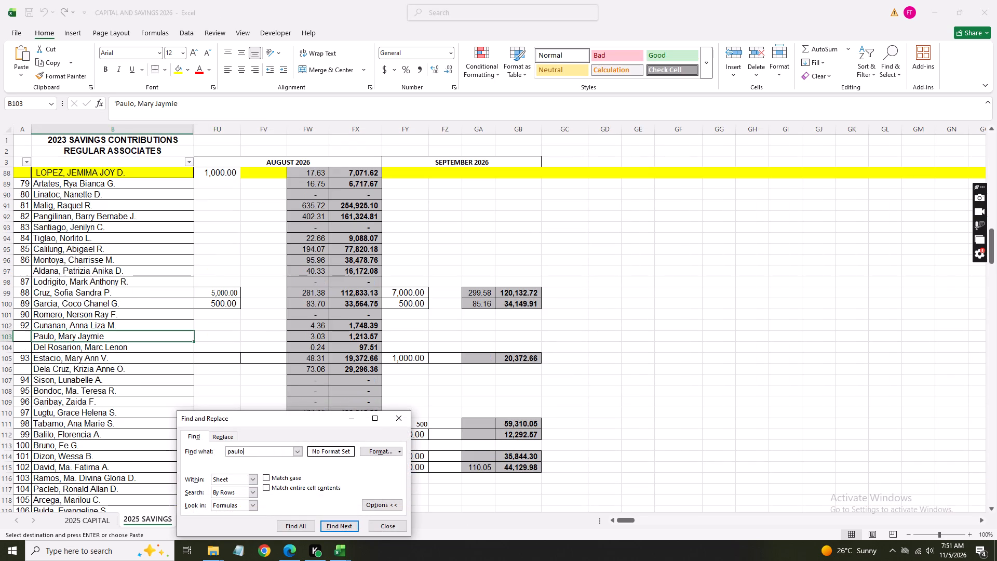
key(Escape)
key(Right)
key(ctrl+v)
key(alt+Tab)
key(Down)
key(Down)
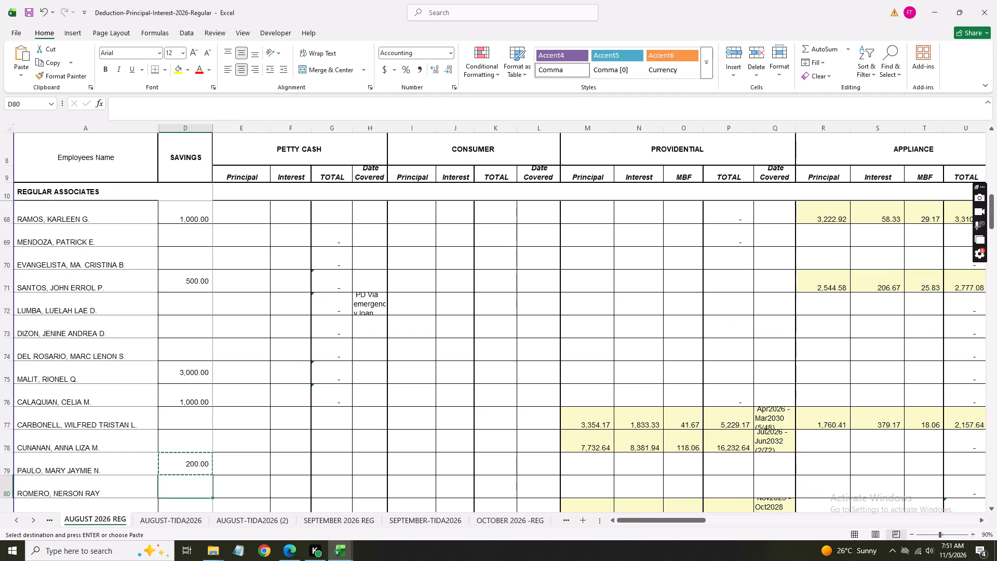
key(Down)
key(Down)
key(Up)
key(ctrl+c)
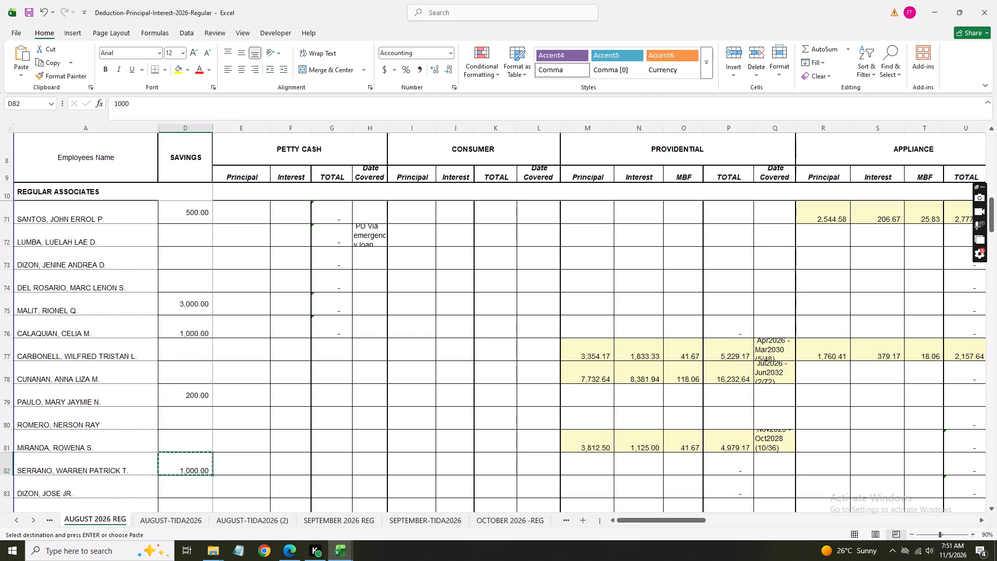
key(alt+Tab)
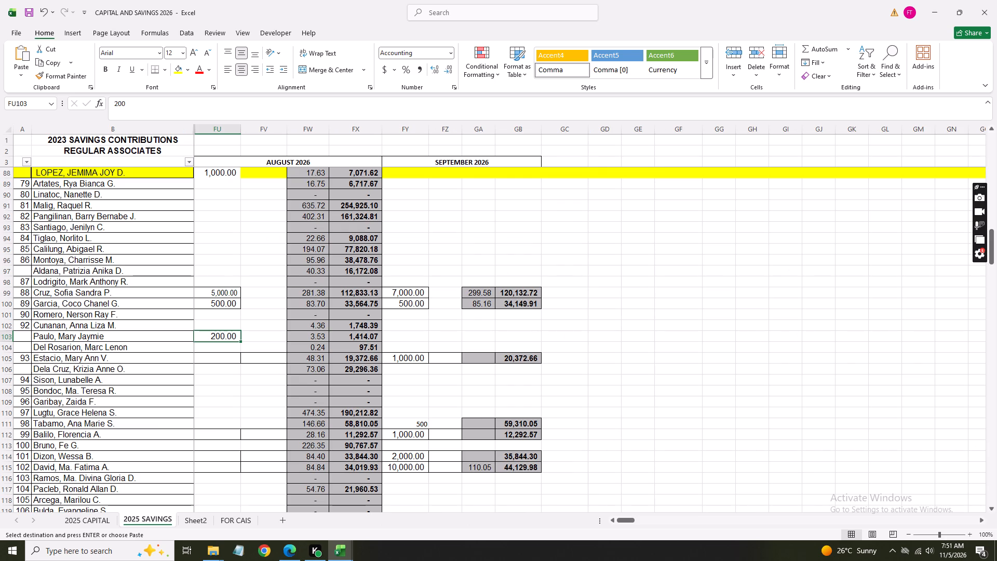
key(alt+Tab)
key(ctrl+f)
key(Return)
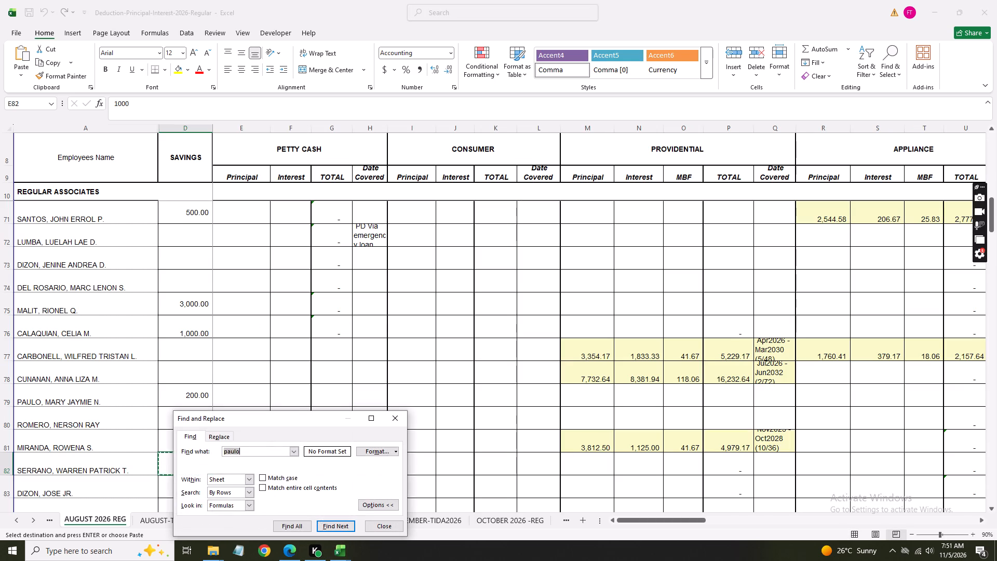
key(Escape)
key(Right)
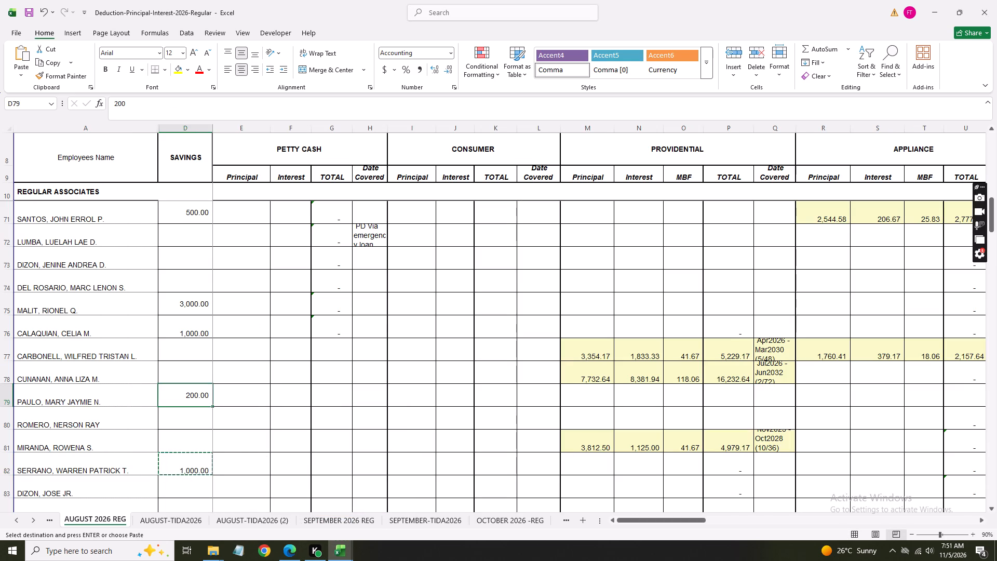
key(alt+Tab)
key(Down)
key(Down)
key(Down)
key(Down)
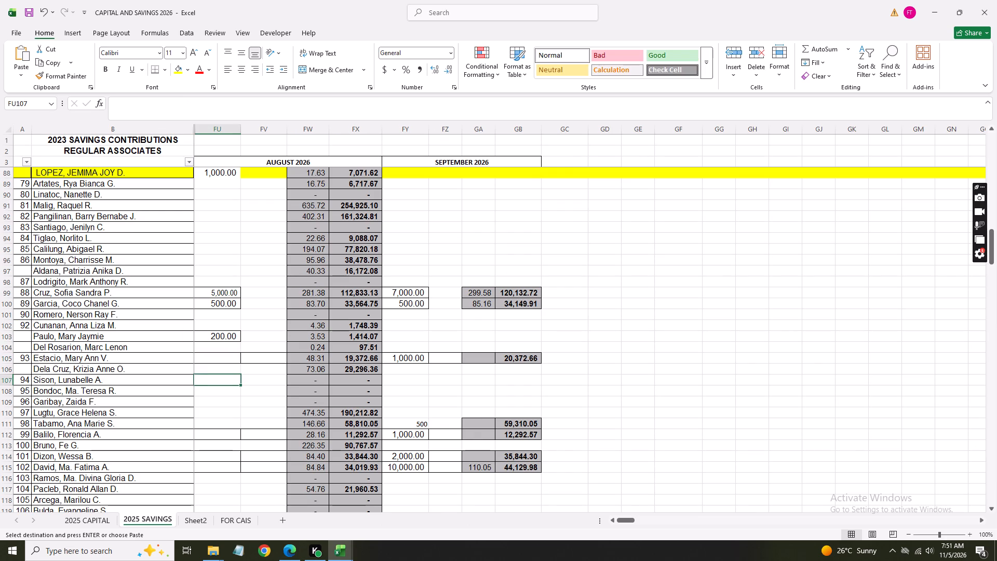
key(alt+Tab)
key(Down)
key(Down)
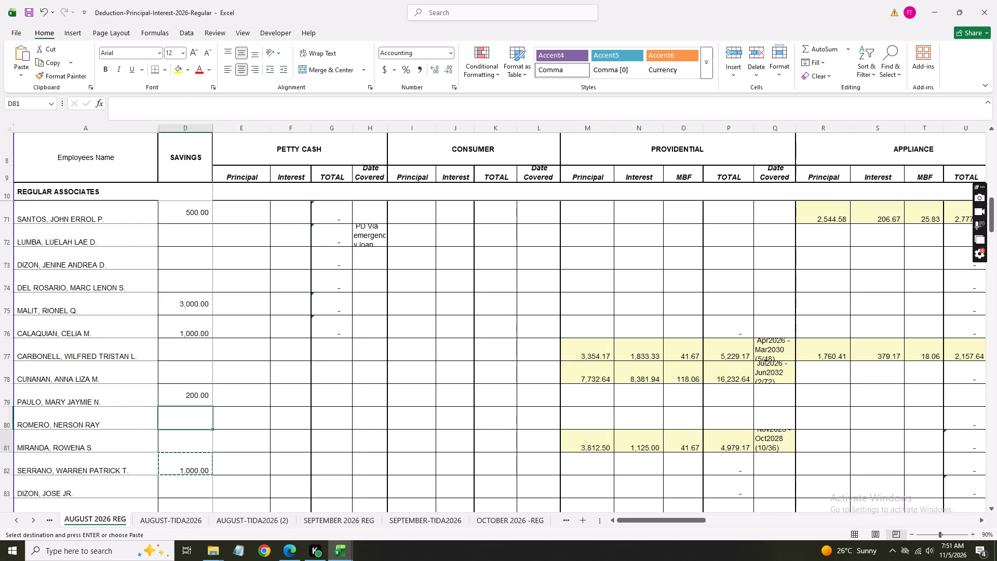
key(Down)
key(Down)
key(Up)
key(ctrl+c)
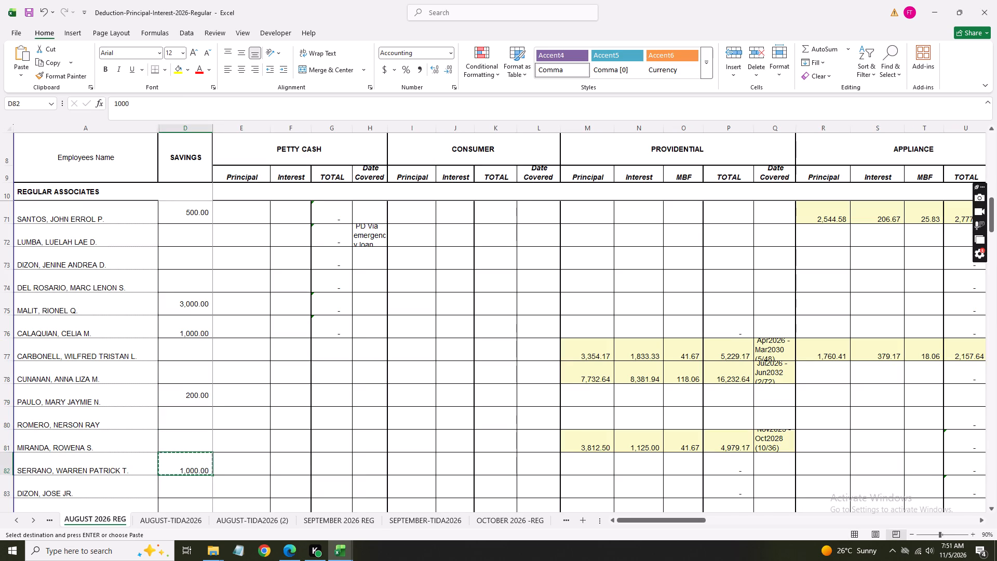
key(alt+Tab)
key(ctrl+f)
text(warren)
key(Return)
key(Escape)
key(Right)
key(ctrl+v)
Copy Gines's 1,500 savings in D85 of AUGUST 2026 REG, find the associate in 2025 SAVINGS and paste it into FU79.
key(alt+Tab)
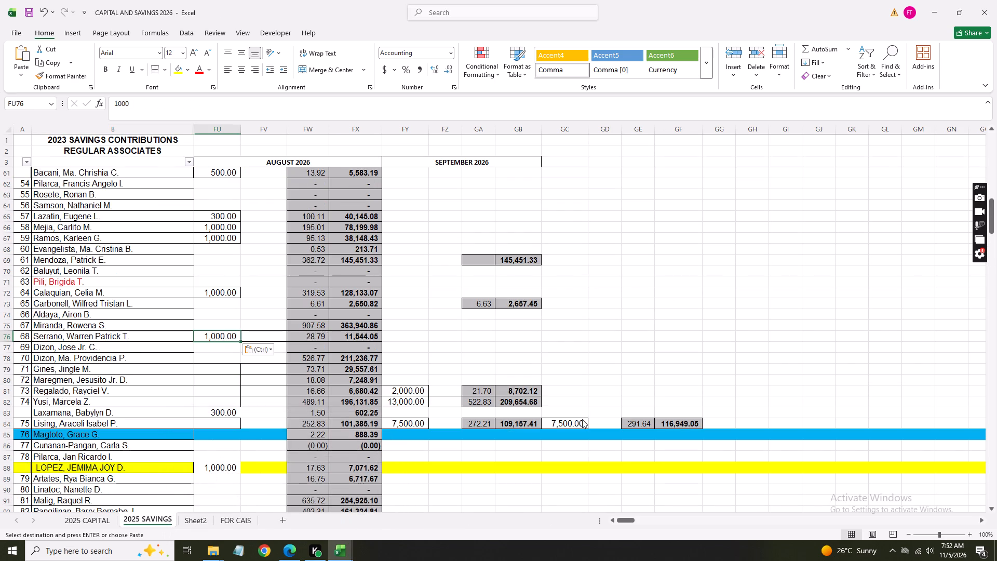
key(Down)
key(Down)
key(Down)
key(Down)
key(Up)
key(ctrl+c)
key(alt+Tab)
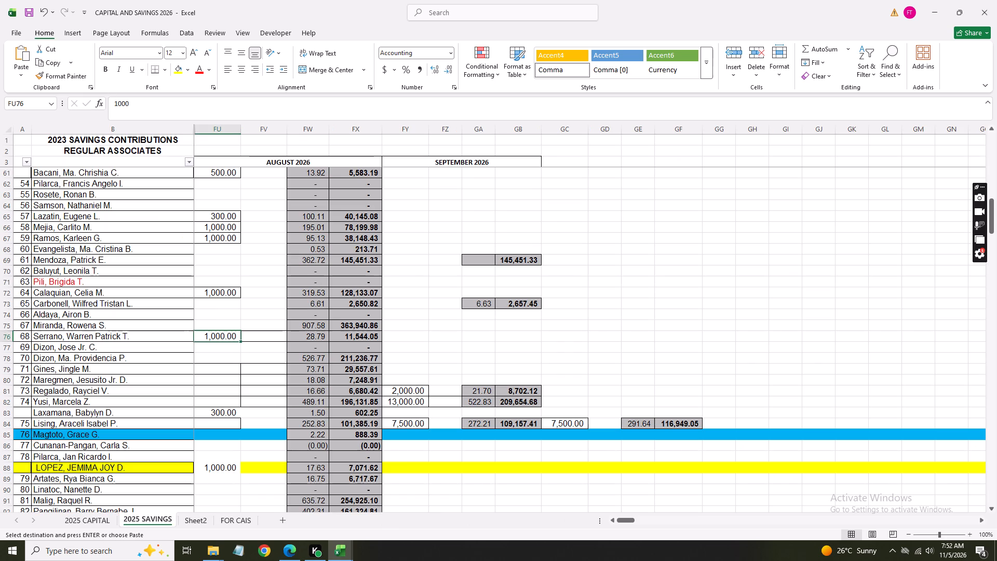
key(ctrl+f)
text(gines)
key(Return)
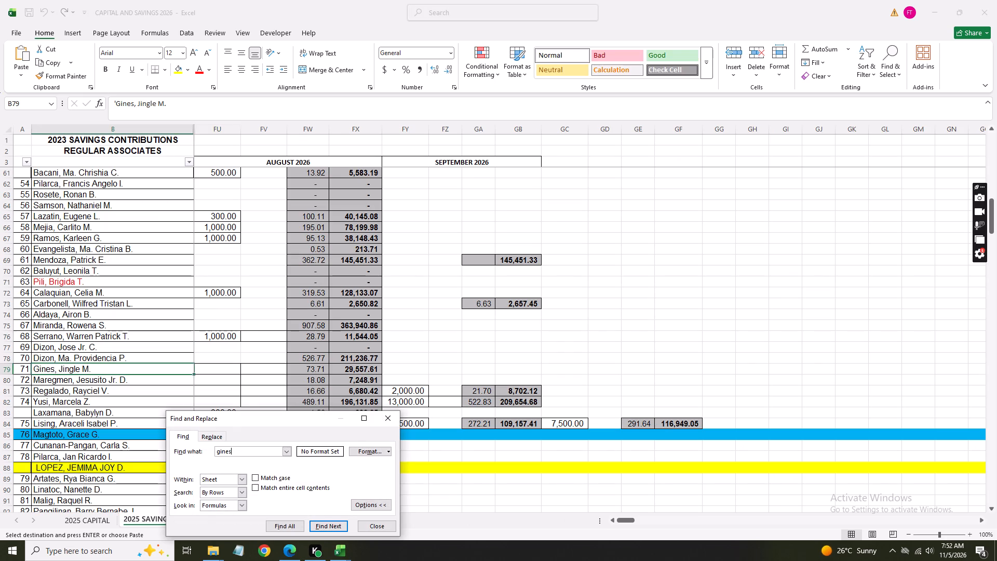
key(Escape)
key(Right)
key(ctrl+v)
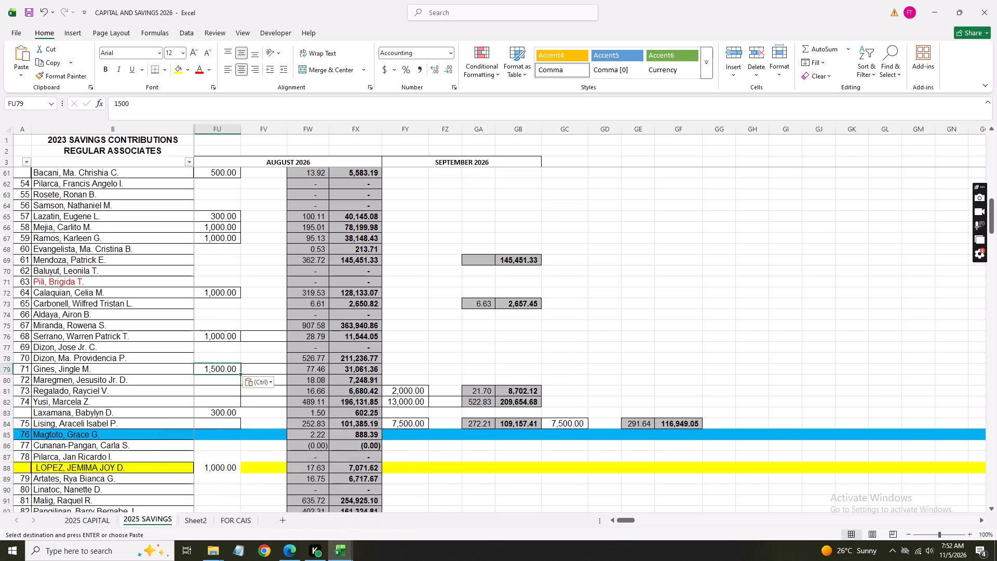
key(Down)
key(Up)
Copy Maregmen's 500 savings in D86 of AUGUST 2026 REG into the August 2026 cell FU80 in 2025 SAVINGS.
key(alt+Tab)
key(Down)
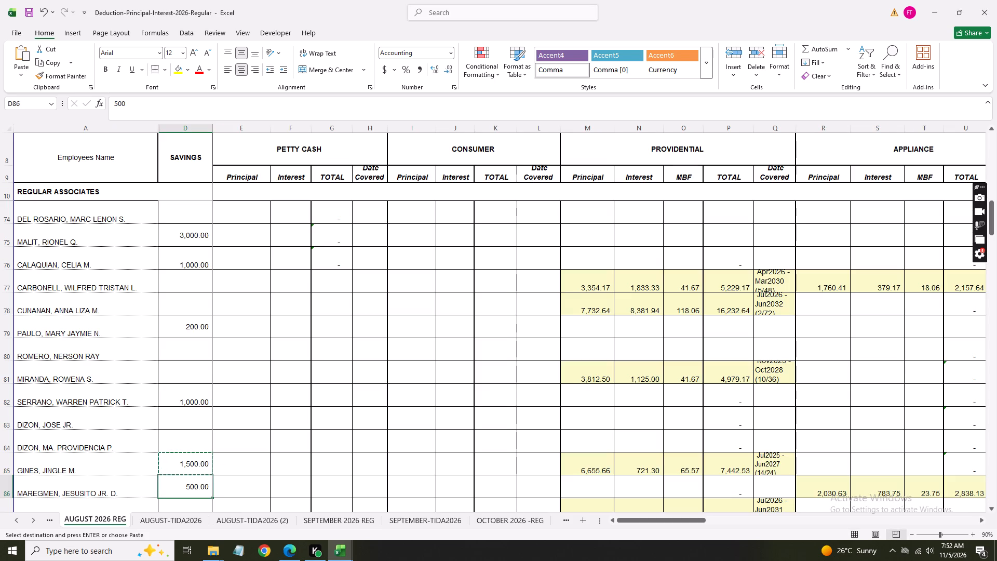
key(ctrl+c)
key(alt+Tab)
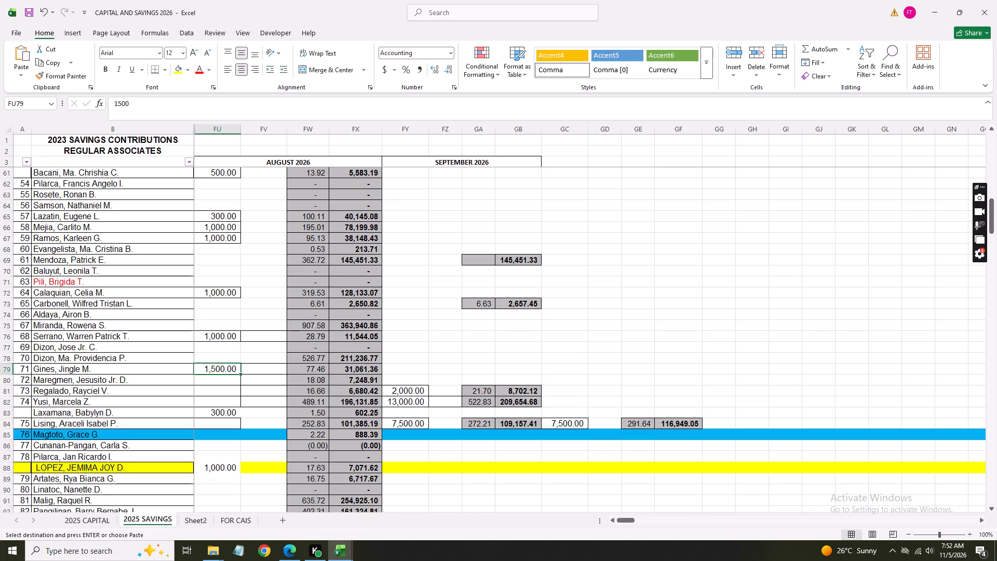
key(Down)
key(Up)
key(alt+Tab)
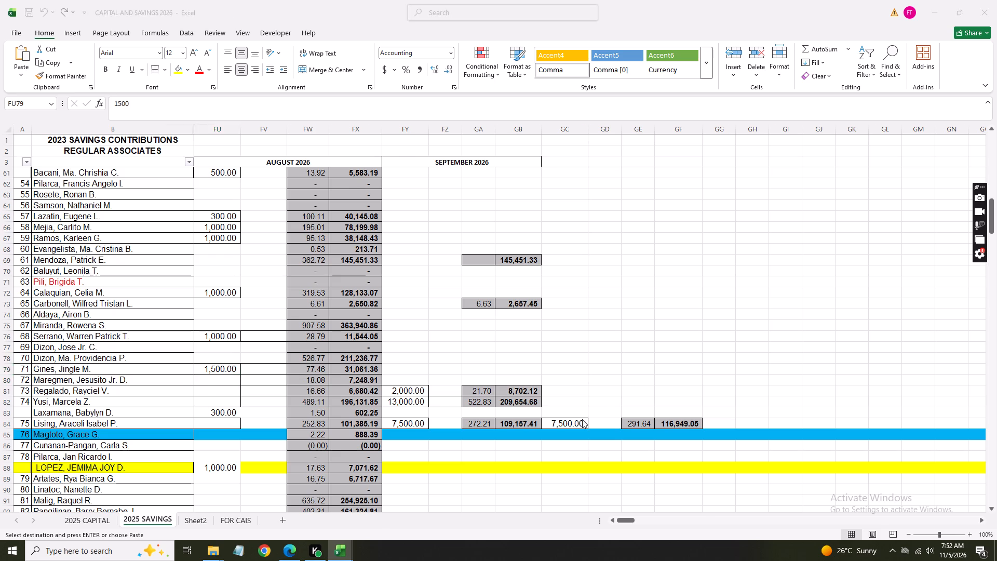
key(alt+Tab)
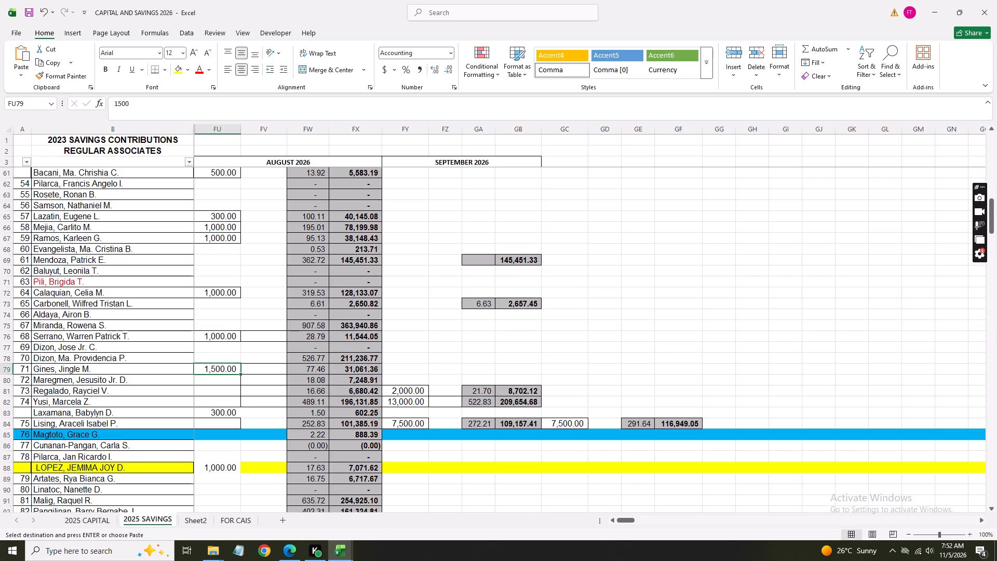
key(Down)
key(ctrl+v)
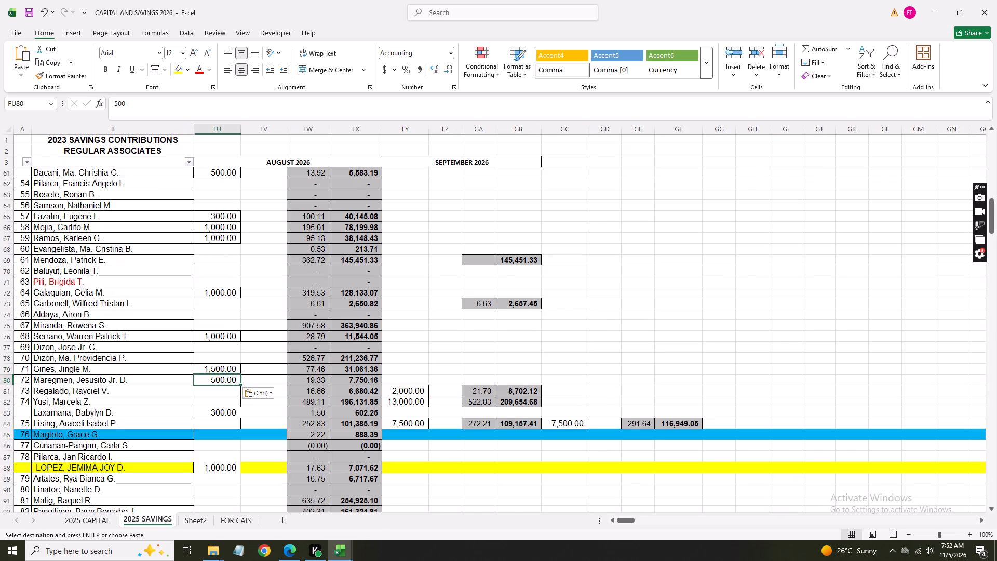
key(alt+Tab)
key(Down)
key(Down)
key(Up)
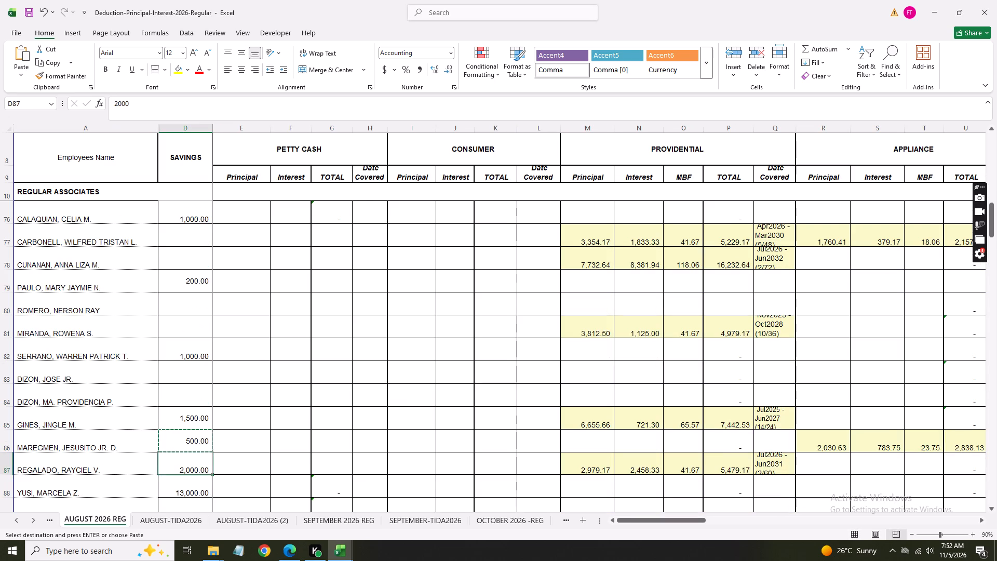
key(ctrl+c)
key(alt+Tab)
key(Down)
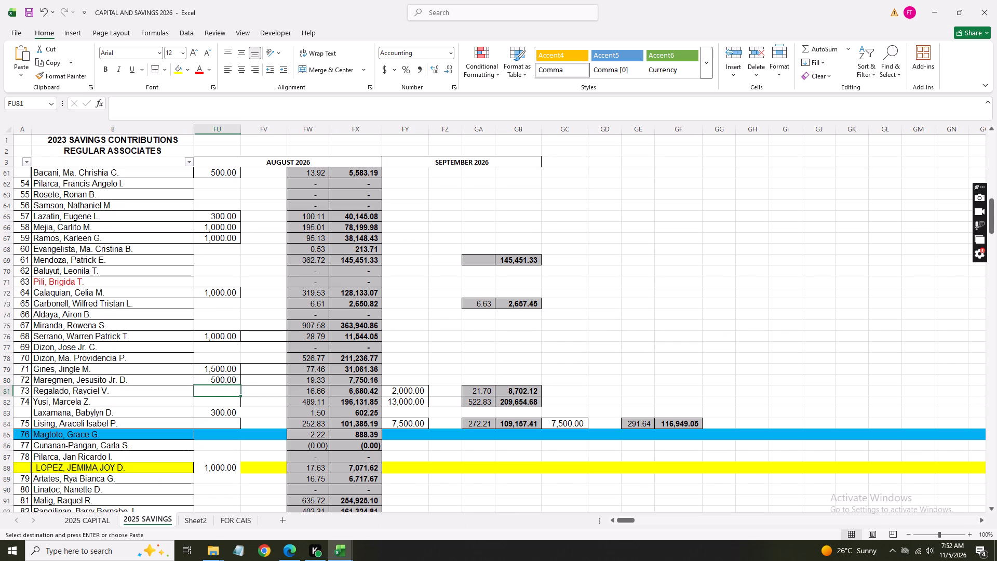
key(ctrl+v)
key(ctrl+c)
Copy Yusi's 13,000 savings in D88 of AUGUST 2026 REG into the August 2026 cell FU82 in 2025 SAVINGS.
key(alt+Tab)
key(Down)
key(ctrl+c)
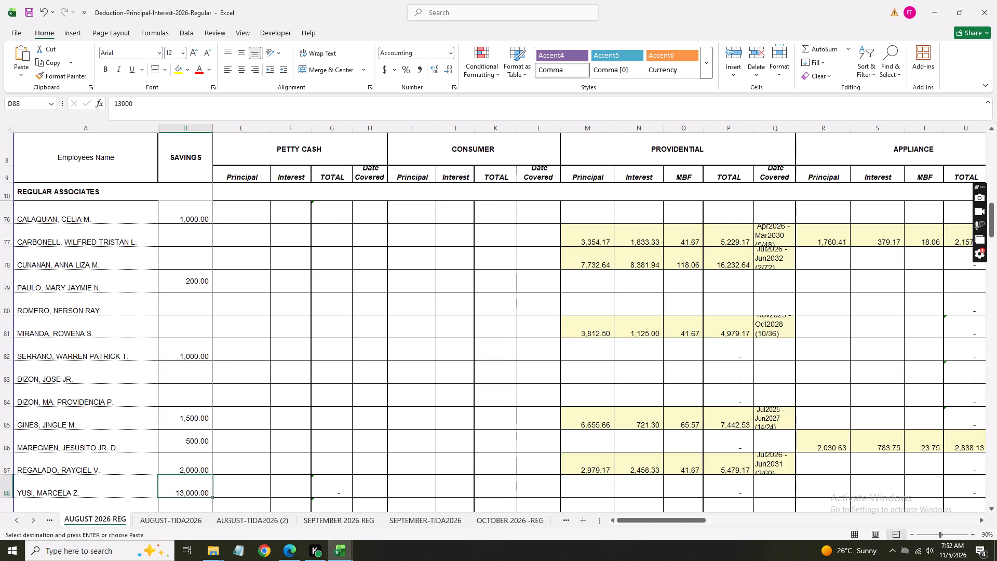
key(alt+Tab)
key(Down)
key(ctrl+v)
Copy Lising's 7,500 savings in D89 of AUGUST 2026 REG into the August 2026 cell FU84 in 2025 SAVINGS.
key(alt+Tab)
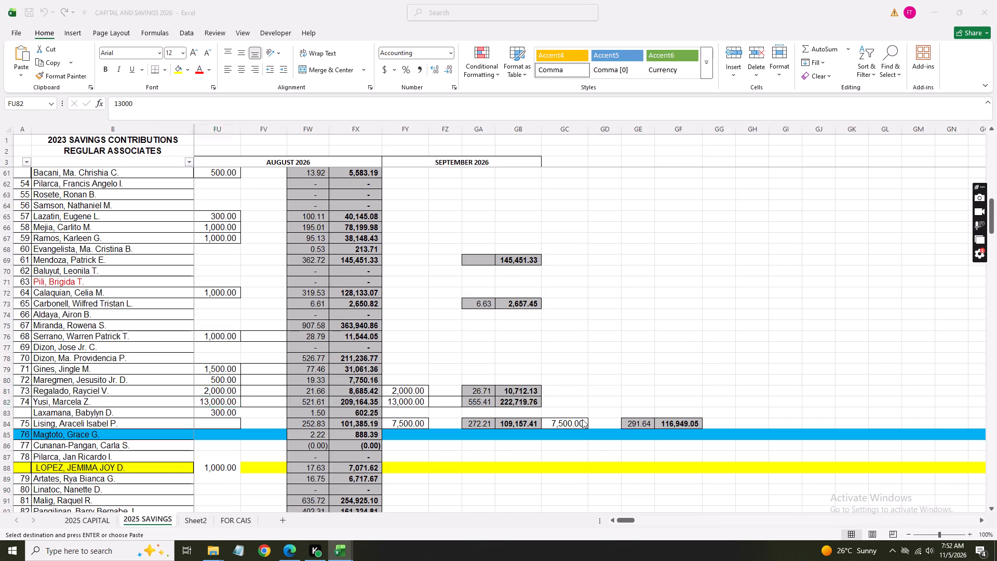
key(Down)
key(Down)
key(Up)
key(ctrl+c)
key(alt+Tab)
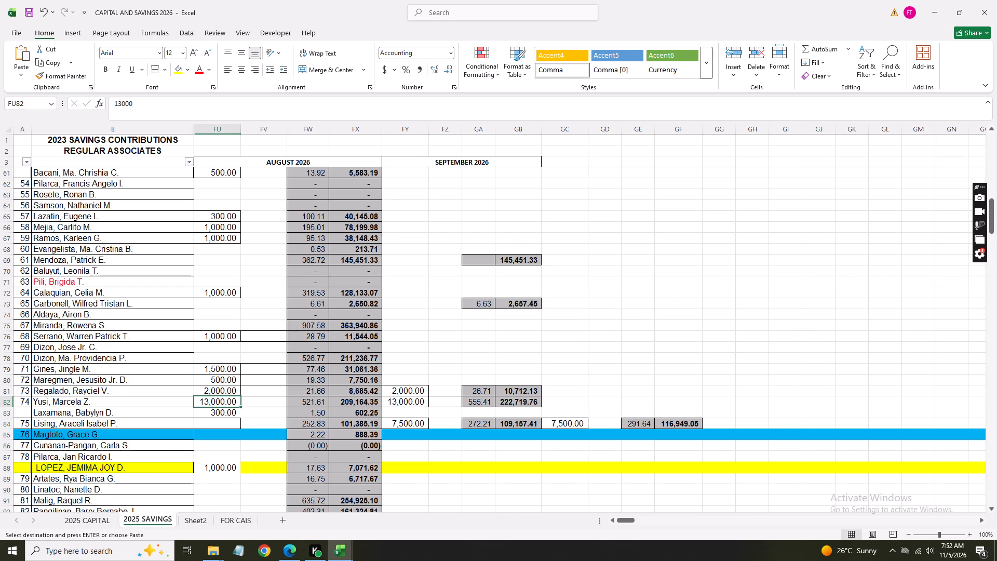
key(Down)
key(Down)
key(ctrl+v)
Copy Pascual's 500 savings in D92 of AUGUST 2026 REG, find the matching associate in 2025 SAVINGS and paste it into FU265.
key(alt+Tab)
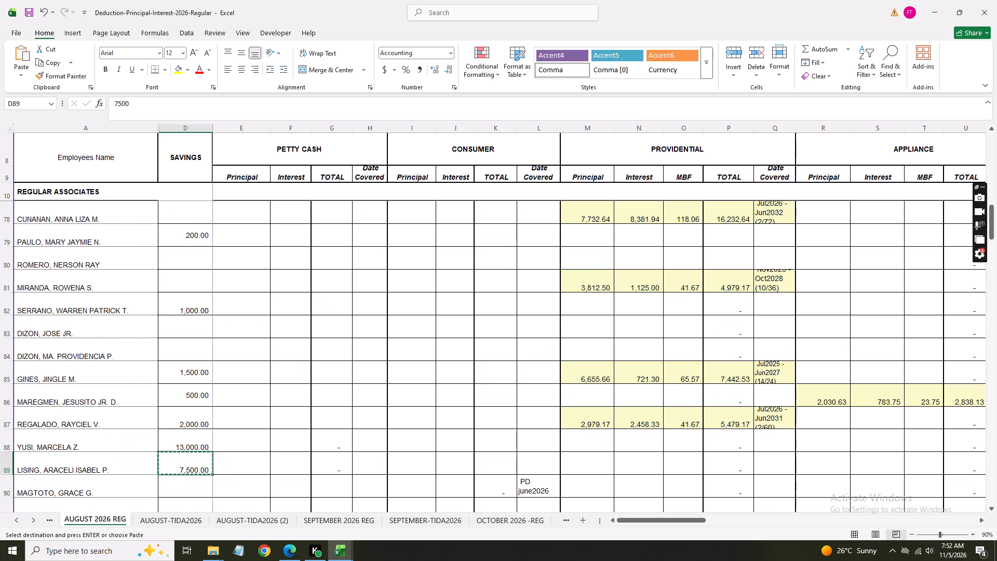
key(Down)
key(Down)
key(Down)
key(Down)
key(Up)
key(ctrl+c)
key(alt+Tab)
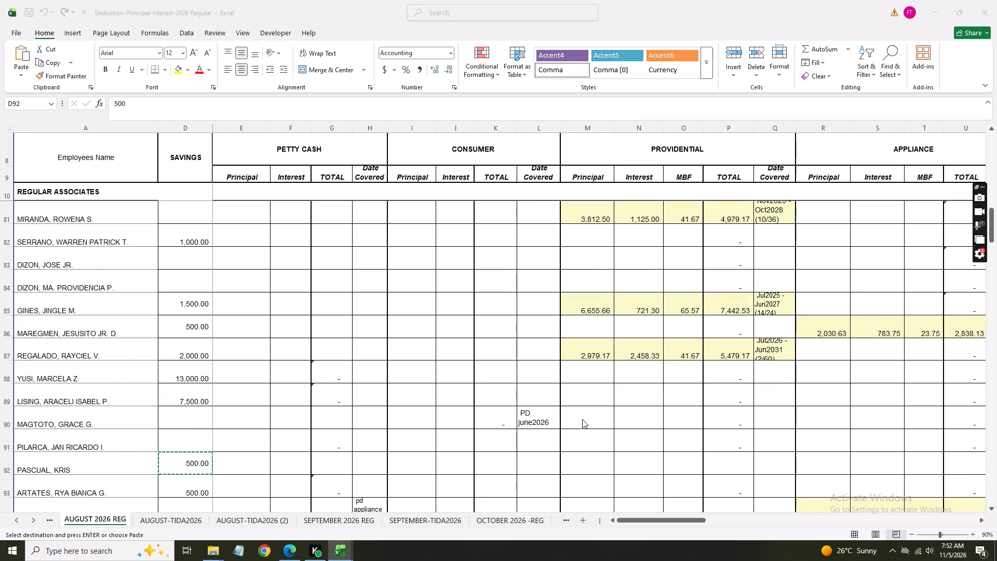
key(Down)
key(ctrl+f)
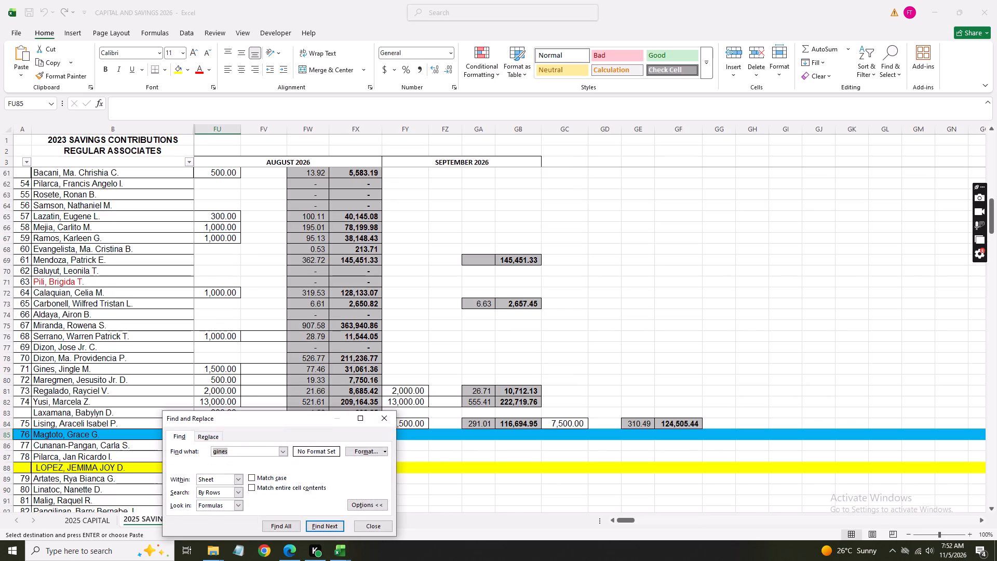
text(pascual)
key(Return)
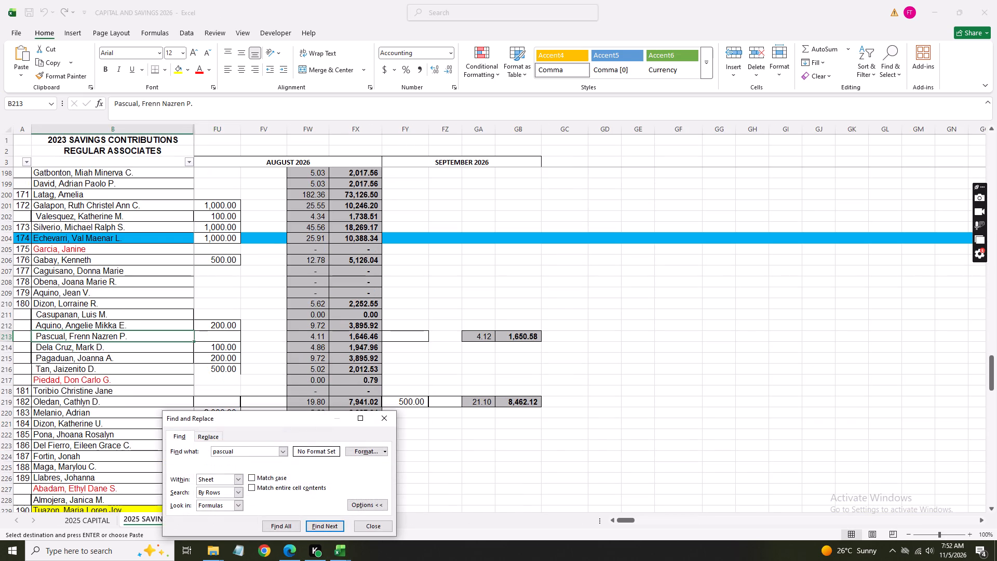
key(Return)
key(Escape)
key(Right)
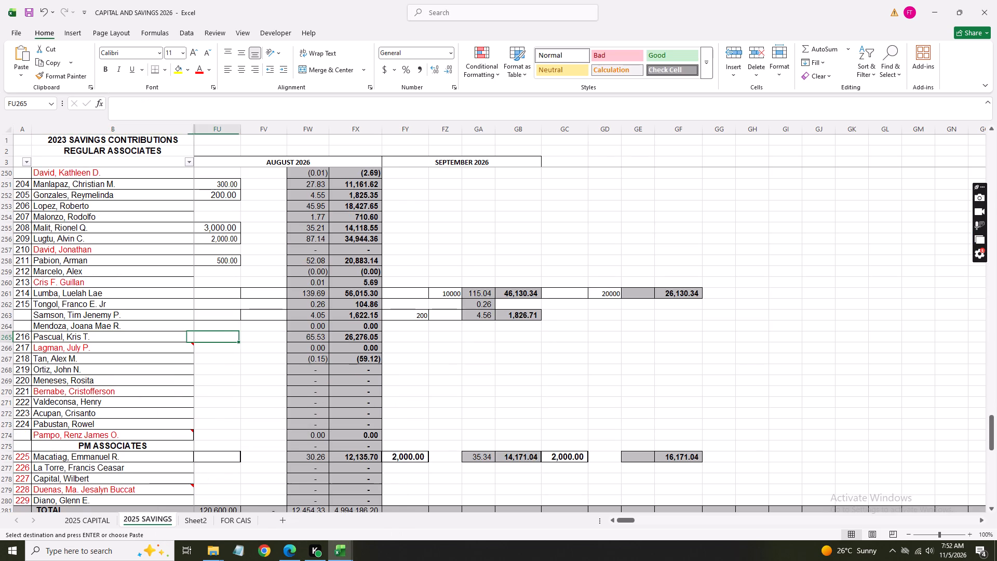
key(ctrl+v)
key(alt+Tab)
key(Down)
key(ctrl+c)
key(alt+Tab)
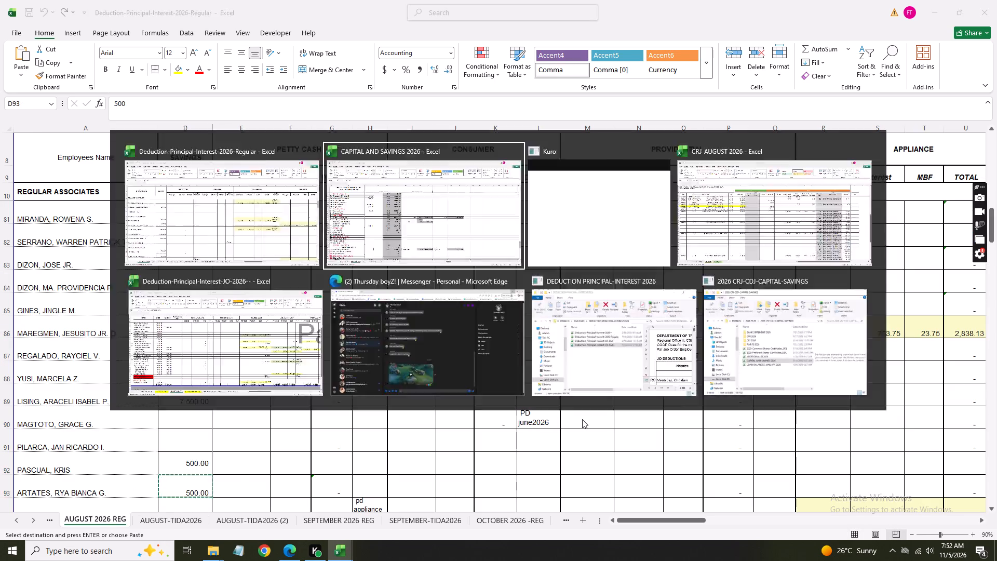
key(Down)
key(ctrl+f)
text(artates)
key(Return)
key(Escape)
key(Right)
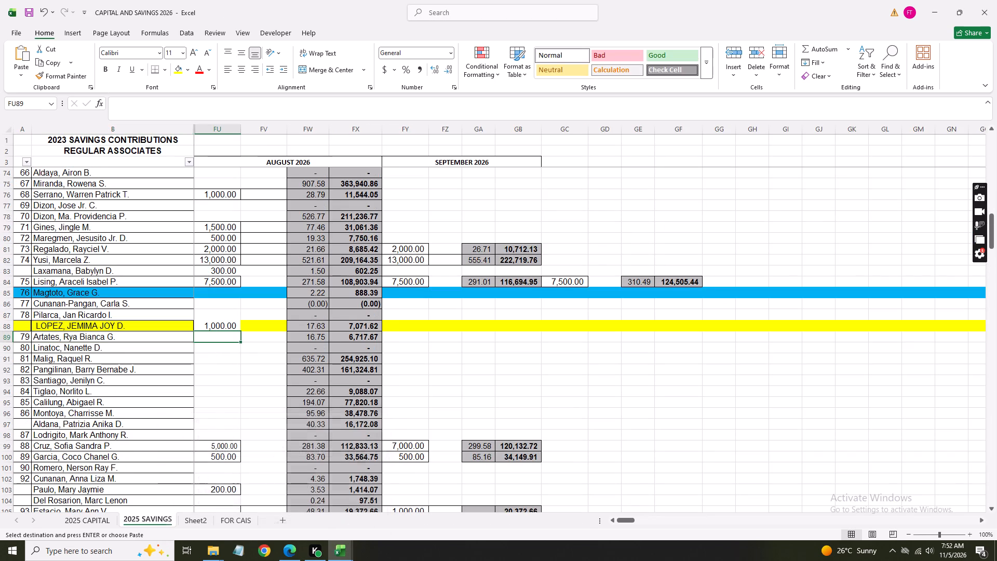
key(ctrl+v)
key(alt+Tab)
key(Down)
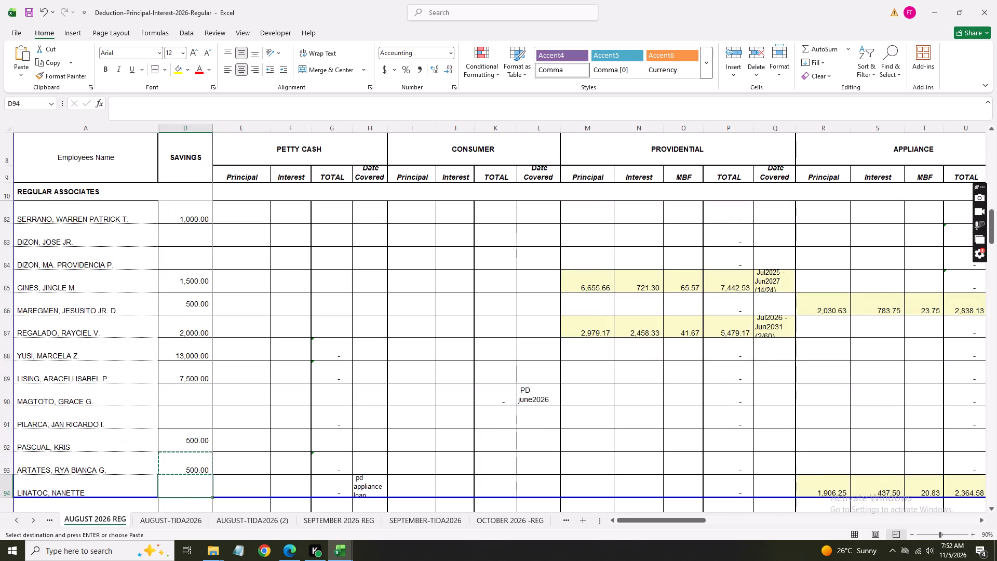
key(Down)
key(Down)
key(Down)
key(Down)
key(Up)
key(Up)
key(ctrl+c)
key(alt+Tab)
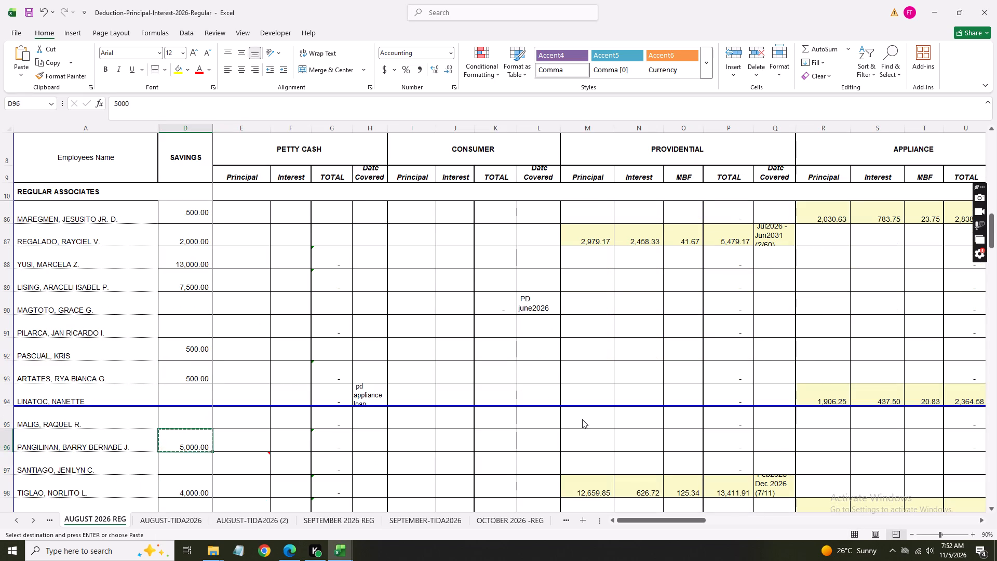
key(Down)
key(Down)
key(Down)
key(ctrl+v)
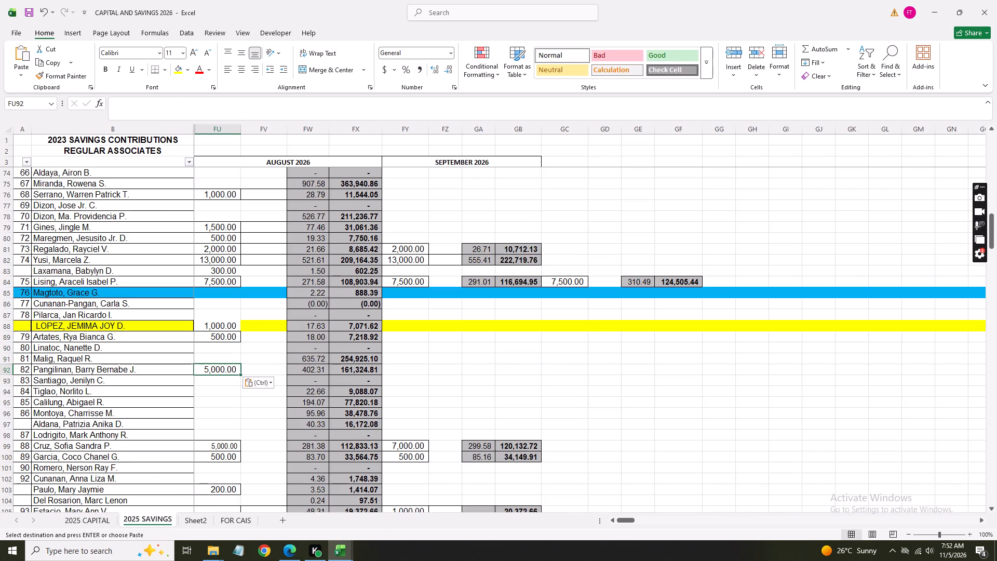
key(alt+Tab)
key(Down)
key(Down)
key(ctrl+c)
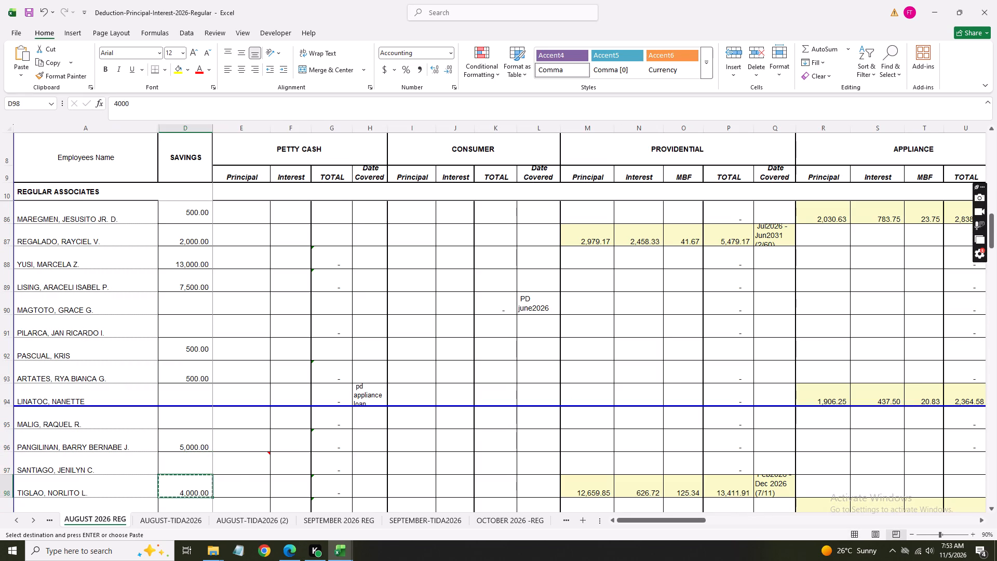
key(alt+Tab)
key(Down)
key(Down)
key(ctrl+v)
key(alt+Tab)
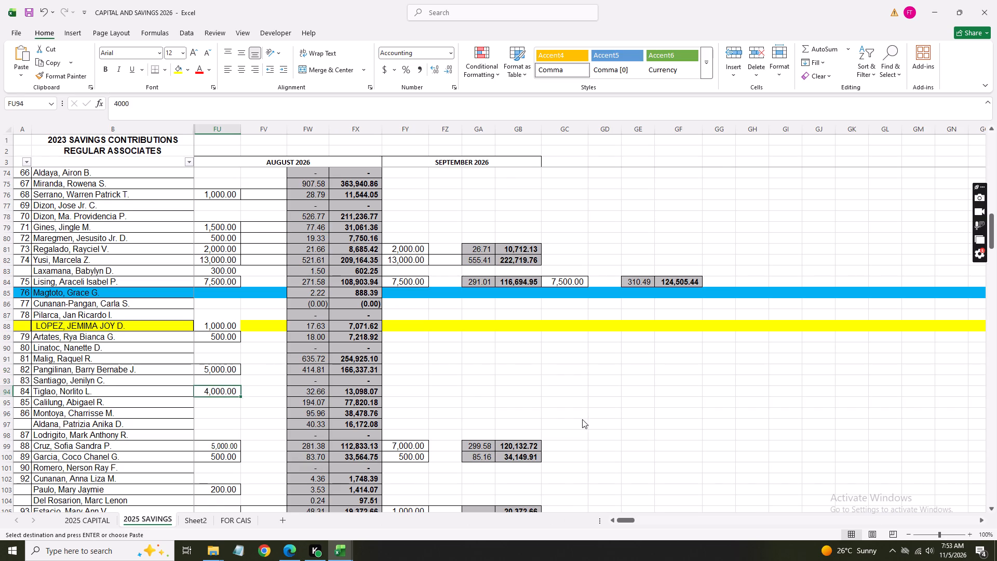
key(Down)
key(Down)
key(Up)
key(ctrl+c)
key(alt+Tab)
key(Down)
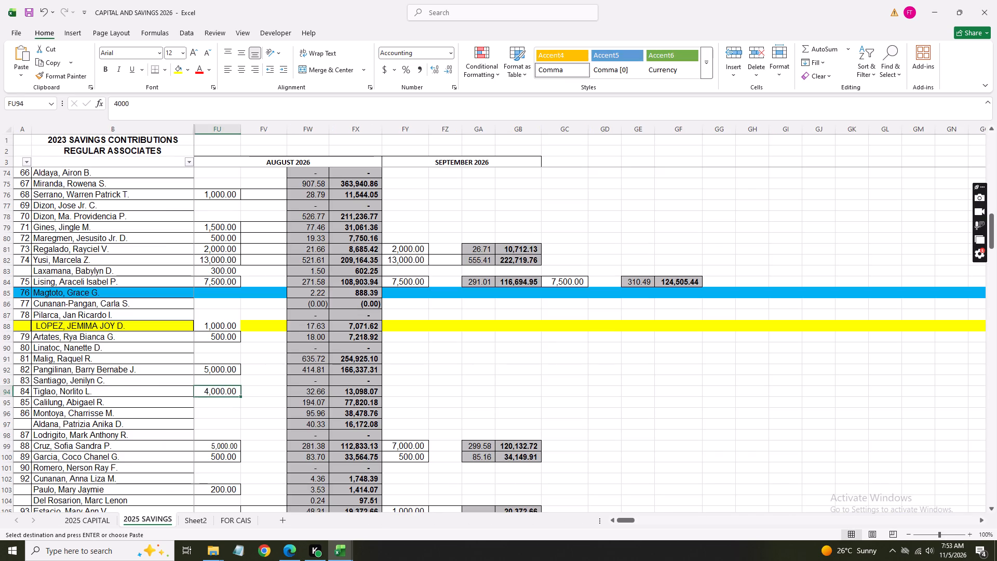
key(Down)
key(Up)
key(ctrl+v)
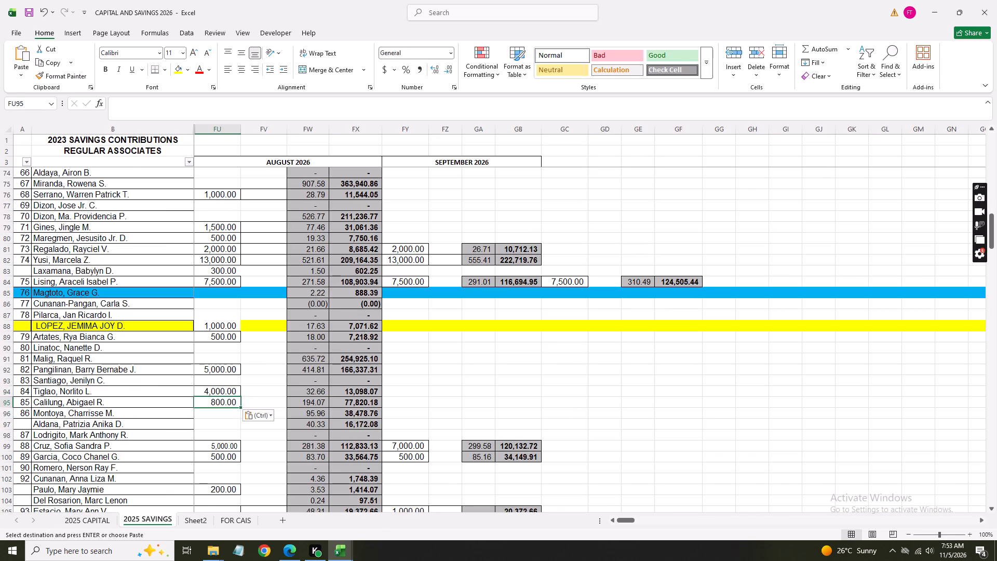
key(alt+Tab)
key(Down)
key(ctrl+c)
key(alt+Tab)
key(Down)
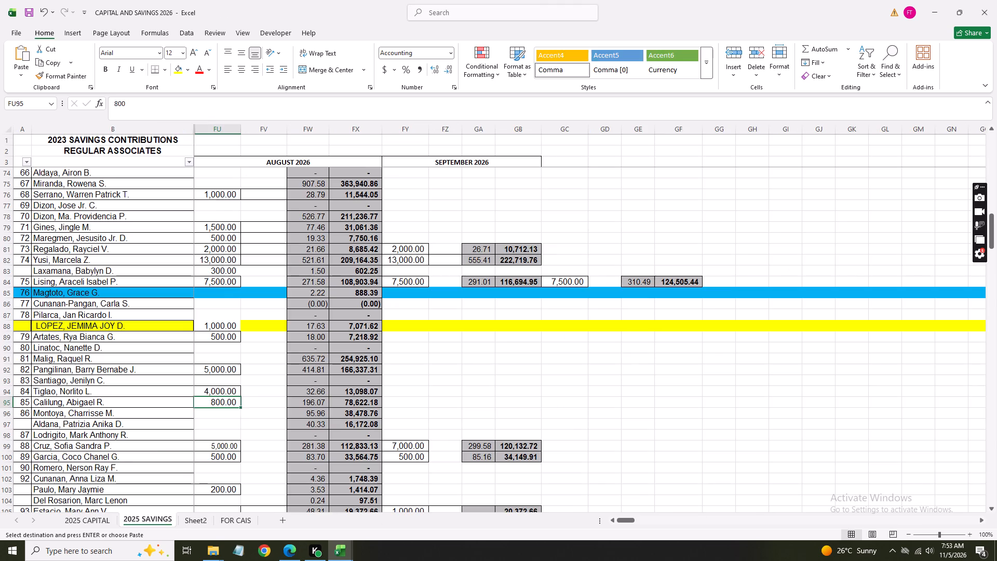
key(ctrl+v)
Copy Aldana's 500 savings in D101 of AUGUST 2026 REG into the August 2026 cell FU97 in 2025 SAVINGS.
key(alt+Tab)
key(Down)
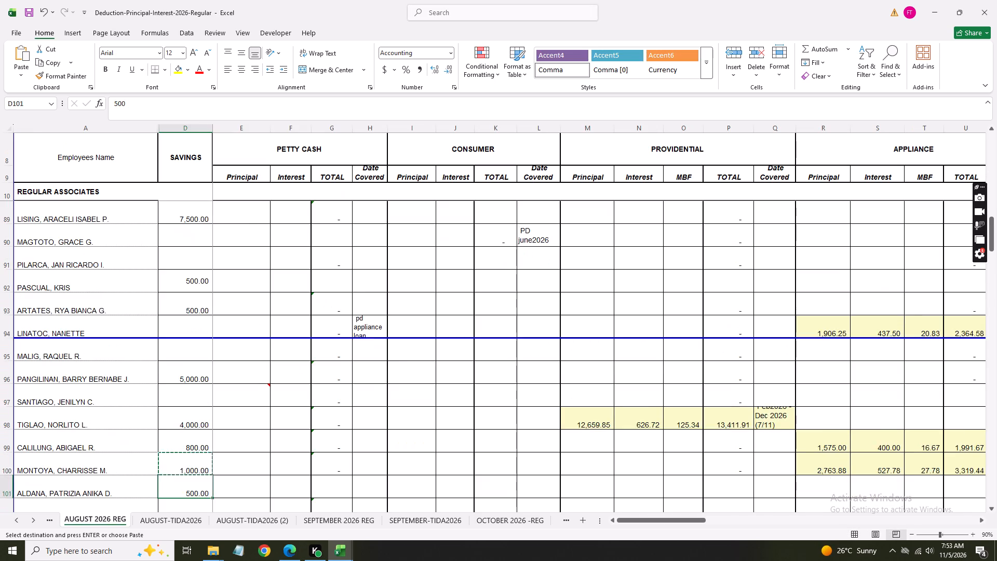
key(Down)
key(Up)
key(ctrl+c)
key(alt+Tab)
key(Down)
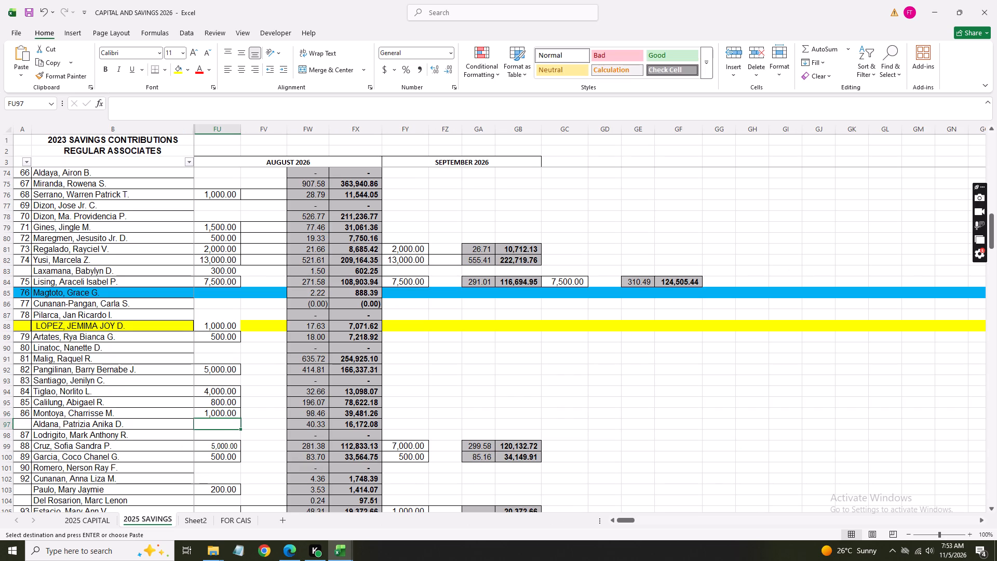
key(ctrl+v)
Find Sanchez in 2025 SAVINGS by surname or first name and add the 7,000 savings from D102 of AUGUST 2026 REG to the 5,000 in FU99.
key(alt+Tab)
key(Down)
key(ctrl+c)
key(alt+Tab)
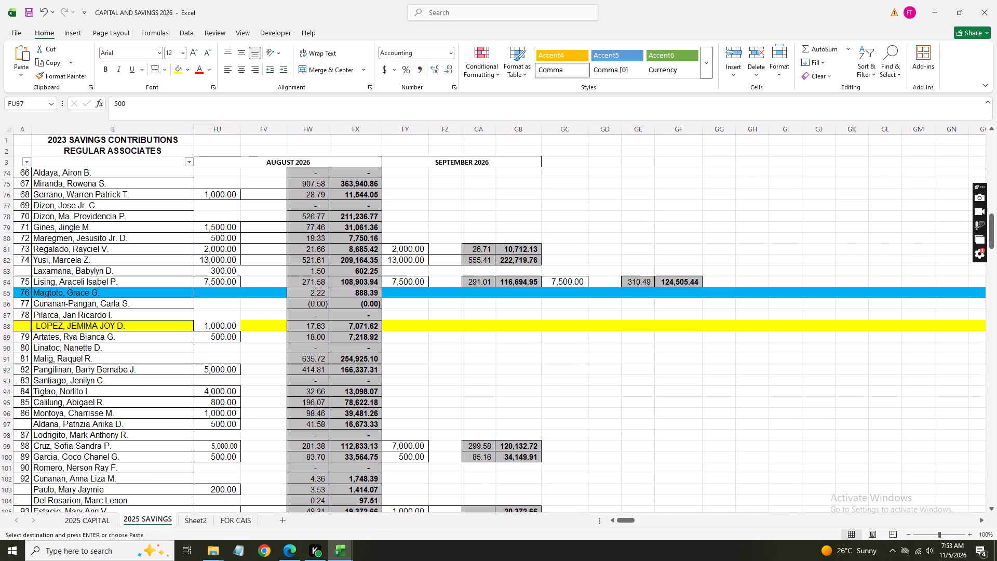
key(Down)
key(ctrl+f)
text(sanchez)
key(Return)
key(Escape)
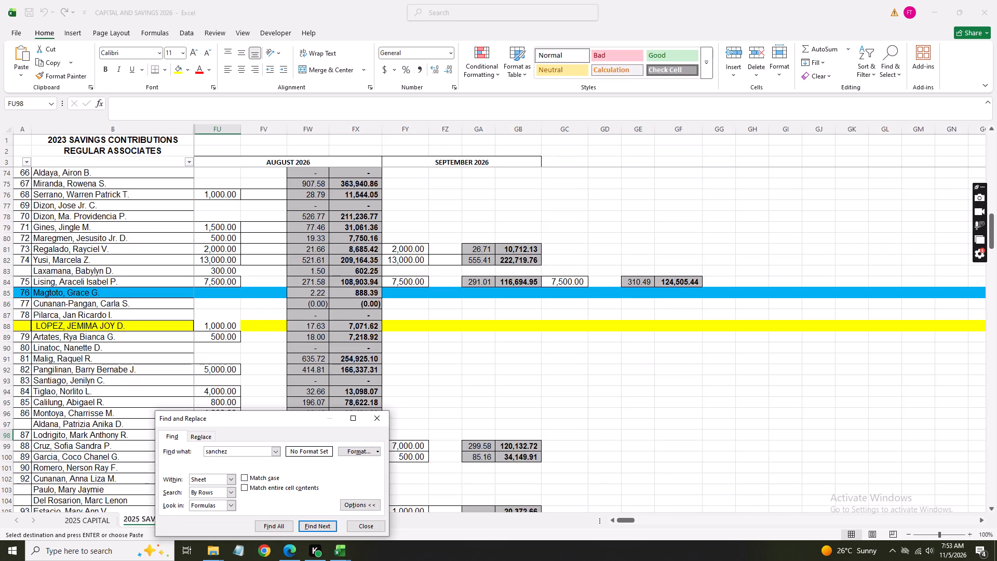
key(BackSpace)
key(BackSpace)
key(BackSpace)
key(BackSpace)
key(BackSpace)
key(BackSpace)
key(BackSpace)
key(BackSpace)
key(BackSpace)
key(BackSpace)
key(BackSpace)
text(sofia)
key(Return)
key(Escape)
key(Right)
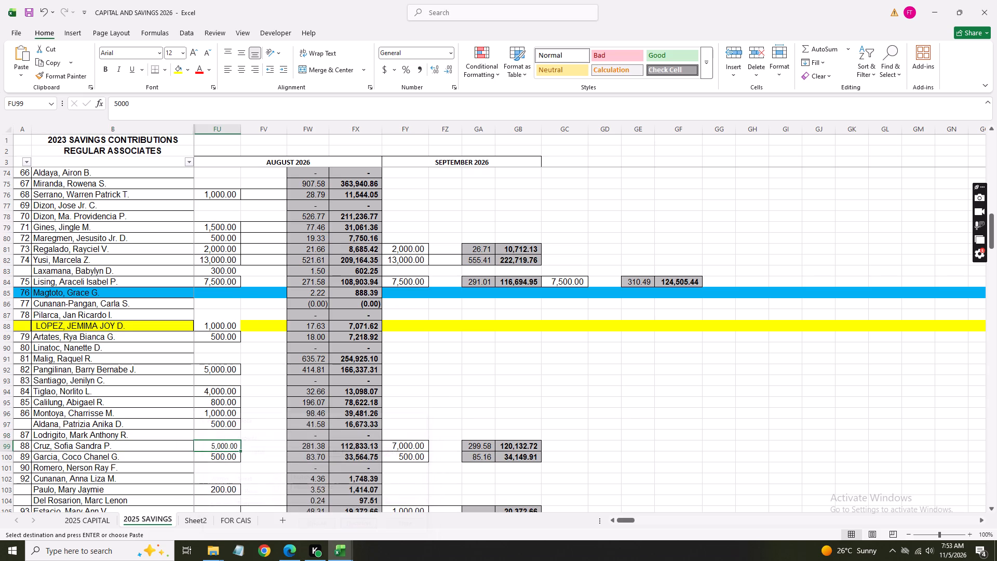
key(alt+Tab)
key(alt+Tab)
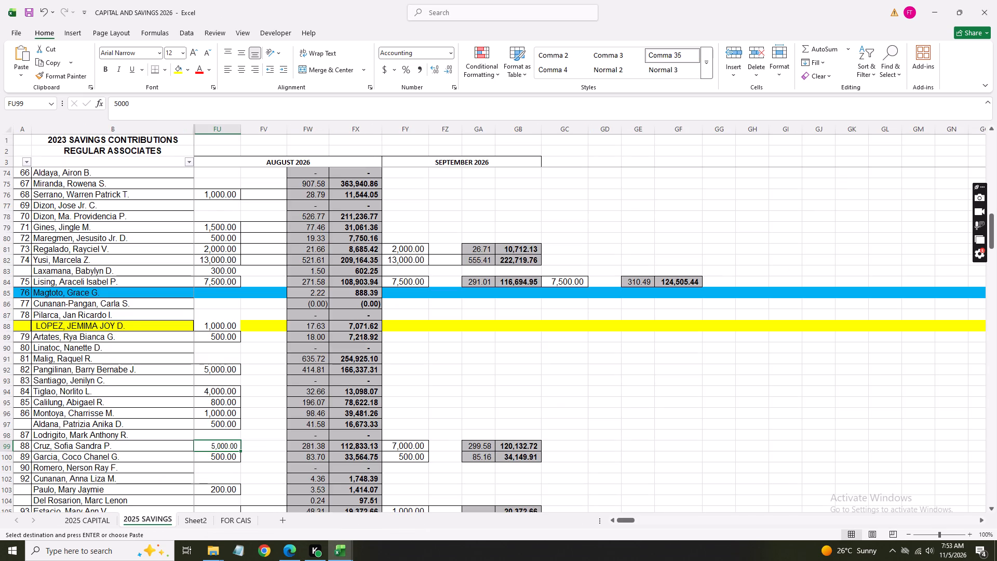
click(190, 101)
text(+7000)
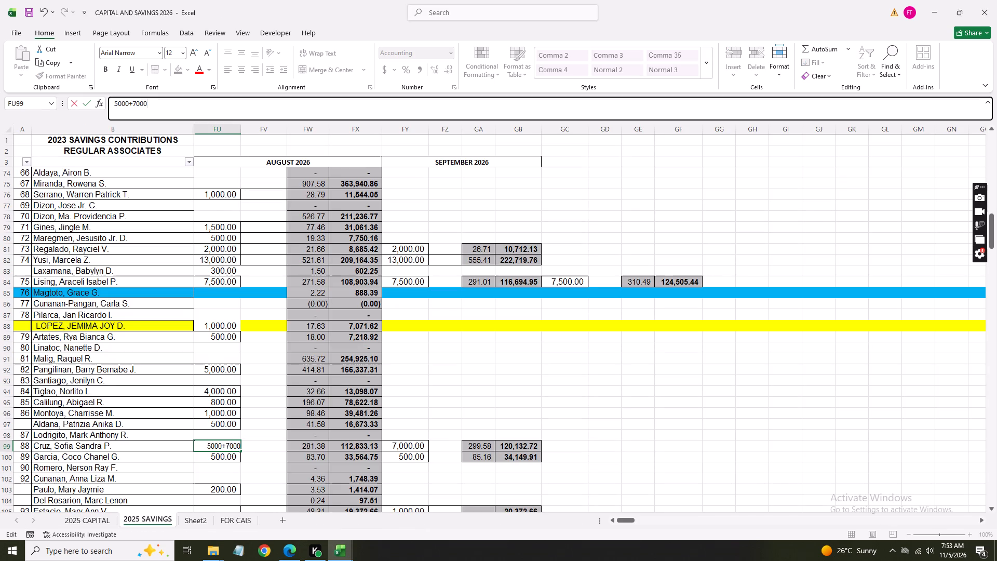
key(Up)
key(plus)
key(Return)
Copy Estacio's 1,000 savings in D103 of AUGUST 2026 REG, find the associate in 2025 SAVINGS and paste it into FU105.
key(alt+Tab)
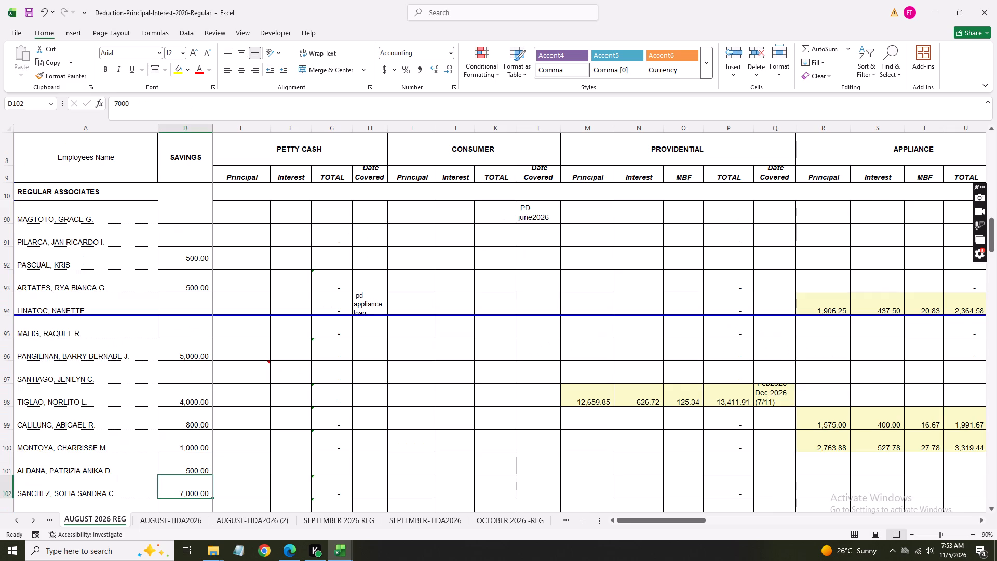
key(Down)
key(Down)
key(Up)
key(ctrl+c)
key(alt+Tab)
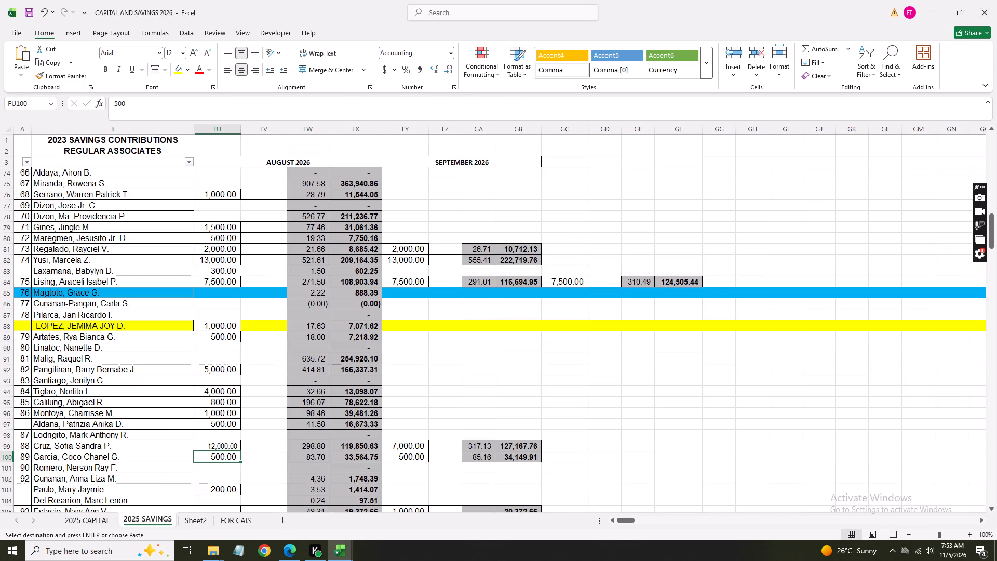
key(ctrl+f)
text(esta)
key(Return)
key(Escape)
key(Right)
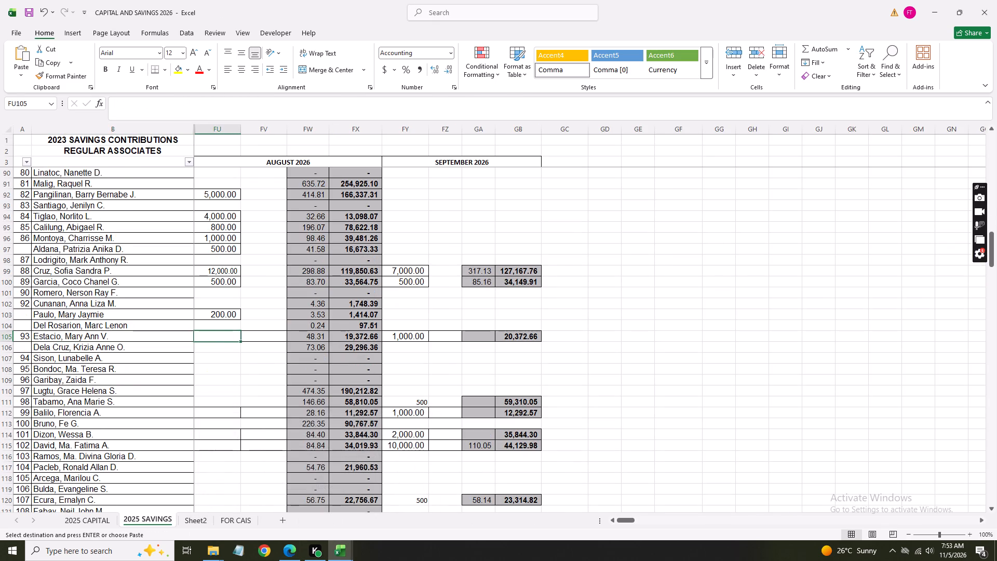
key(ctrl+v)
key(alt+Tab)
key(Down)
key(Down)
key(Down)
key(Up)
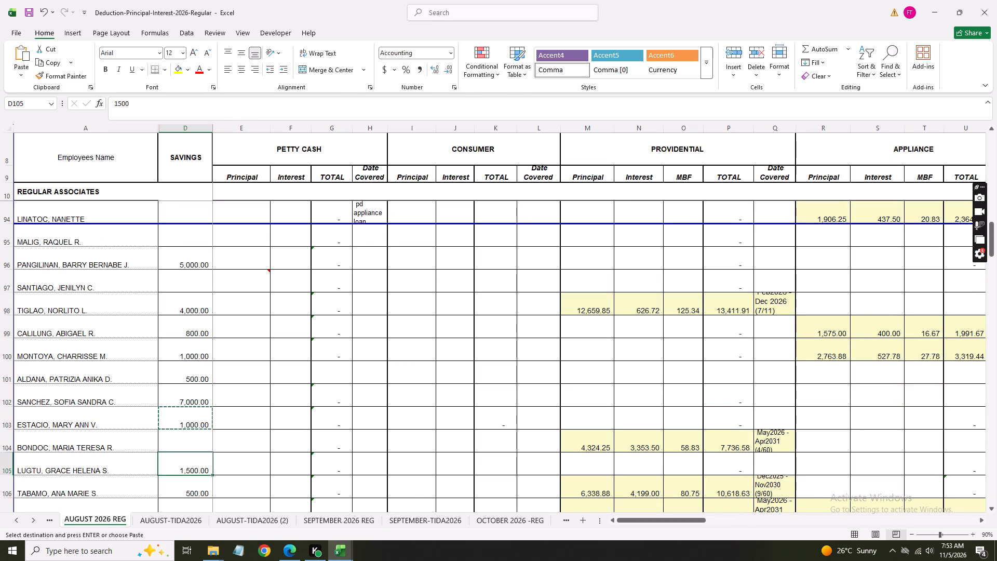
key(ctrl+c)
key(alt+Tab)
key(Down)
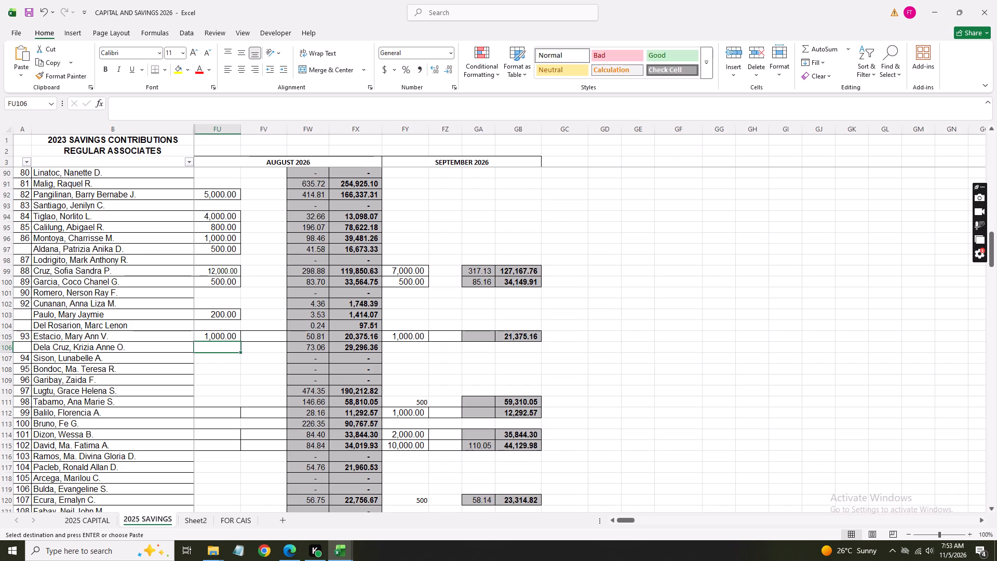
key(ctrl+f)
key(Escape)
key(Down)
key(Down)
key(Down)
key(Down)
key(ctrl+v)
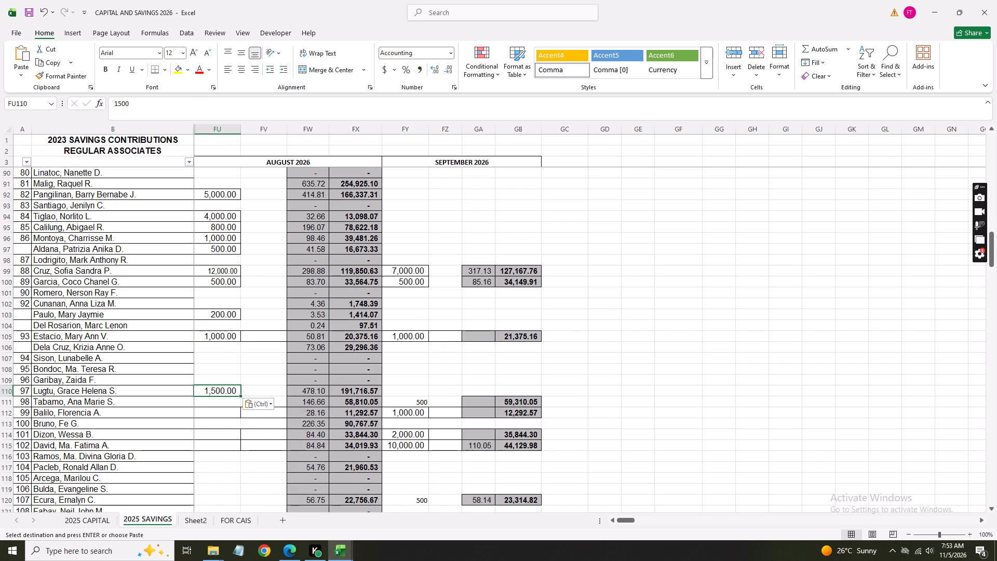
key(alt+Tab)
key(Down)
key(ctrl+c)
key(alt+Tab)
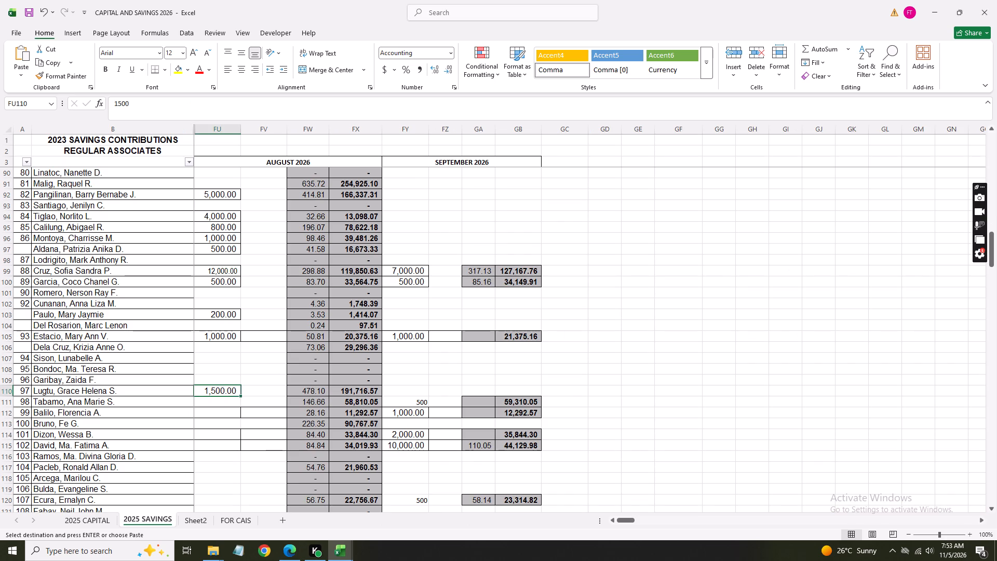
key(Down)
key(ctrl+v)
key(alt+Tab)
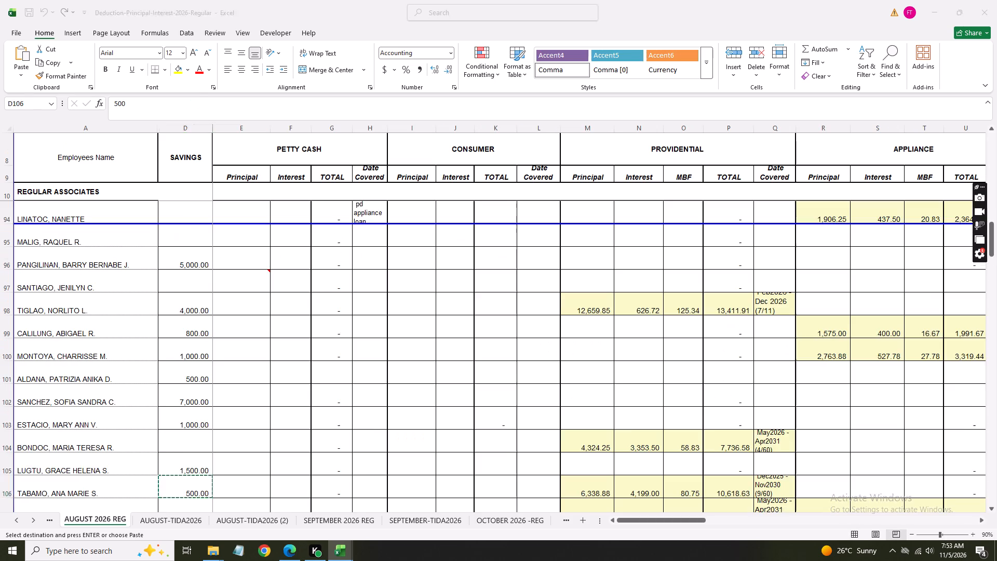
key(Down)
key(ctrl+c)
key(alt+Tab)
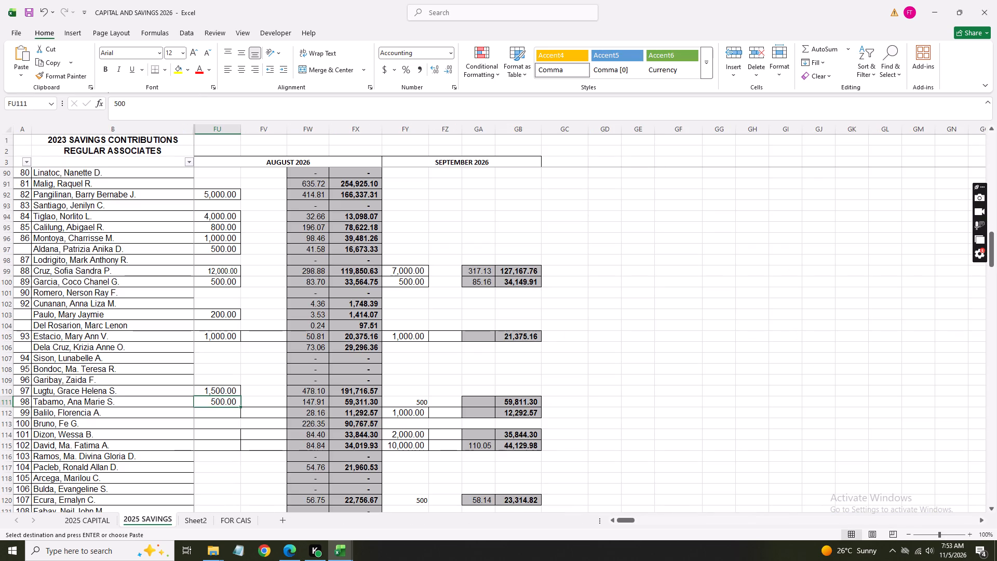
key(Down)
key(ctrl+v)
Copy Bruno's 1,000 savings in D108 of AUGUST 2026 REG into the August 2026 cell FU113 in 2025 SAVINGS.
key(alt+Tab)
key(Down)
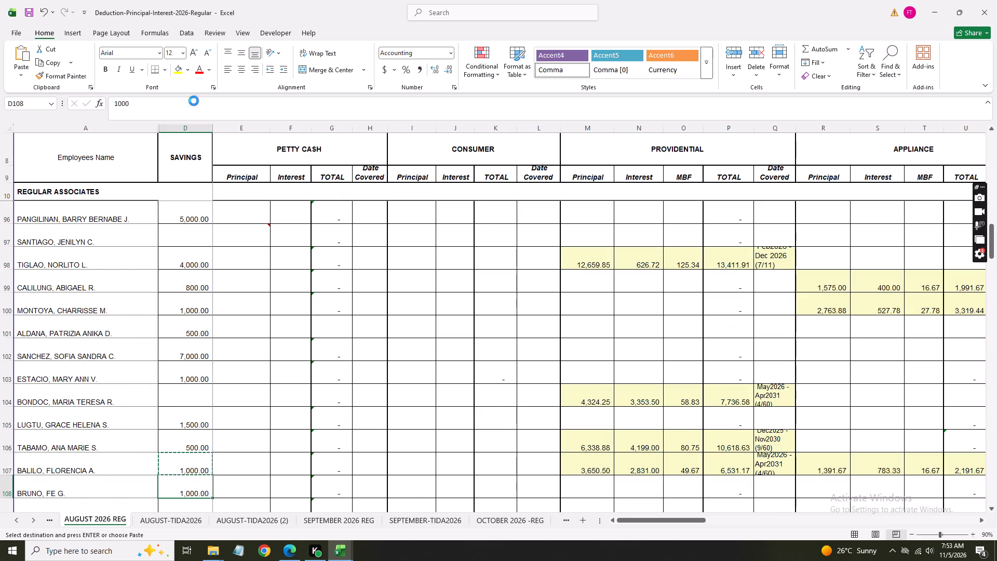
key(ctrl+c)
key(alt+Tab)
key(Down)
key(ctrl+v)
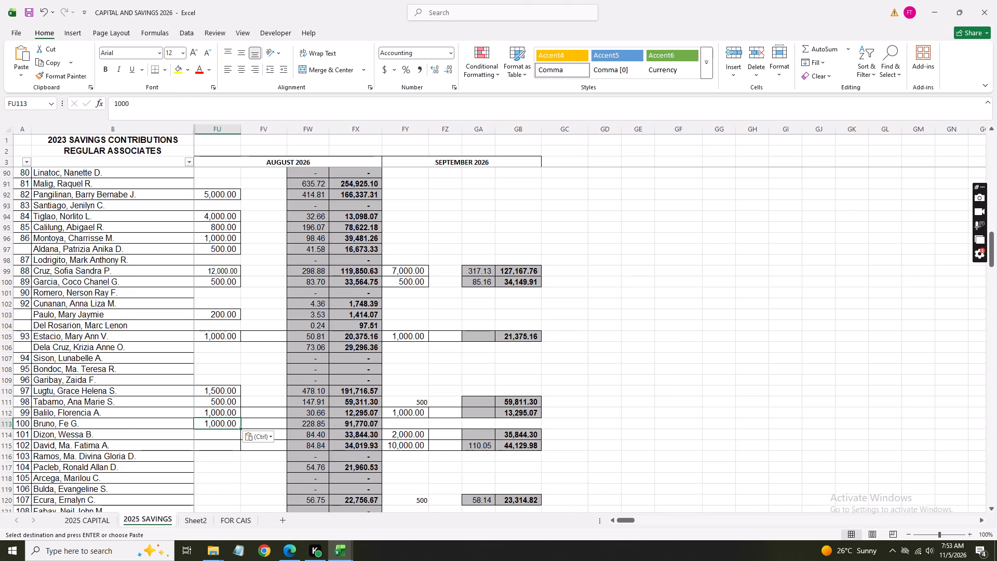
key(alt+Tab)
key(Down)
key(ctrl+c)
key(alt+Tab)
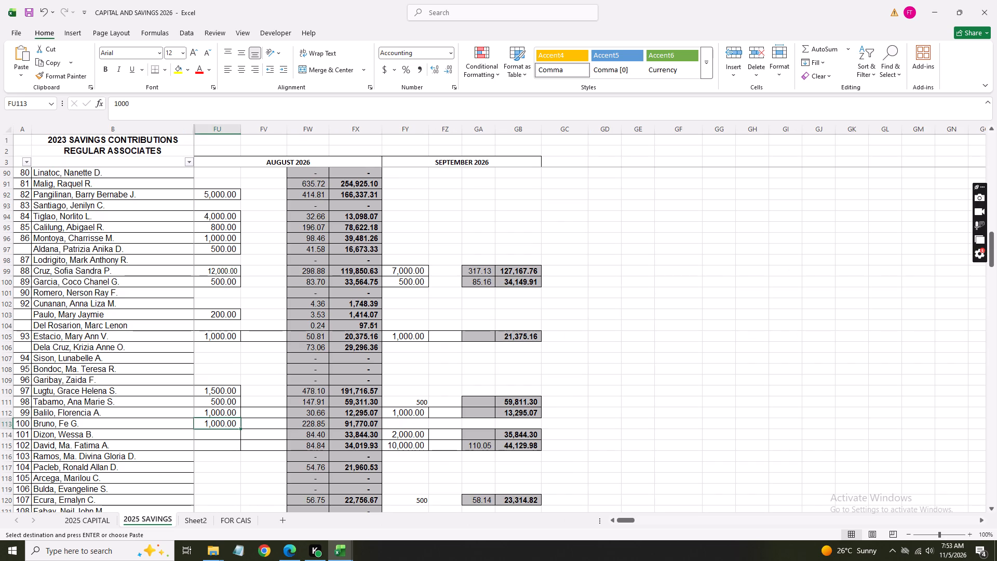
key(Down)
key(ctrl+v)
Copy David's 10,000 savings in D110 of AUGUST 2026 REG into the August 2026 cell FU115 in 2025 SAVINGS.
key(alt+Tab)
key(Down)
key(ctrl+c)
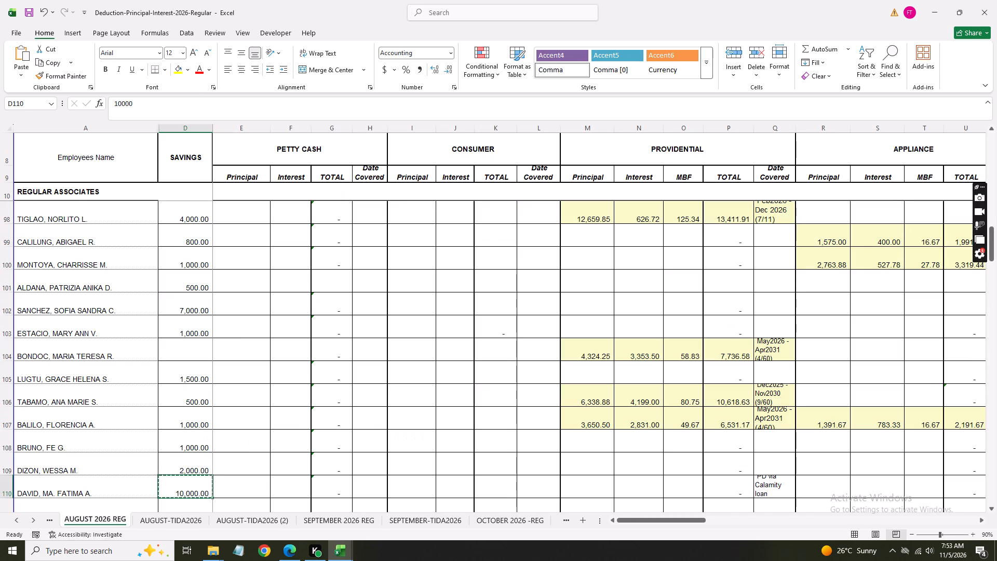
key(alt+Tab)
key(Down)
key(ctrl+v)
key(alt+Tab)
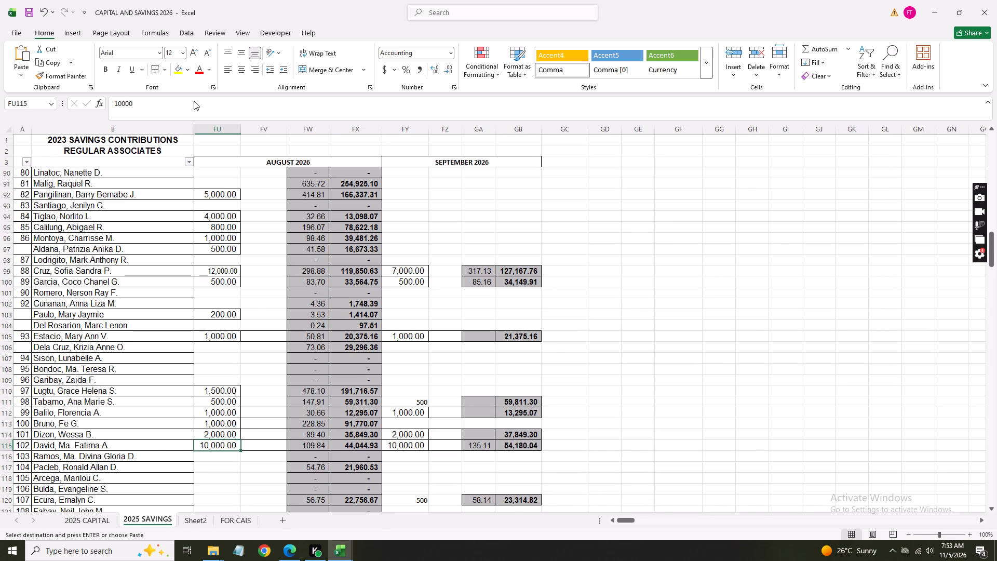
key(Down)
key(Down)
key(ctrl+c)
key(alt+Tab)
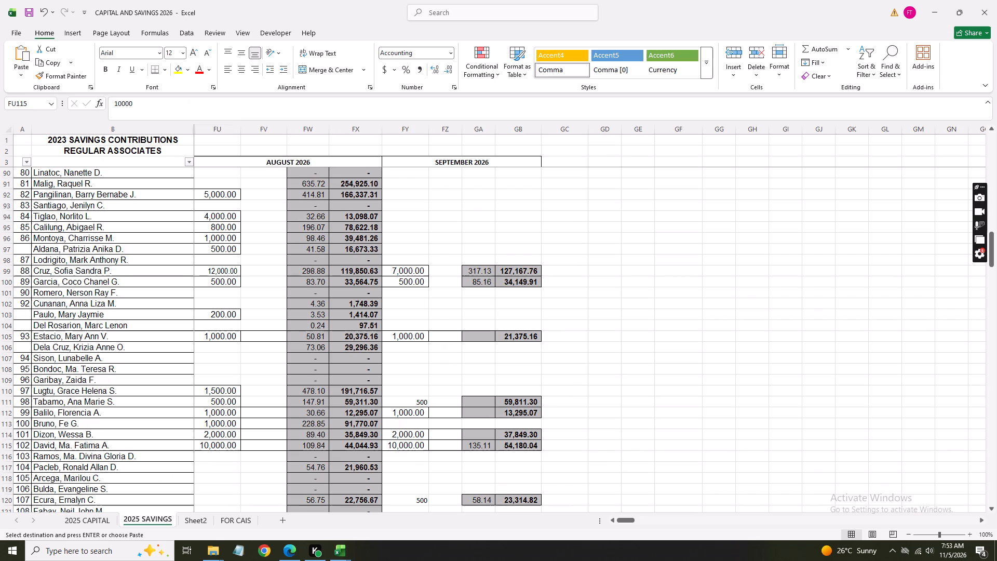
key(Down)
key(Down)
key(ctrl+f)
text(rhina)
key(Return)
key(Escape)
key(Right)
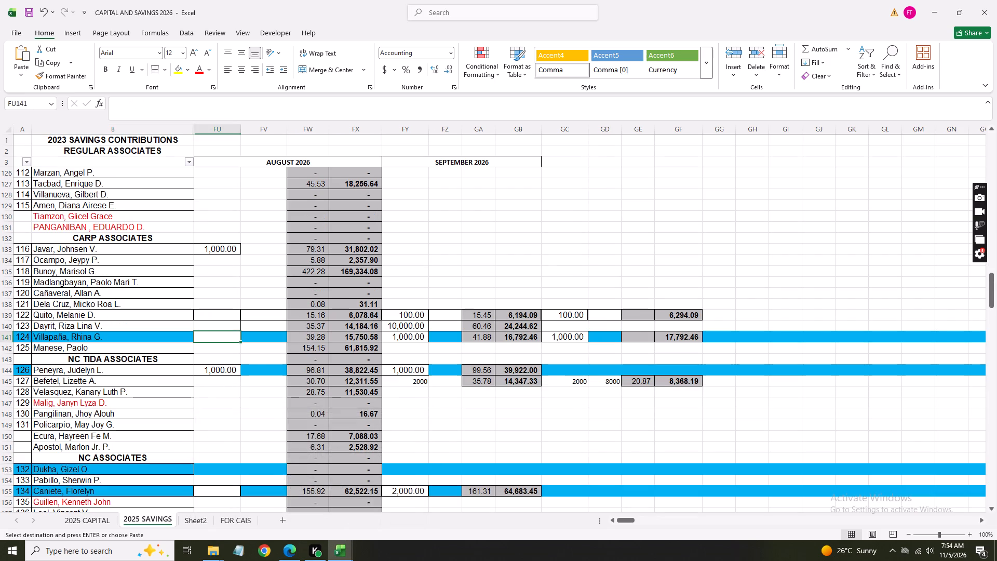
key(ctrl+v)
Copy the 500 savings of the Dizon in row 113 of AUGUST 2026 REG, find the same associate in 2025 SAVINGS and paste it into FU210.
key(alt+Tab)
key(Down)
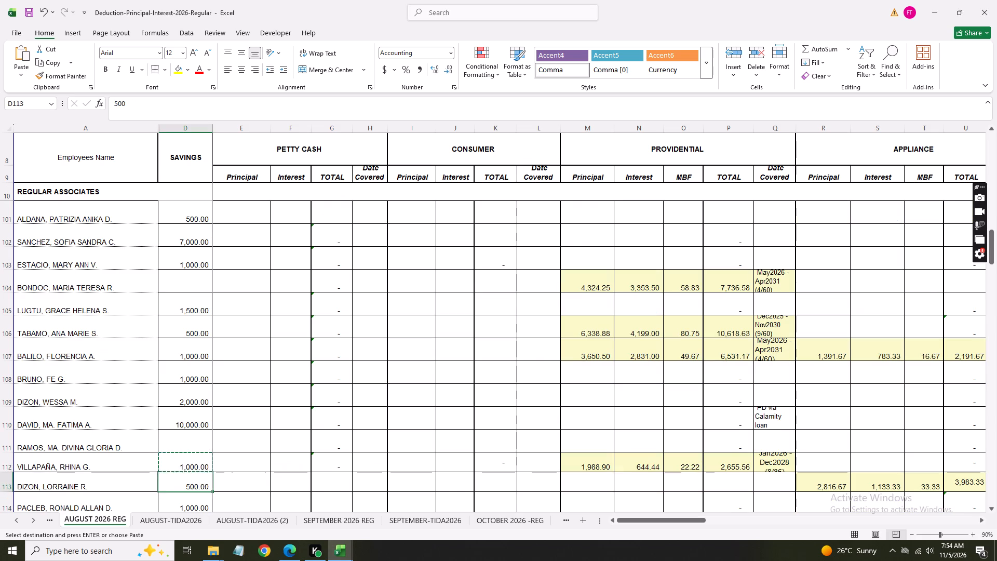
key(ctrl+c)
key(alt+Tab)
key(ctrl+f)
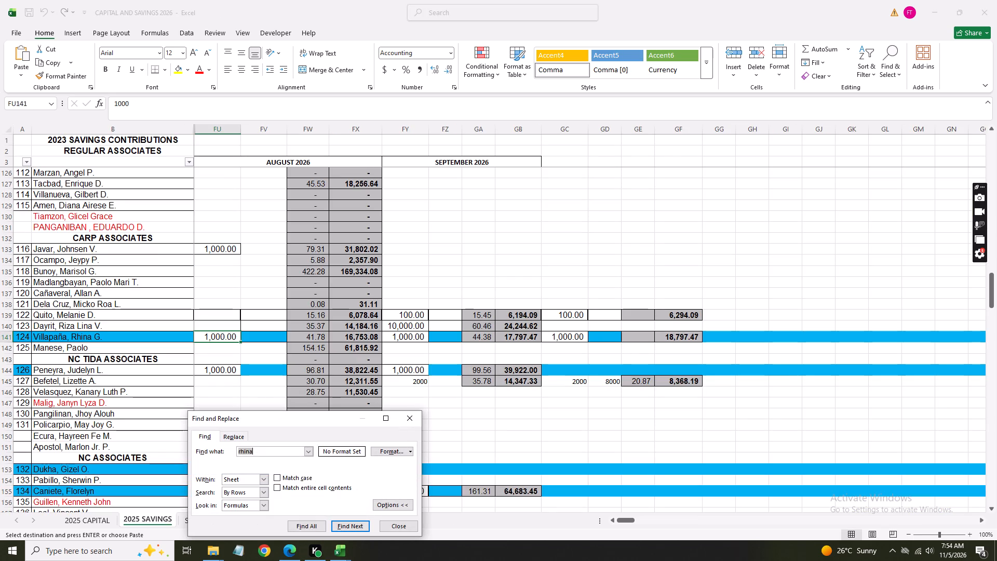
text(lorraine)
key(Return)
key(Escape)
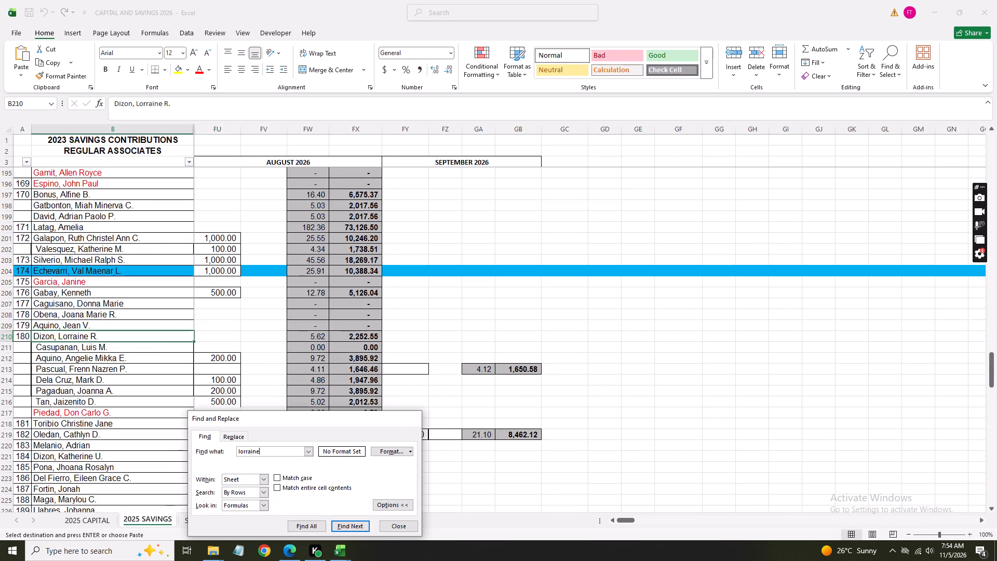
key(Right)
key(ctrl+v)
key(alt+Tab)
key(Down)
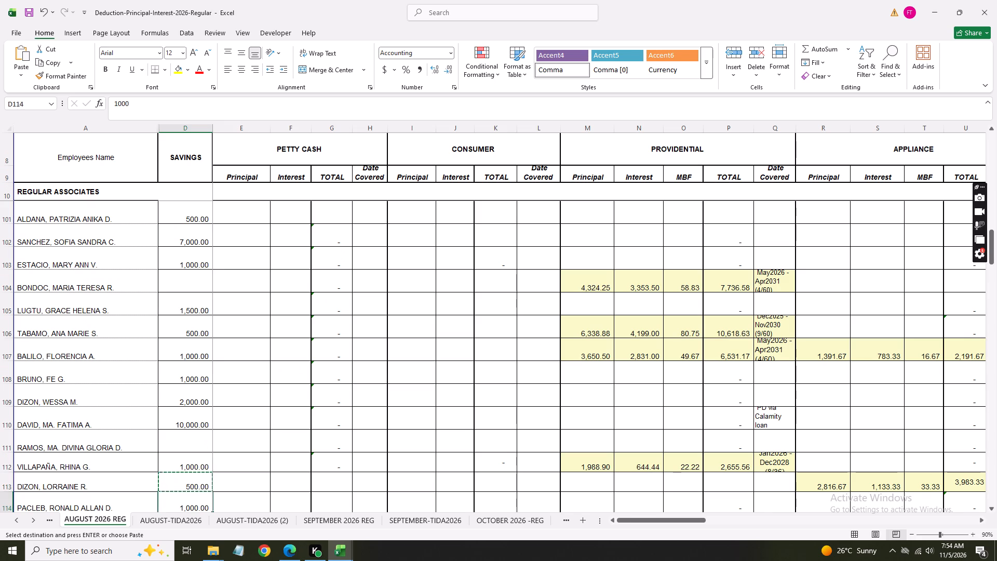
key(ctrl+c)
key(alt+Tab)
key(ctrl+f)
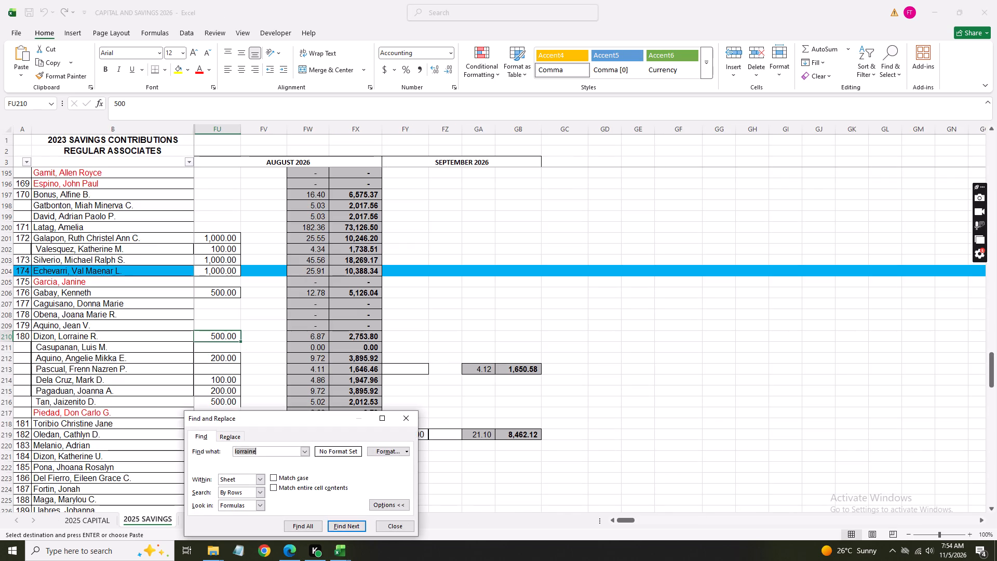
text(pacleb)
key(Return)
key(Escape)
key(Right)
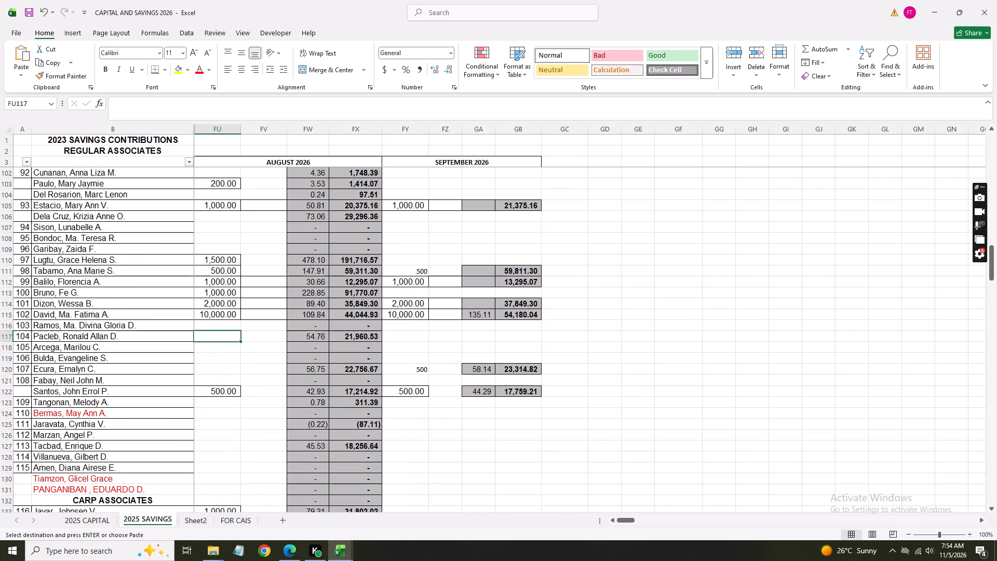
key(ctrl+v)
Copy the 500 savings of the Ecura in row 116 of AUGUST 2026 REG and paste it into the August 2026 cell FU120 in 2025 SAVINGS.
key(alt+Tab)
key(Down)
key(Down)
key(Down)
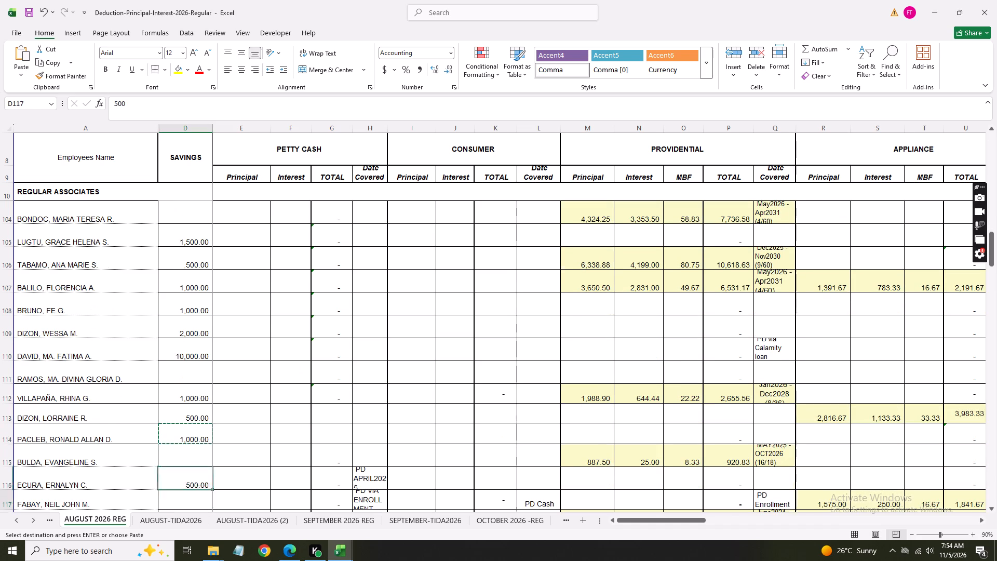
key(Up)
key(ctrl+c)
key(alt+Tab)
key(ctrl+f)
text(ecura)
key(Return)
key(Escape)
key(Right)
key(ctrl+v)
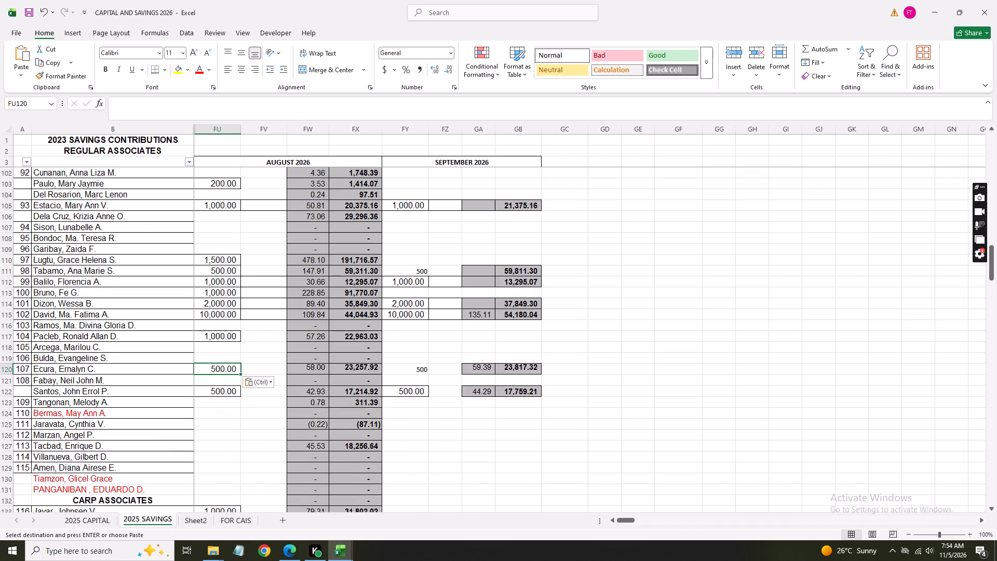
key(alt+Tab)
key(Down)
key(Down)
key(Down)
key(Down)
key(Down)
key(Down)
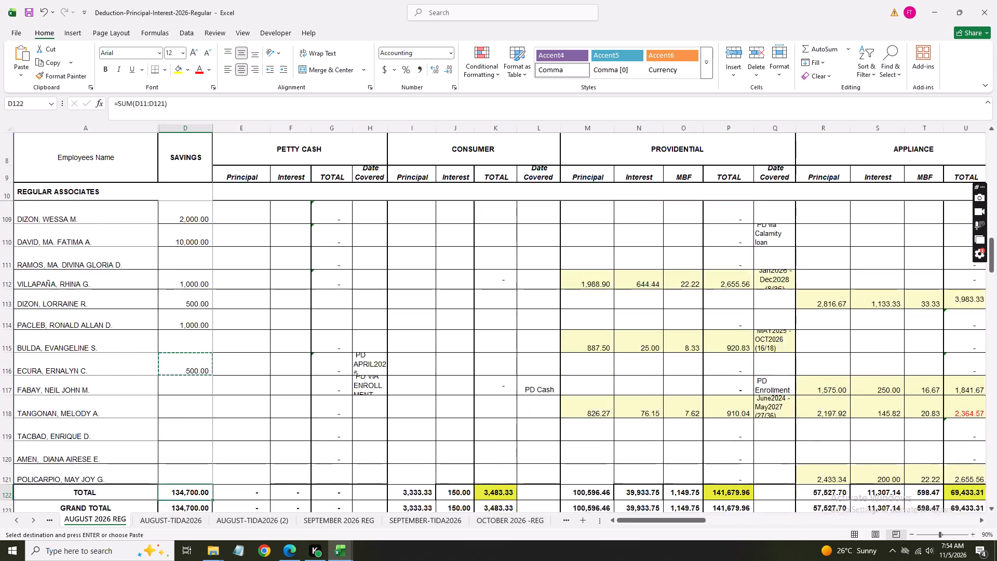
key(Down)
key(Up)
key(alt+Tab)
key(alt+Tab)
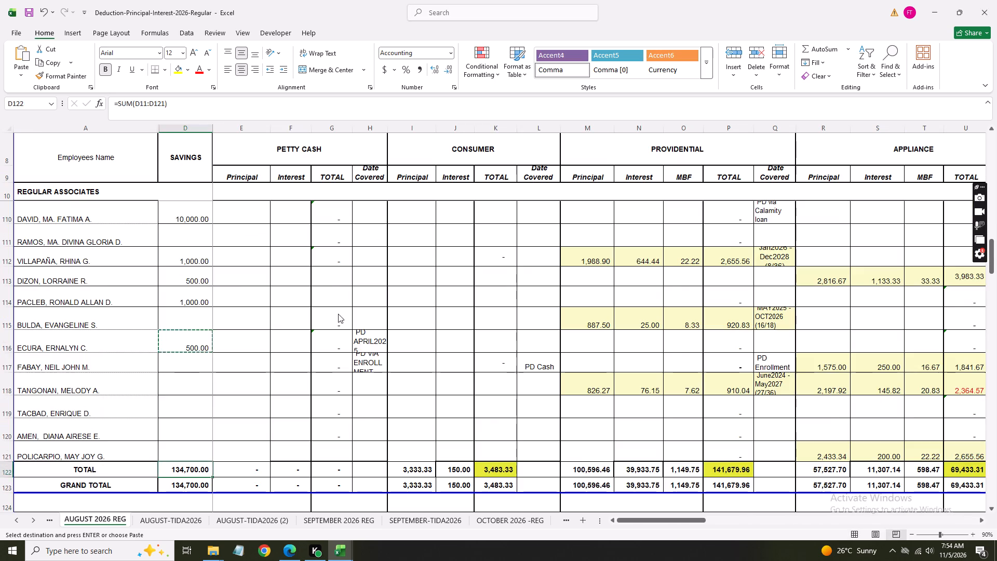
scroll(327, 327, down, 2)
scroll(239, 409, down, 2)
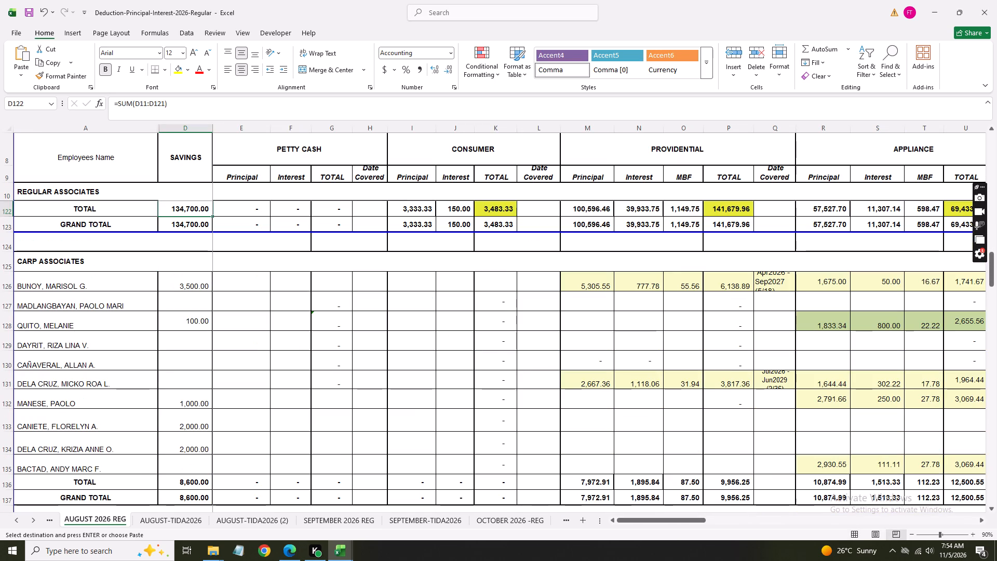
click(190, 271)
click(198, 279)
key(ctrl+c)
key(alt+Tab)
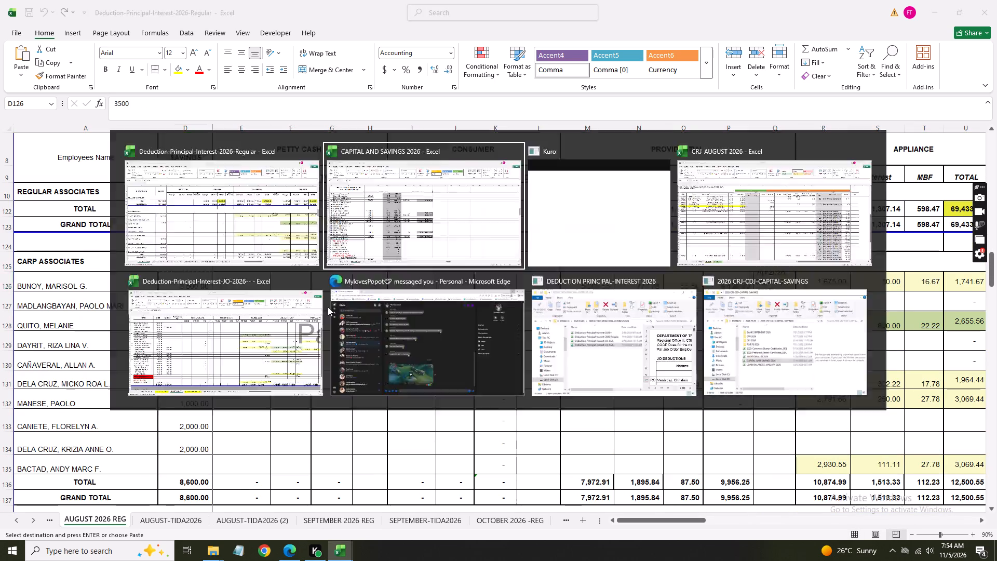
key(ctrl+f)
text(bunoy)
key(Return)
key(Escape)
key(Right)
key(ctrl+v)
Copy Quito's 100 savings in D128 of AUGUST 2026 REG, find the associate in 2025 SAVINGS and paste it into FU139.
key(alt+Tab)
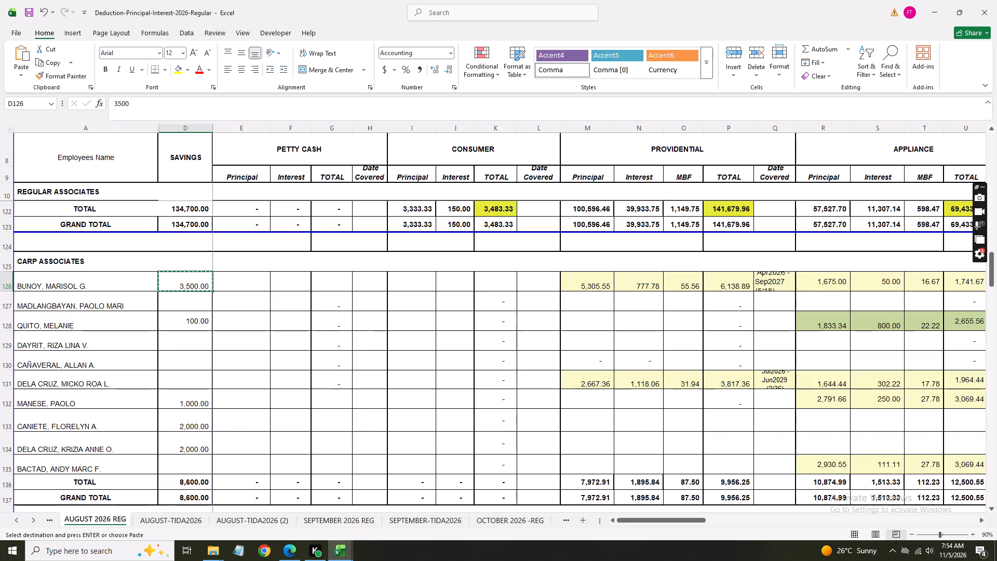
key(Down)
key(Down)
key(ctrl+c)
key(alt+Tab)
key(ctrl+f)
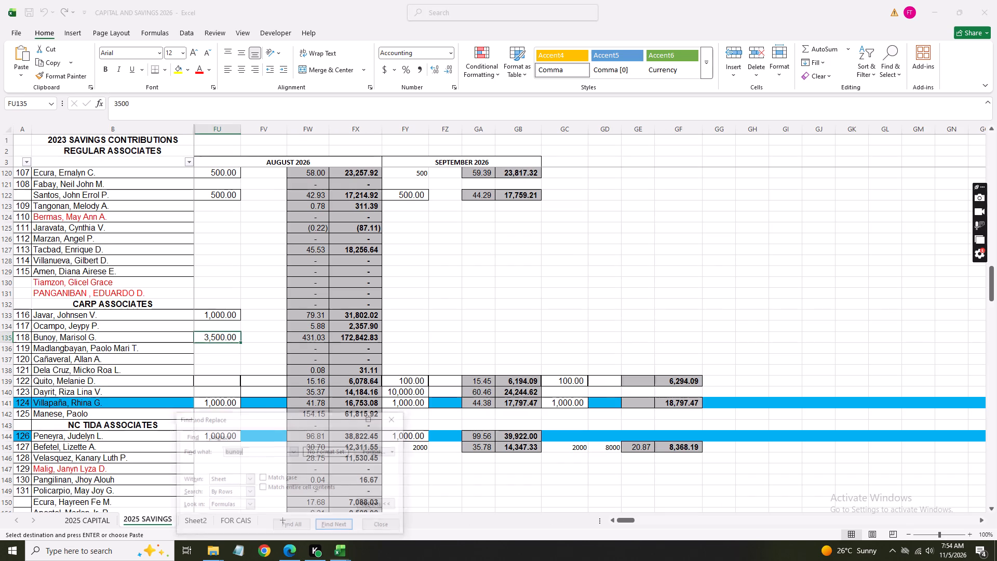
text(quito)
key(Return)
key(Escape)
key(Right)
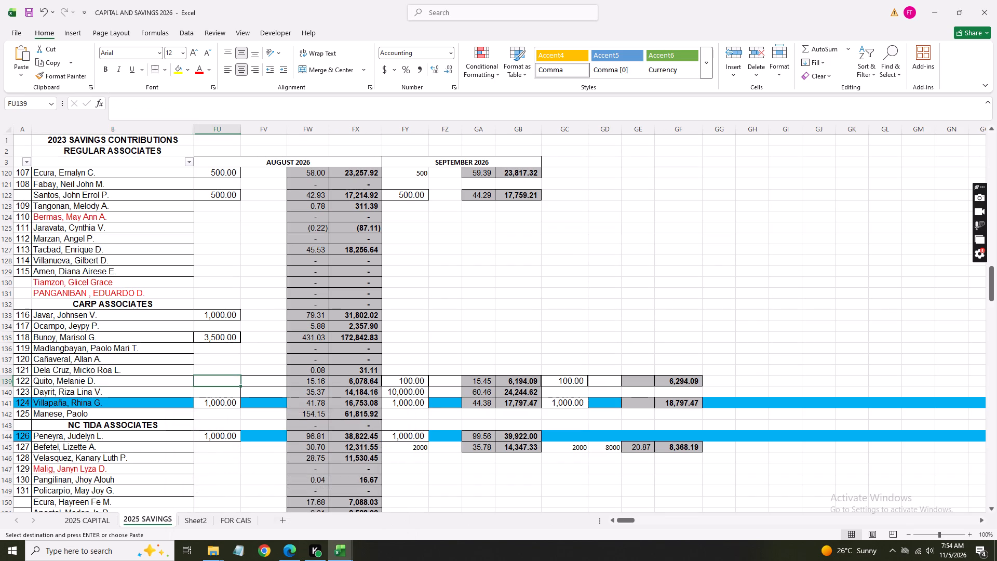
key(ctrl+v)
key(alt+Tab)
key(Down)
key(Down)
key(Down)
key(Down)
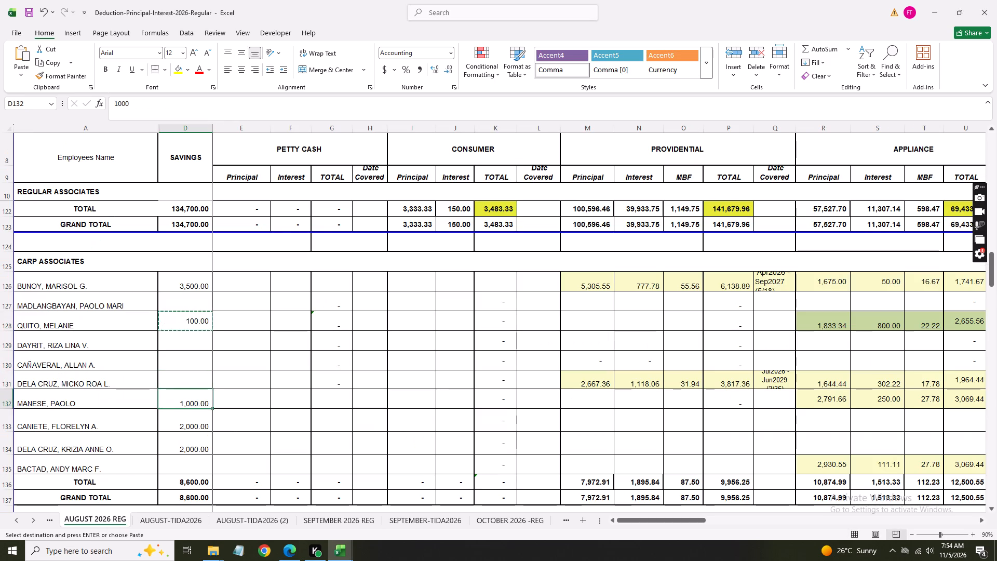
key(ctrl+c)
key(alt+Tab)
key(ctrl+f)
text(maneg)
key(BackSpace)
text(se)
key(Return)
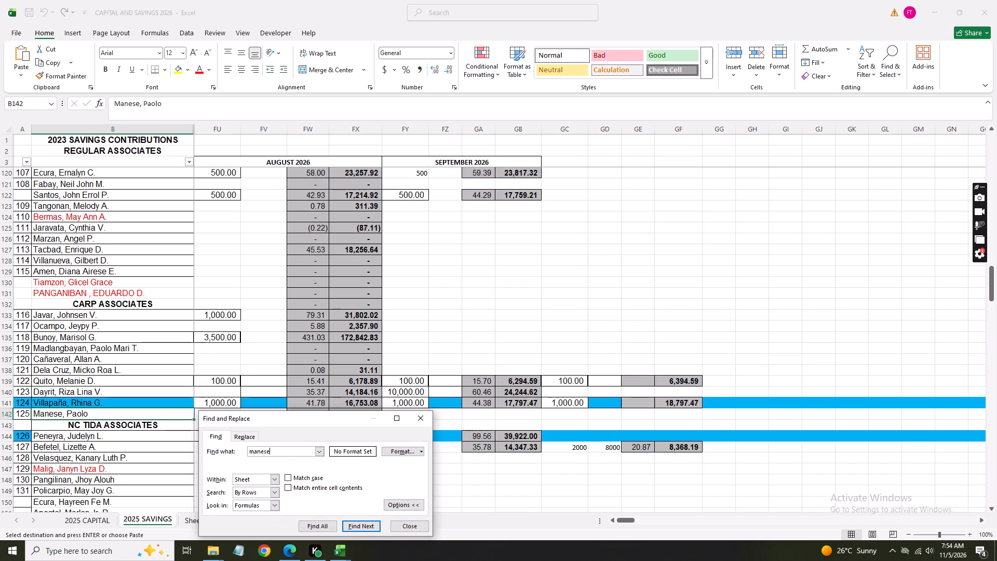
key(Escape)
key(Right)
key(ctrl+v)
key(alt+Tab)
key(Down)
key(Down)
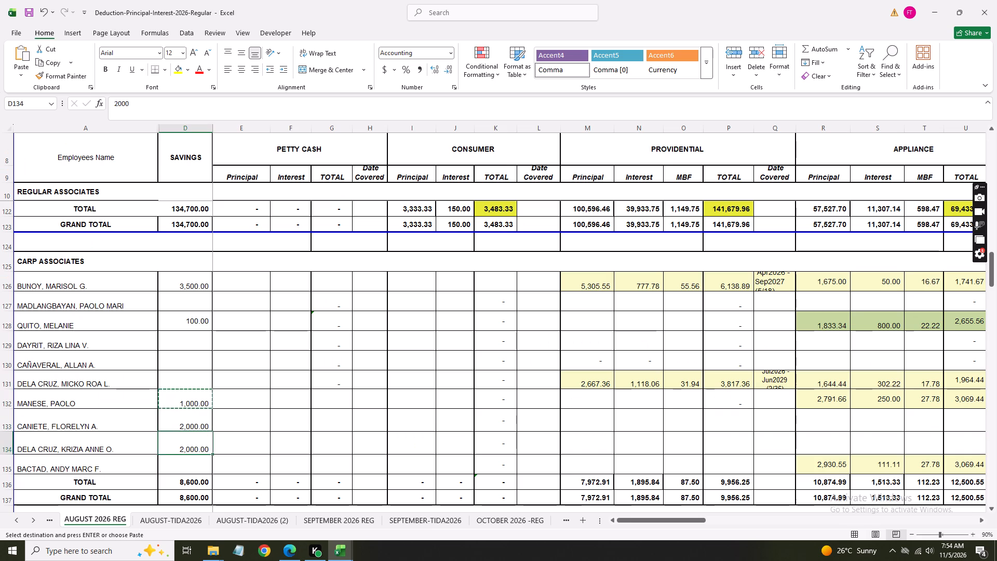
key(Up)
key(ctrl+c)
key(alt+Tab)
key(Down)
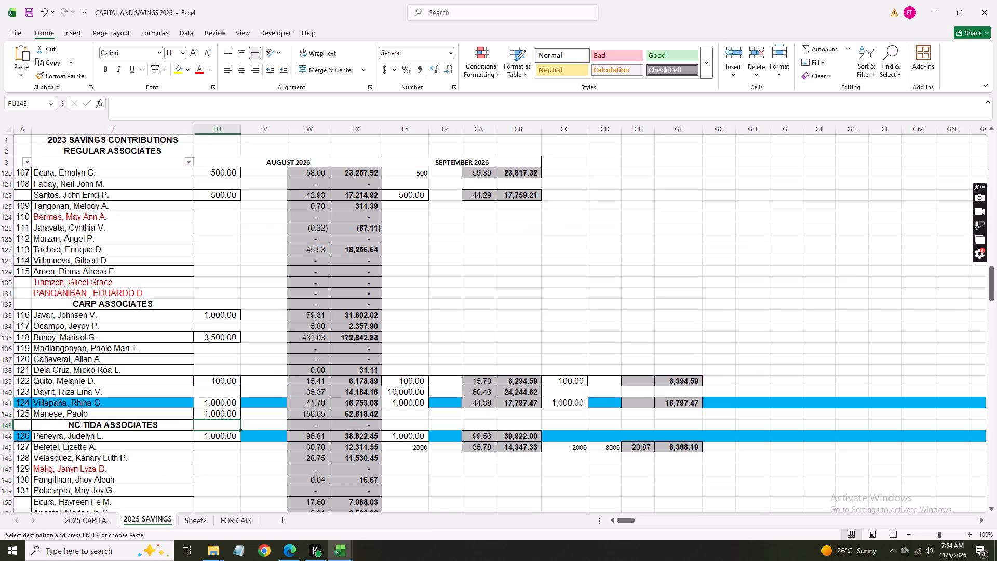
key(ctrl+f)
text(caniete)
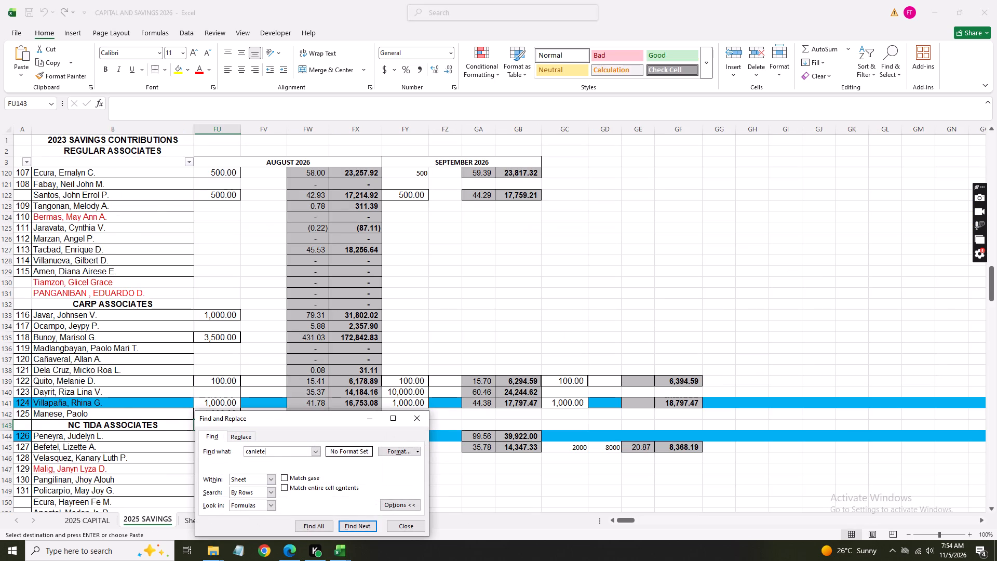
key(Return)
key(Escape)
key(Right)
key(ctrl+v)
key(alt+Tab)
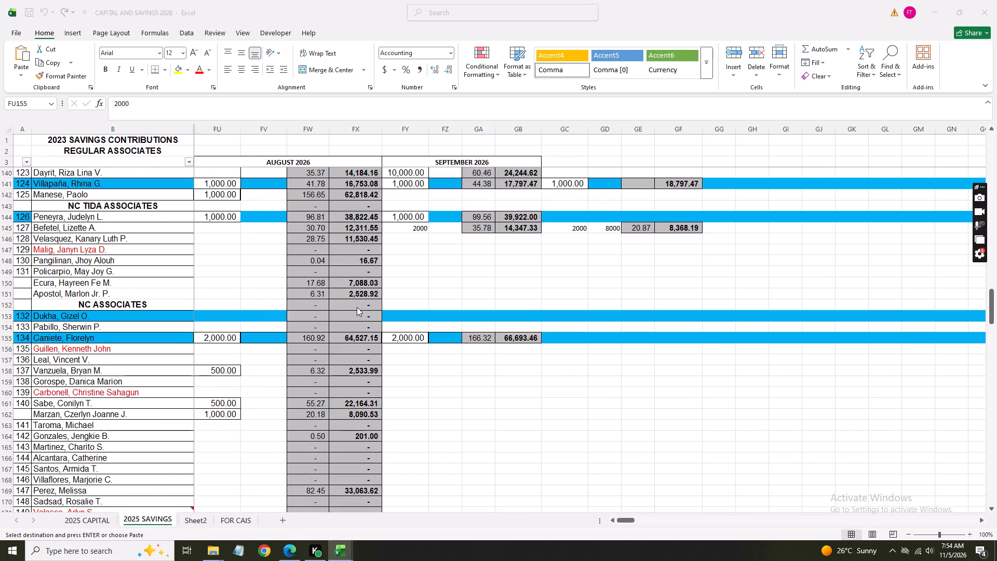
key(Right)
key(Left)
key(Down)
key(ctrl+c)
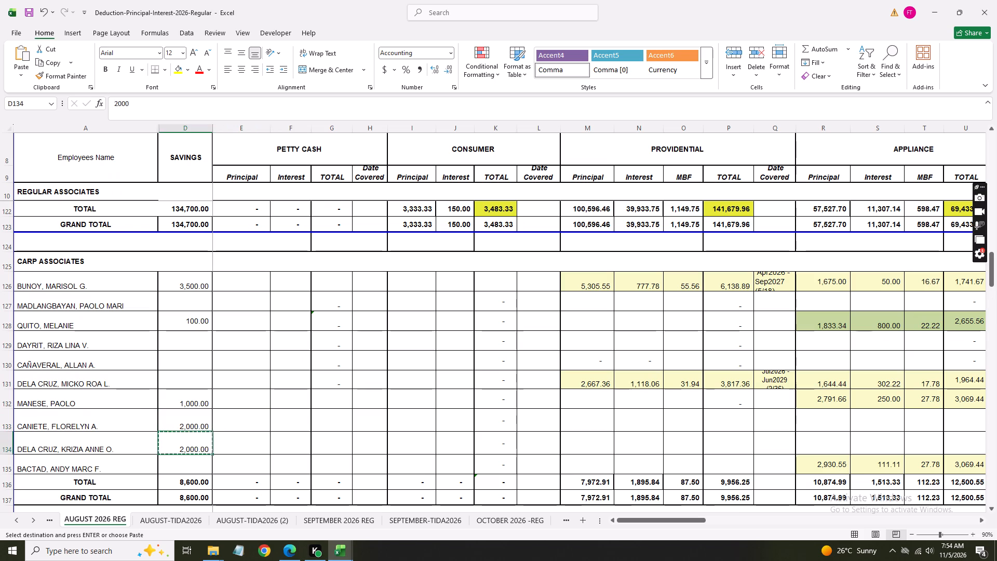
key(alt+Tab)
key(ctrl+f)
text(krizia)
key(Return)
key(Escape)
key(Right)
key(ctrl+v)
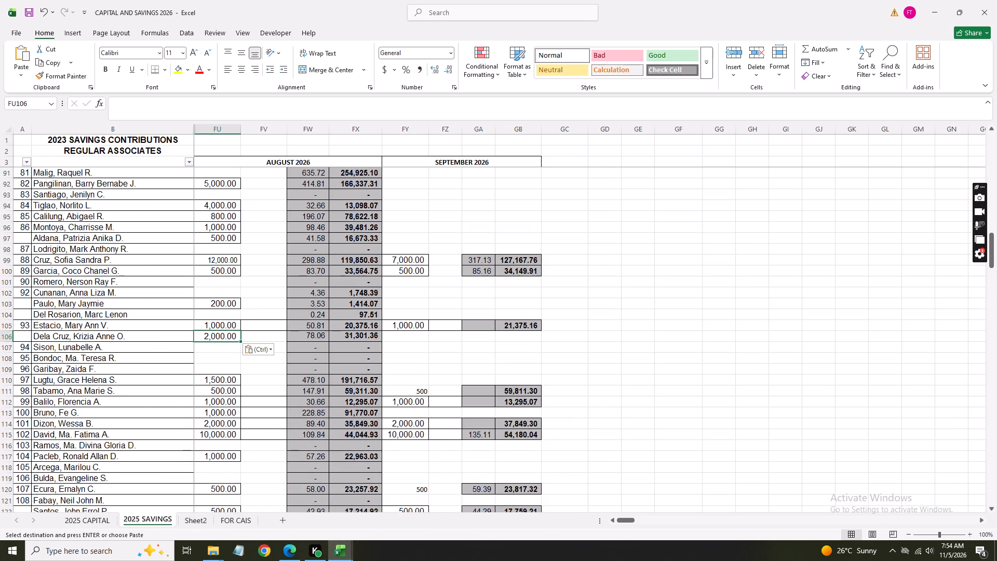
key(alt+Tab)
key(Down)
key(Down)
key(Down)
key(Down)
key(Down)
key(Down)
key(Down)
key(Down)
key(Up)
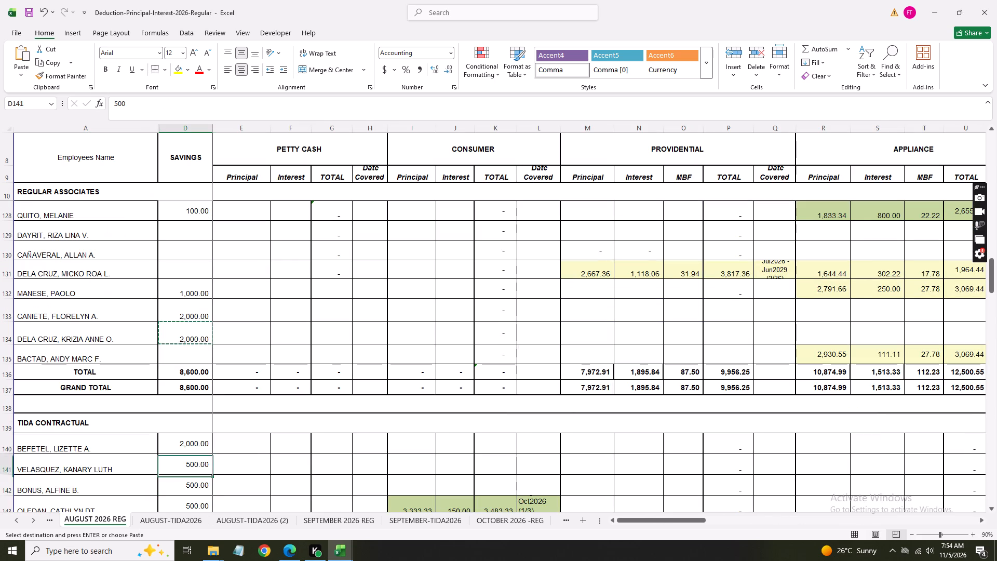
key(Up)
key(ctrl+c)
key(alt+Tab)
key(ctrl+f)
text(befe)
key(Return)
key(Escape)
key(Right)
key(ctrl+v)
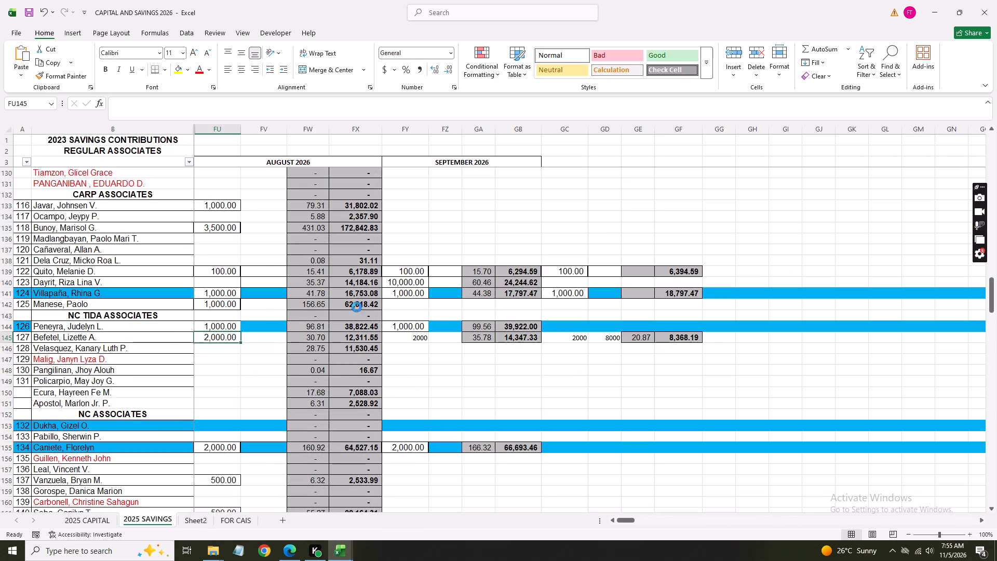
Copy Velasquez's 500 savings in D141 of AUGUST 2026 REG into the August 2026 cell FU146 in 2025 SAVINGS.
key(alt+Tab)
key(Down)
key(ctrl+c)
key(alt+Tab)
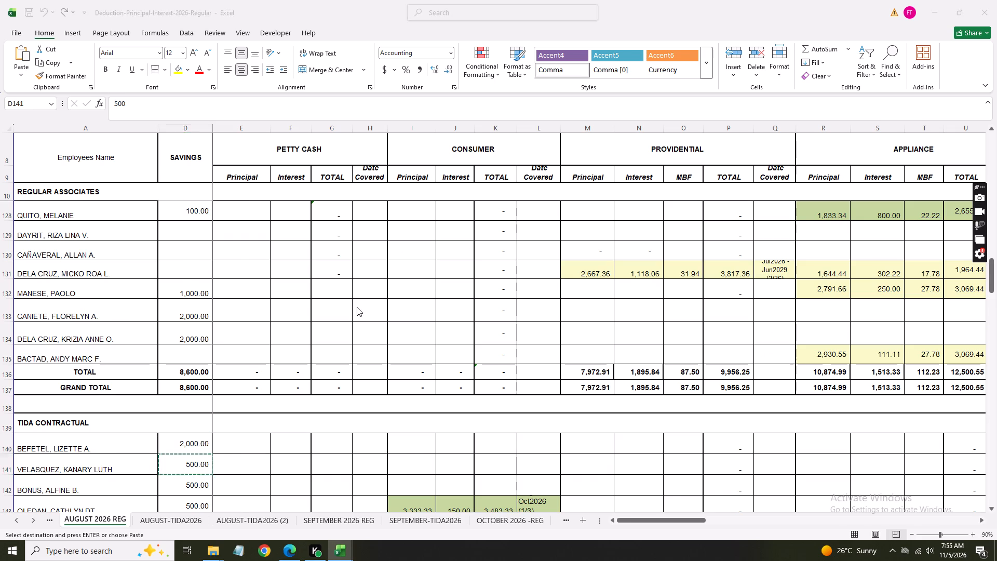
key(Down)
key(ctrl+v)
Copy Bonus's 500 savings in D142 of AUGUST 2026 REG, find the associate in 2025 SAVINGS and paste it into FU197.
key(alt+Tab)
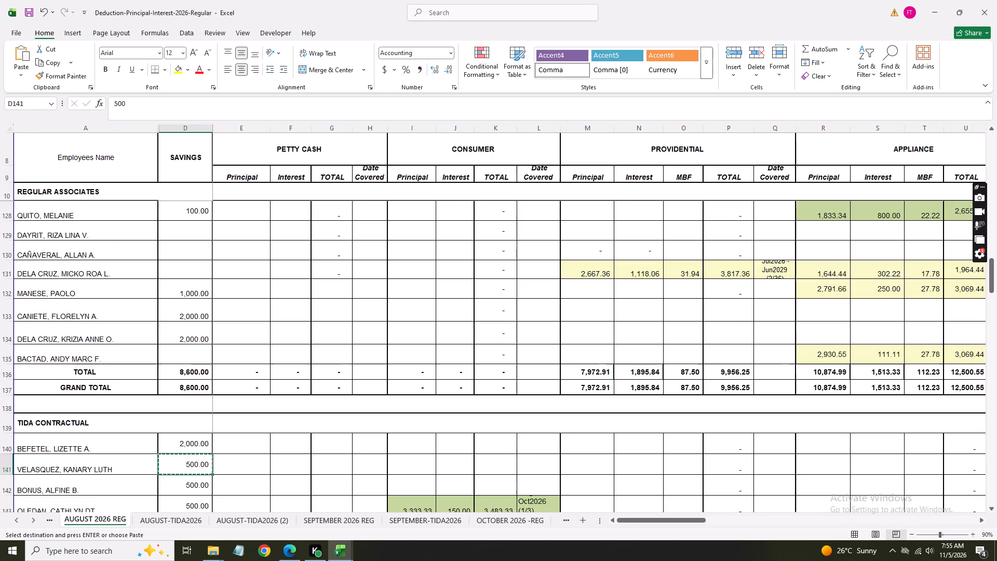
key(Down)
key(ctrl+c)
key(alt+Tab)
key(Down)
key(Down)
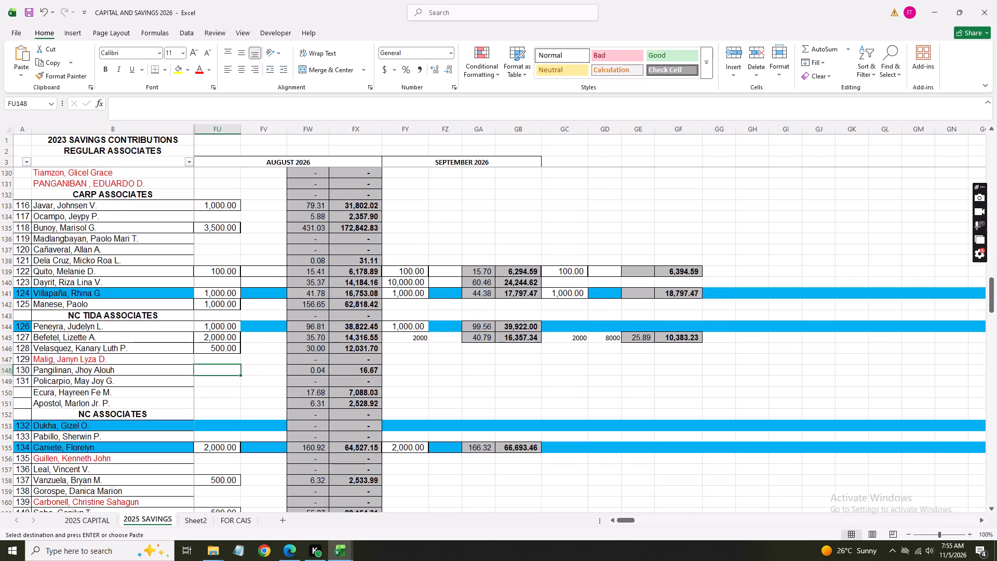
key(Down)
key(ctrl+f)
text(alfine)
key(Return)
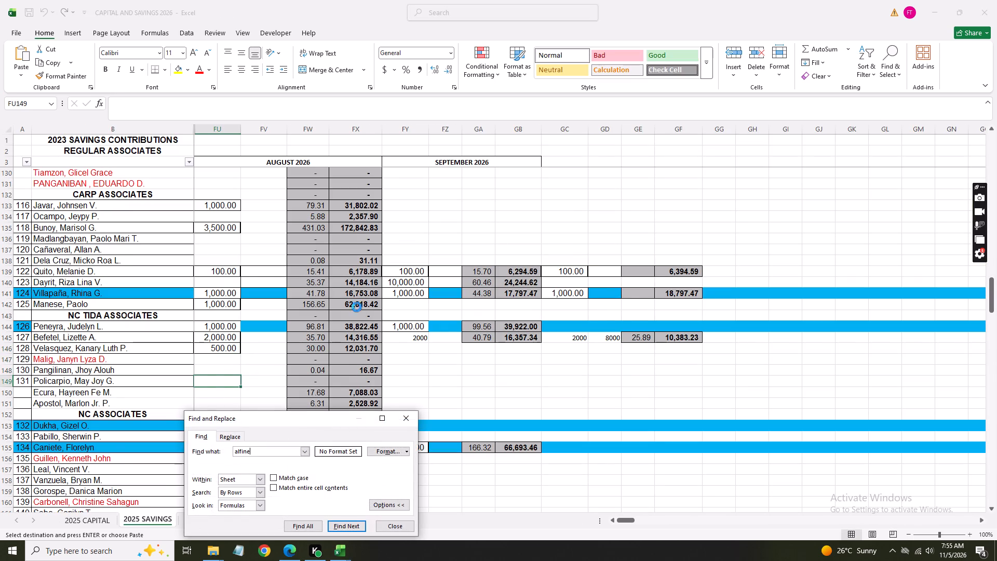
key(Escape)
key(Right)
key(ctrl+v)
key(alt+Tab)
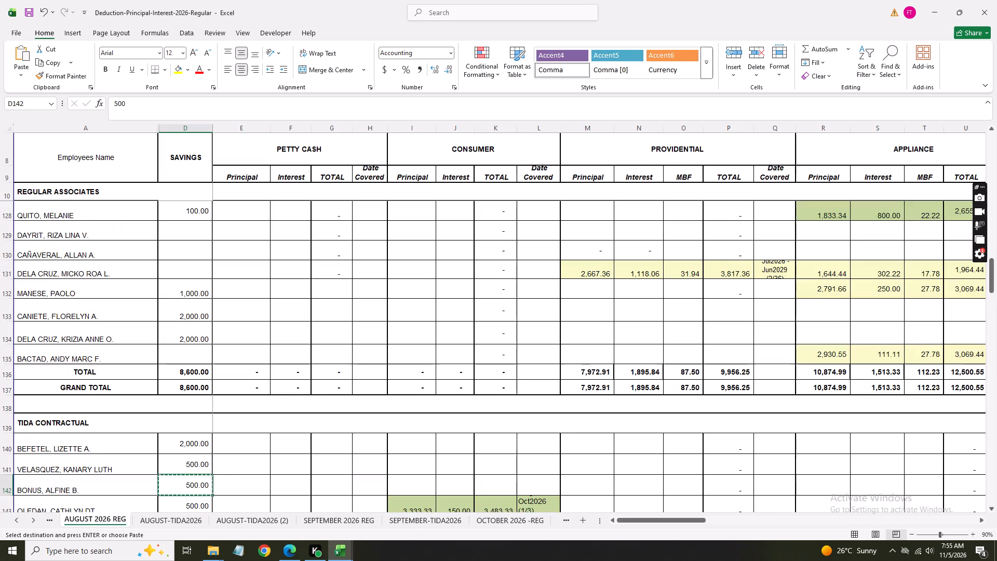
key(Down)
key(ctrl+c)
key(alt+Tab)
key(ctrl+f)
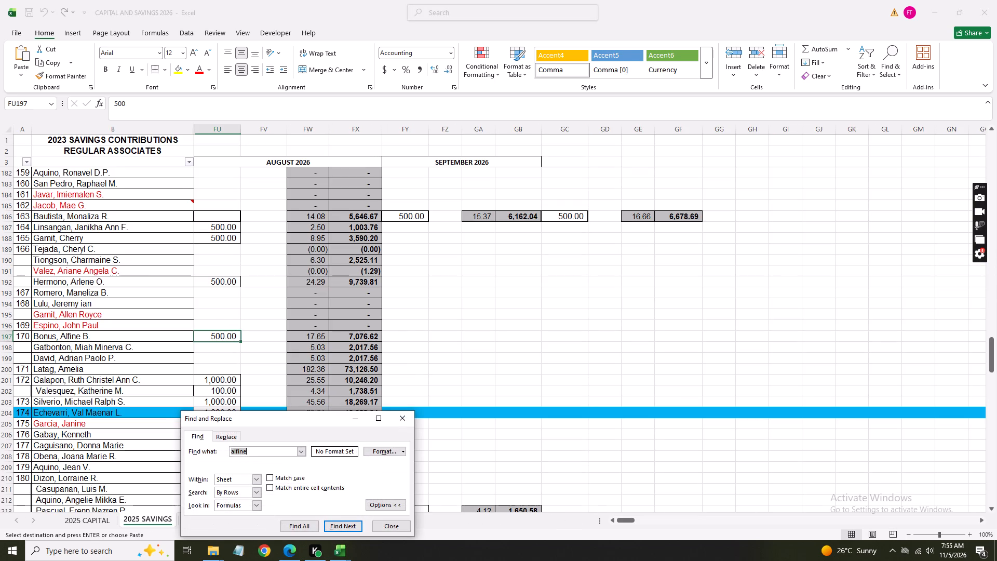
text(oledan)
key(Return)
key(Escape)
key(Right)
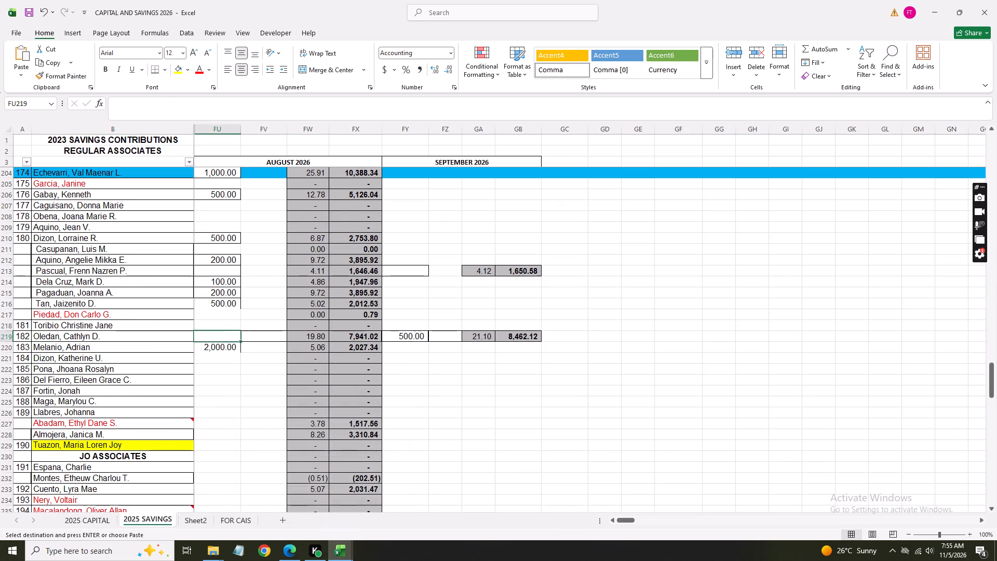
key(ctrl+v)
Copy Apostol's 500 savings in D144 of AUGUST 2026 REG, find the associate in 2025 SAVINGS and paste it into FU151.
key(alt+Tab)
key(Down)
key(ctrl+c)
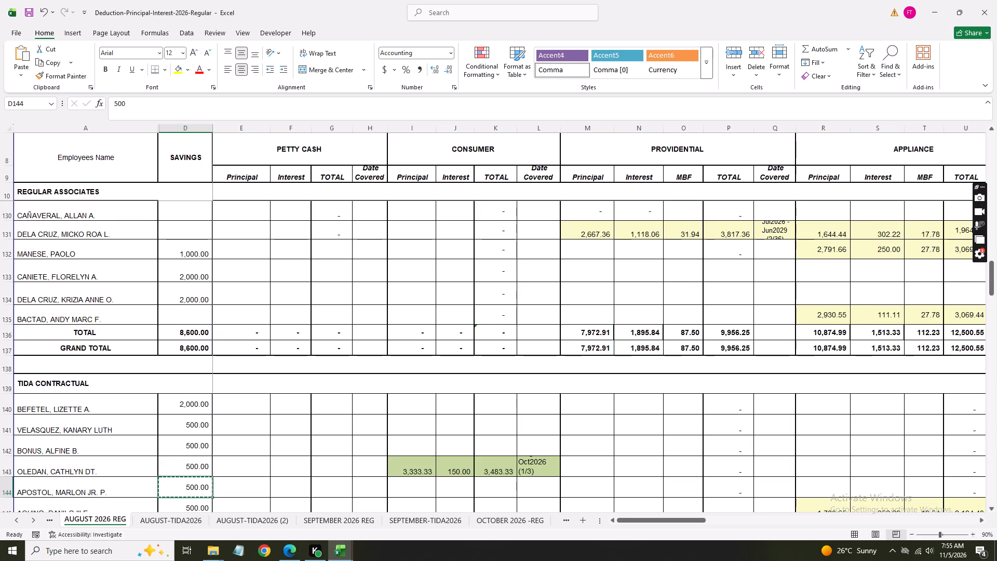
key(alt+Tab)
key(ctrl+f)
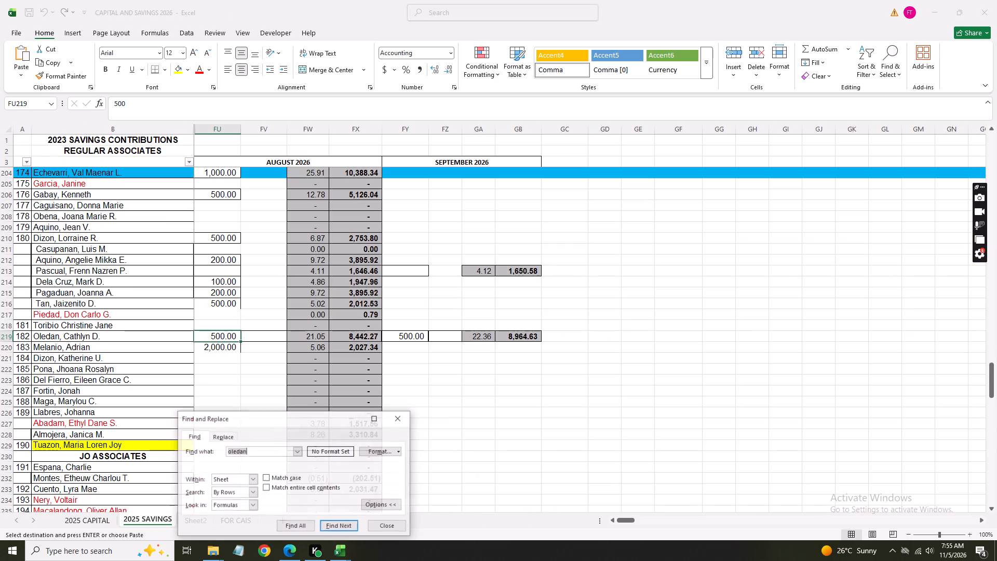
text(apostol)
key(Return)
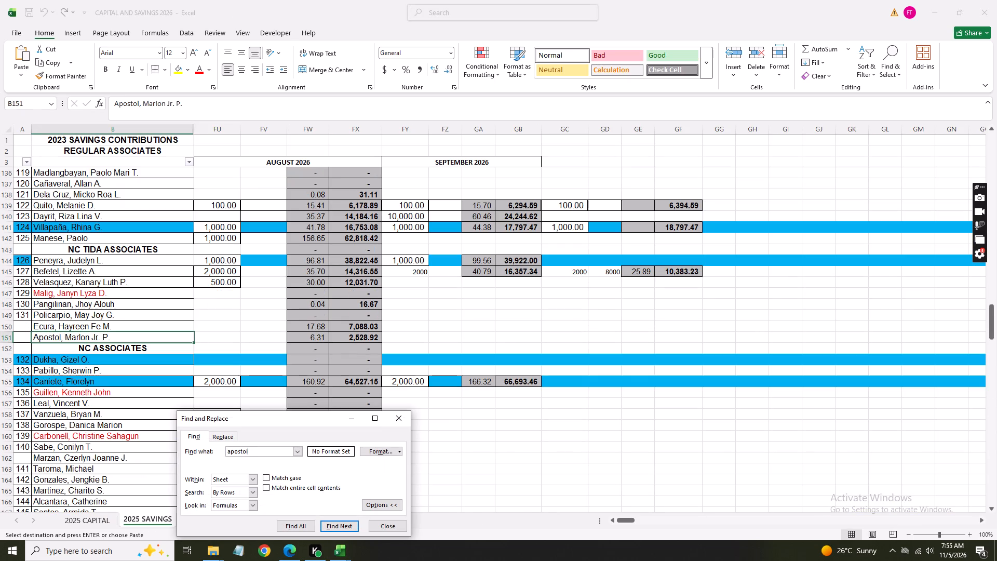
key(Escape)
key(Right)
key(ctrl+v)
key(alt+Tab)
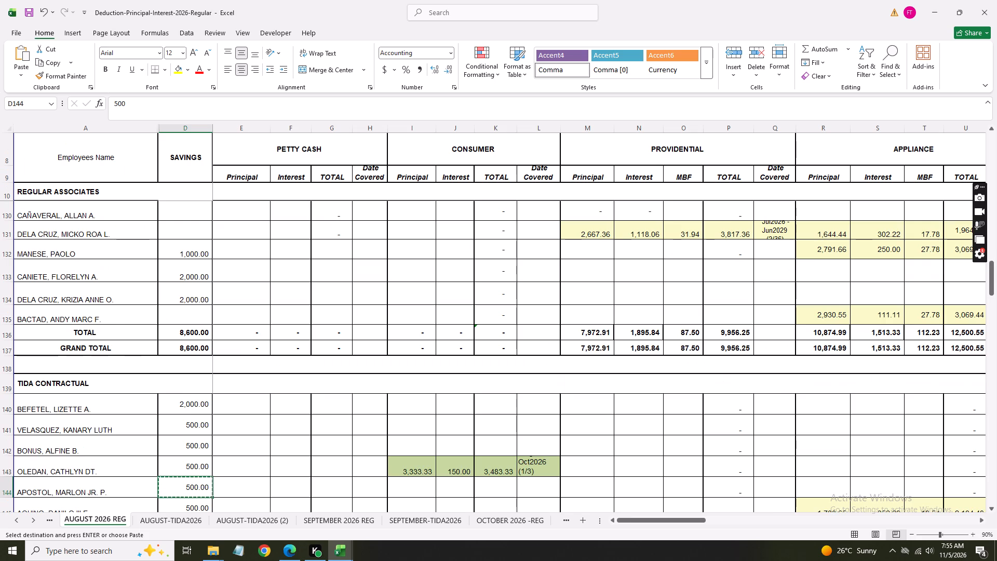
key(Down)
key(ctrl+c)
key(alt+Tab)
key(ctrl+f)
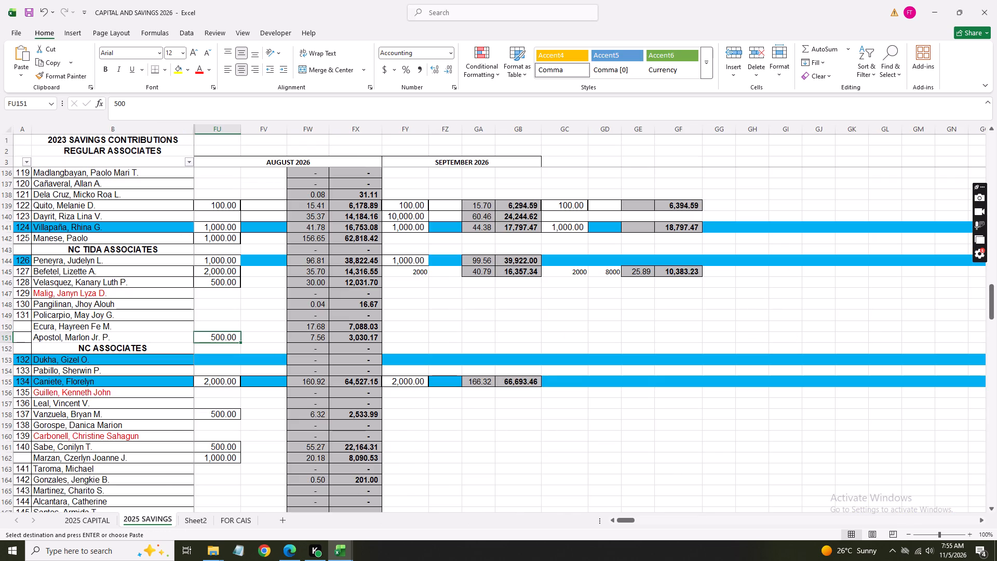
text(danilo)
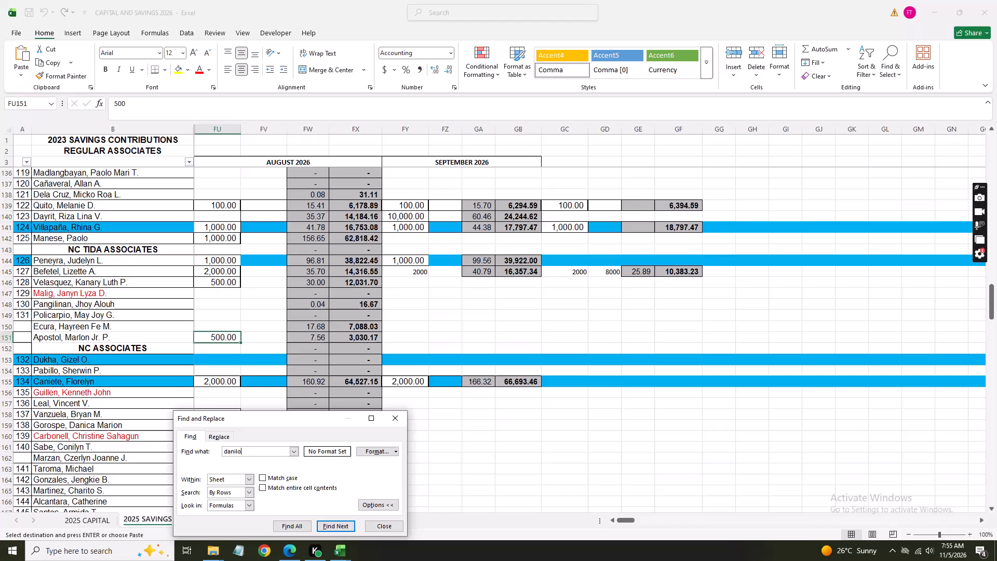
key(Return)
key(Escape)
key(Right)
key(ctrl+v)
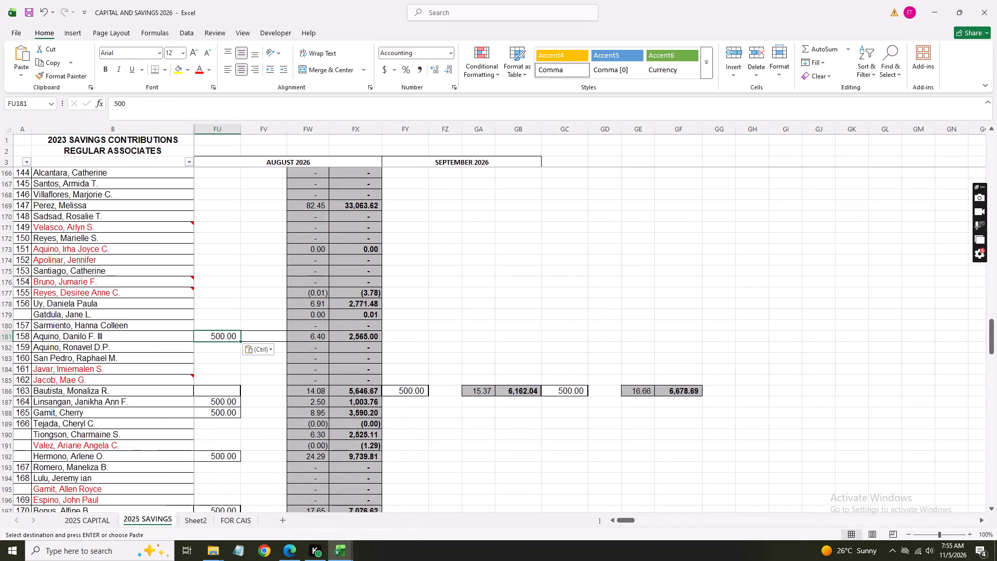
Copy Ecura's 1,000 savings in D146 of AUGUST 2026 REG and paste it into FU150, the NC TIDA Ecura row in 2025 SAVINGS.
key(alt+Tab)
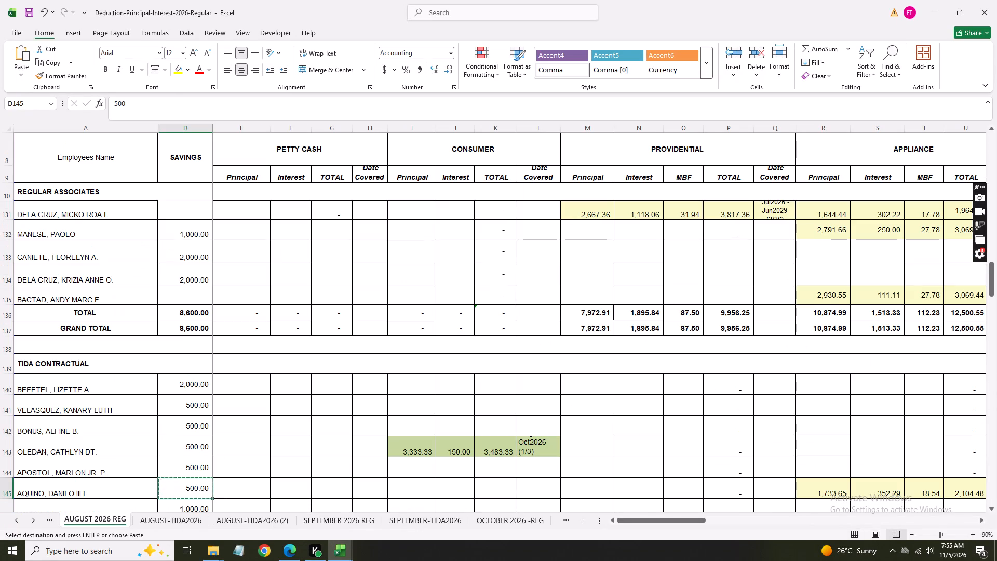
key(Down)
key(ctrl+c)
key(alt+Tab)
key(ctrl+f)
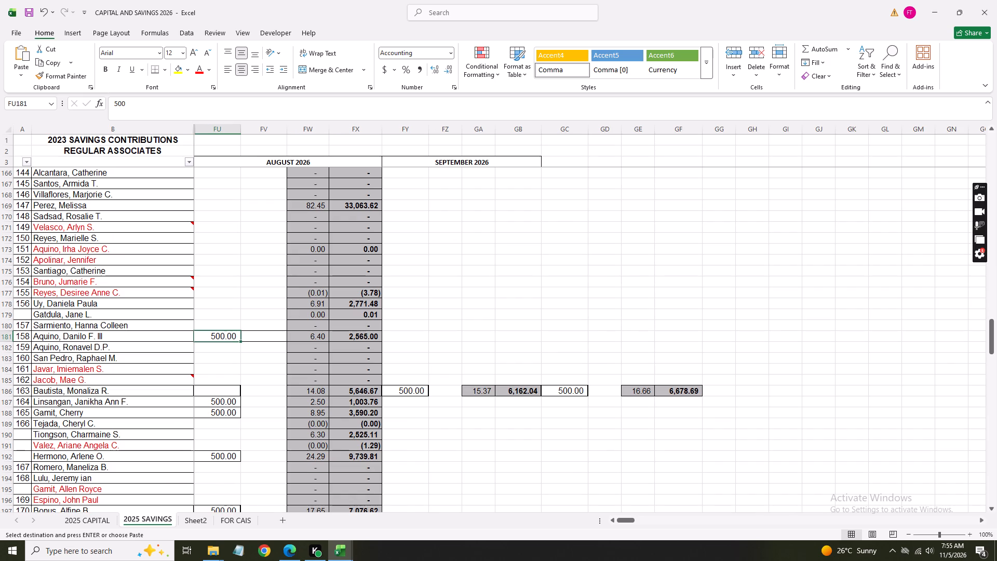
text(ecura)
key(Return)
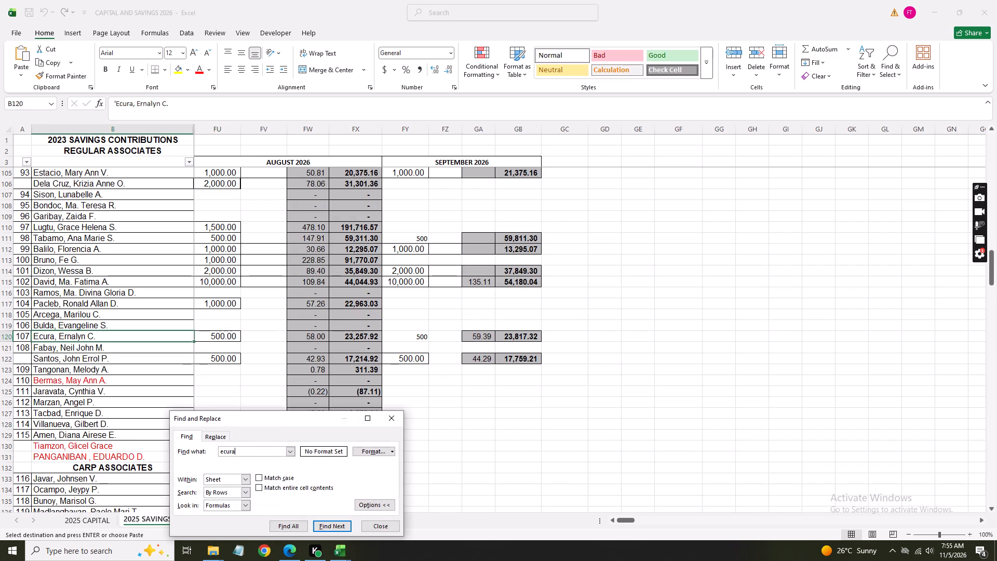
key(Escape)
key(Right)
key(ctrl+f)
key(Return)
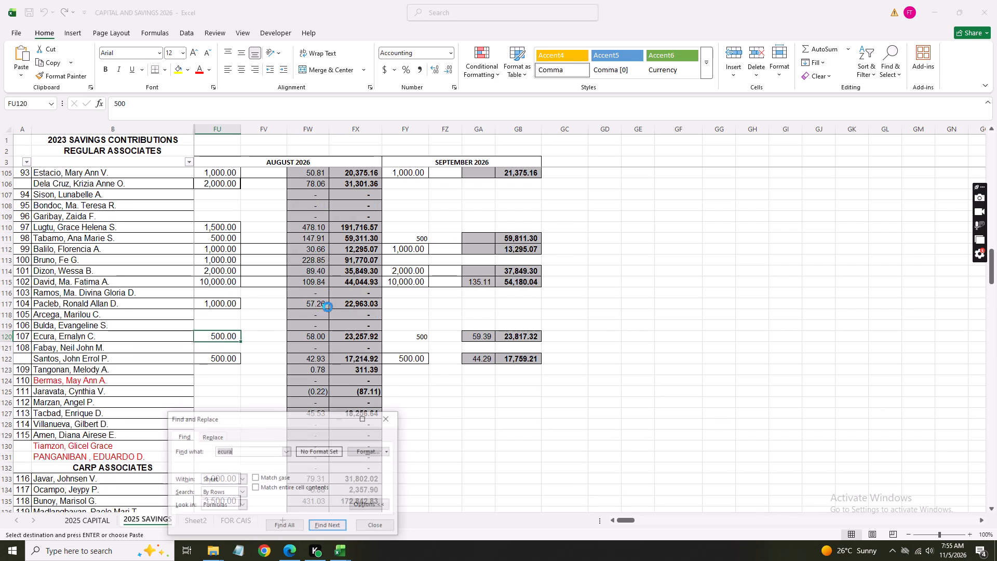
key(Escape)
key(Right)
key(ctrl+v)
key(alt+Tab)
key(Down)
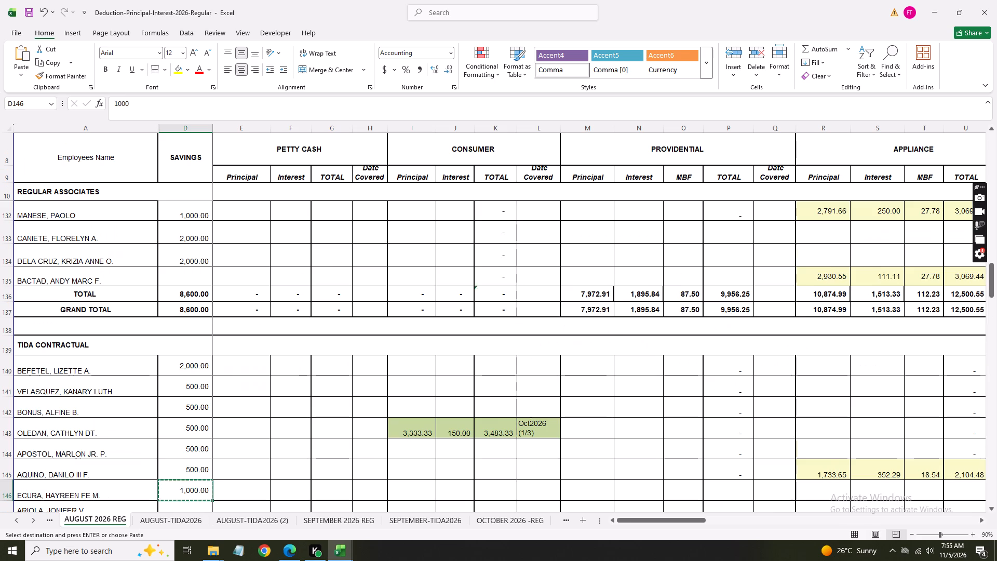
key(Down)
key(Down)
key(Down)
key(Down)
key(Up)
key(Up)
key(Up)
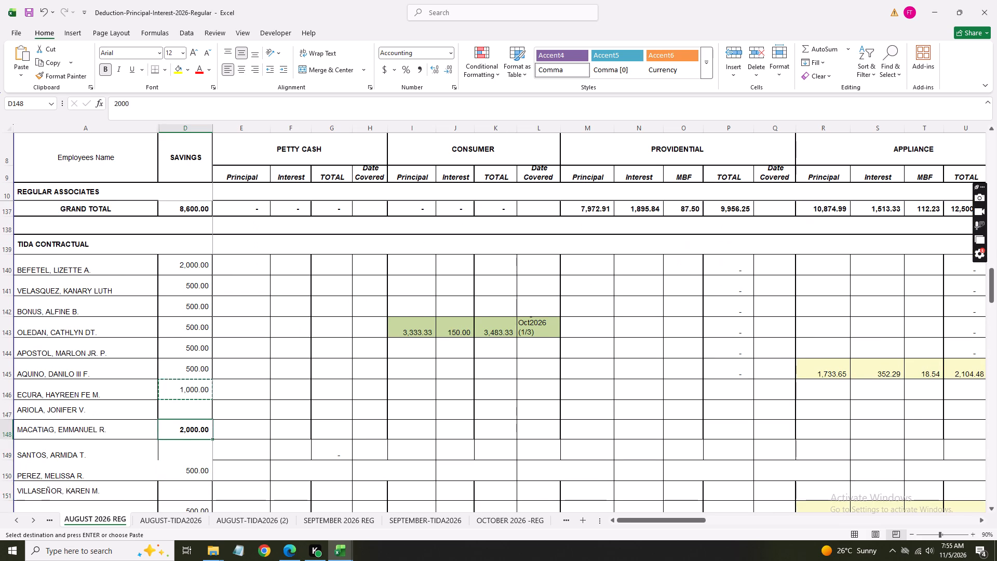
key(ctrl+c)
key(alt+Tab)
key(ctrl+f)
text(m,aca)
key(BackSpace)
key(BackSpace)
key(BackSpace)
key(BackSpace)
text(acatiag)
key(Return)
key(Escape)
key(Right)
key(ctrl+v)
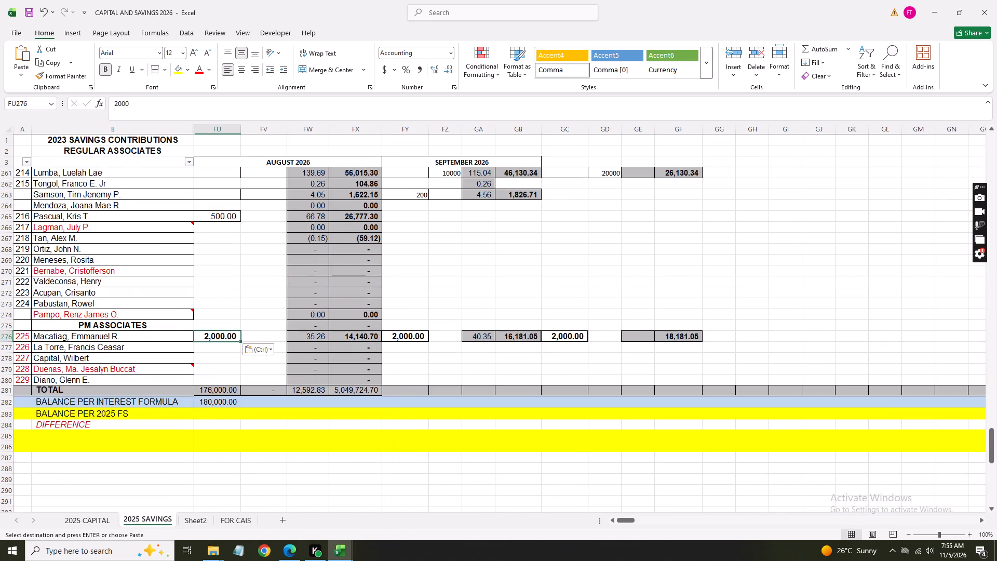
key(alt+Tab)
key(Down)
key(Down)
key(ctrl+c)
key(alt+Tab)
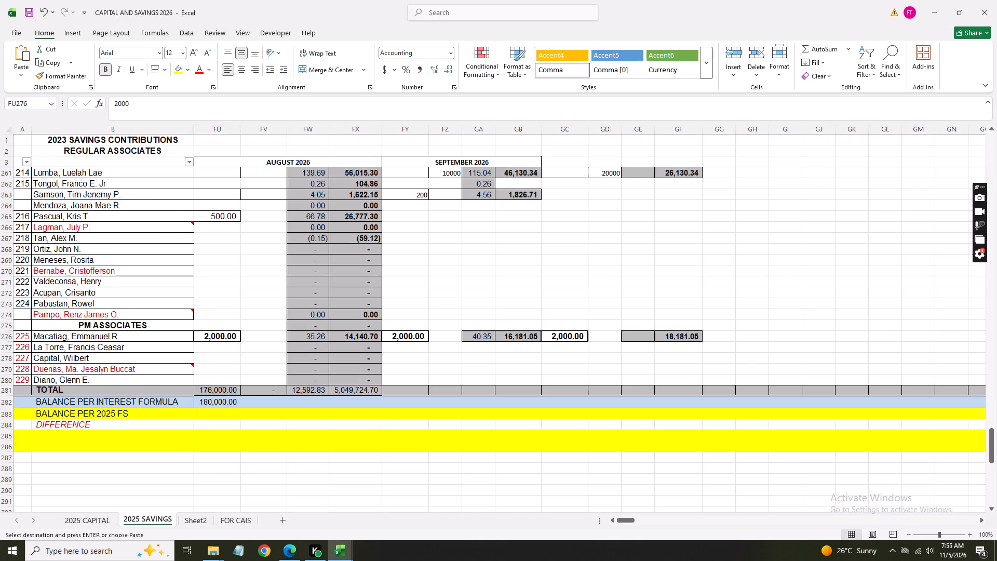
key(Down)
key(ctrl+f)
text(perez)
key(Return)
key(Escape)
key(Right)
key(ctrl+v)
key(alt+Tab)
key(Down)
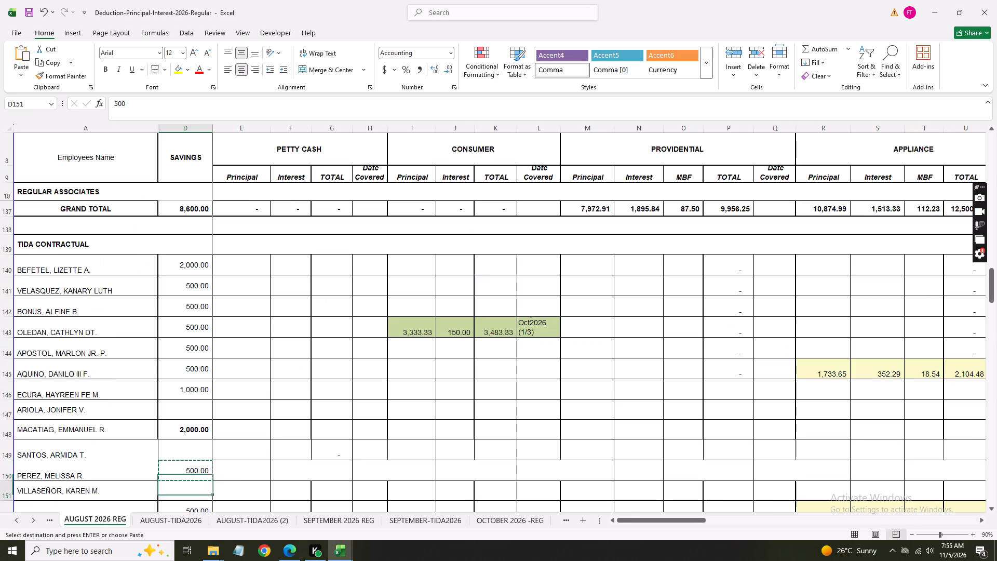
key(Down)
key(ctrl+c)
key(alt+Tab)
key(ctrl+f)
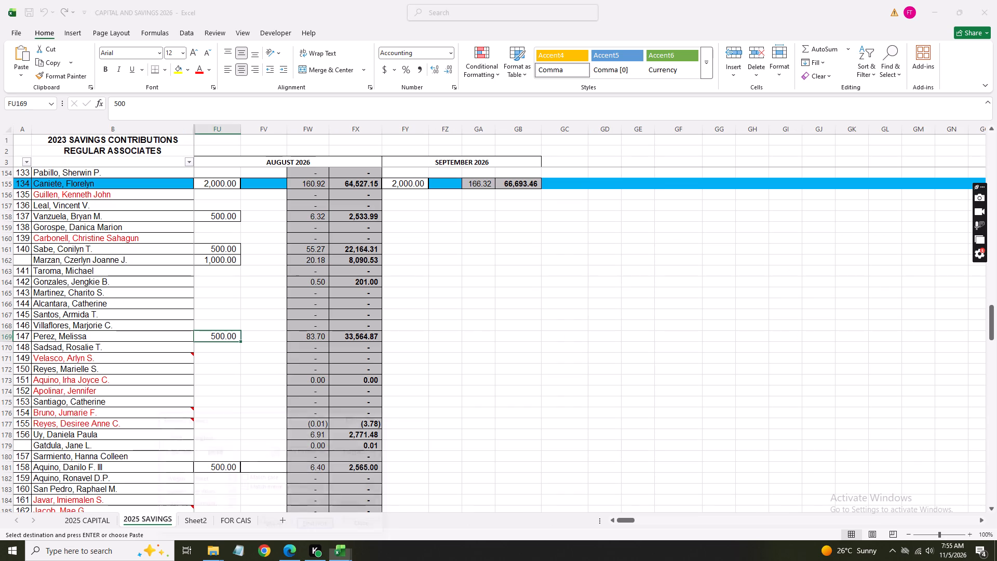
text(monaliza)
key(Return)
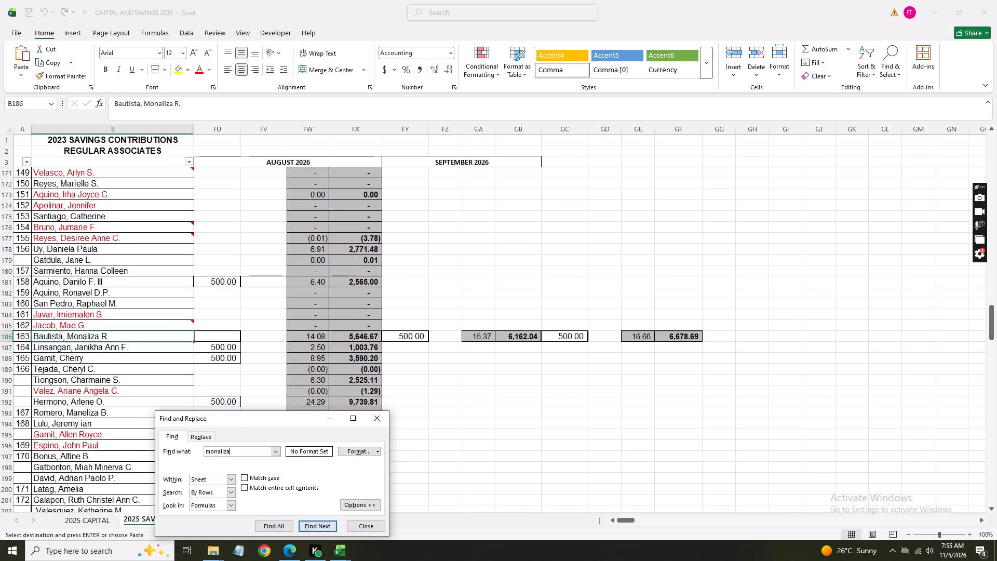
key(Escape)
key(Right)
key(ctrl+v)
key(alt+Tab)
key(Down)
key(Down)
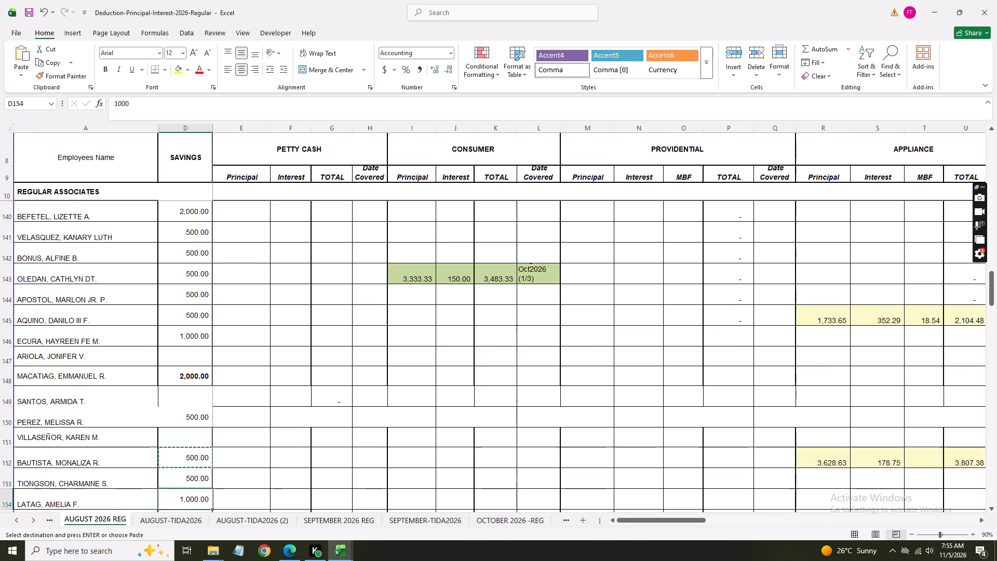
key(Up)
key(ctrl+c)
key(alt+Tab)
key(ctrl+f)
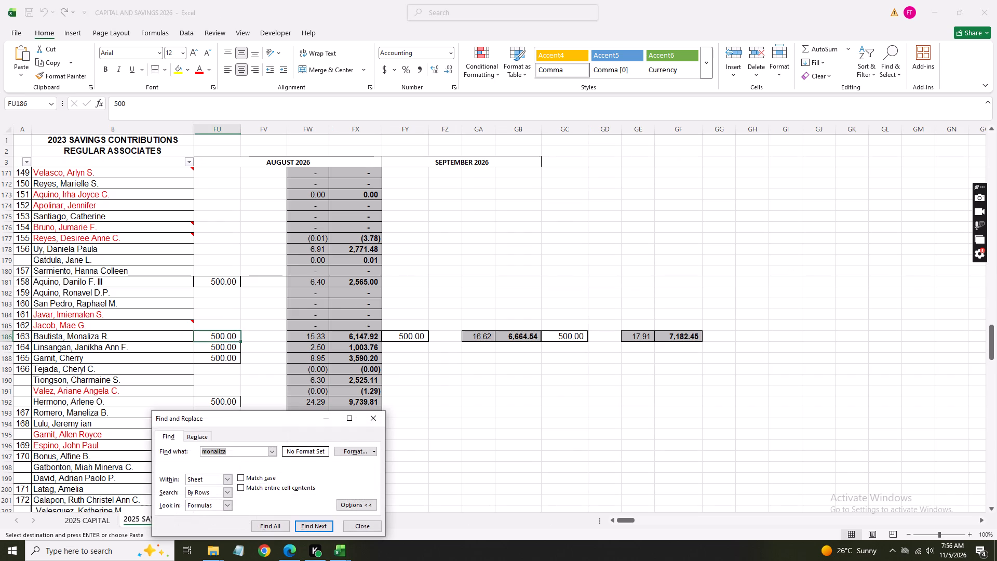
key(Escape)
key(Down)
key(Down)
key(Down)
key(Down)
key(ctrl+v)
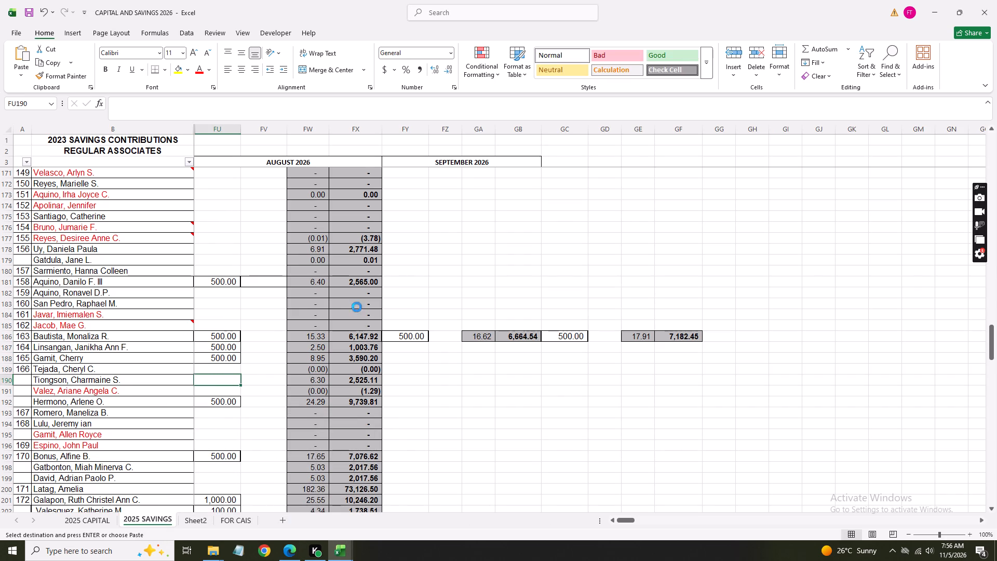
Copy Latag's 1,000 savings in D154 of AUGUST 2026 REG, find the associate in 2025 SAVINGS and paste it into FU200.
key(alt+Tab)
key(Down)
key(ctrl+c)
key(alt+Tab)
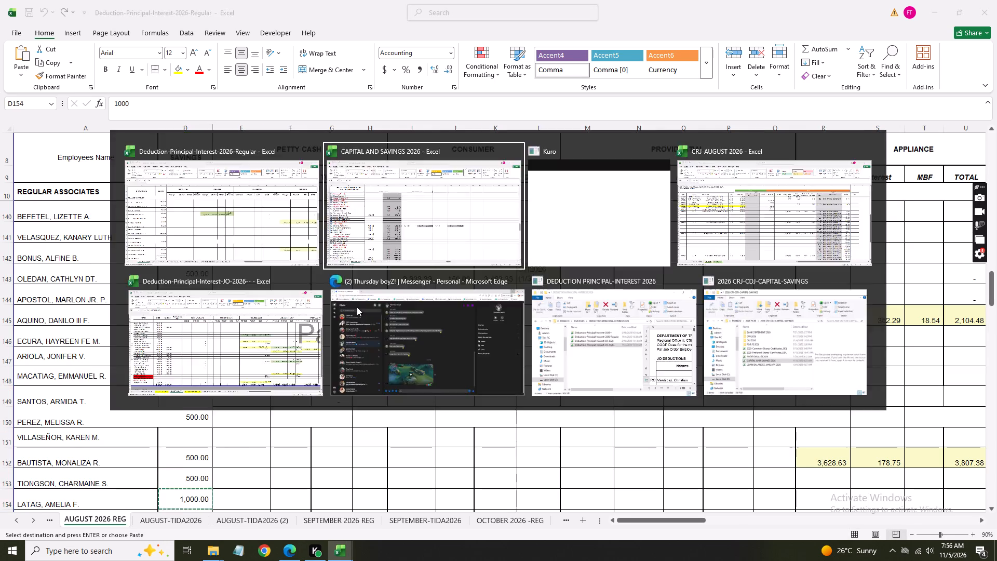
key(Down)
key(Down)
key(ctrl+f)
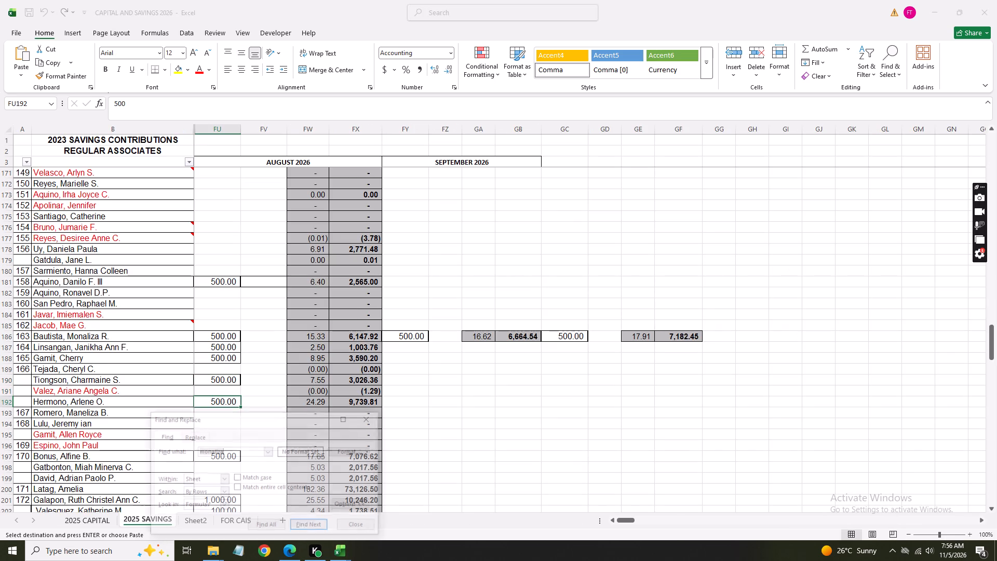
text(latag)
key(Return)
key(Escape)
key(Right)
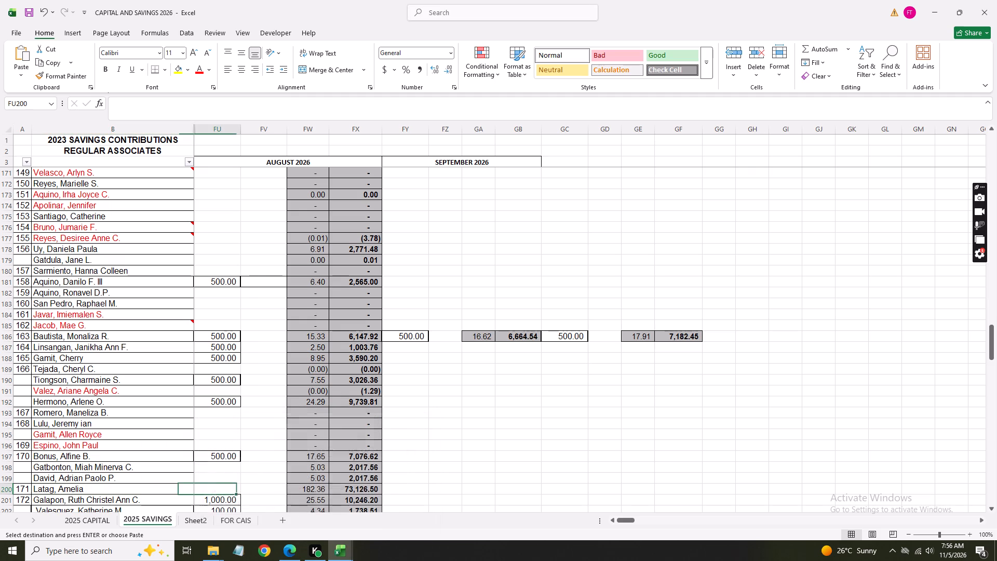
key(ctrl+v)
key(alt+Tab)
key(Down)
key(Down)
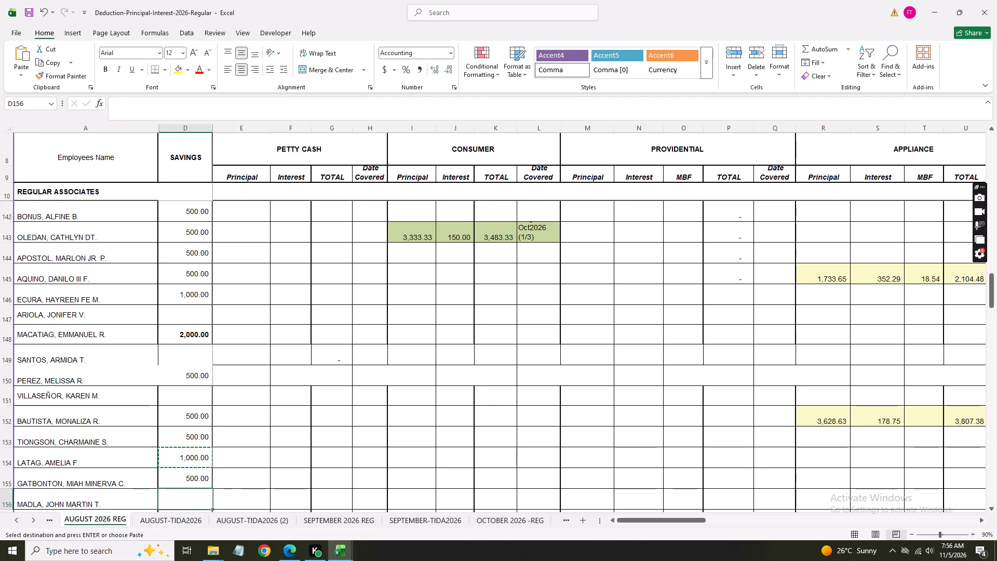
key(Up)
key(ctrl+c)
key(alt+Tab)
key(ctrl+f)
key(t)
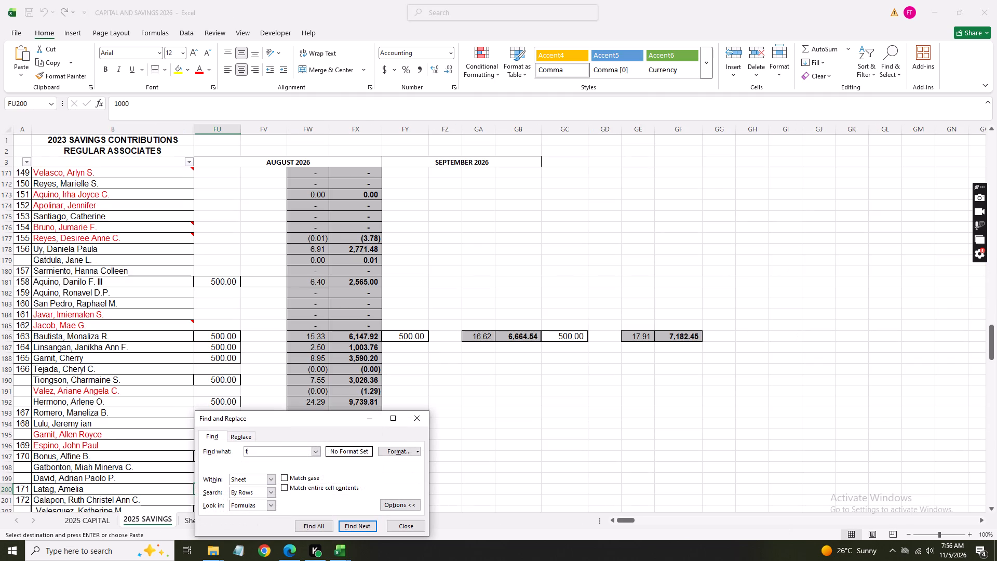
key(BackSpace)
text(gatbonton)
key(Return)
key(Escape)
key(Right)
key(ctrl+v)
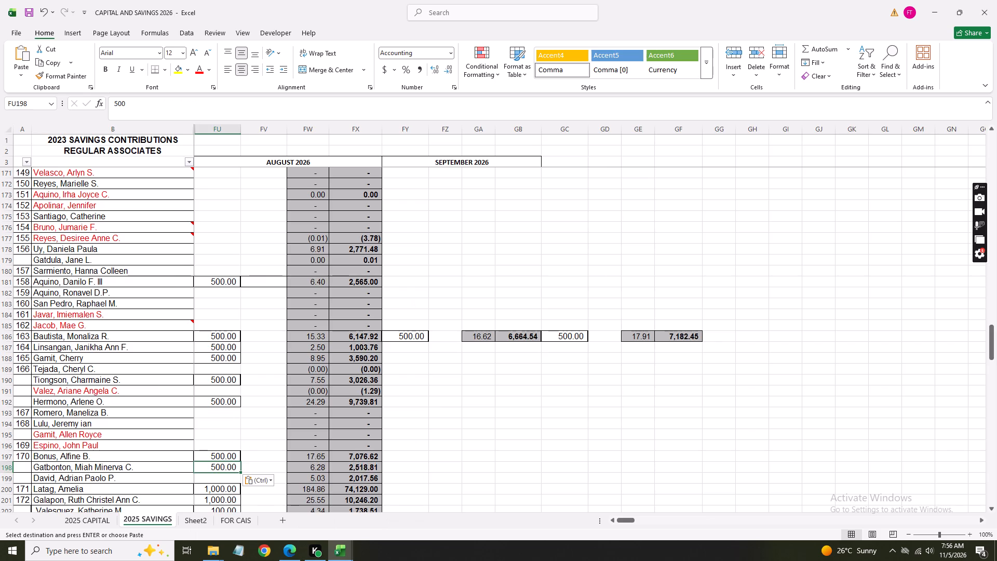
Copy David's 500 savings in D157 of AUGUST 2026 REG, find the associate in 2025 SAVINGS and paste it into FU199.
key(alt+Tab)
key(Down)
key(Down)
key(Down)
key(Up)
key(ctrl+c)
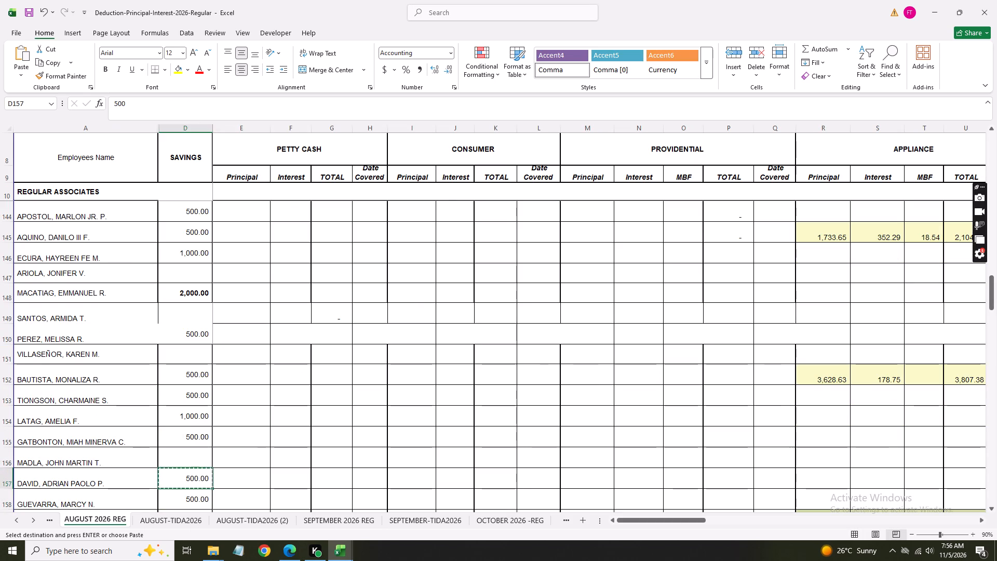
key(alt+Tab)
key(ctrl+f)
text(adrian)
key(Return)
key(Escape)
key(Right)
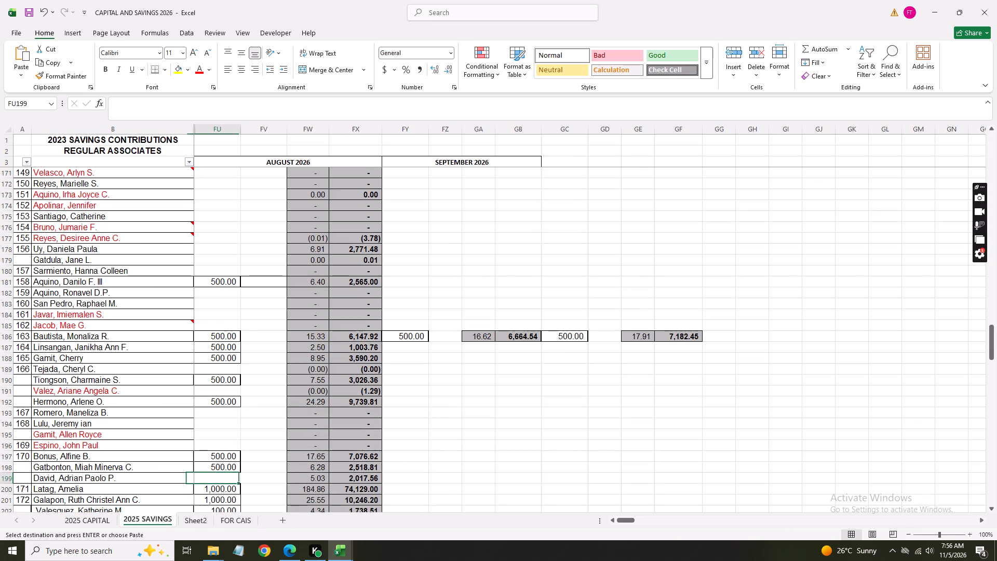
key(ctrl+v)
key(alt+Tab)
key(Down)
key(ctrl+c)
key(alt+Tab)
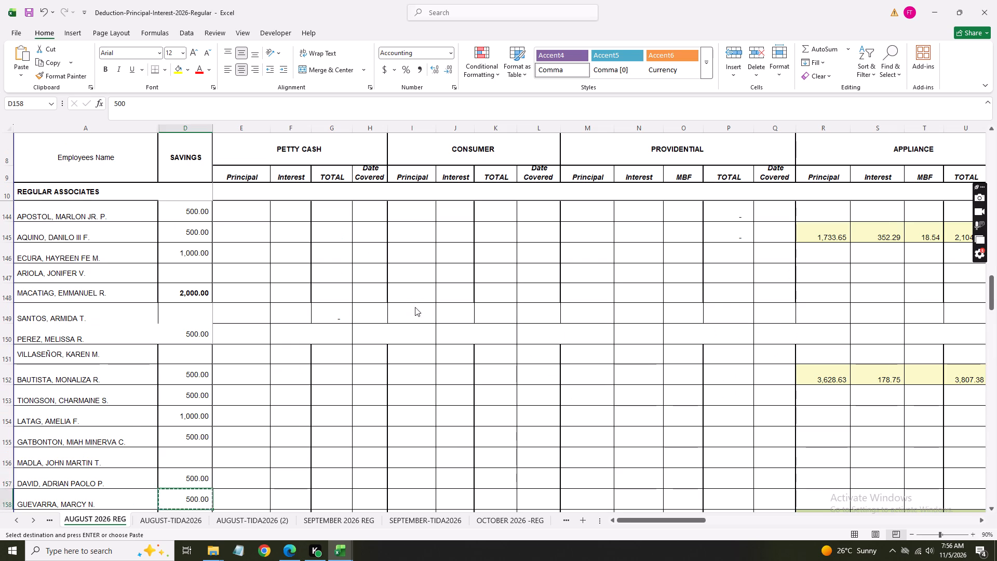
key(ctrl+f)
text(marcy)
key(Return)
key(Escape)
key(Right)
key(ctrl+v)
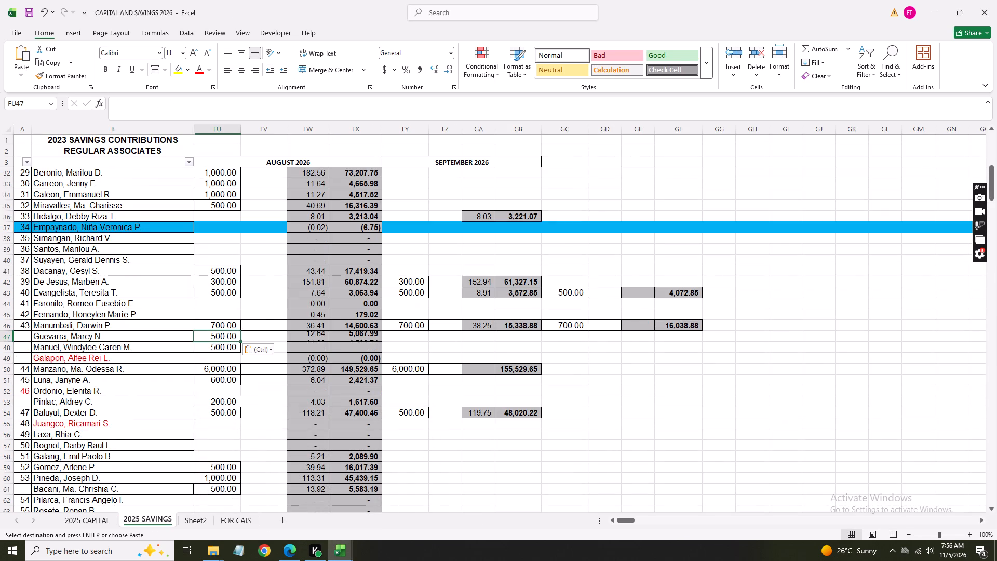
Check the remaining TIDA Contractual rows of AUGUST 2026 REG, down past the grand total, for further savings entries.
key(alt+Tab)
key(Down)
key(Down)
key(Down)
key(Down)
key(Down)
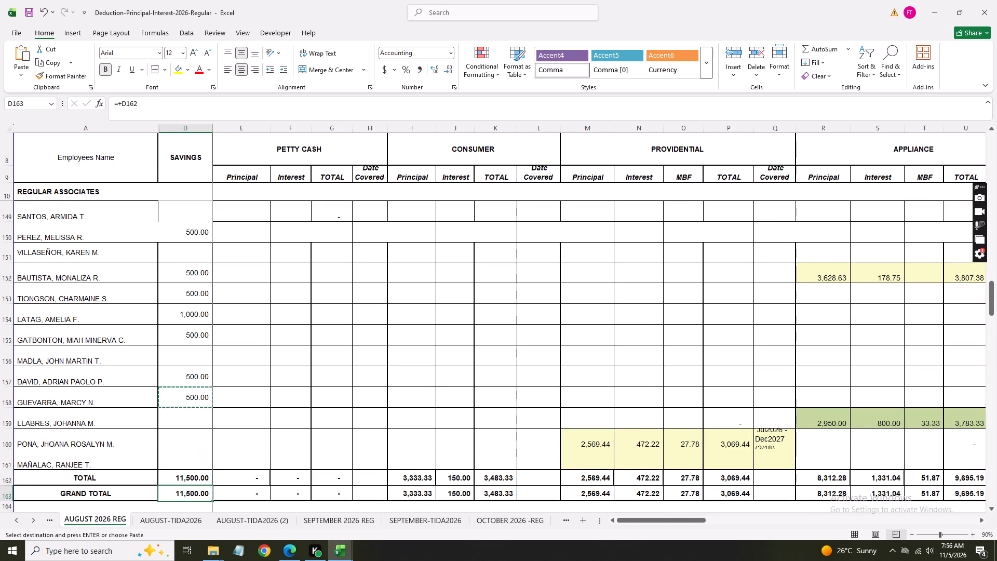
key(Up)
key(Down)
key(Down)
scroll(405, 277, down, 4)
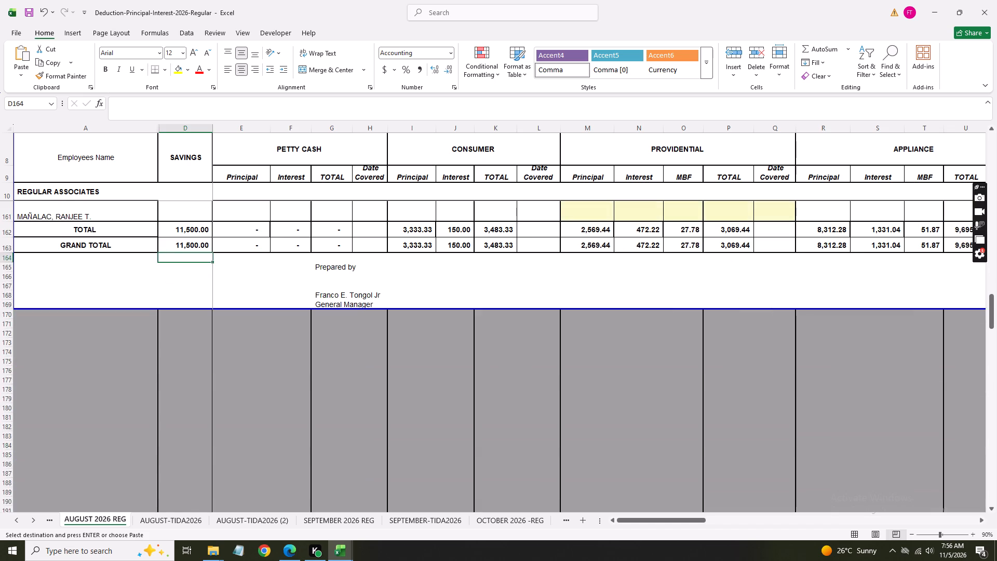
Enter the formula +FU281-FU282 in FU283 of 2025 SAVINGS to compare the August total with the balance below it.
key(alt+Tab)
scroll(327, 397, down, 20)
scroll(327, 397, down, 10)
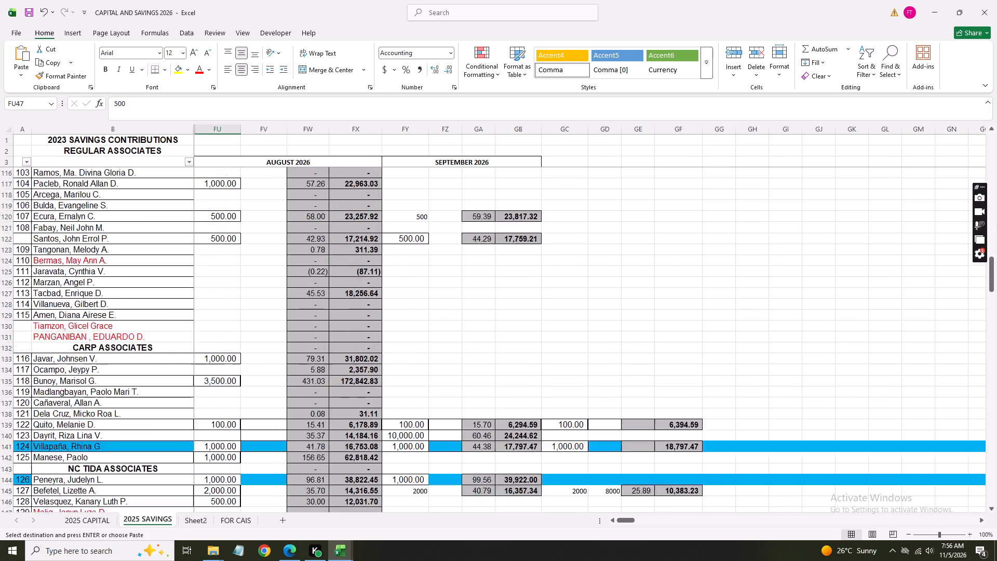
scroll(324, 395, down, 20)
scroll(324, 395, down, 20)
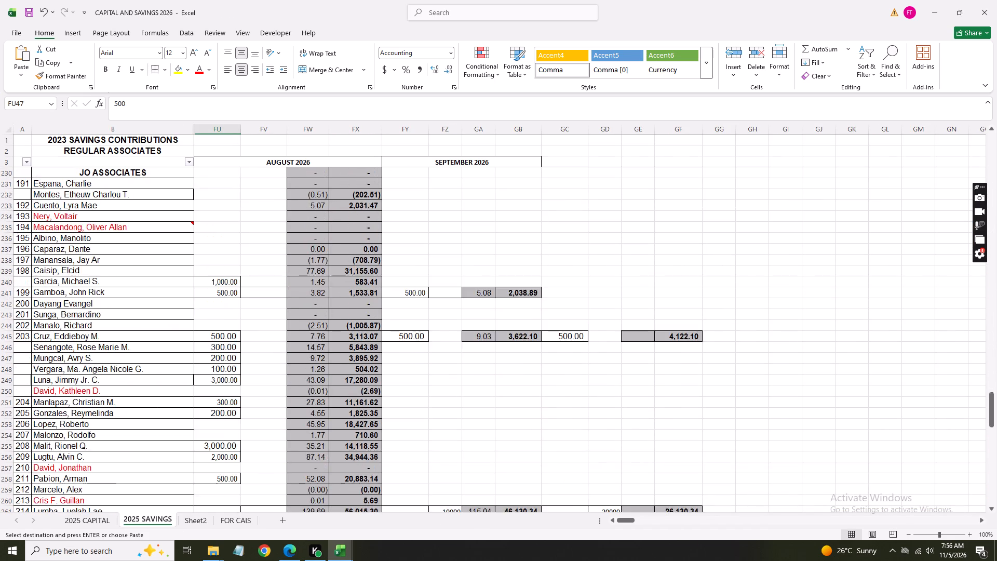
scroll(324, 395, down, 9)
click(298, 380)
scroll(297, 382, up, 3)
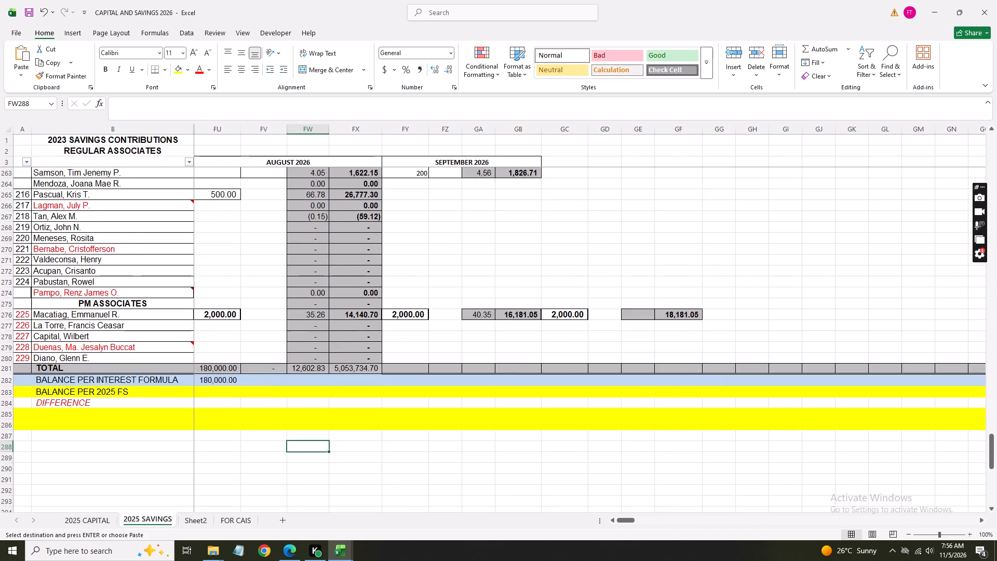
click(219, 423)
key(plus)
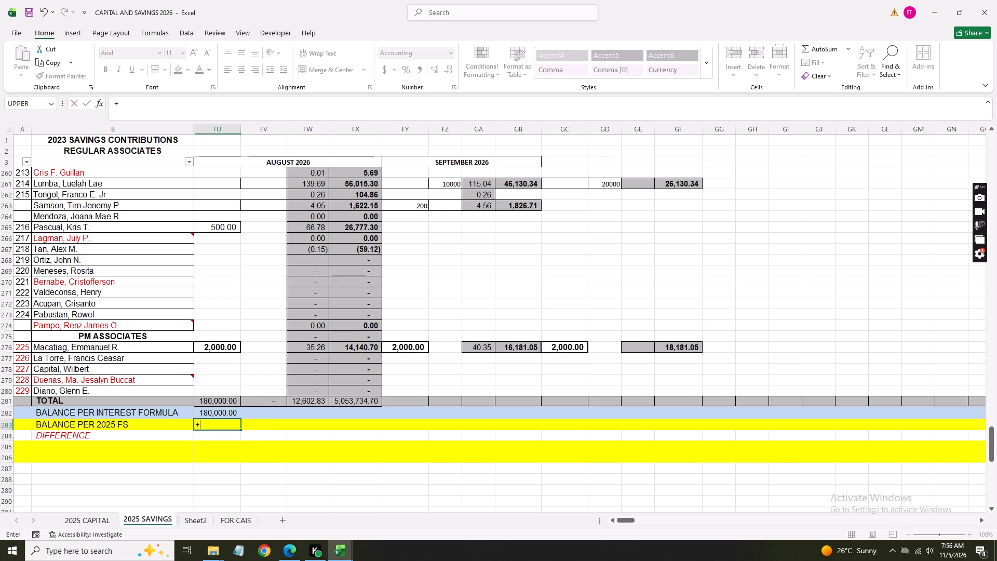
click(225, 406)
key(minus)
click(222, 413)
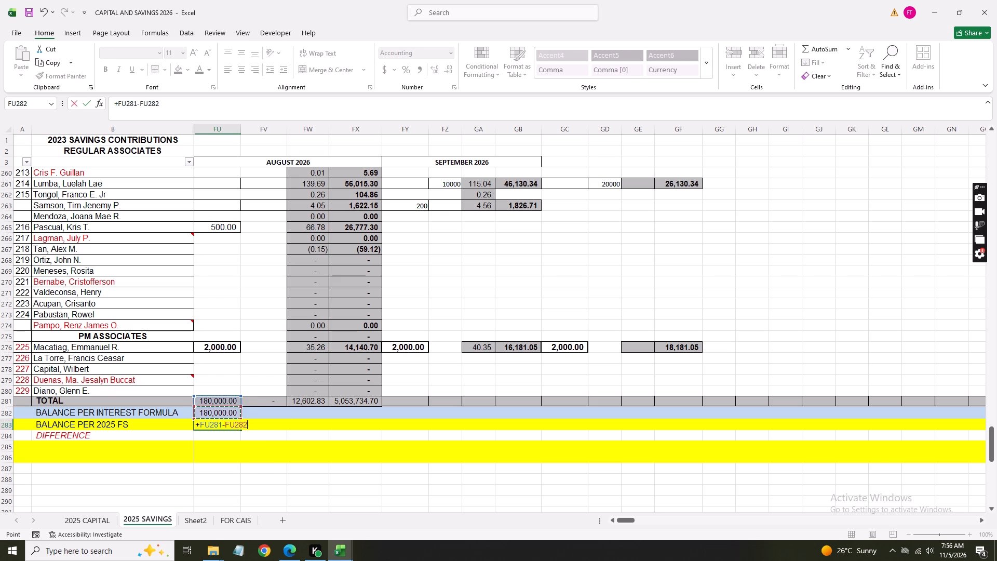
key(Return)
click(317, 468)
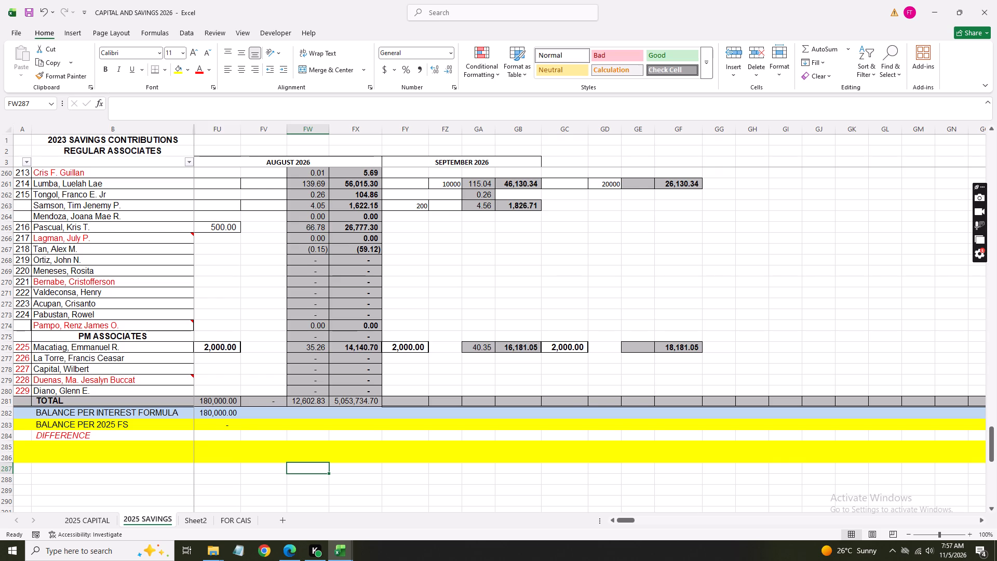
Review the August 2026 interest column of 2025 SAVINGS, going upward from below the total row through the associates' rows.
key(Up)
key(Up)
key(Up)
key(Up)
key(Up)
key(Up)
key(Up)
key(Up)
key(Up)
key(Up)
key(Up)
key(Up)
key(Up)
key(Up)
key(Up)
key(Up)
key(Up)
key(Up)
key(Up)
key(Up)
key(Up)
key(Up)
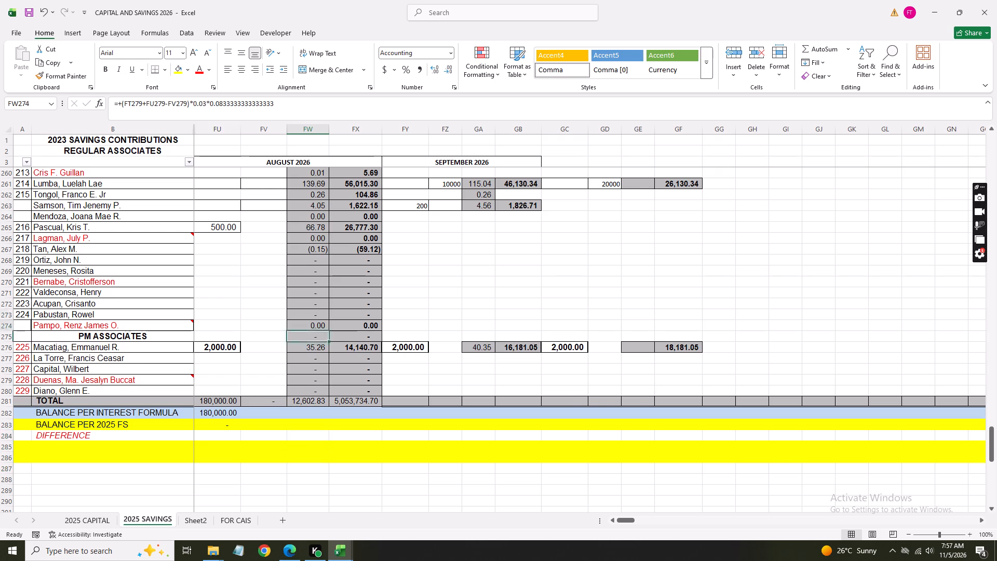
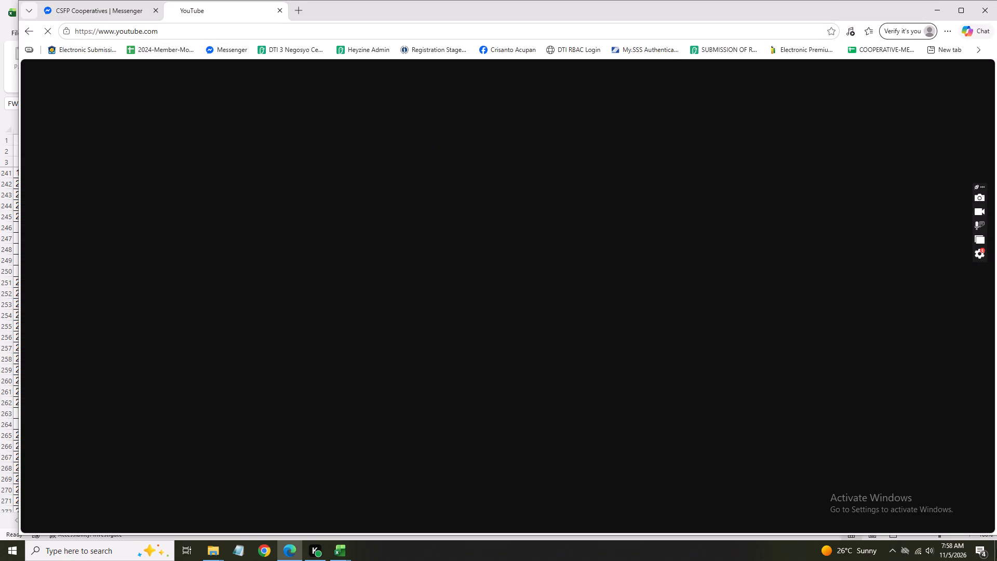
Turn the computer's speaker volume down to 0.
click(919, 552)
click(934, 553)
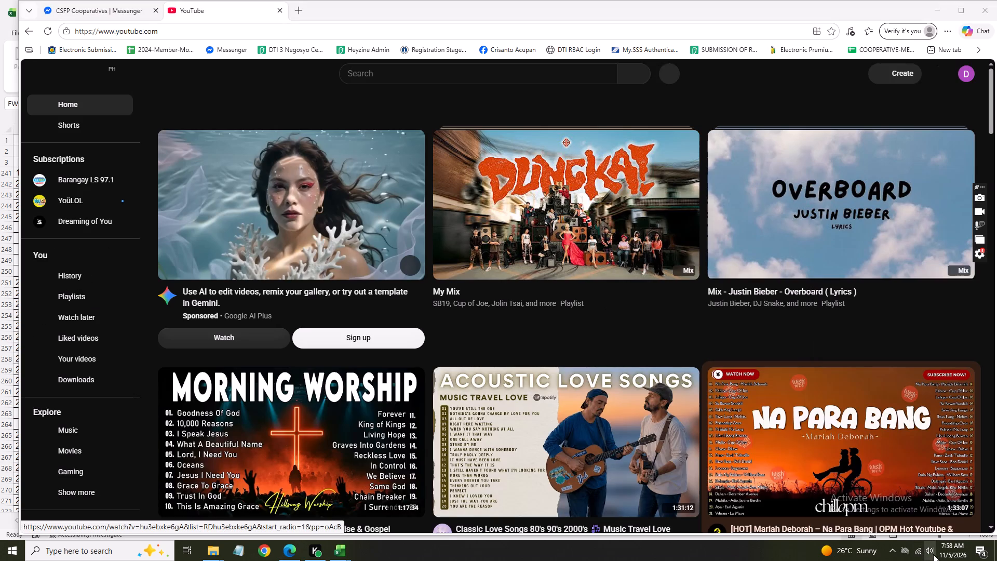
drag(909, 526, 753, 514)
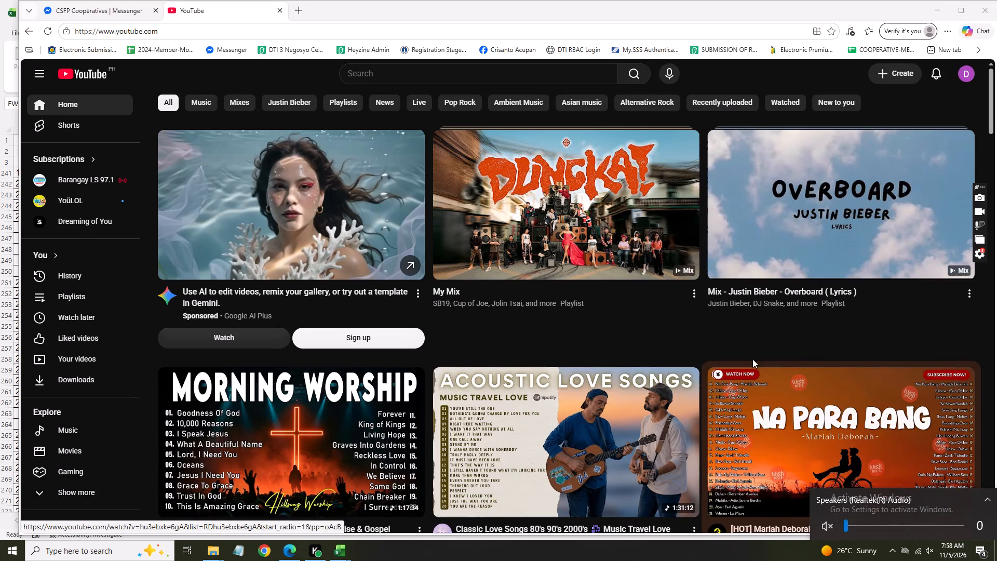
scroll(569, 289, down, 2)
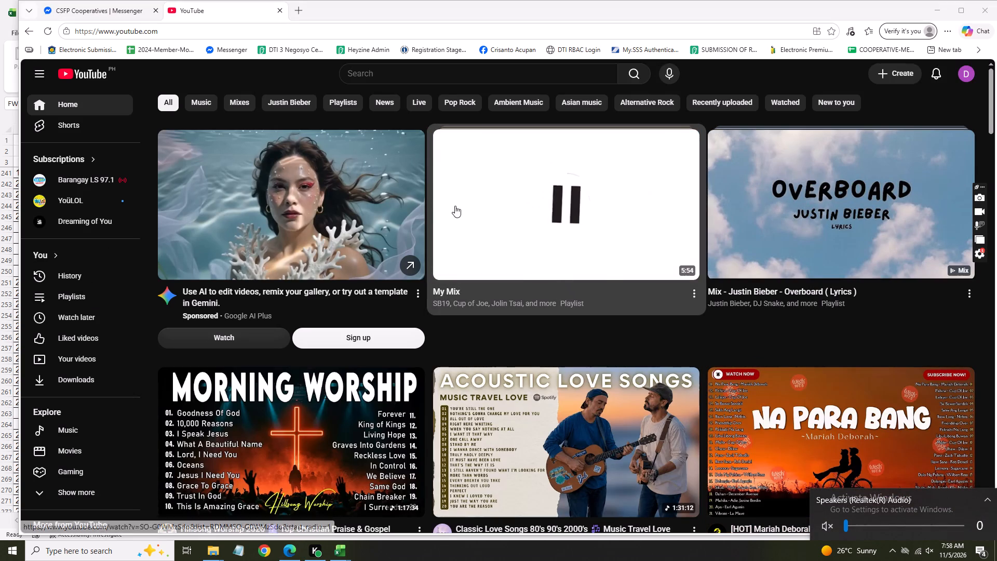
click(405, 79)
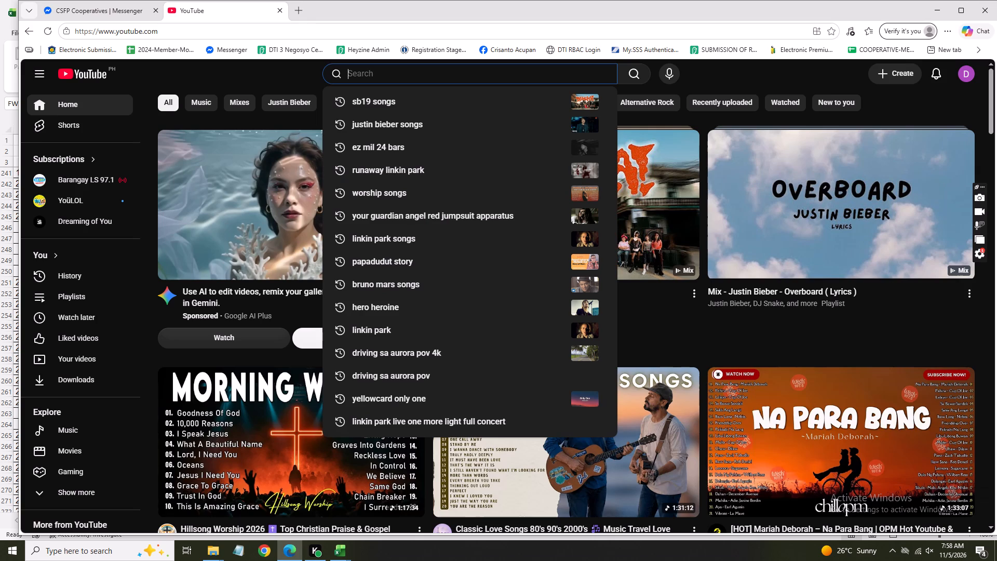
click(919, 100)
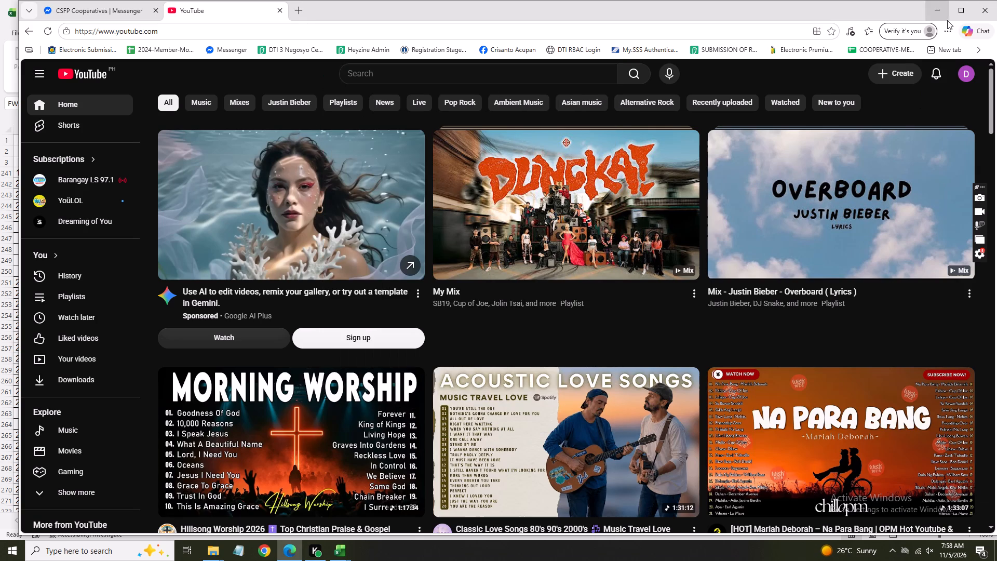